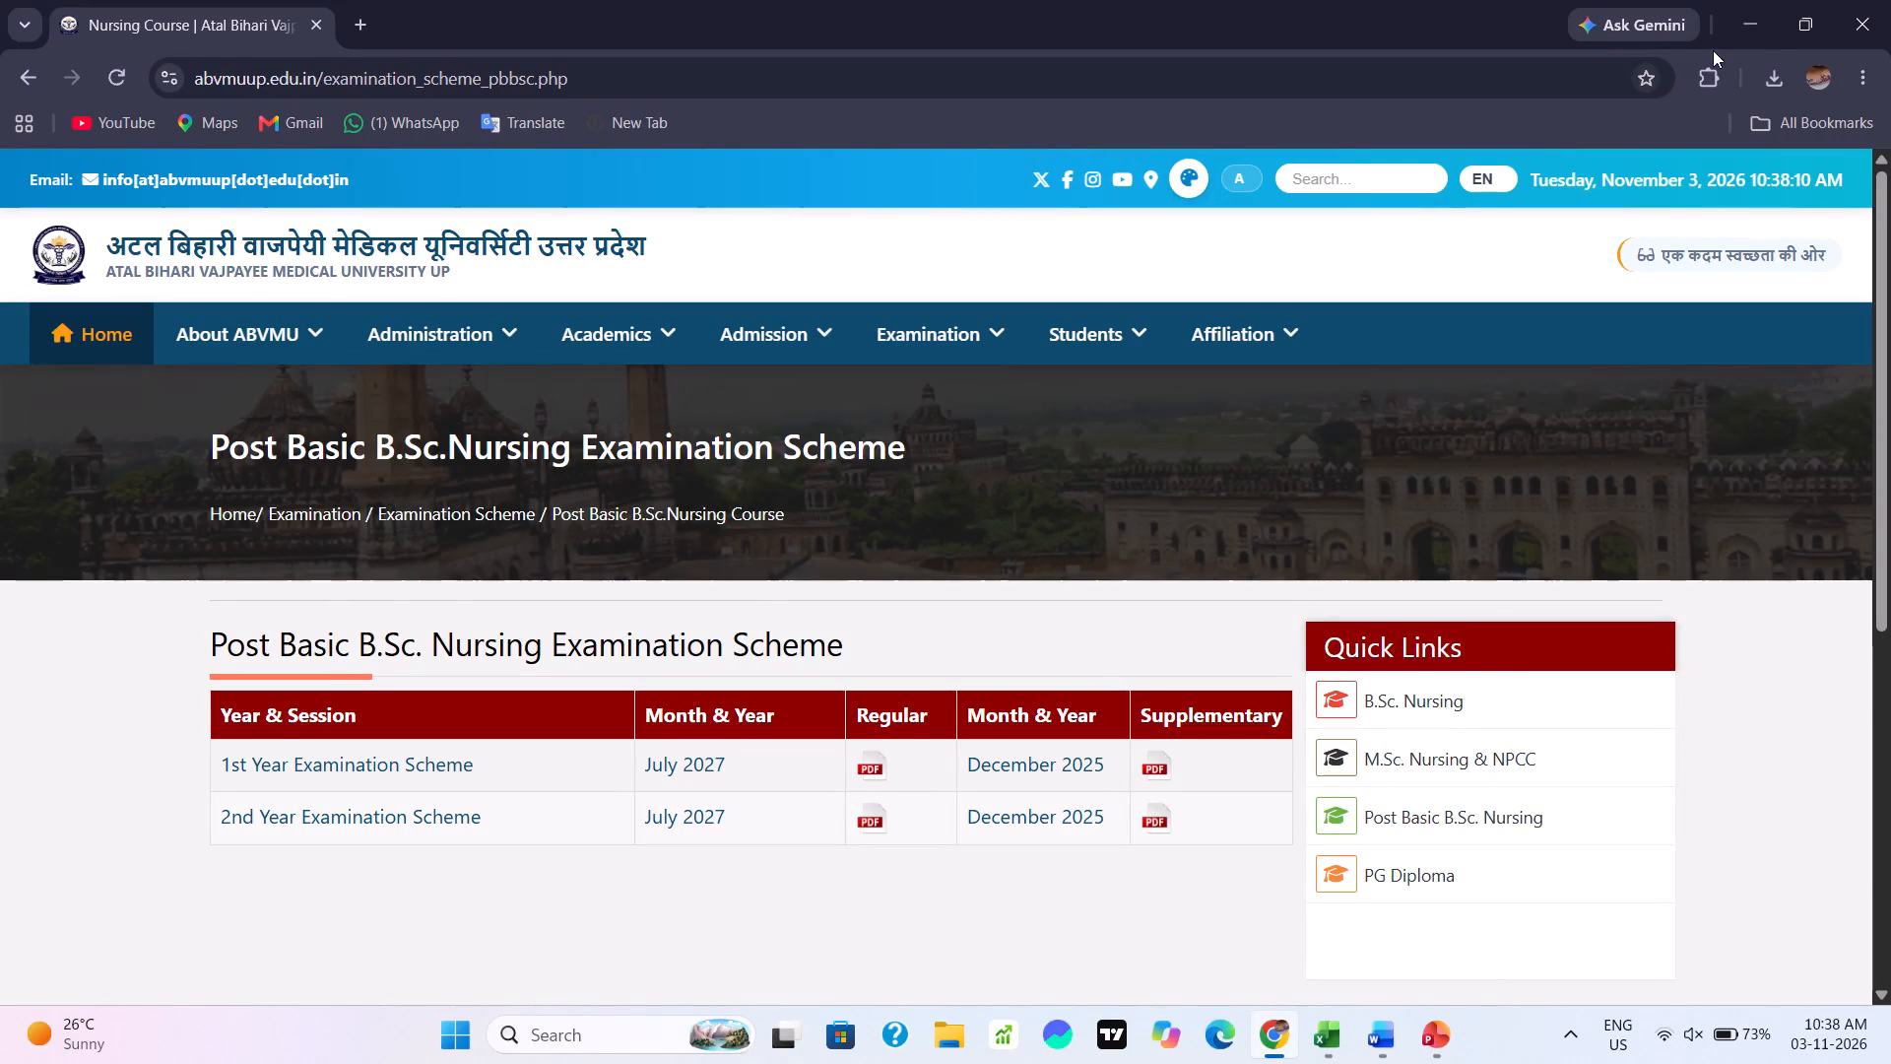
Minimize the browser, switch to the open KPI presentation in PowerPoint, and go to its title slide.
left_click(1761, 23)
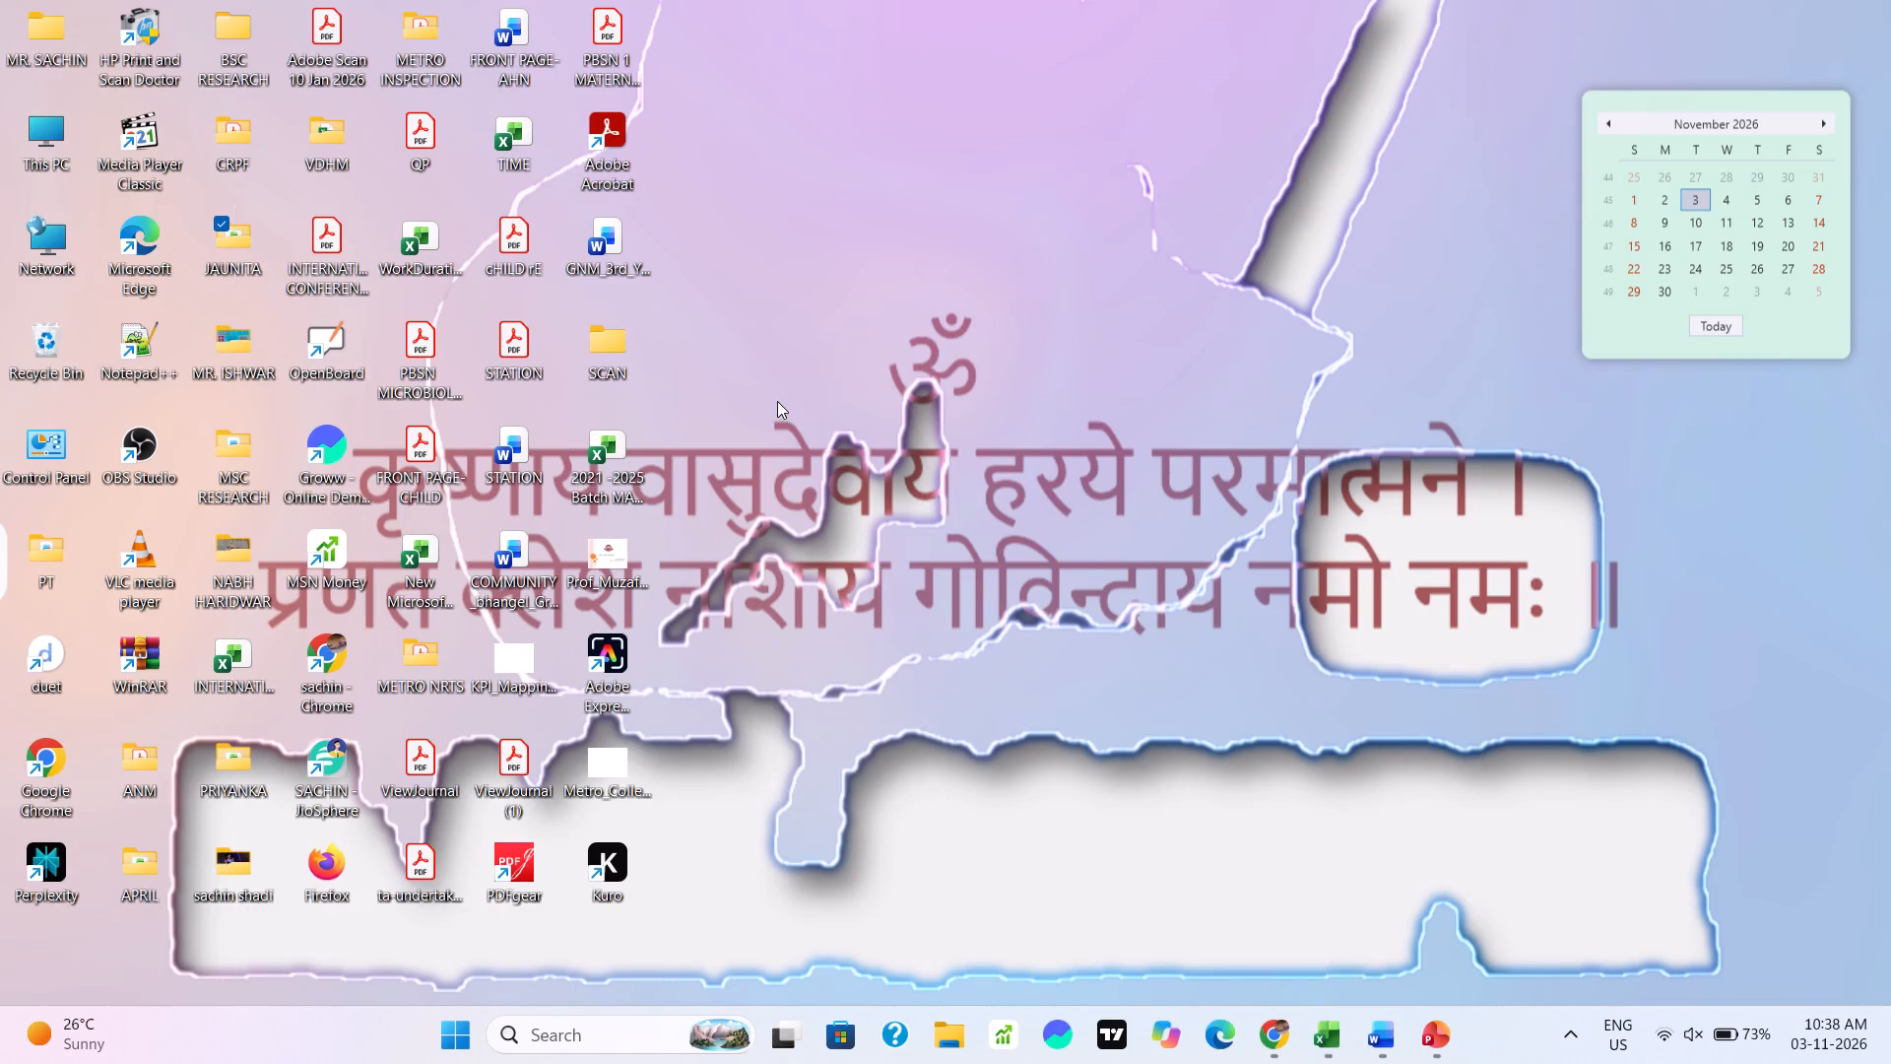
left_click(603, 576)
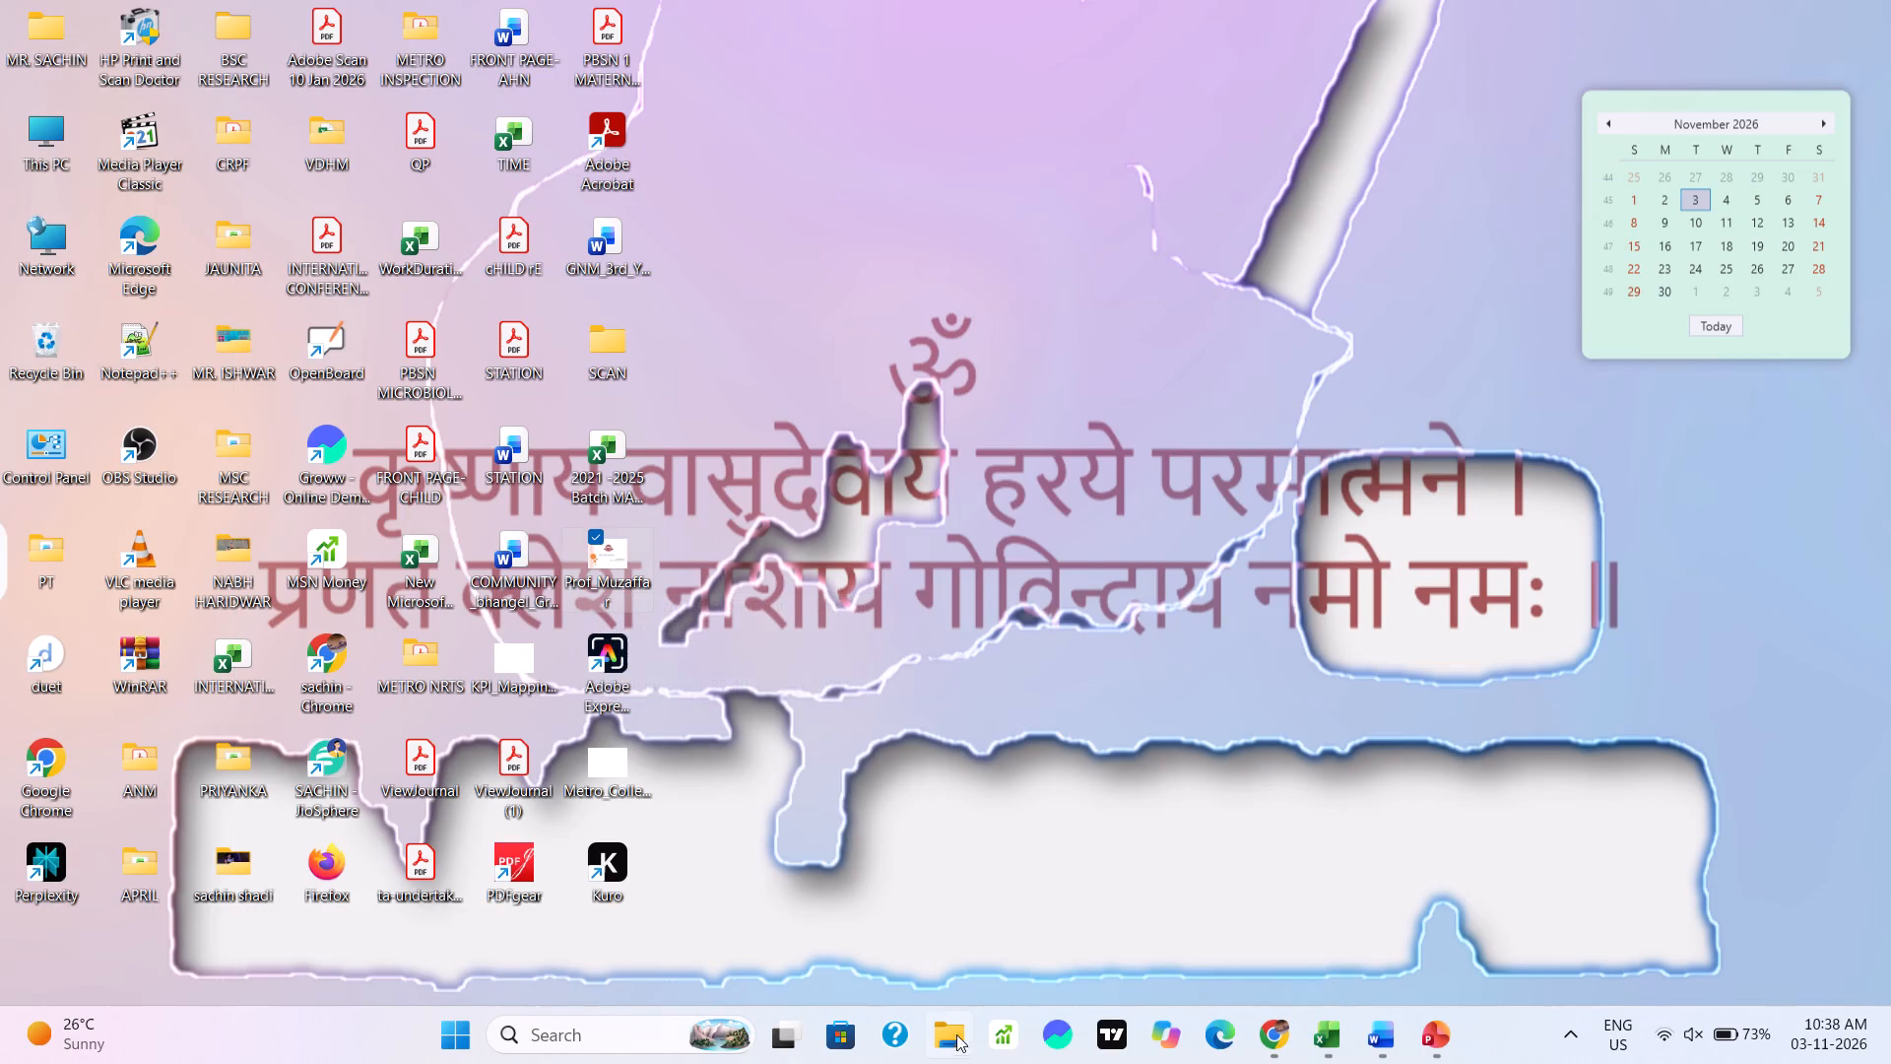
left_click(1445, 1039)
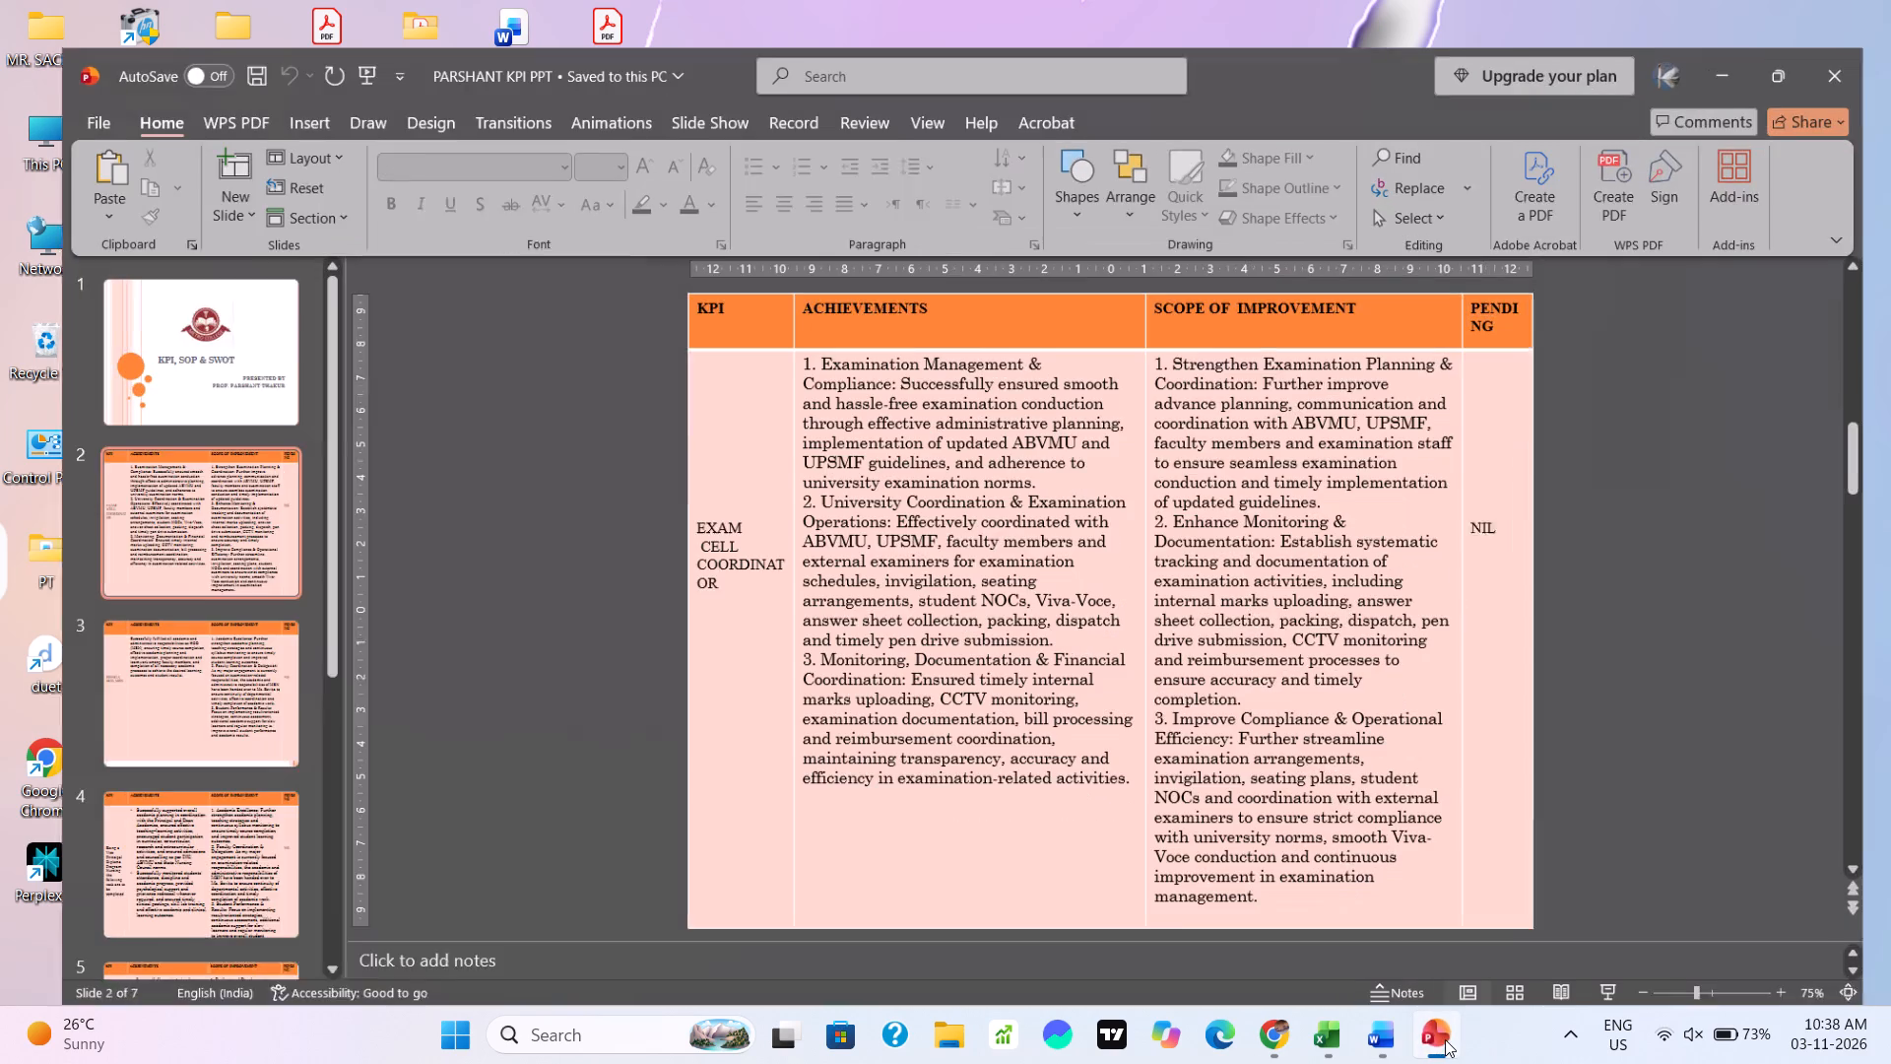
left_click(163, 305)
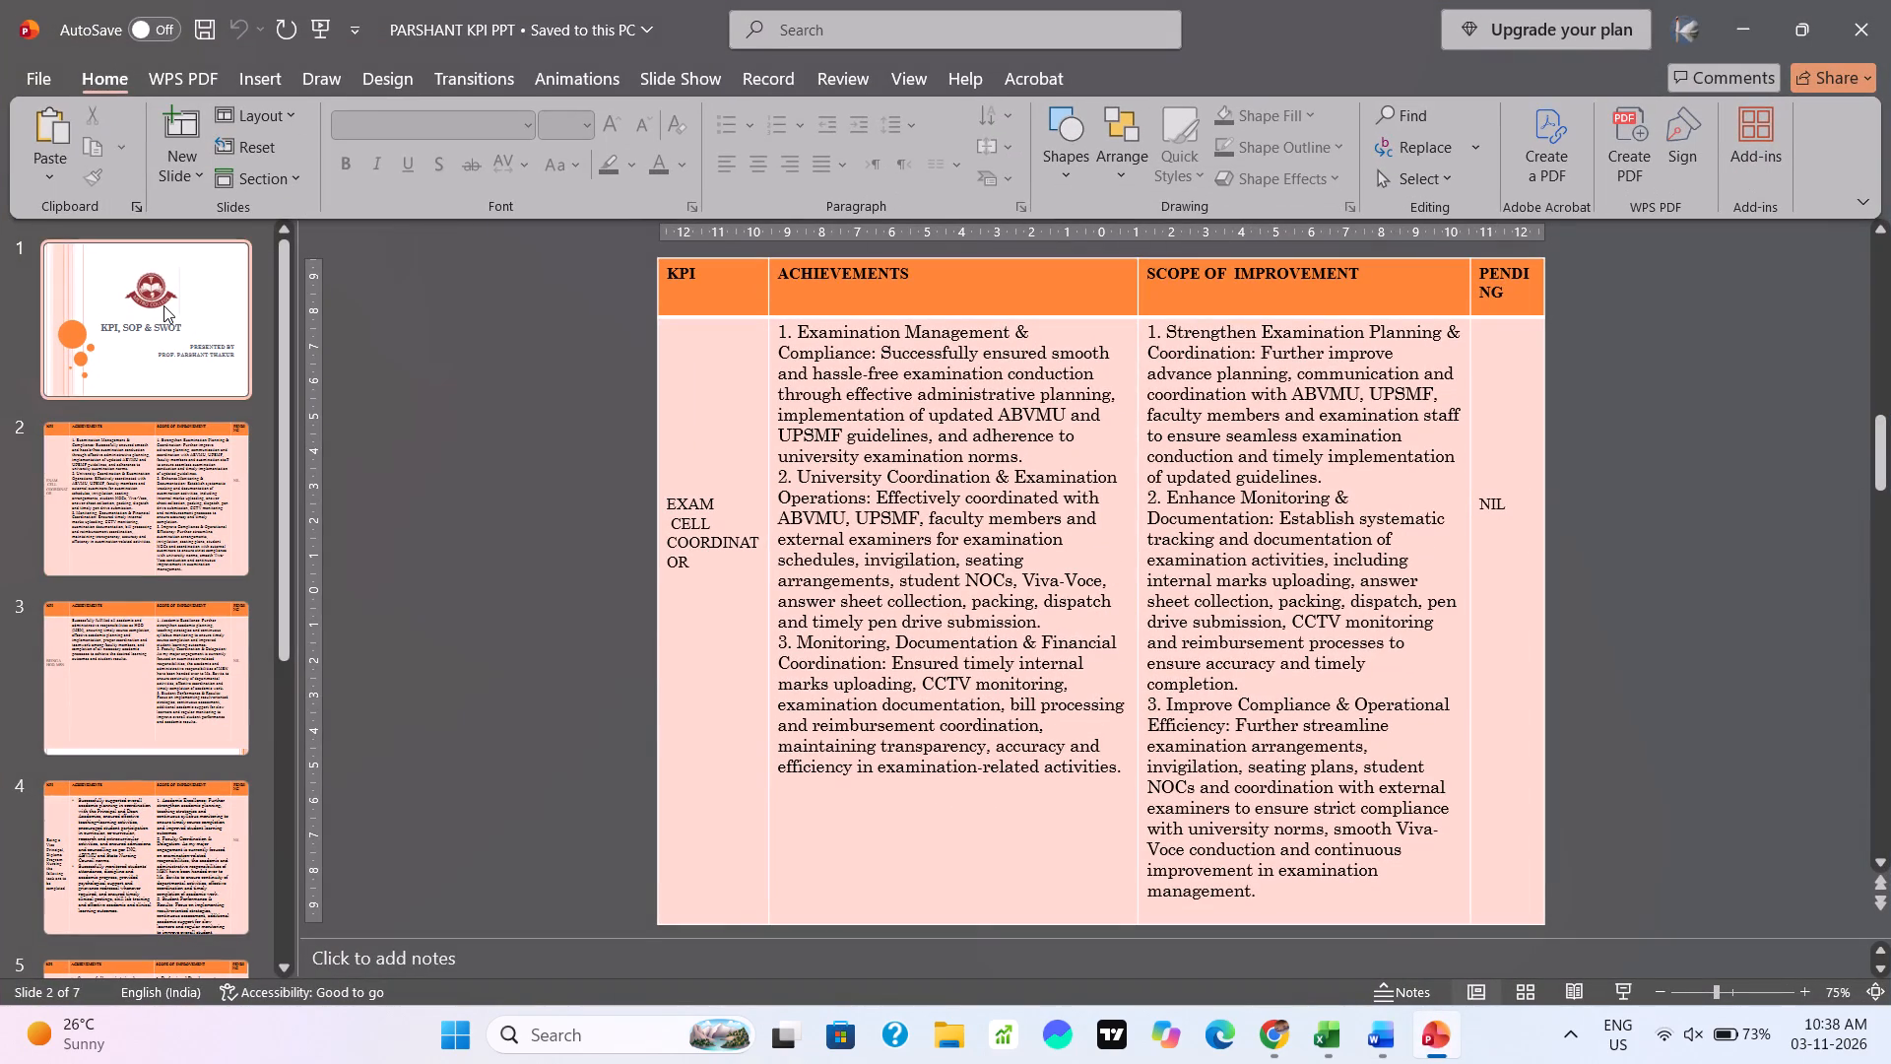
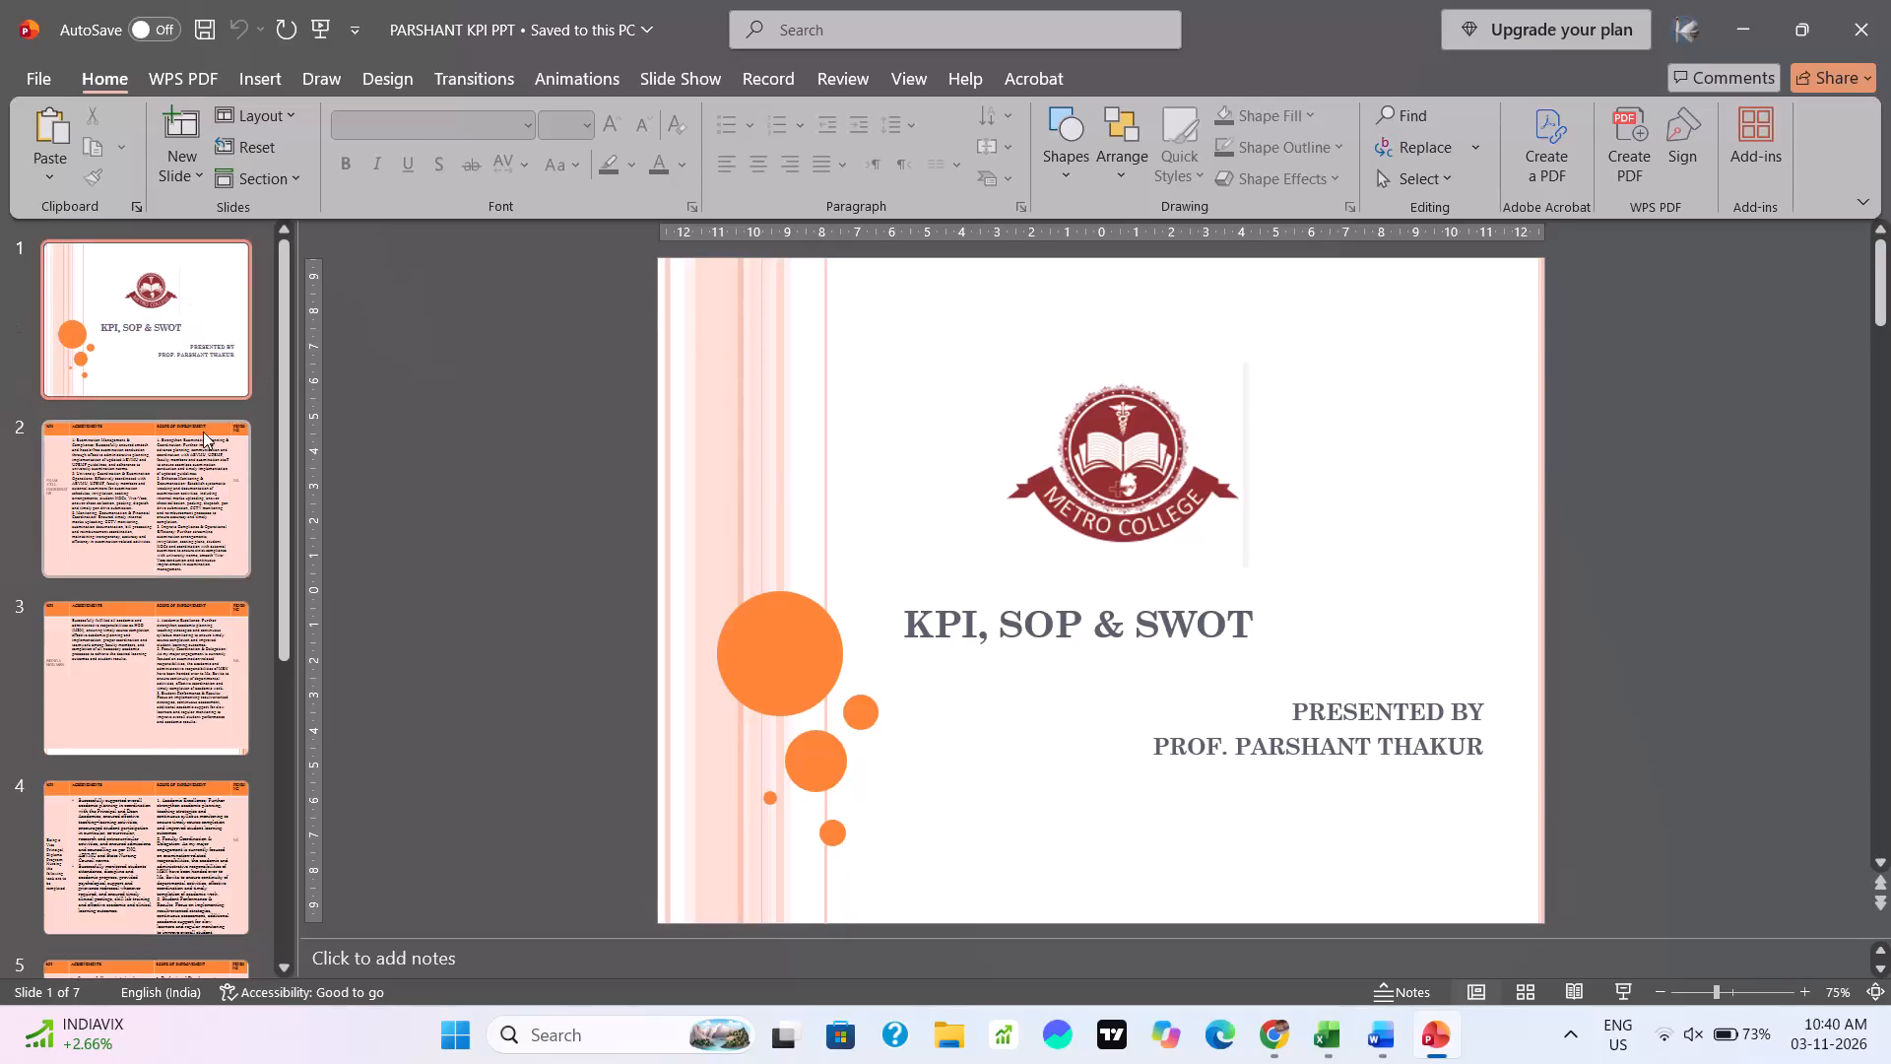
On slide 3, justify the Achievements text of the "Being a HOD, MSN" row.
left_click(203, 432)
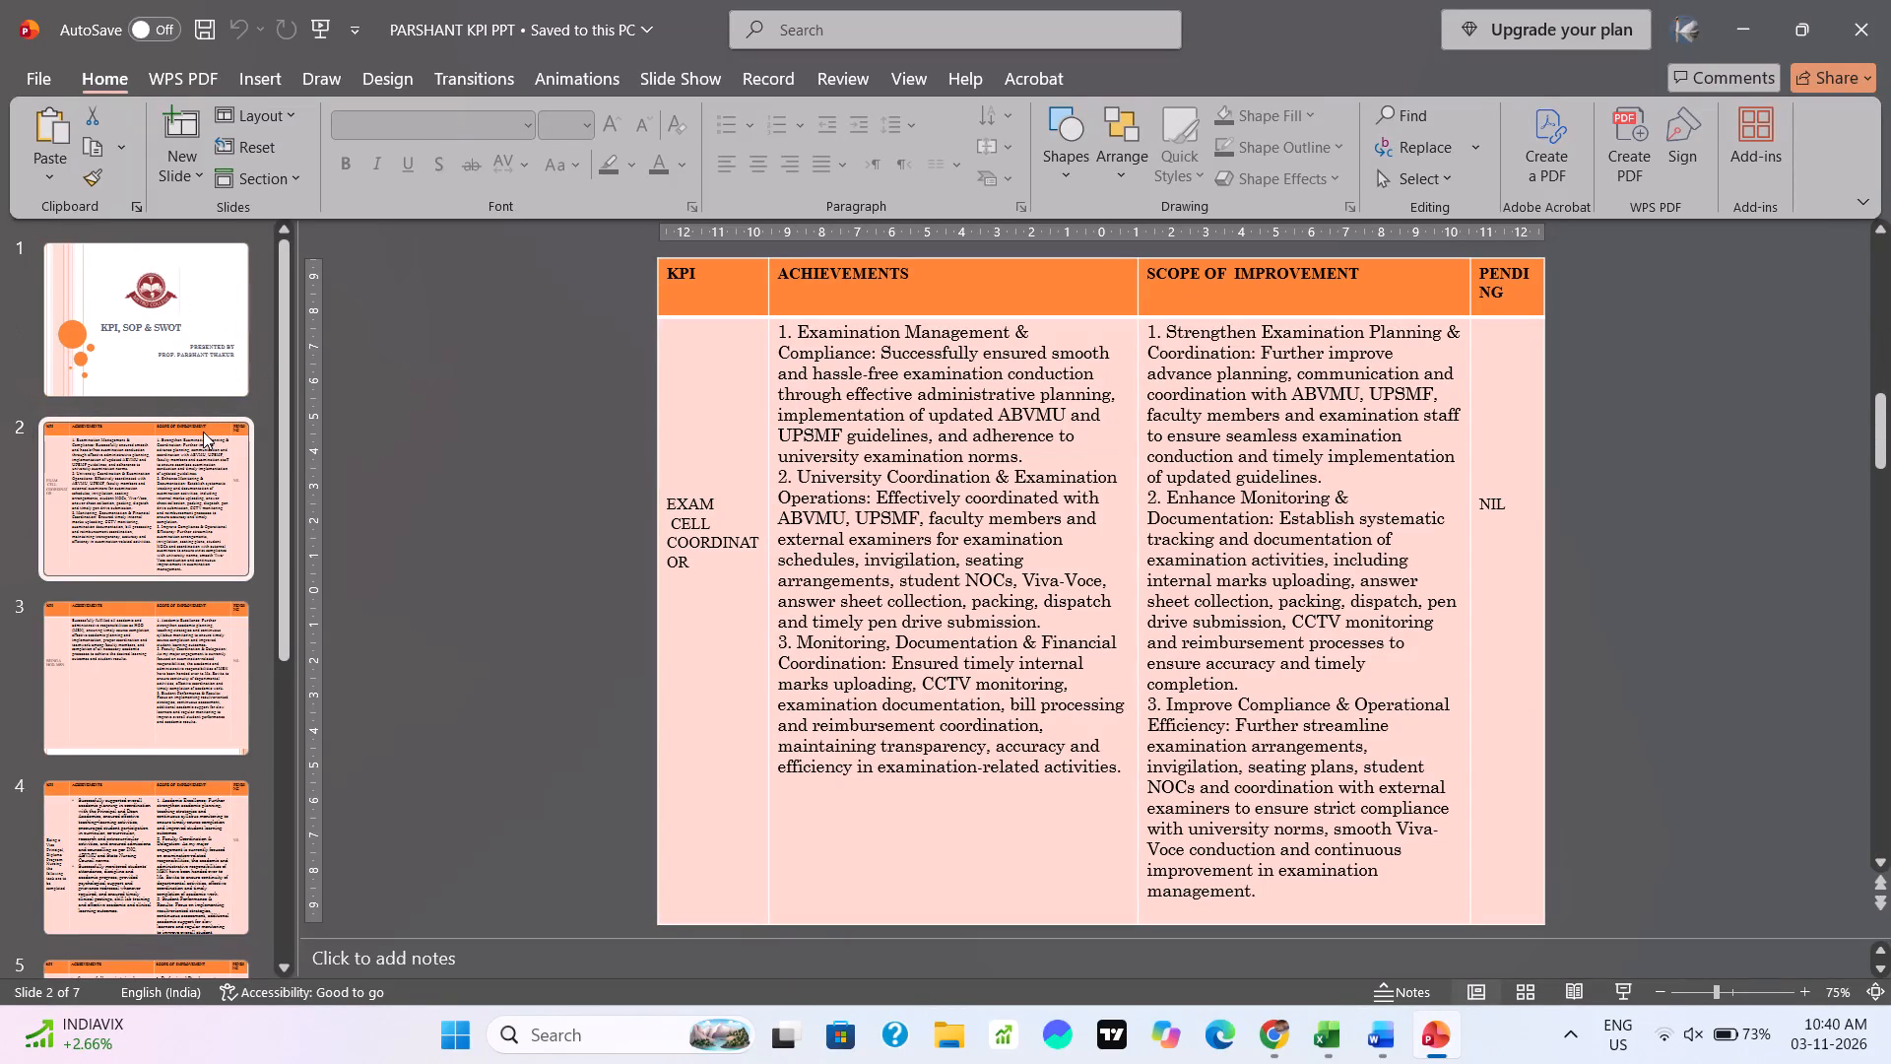
left_click(164, 595)
left_click(186, 658)
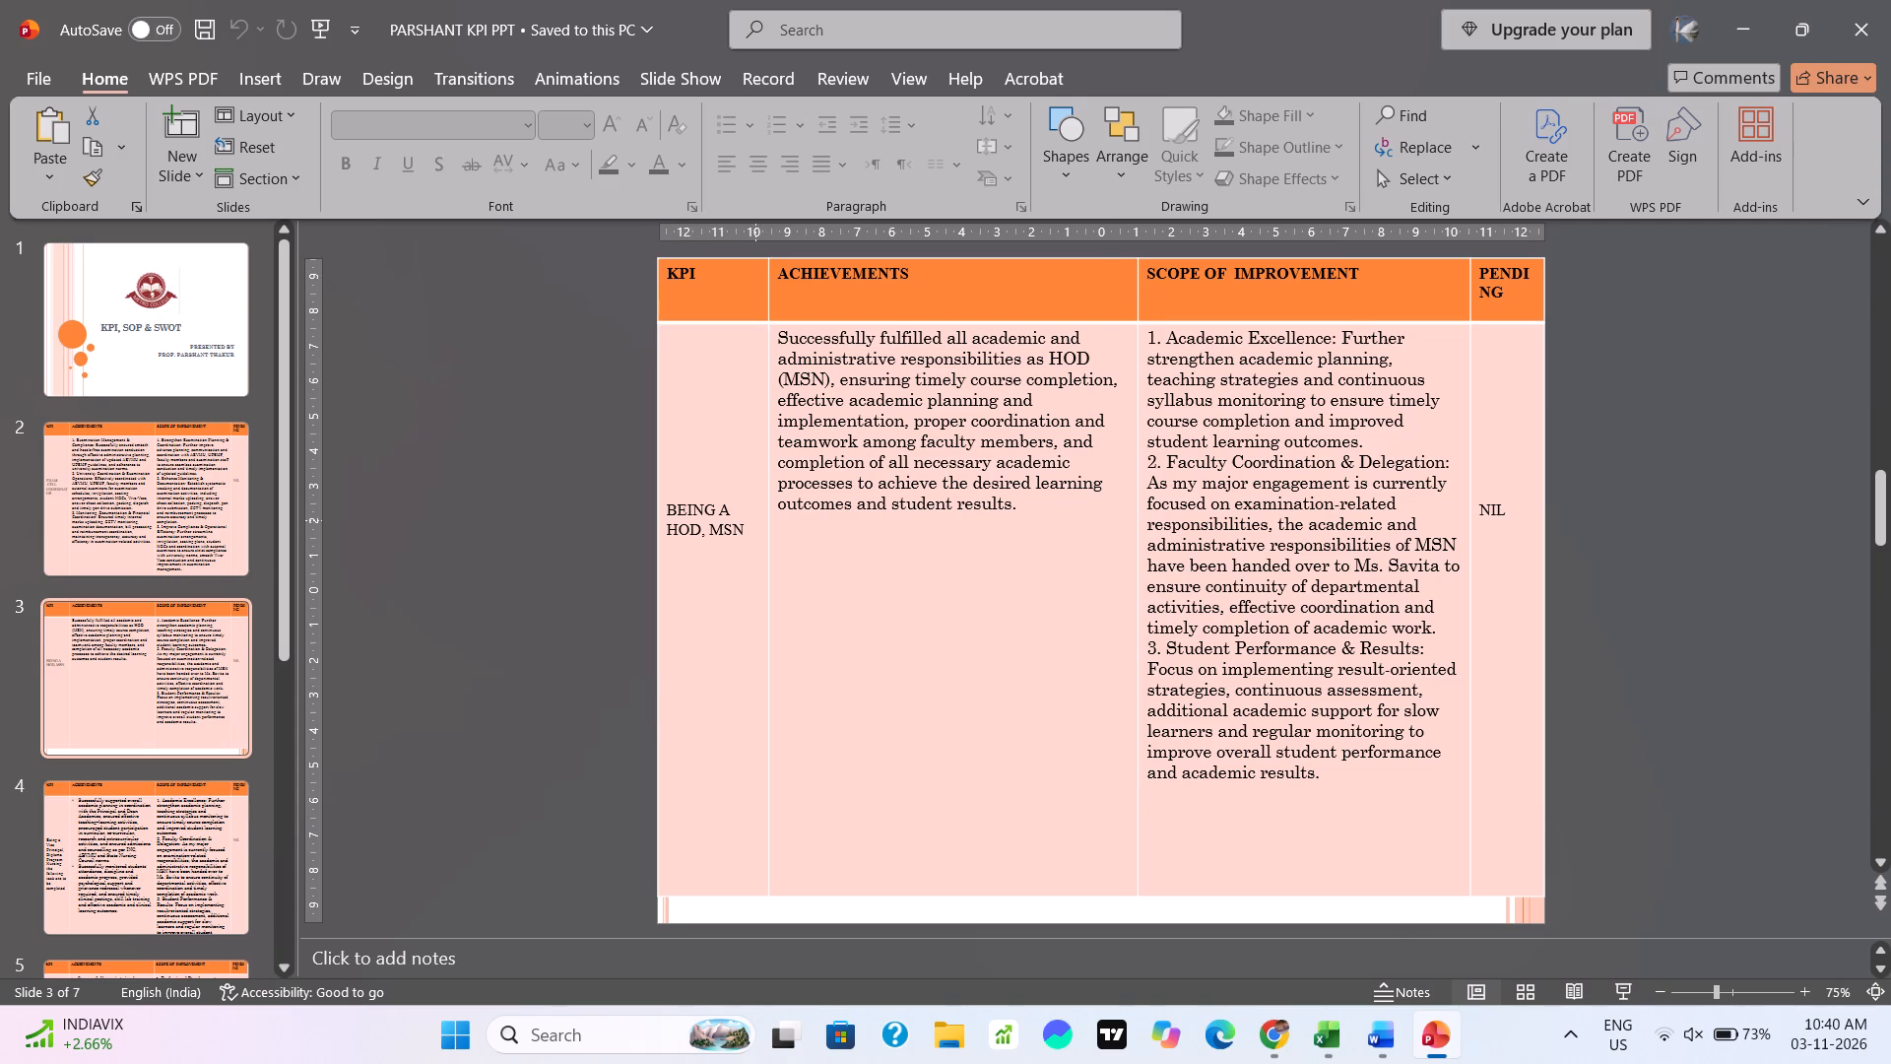
left_click(718, 416)
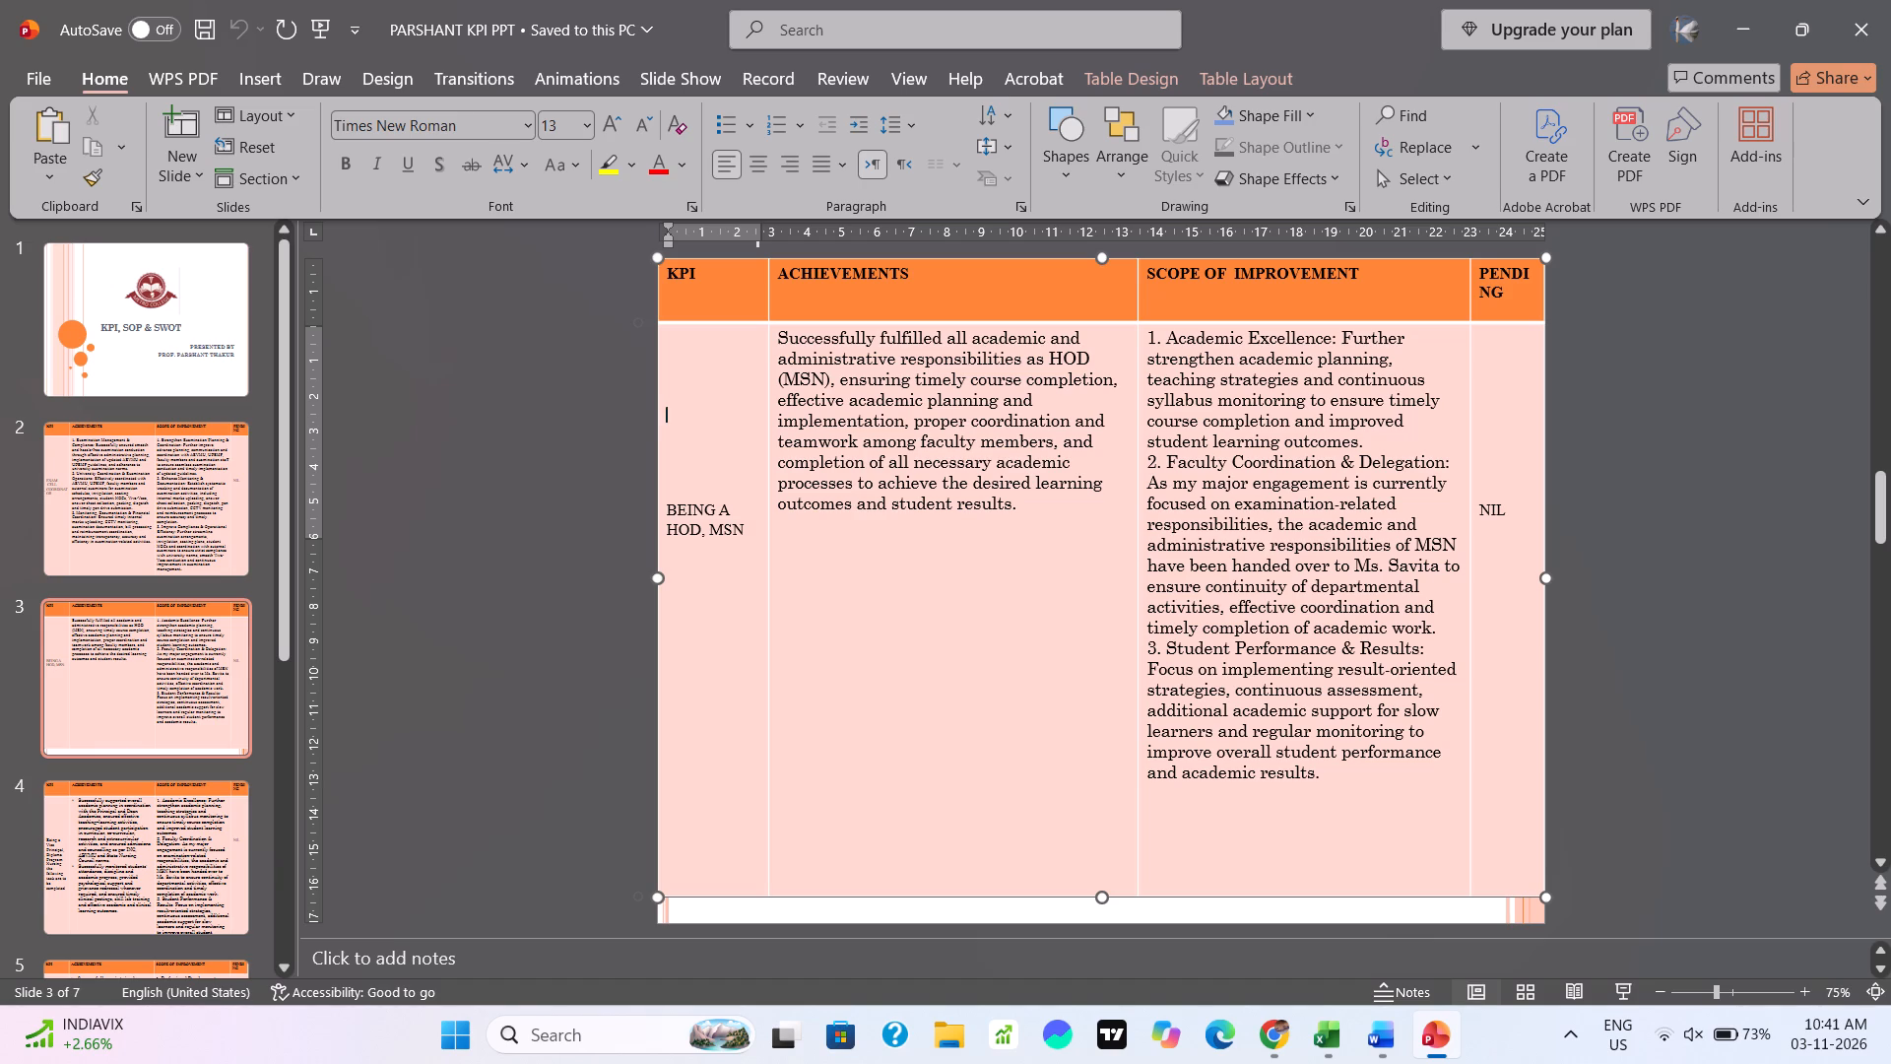
left_click_drag(1020, 508, 792, 357)
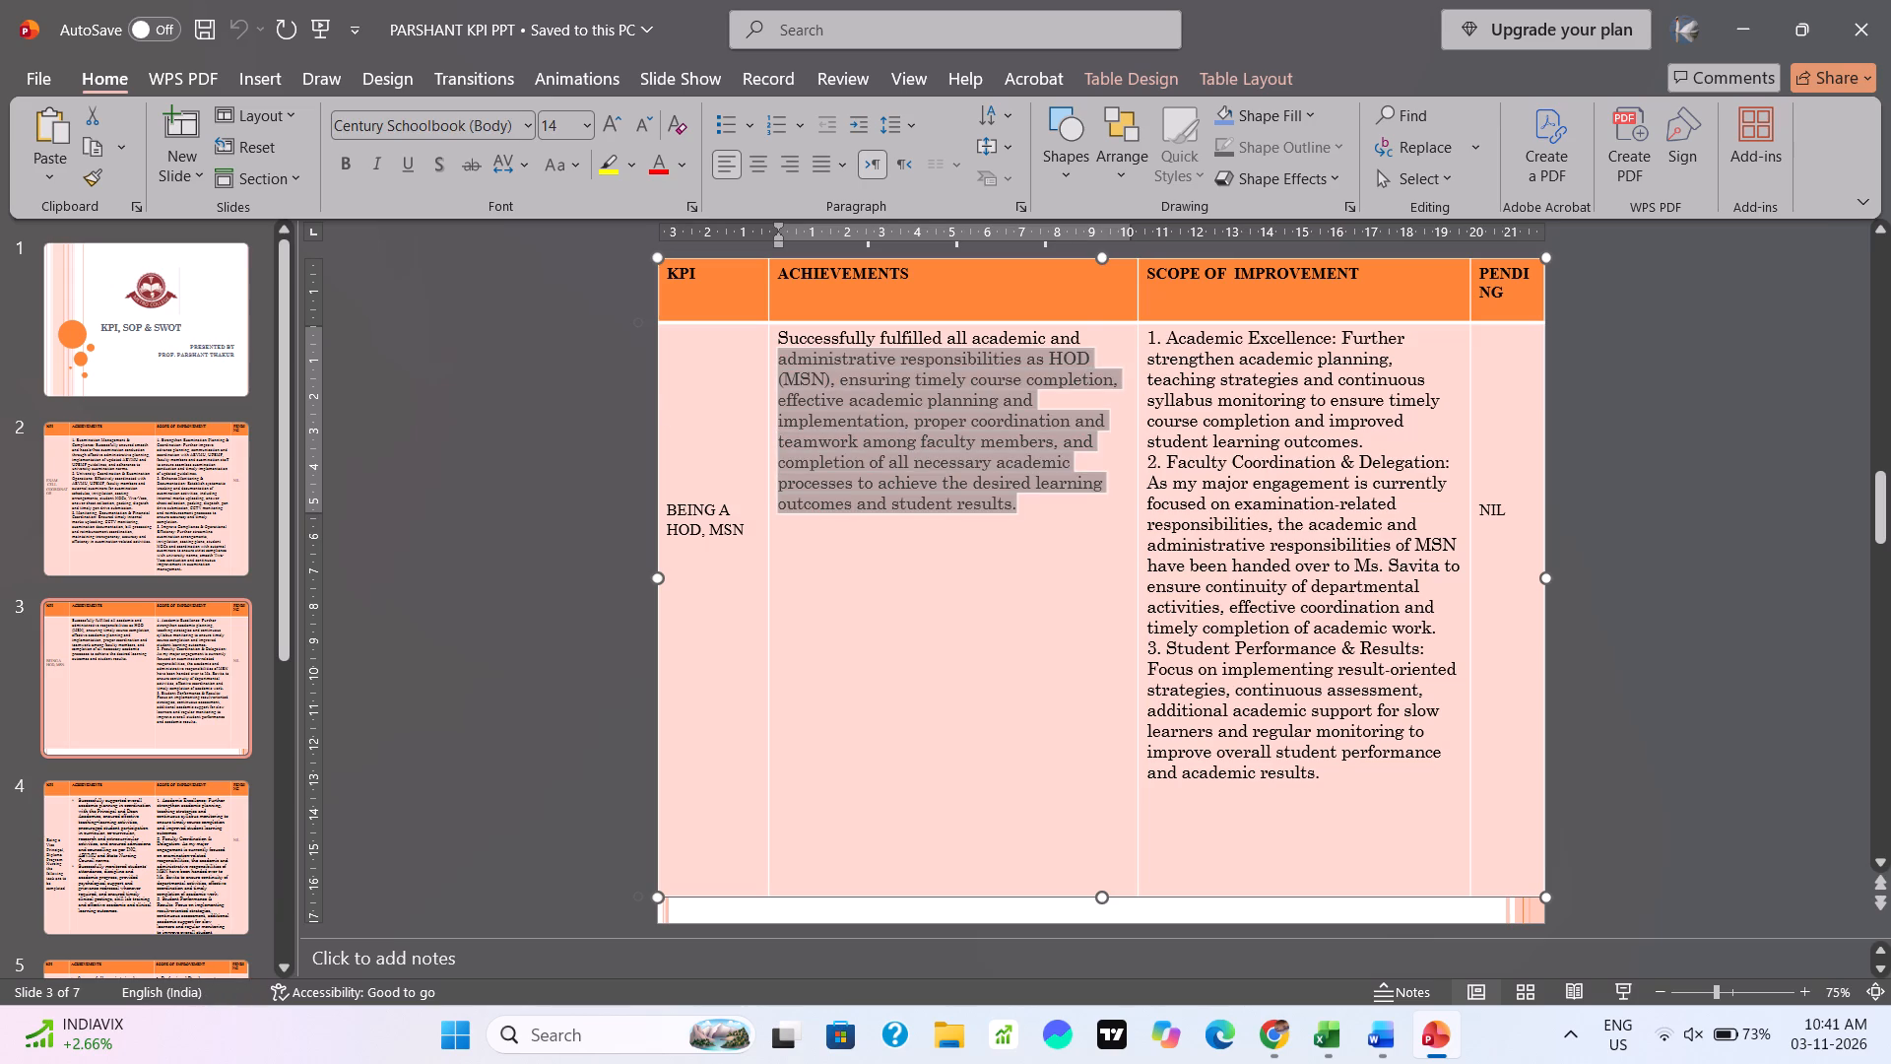
left_click_drag(792, 357, 777, 337)
left_click(814, 166)
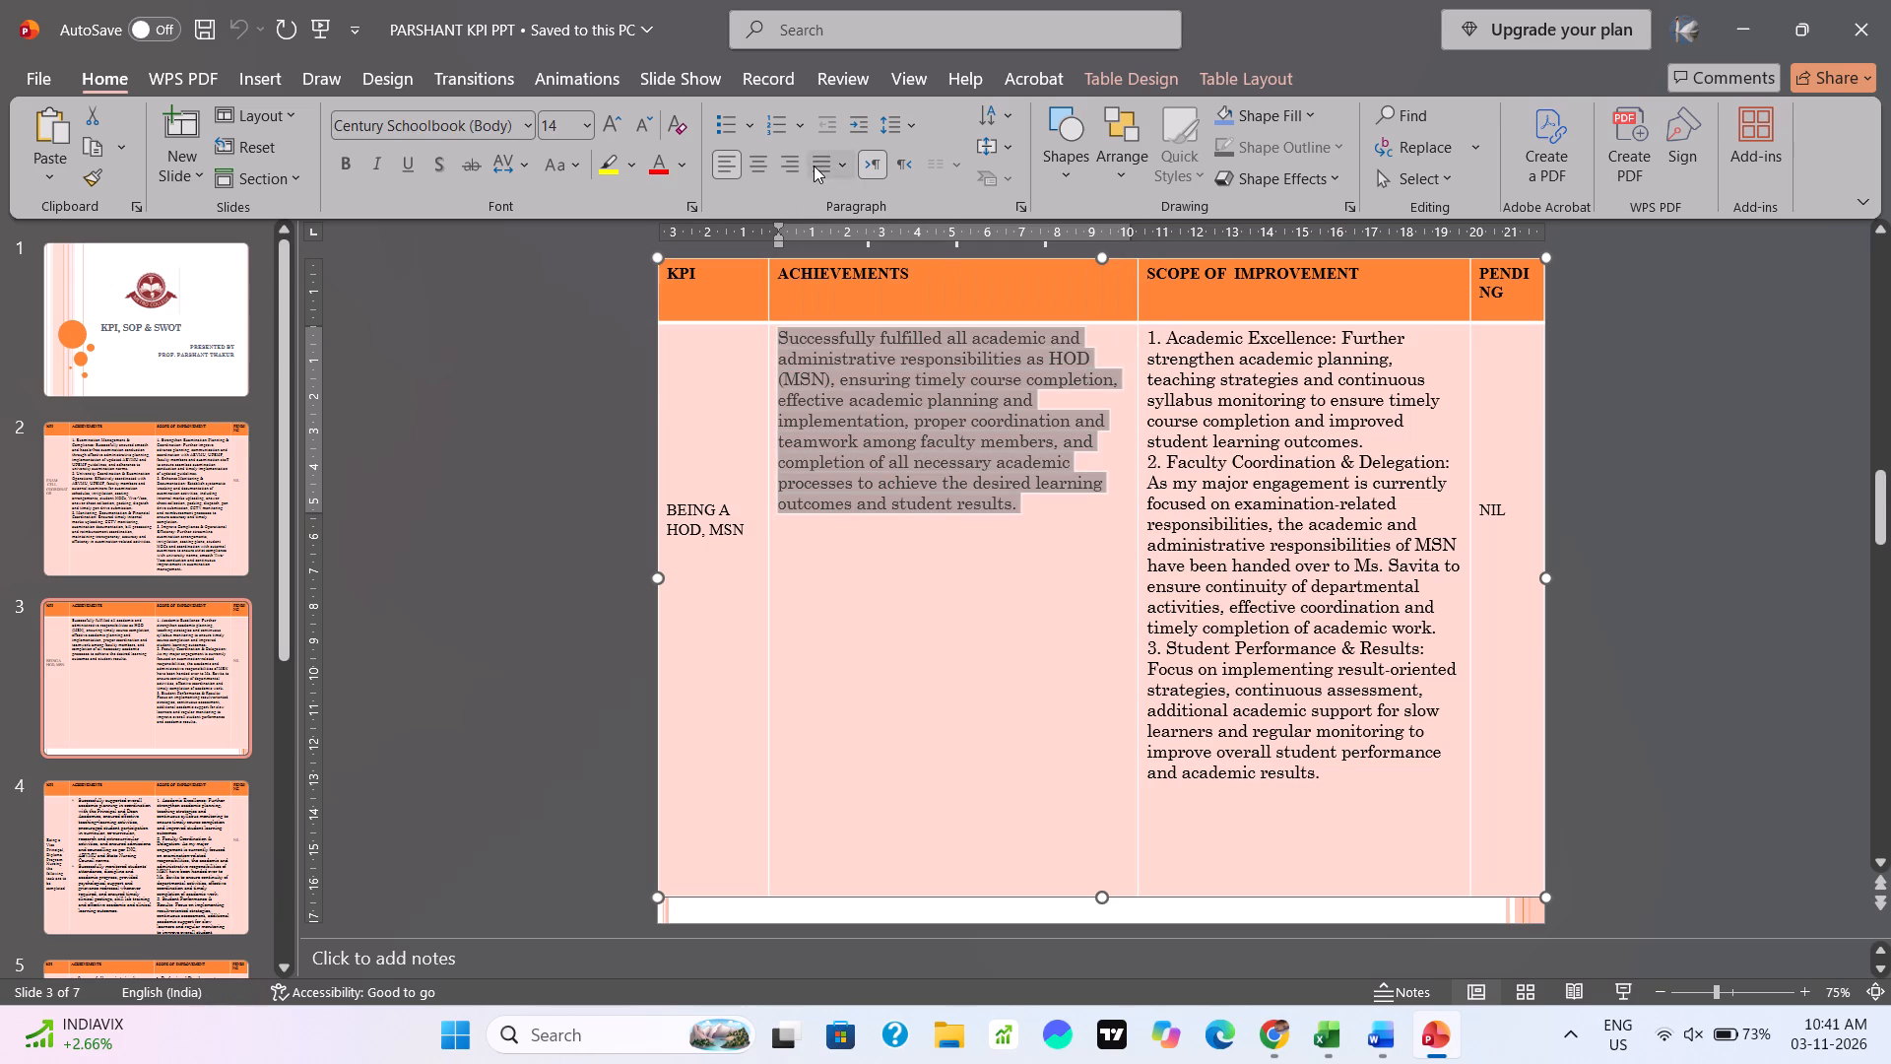
left_click(847, 203)
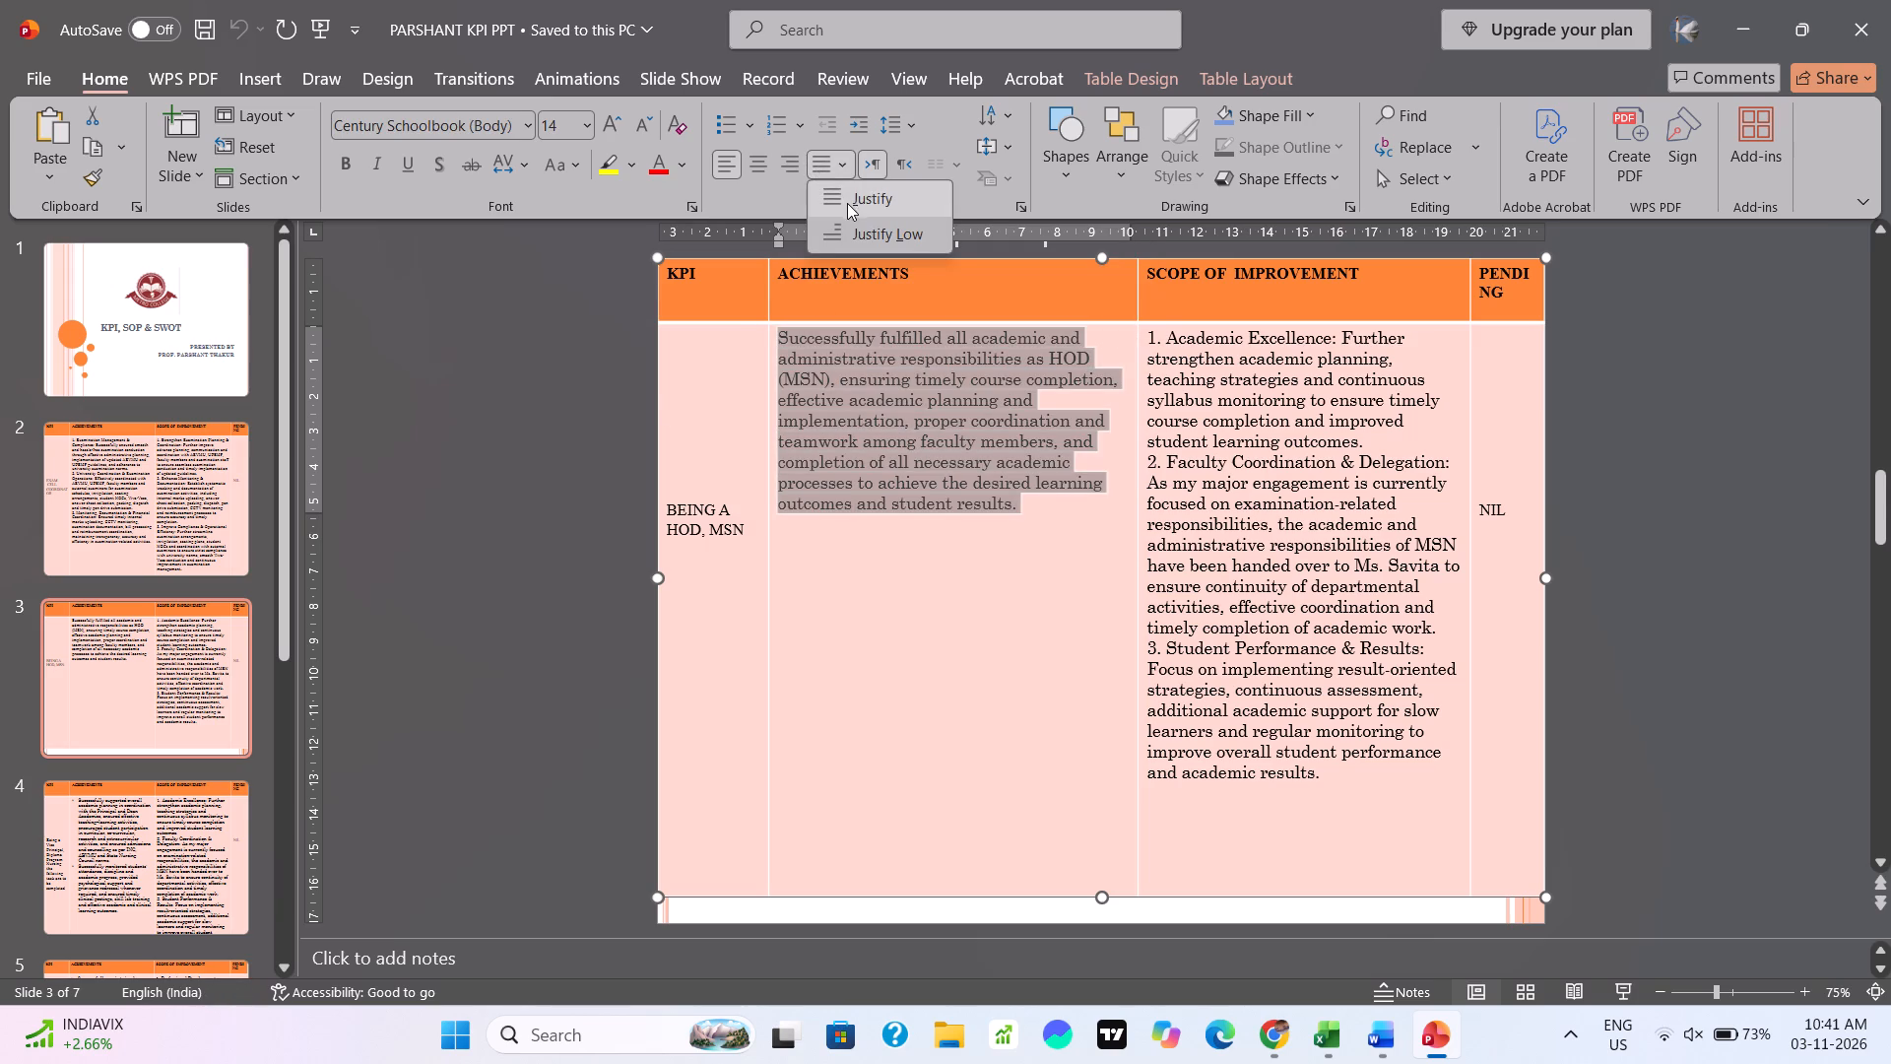
Justify the three numbered points in slide 3's Scope of Improvement cell.
left_click(1311, 792)
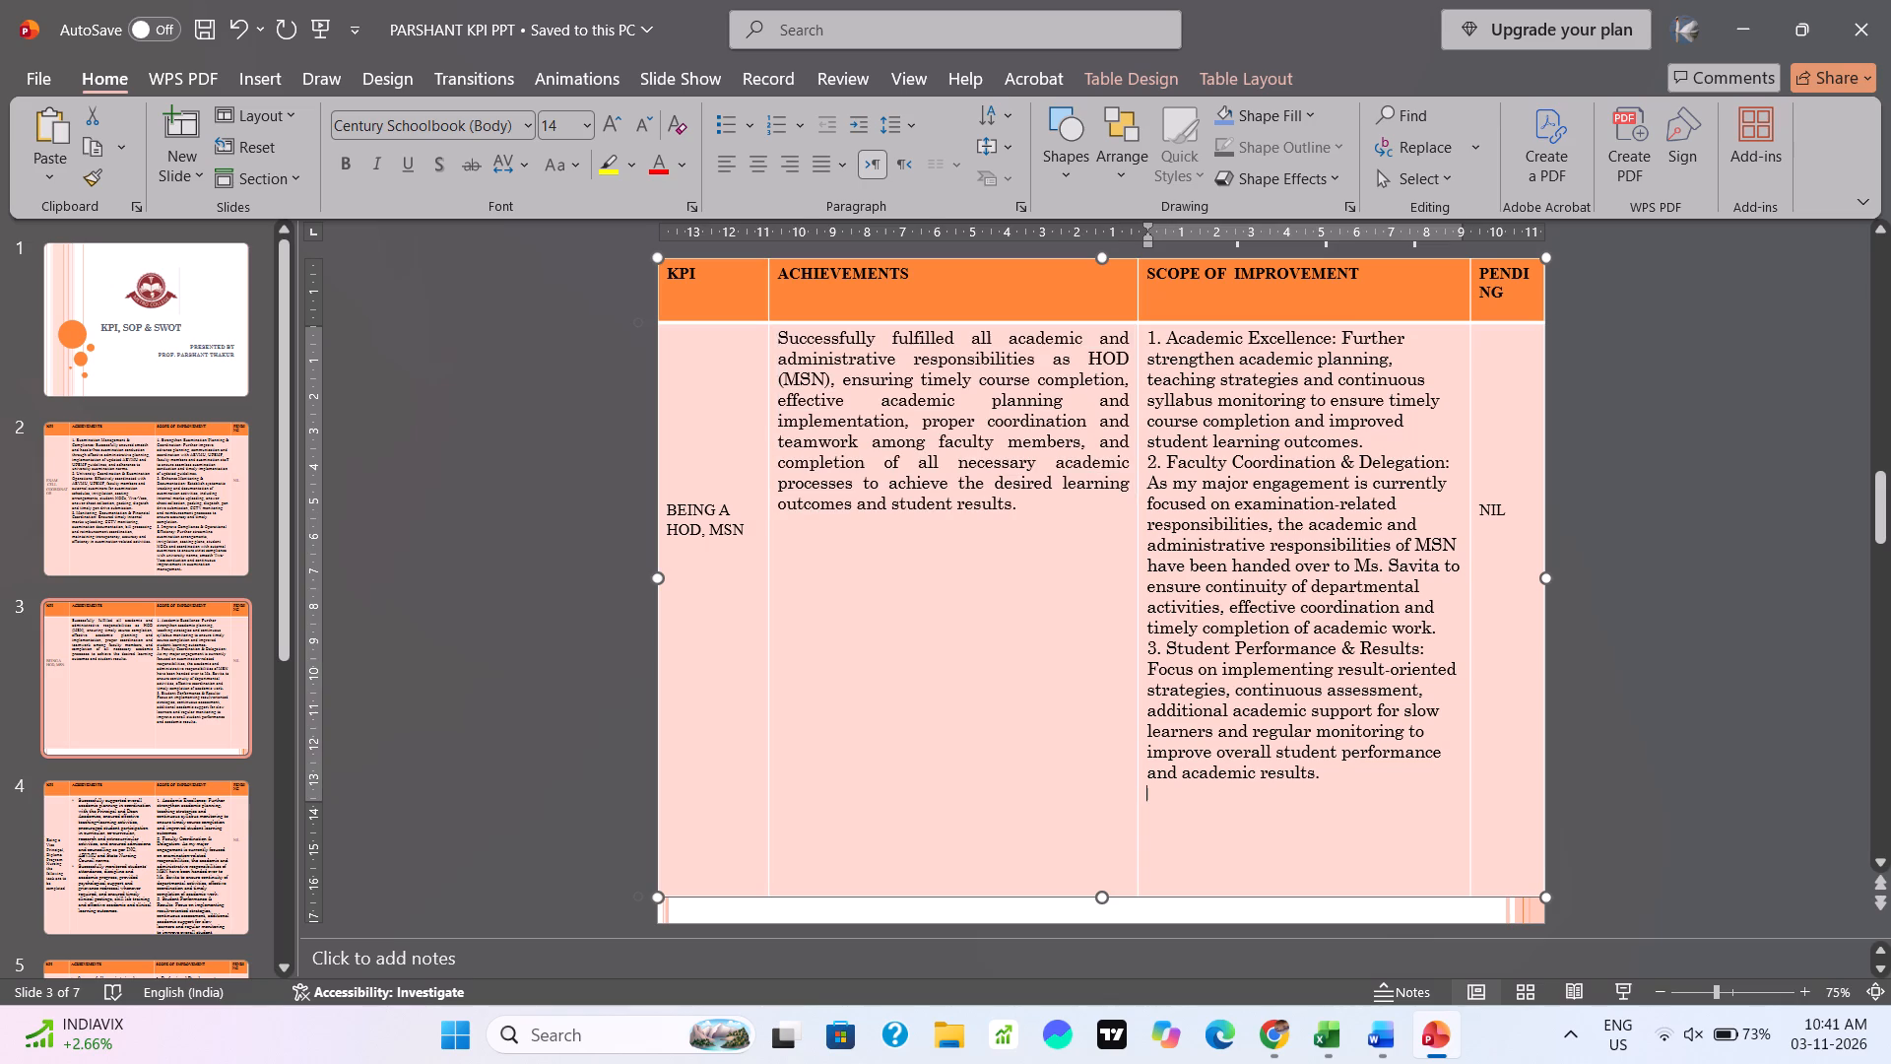
left_click_drag(1326, 781, 1205, 356)
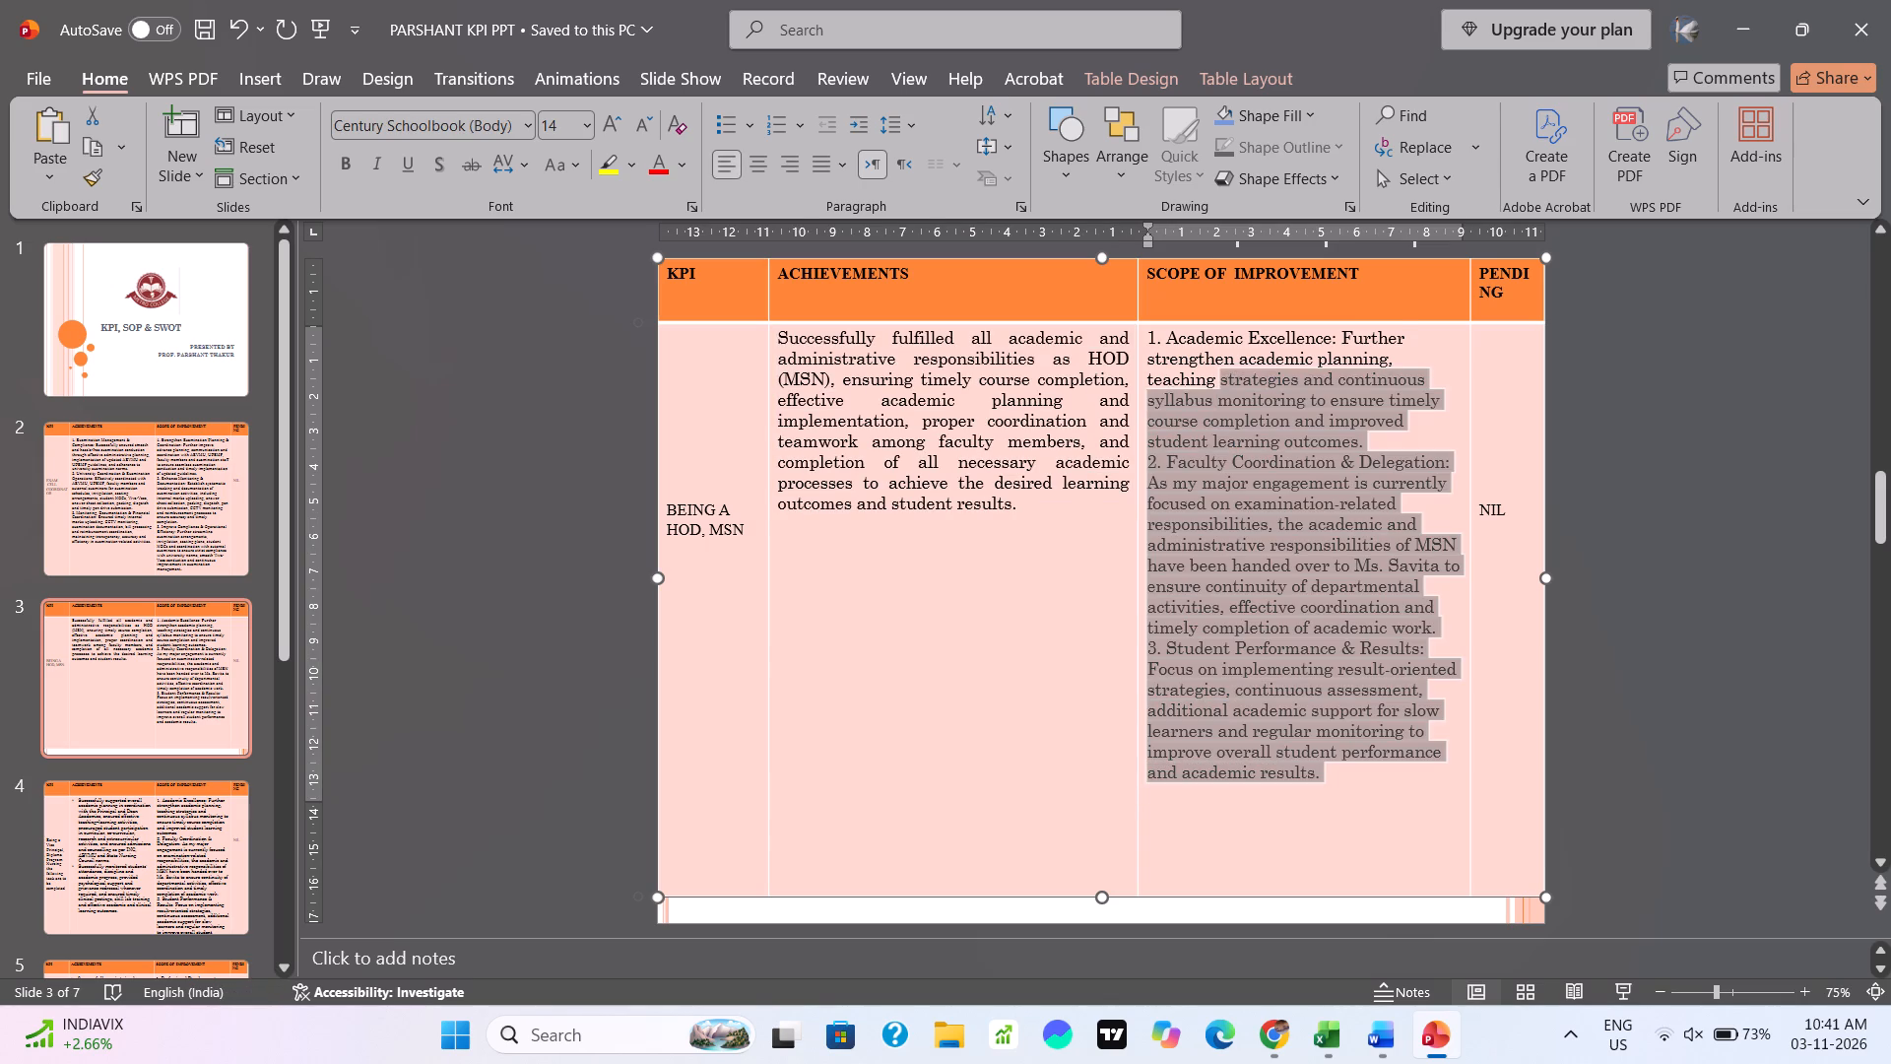
left_click_drag(1205, 356, 1150, 341)
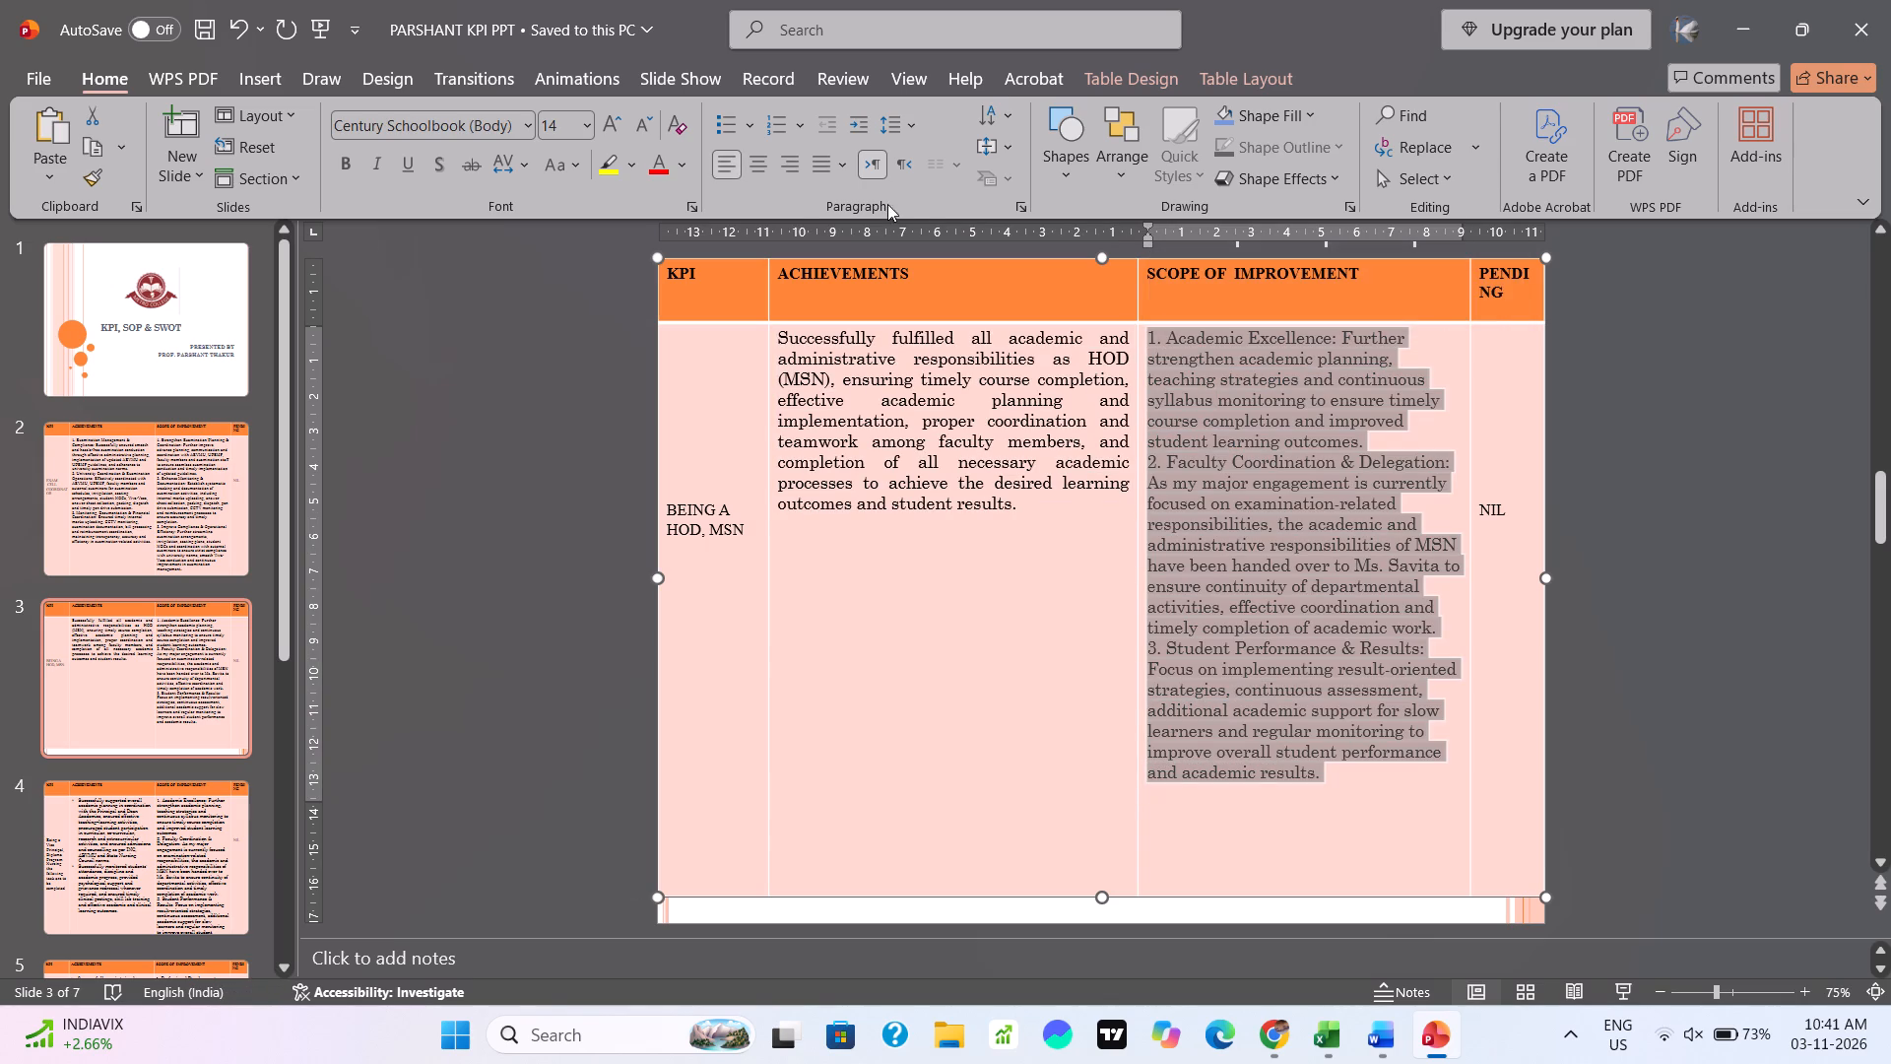
left_click(810, 164)
left_click(853, 199)
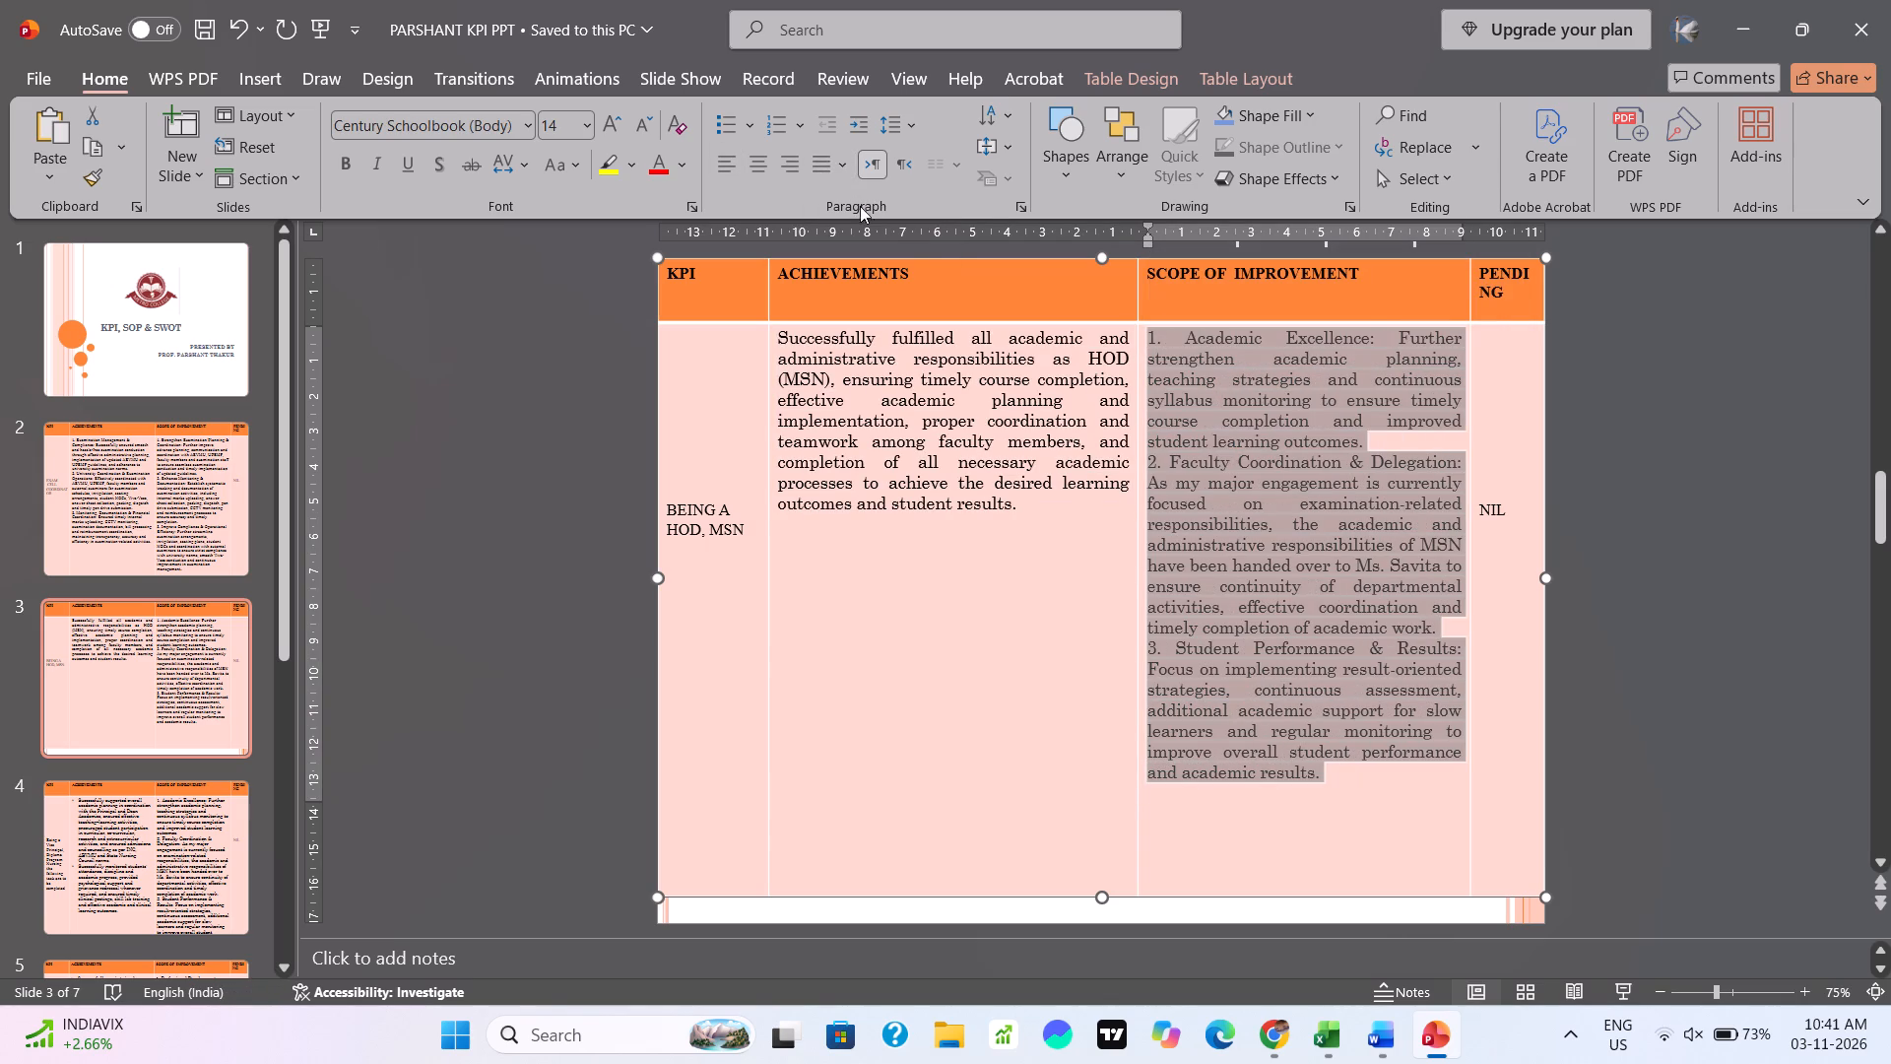
left_click(1348, 653)
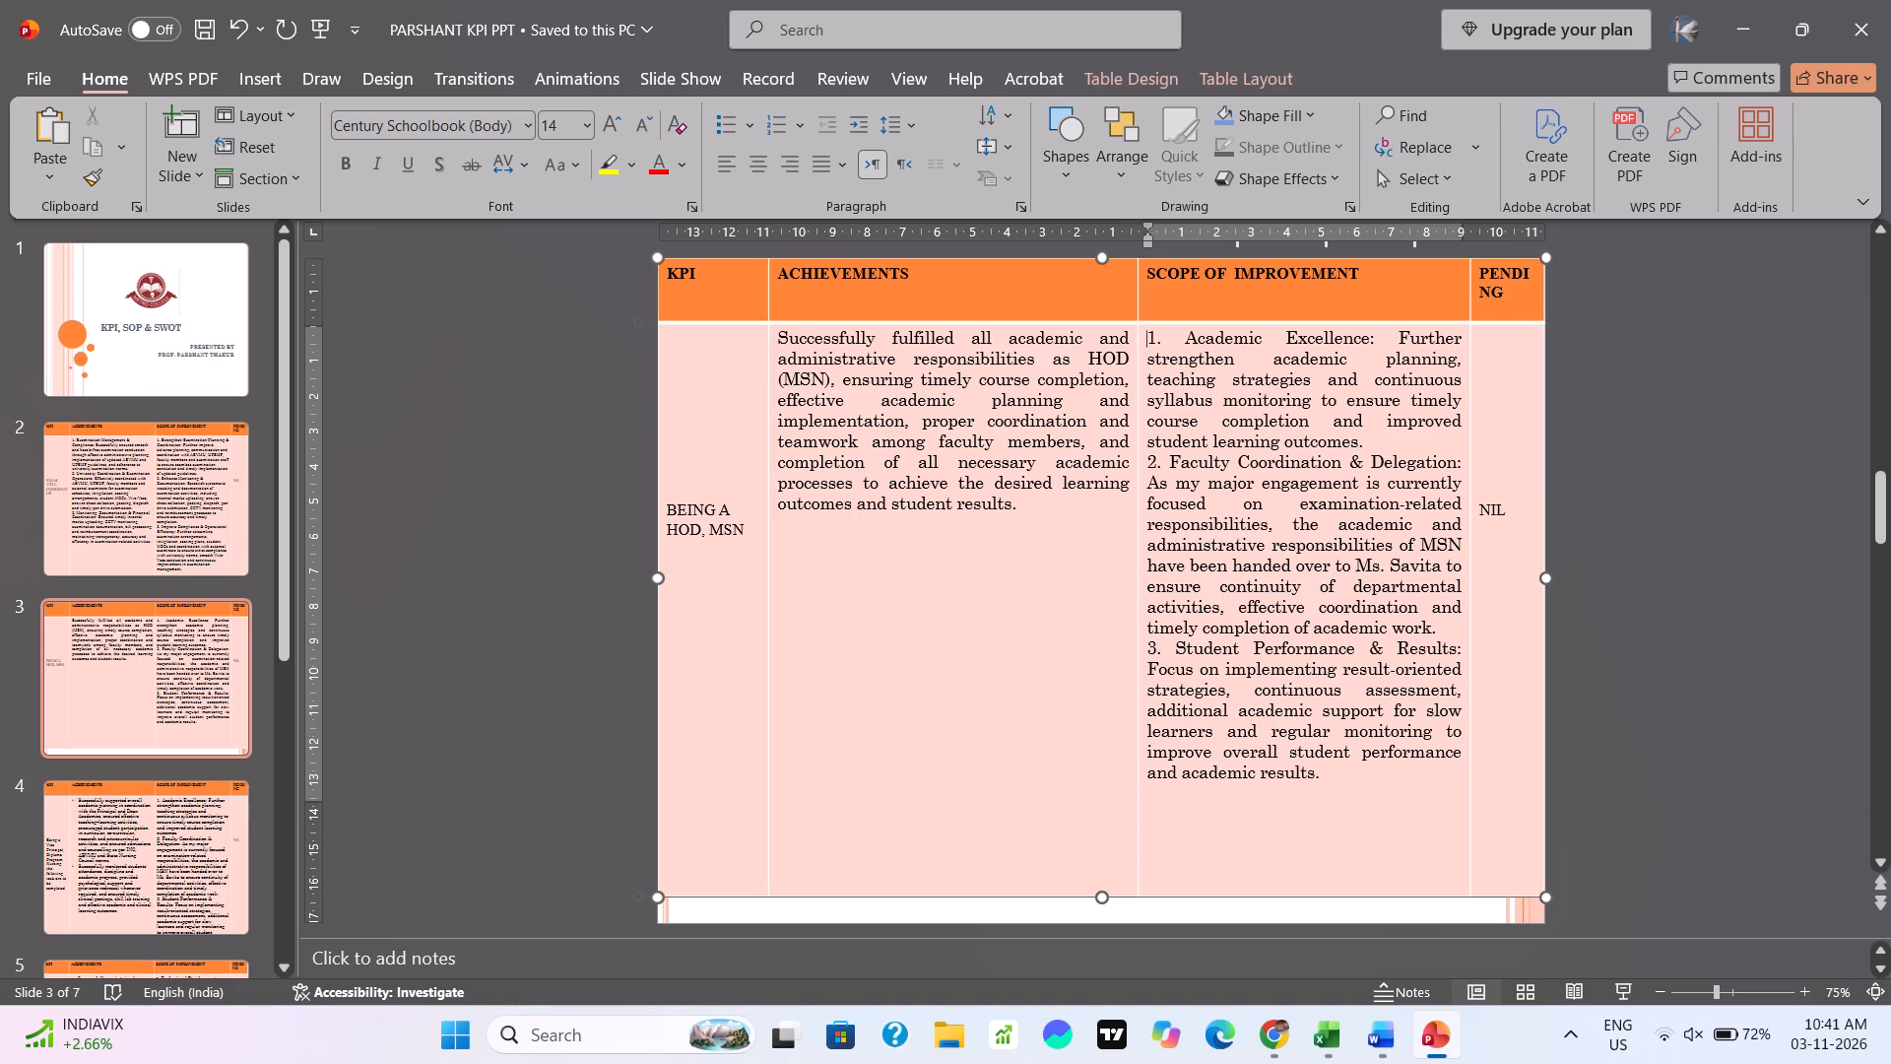
Make the "Academic Excellence:" heading bold in slide 3's Scope of Improvement cell.
left_click_drag(1378, 339, 1175, 345)
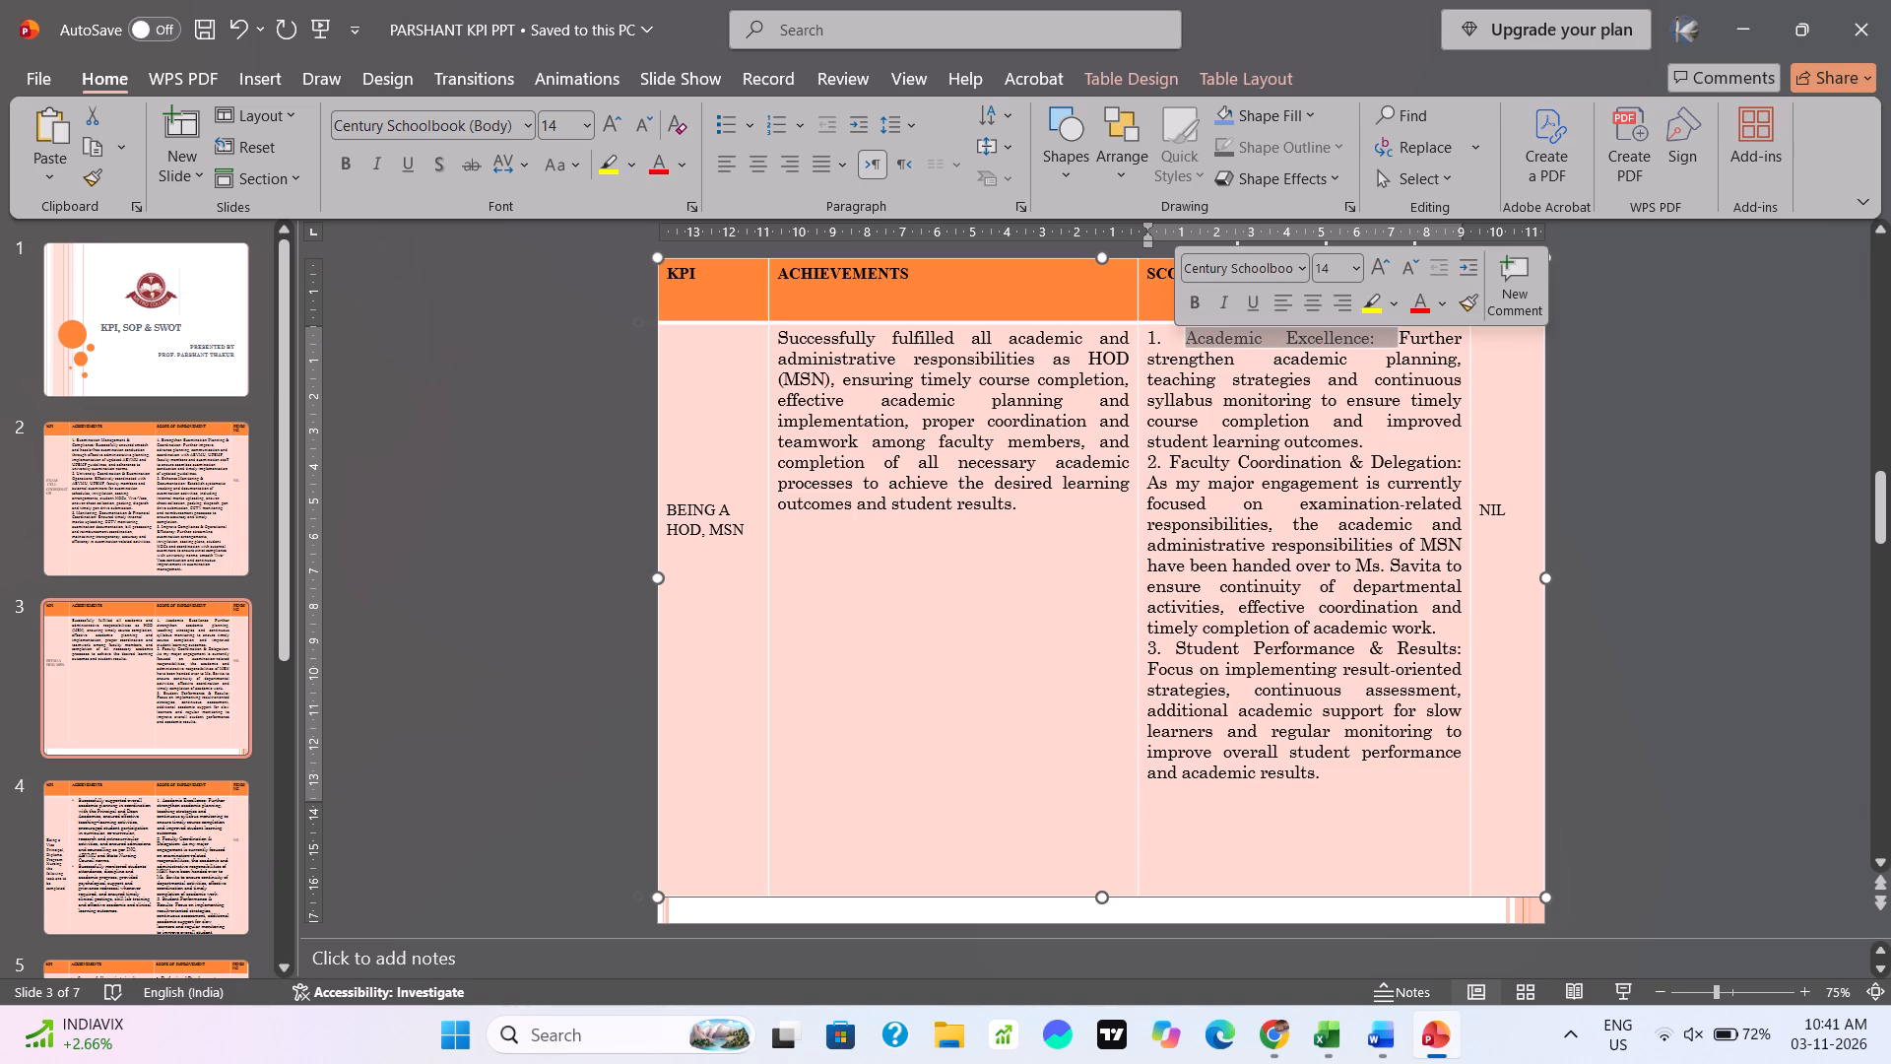
key("ctrl+b")
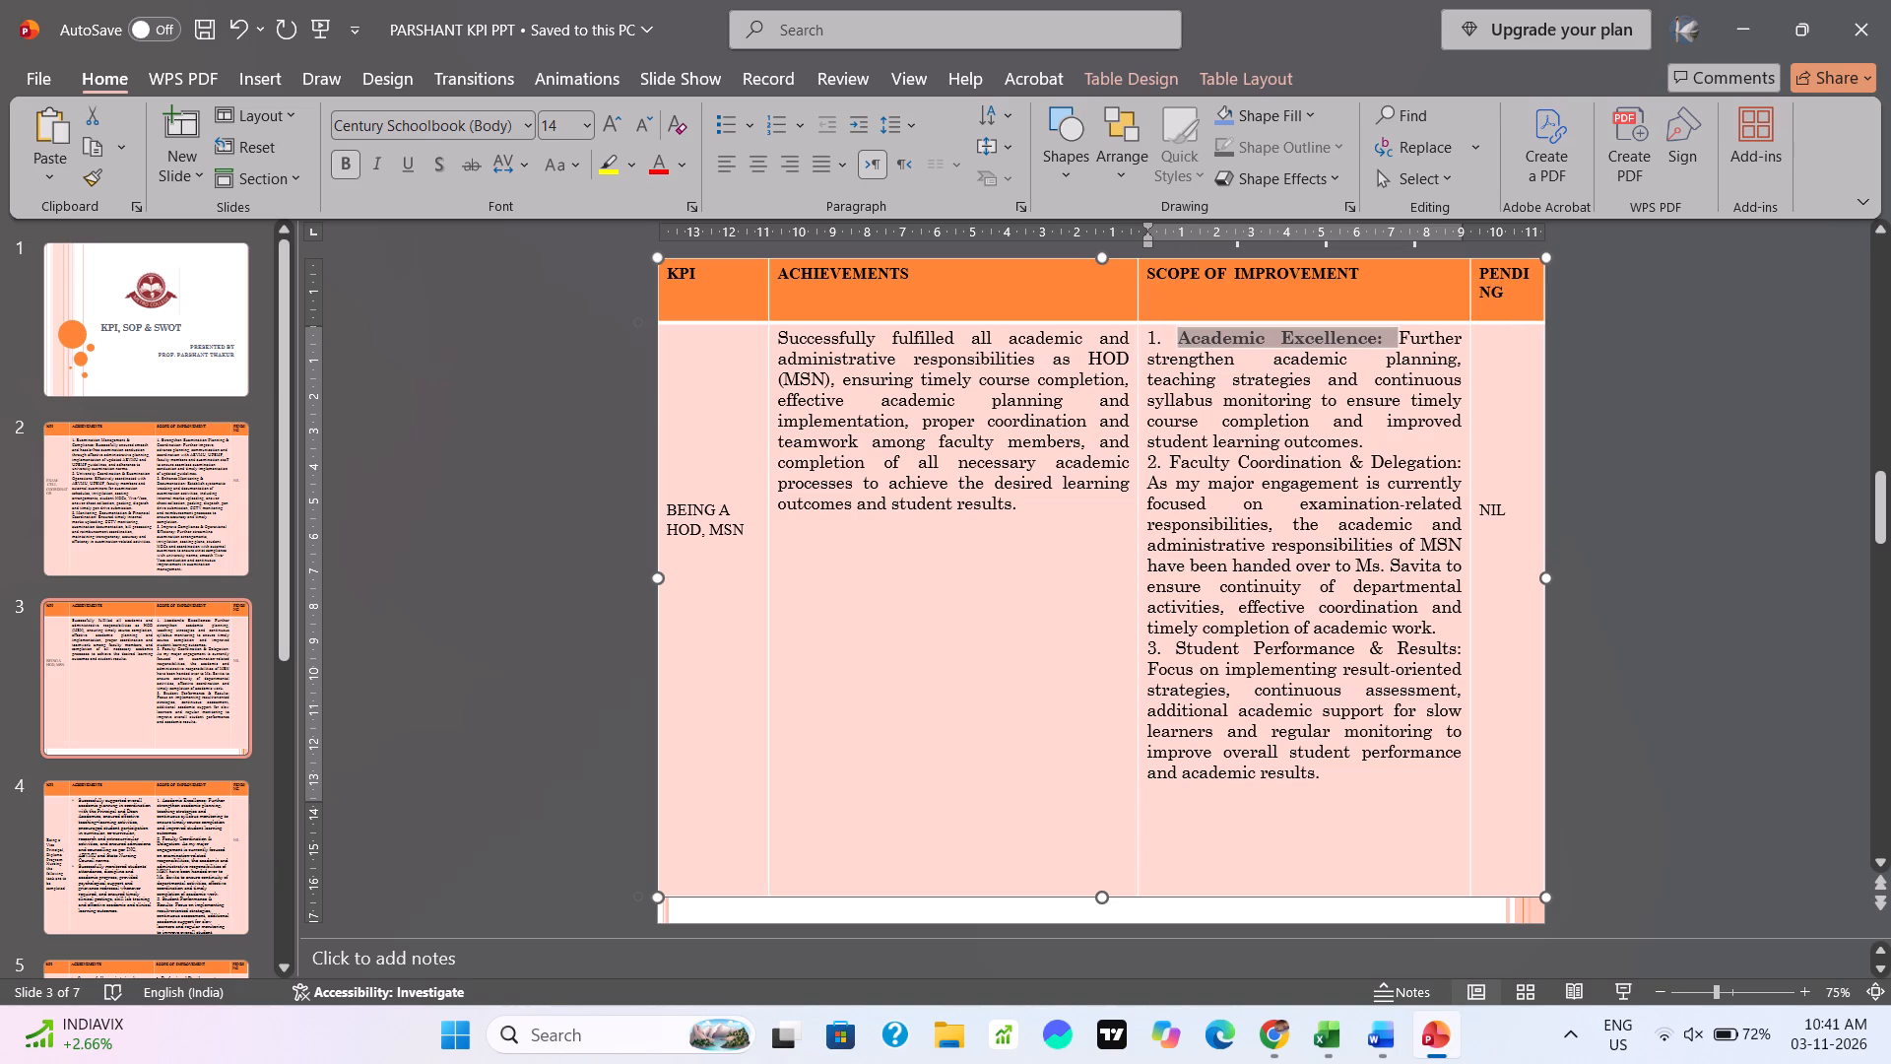
Make the heading "Faculty Coordination & Delegation:" and its number "2." bold in slide 3's Scope of Improvement cell.
left_click(1455, 461)
key("Right")
key("shift+Left")
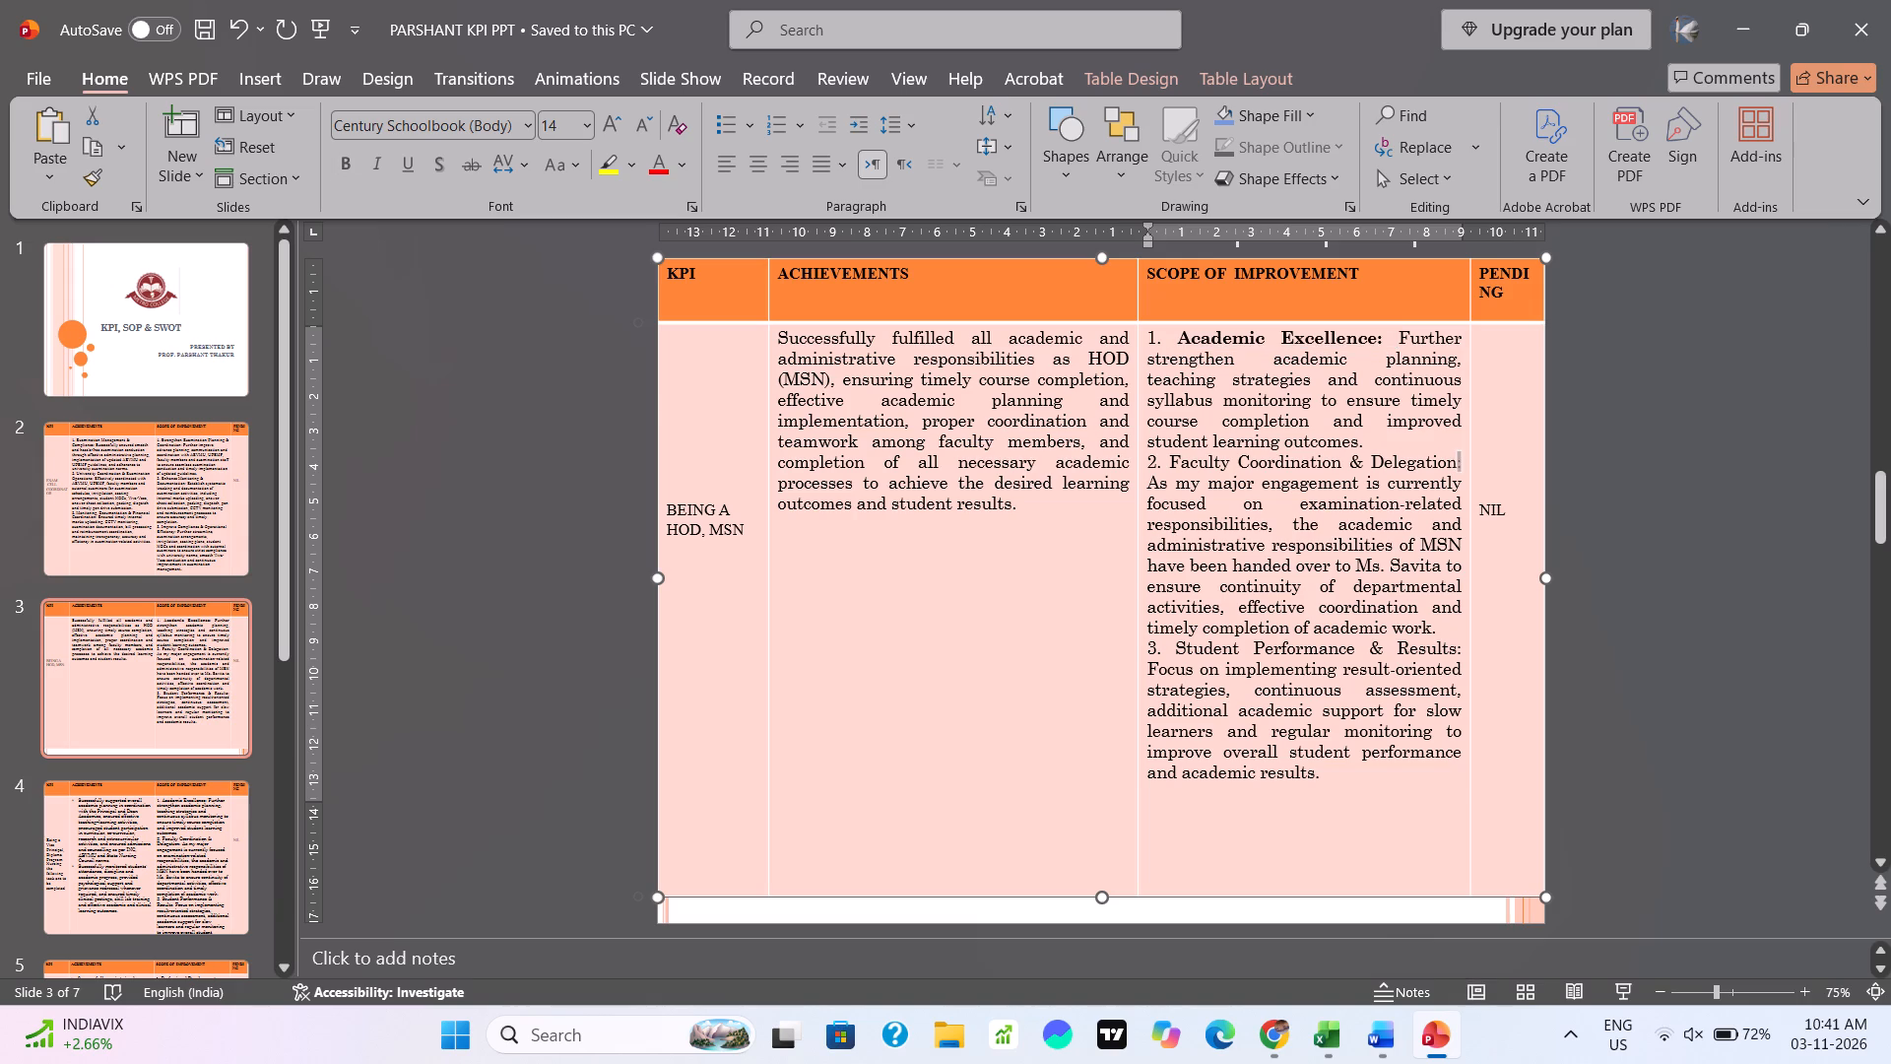
key("shift+Left")
key("shift+Left")
key("shift+Left")
key("shift+Left")
key("shift+Left")
key("shift+Left")
key("shift+Left")
key("shift+Left")
key("shift+Left")
key("shift+Left")
key("shift+Left")
key("shift+Left")
key("shift+Left")
key("shift+Left")
key("shift+Left")
key("shift+Left")
key("shift+Left")
key("shift+Left")
key("shift+Left")
key("shift+Left")
key("shift+Left")
key("shift+Left")
key("shift+Left")
key("shift+Left")
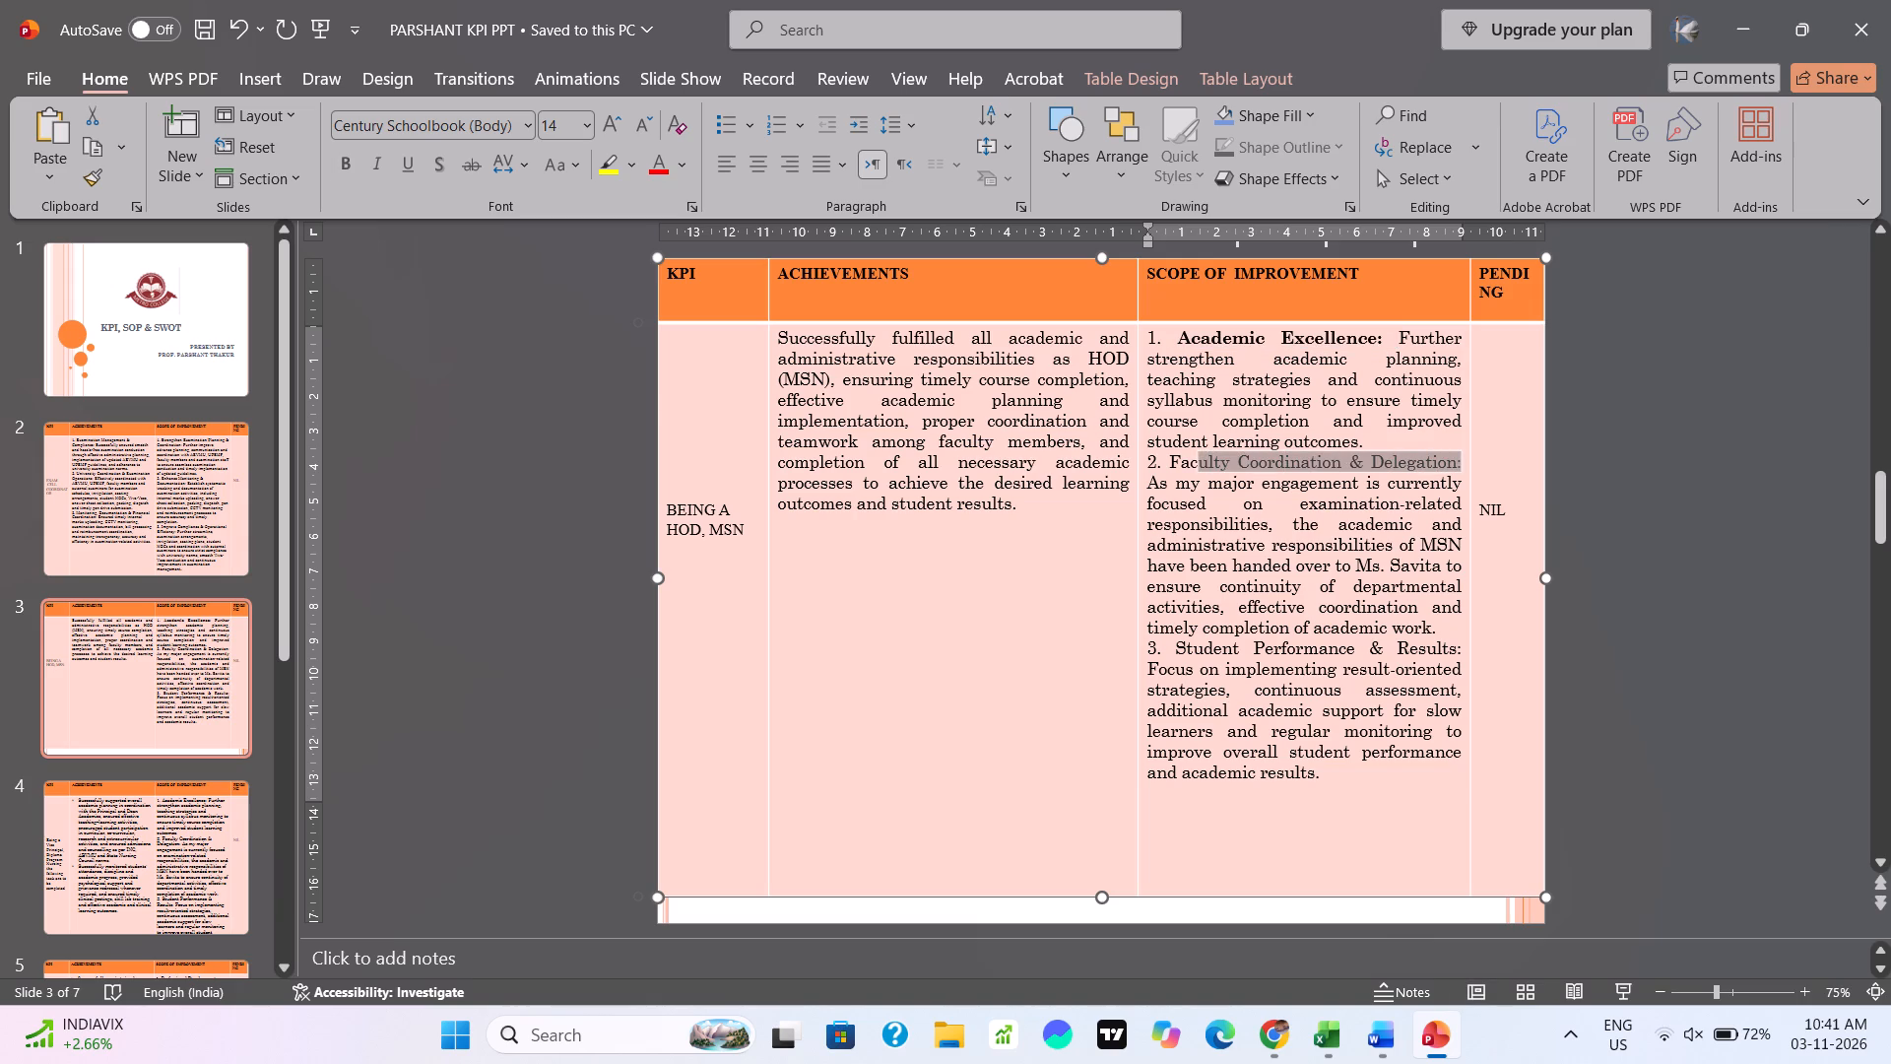
key("shift+Left")
key("shift+Left")
key("shift+Left")
key("ctrl+b")
key("Left")
key("Left")
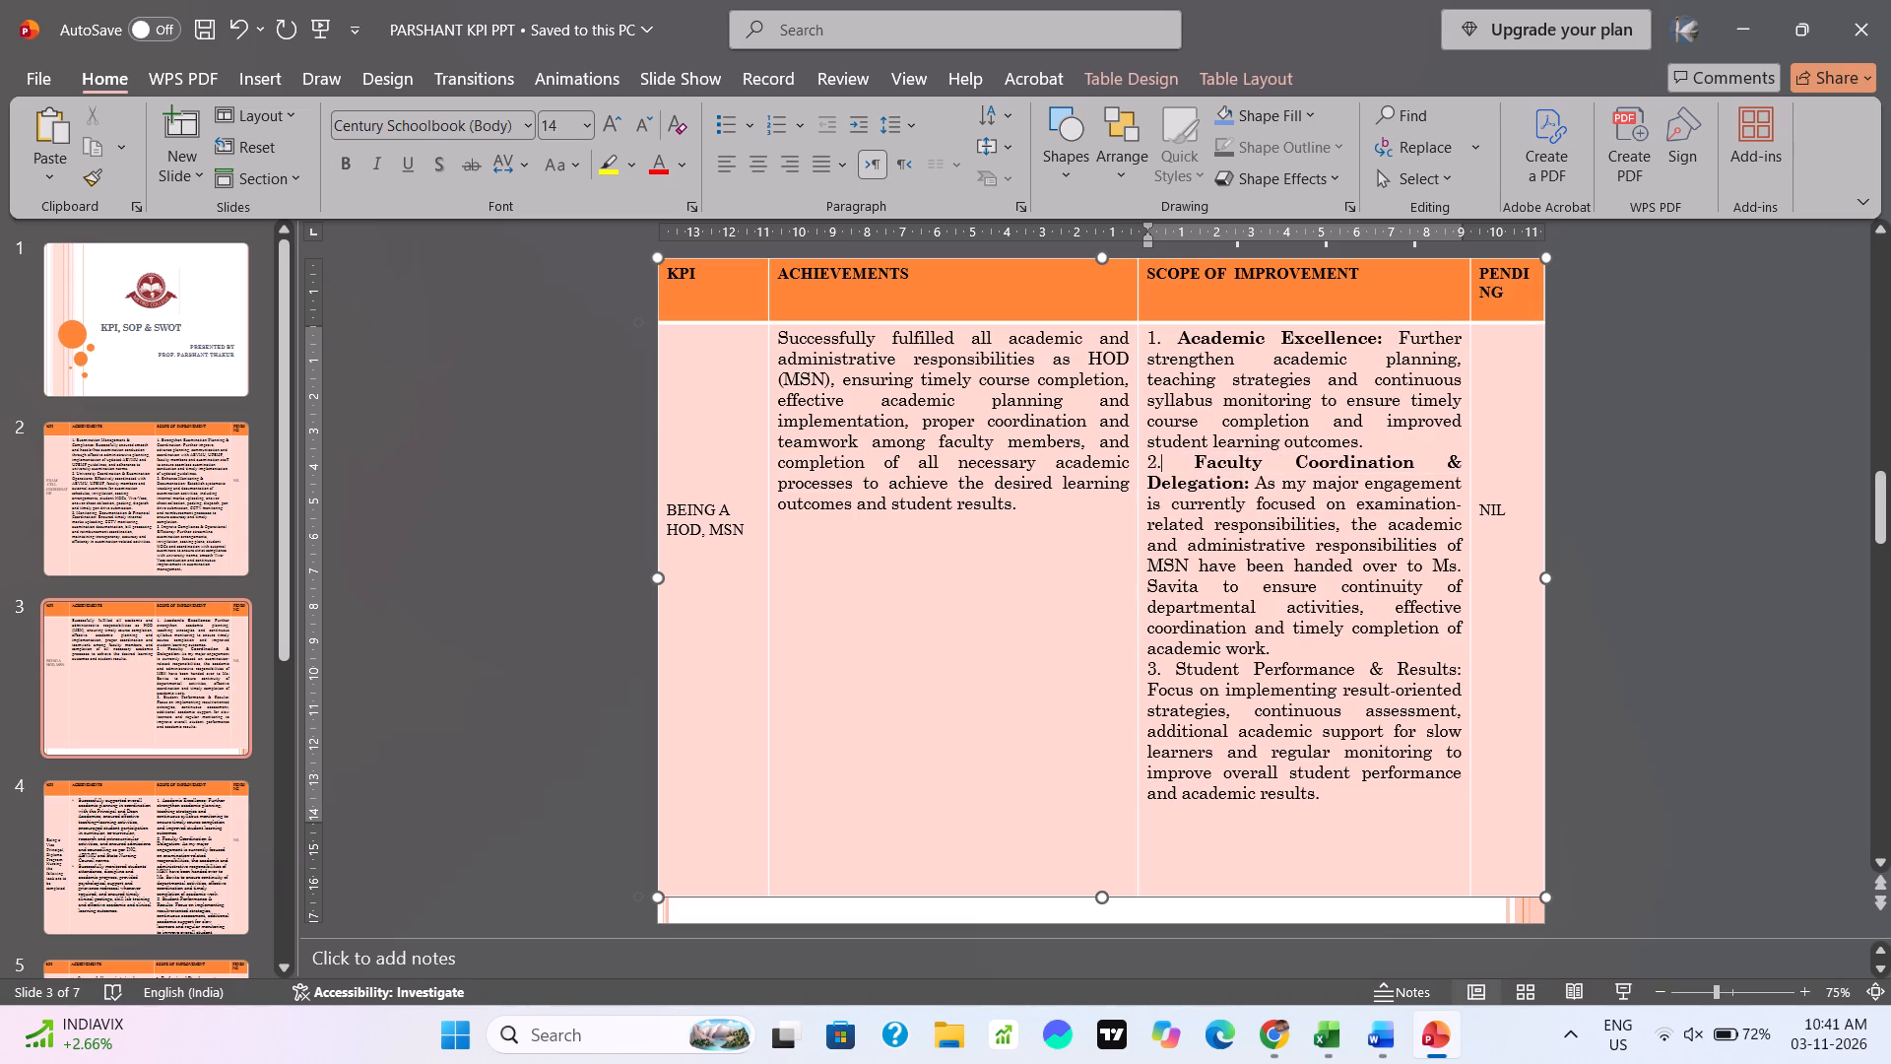
key("shift+Left")
key("shift+Left")
key("ctrl+b")
Make the number "1." before the "Academic Excellence:" heading bold.
key("Up")
key("Up")
key("Up")
key("Up")
key("Up")
key("Up")
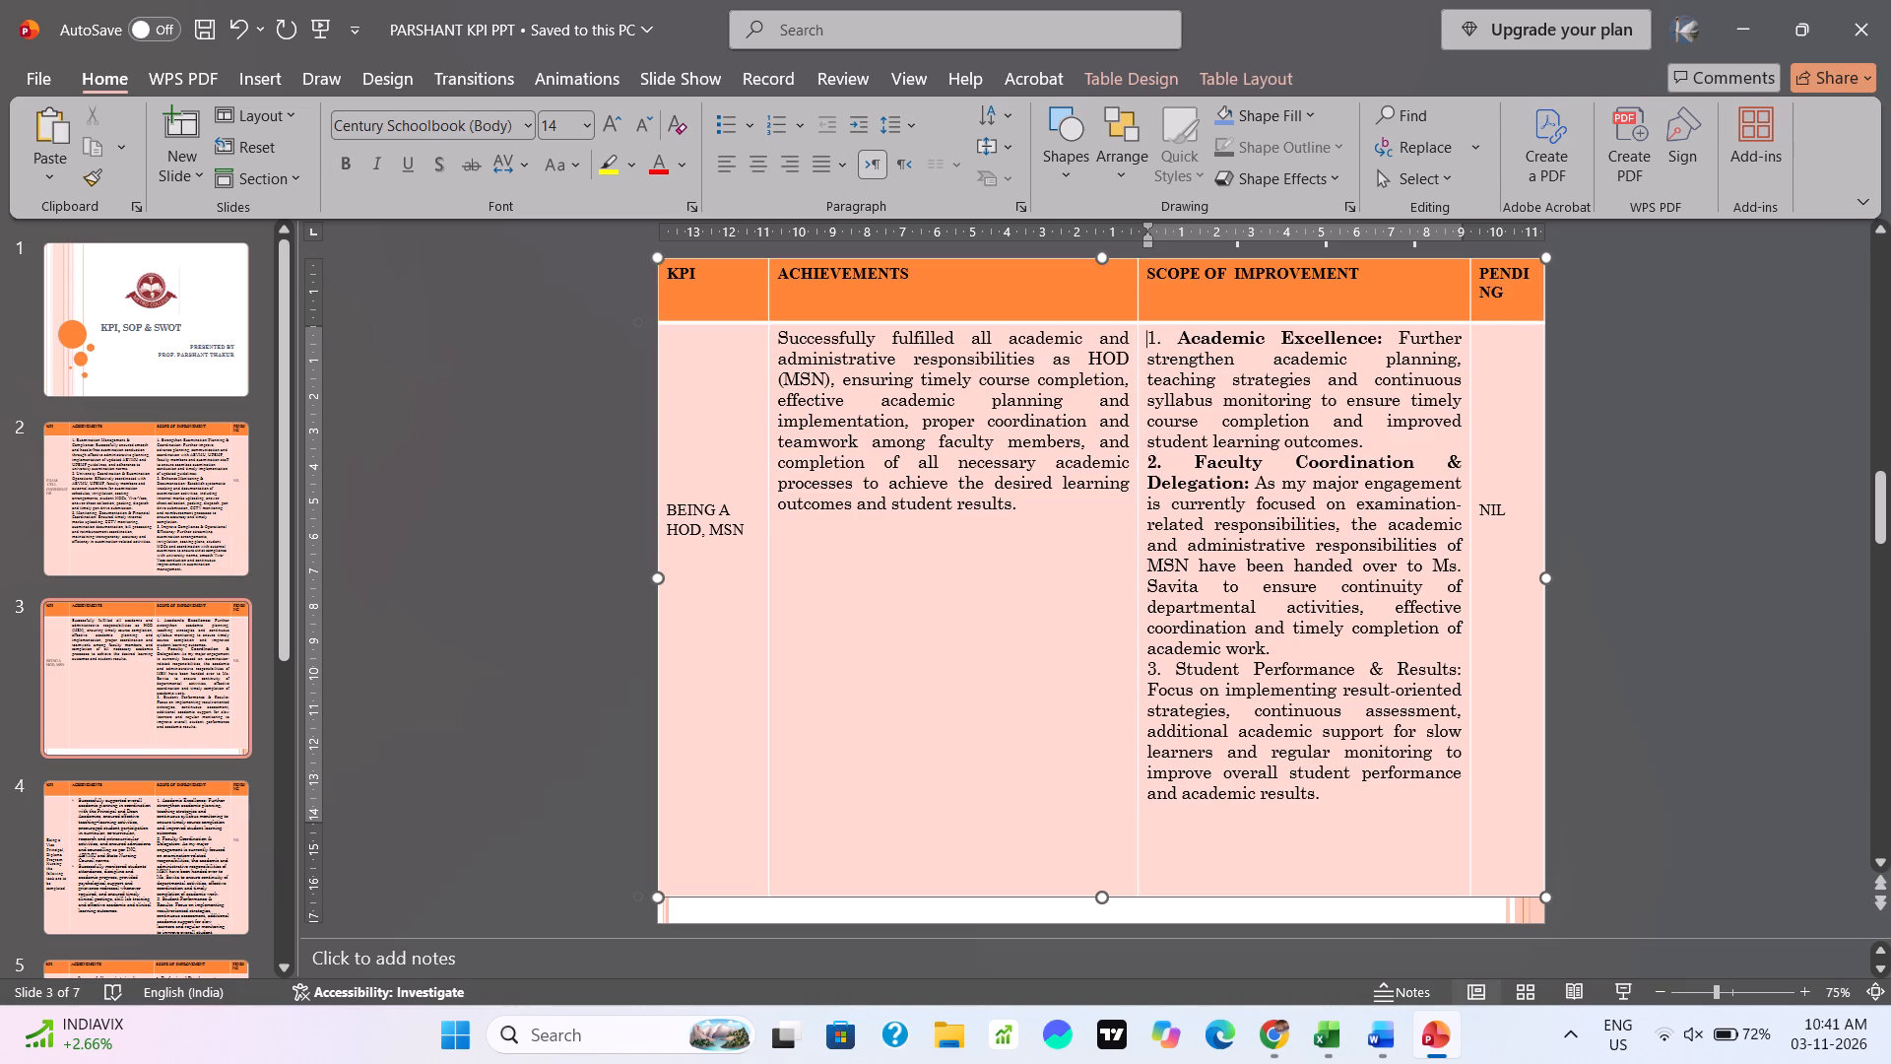
key("shift+Right")
key("shift+Right")
key("ctrl+b")
Make the heading "3. Student Performance & Results:" bold, including its number, in slide 3's Scope of Improvement cell.
key("Down")
key("Down")
key("Down")
key("Down")
key("Down")
key("Down")
key("Down")
key("Down")
key("Down")
key("Down")
key("Down")
key("Down")
key("Down")
key("Down")
key("Down")
key("Down")
key("Down")
key("Down")
key("Down")
key("Down")
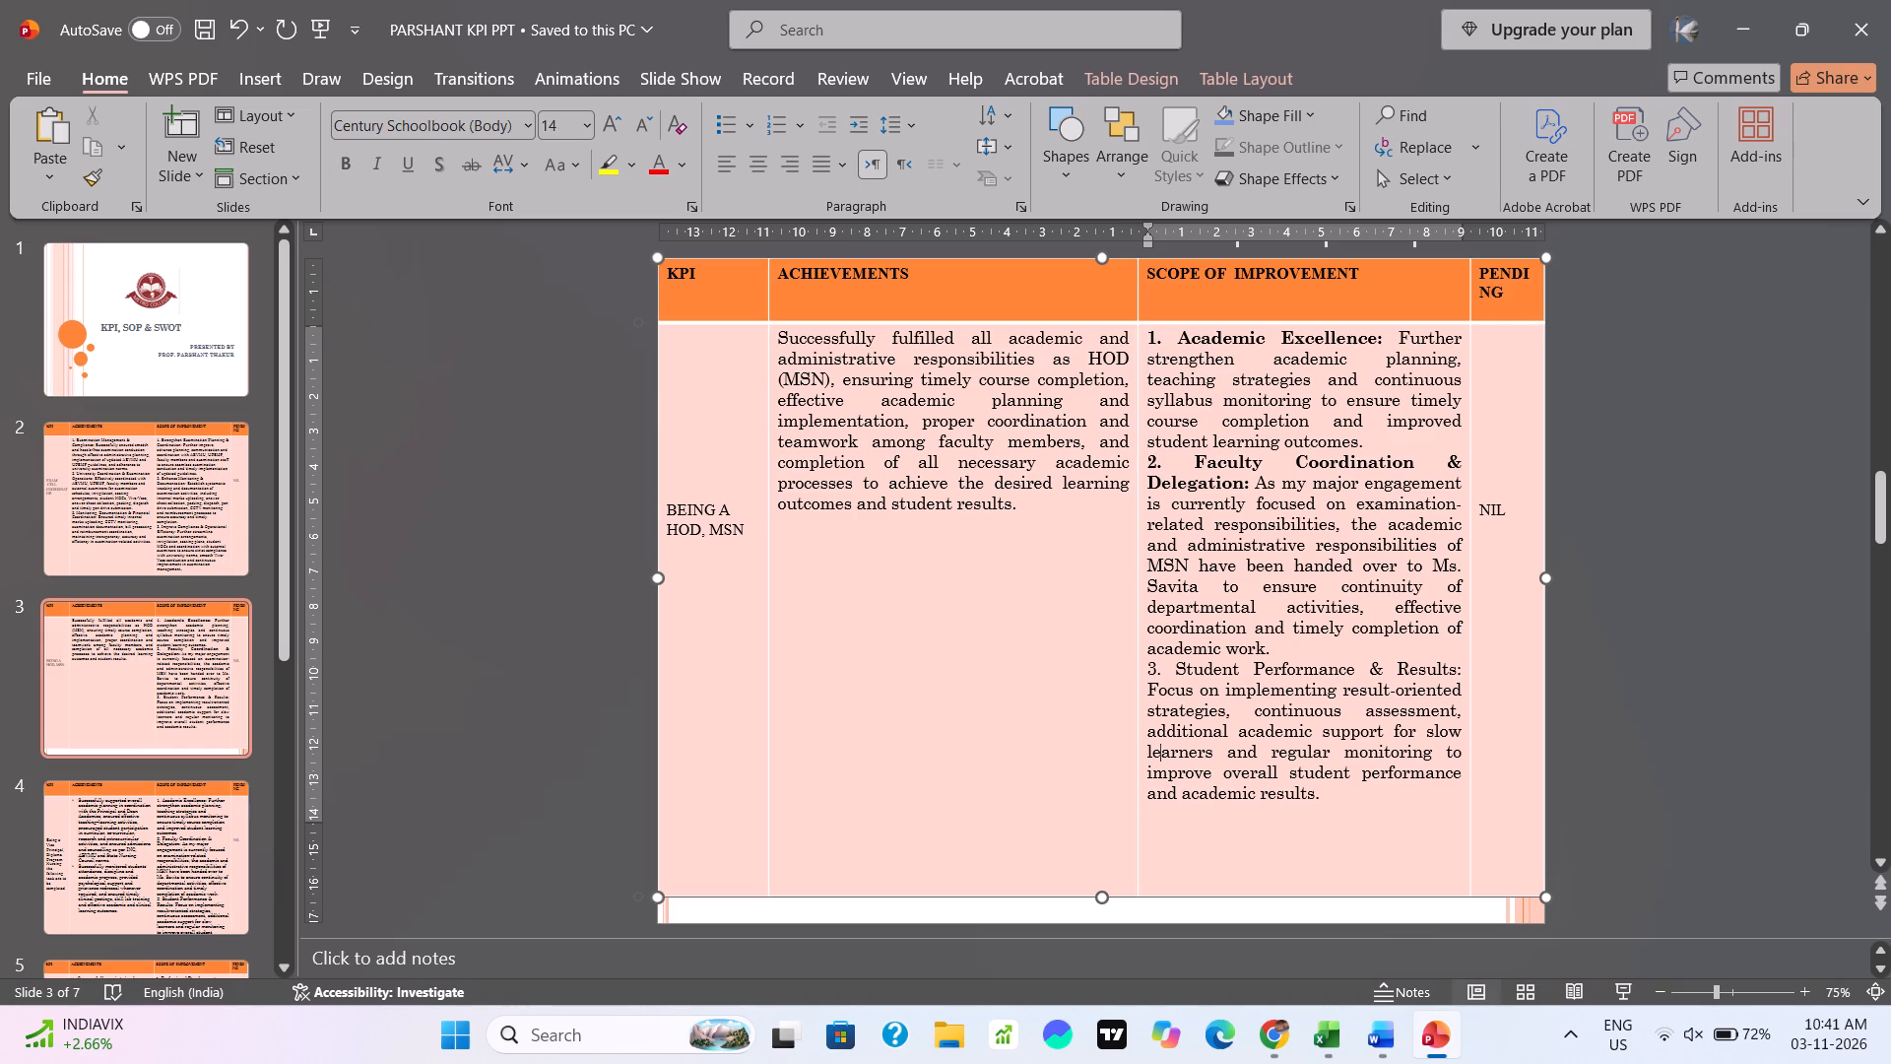
key("Up")
key("Up")
key("Up")
key("Up")
key("Left")
key("Left")
key("shift+Right")
key("shift+Right")
key("shift+Right")
key("shift+Right")
key("shift+Right")
key("shift+Right")
key("shift+Right")
key("shift+Right")
key("shift+Right")
key("shift+Right")
key("shift+Right")
key("shift+Right")
key("shift+Right")
key("shift+Right")
key("shift+Right")
key("shift+Right")
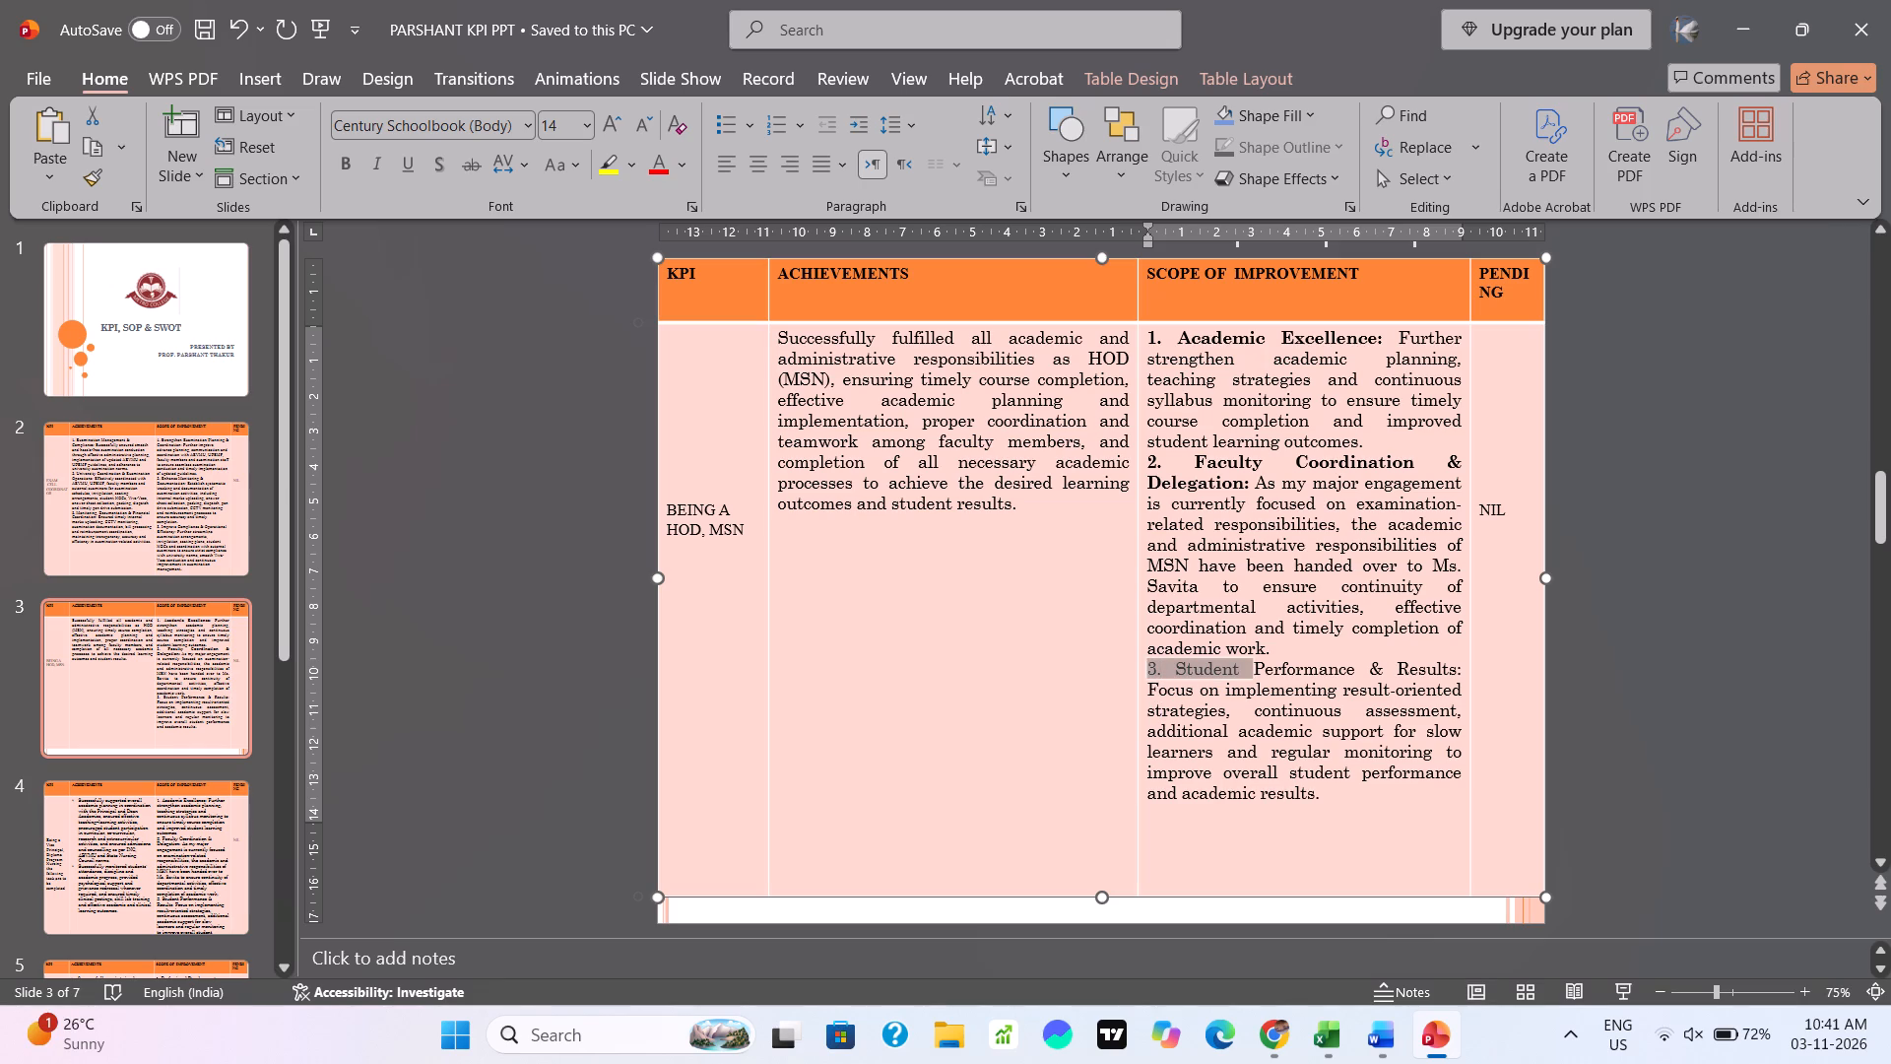
key("shift+Right")
key("shift+Right")
key("shift+Right")
key("shift+Right")
key("shift+Right")
key("shift+Right")
key("shift+Right")
key("shift+Right")
key("shift+Right")
key("shift+Right")
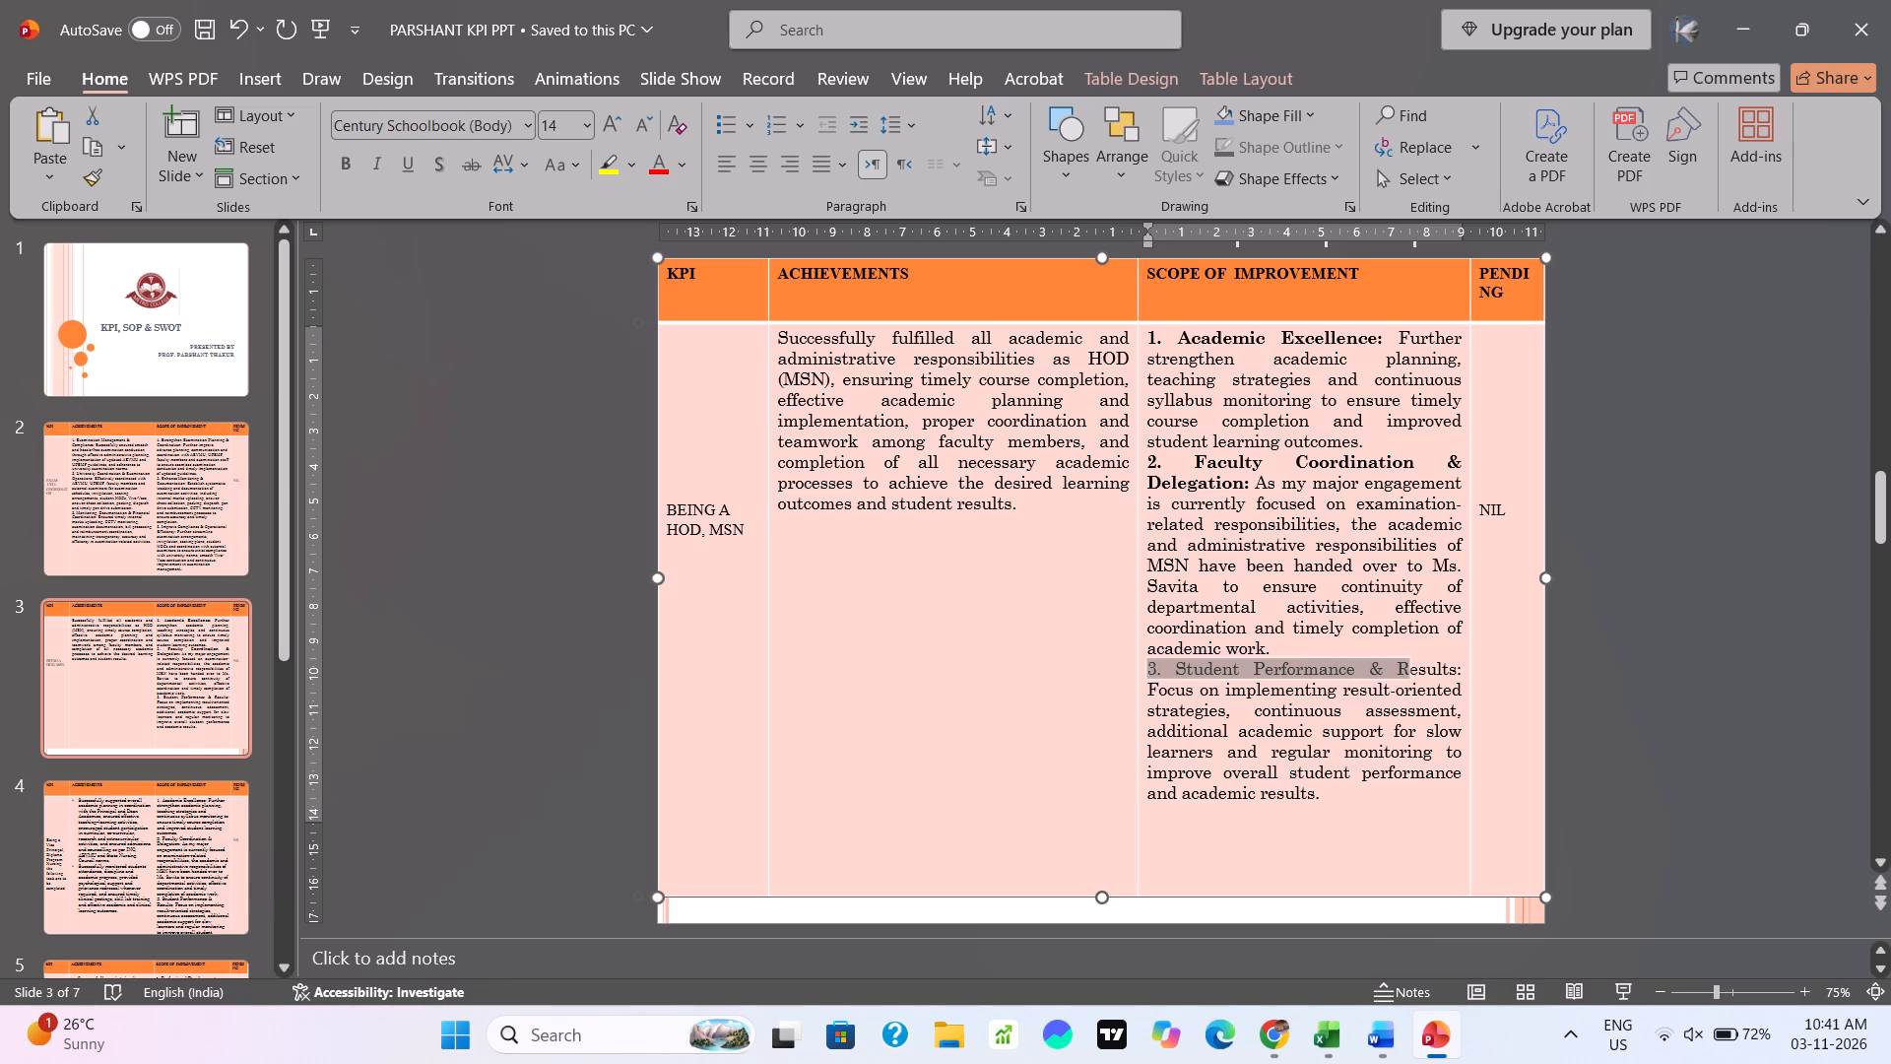
key("shift+Right")
key("shift+Right")
key("shift+Right")
key("shift+Right")
key("shift+Right")
key("shift+Right")
key("shift+Right")
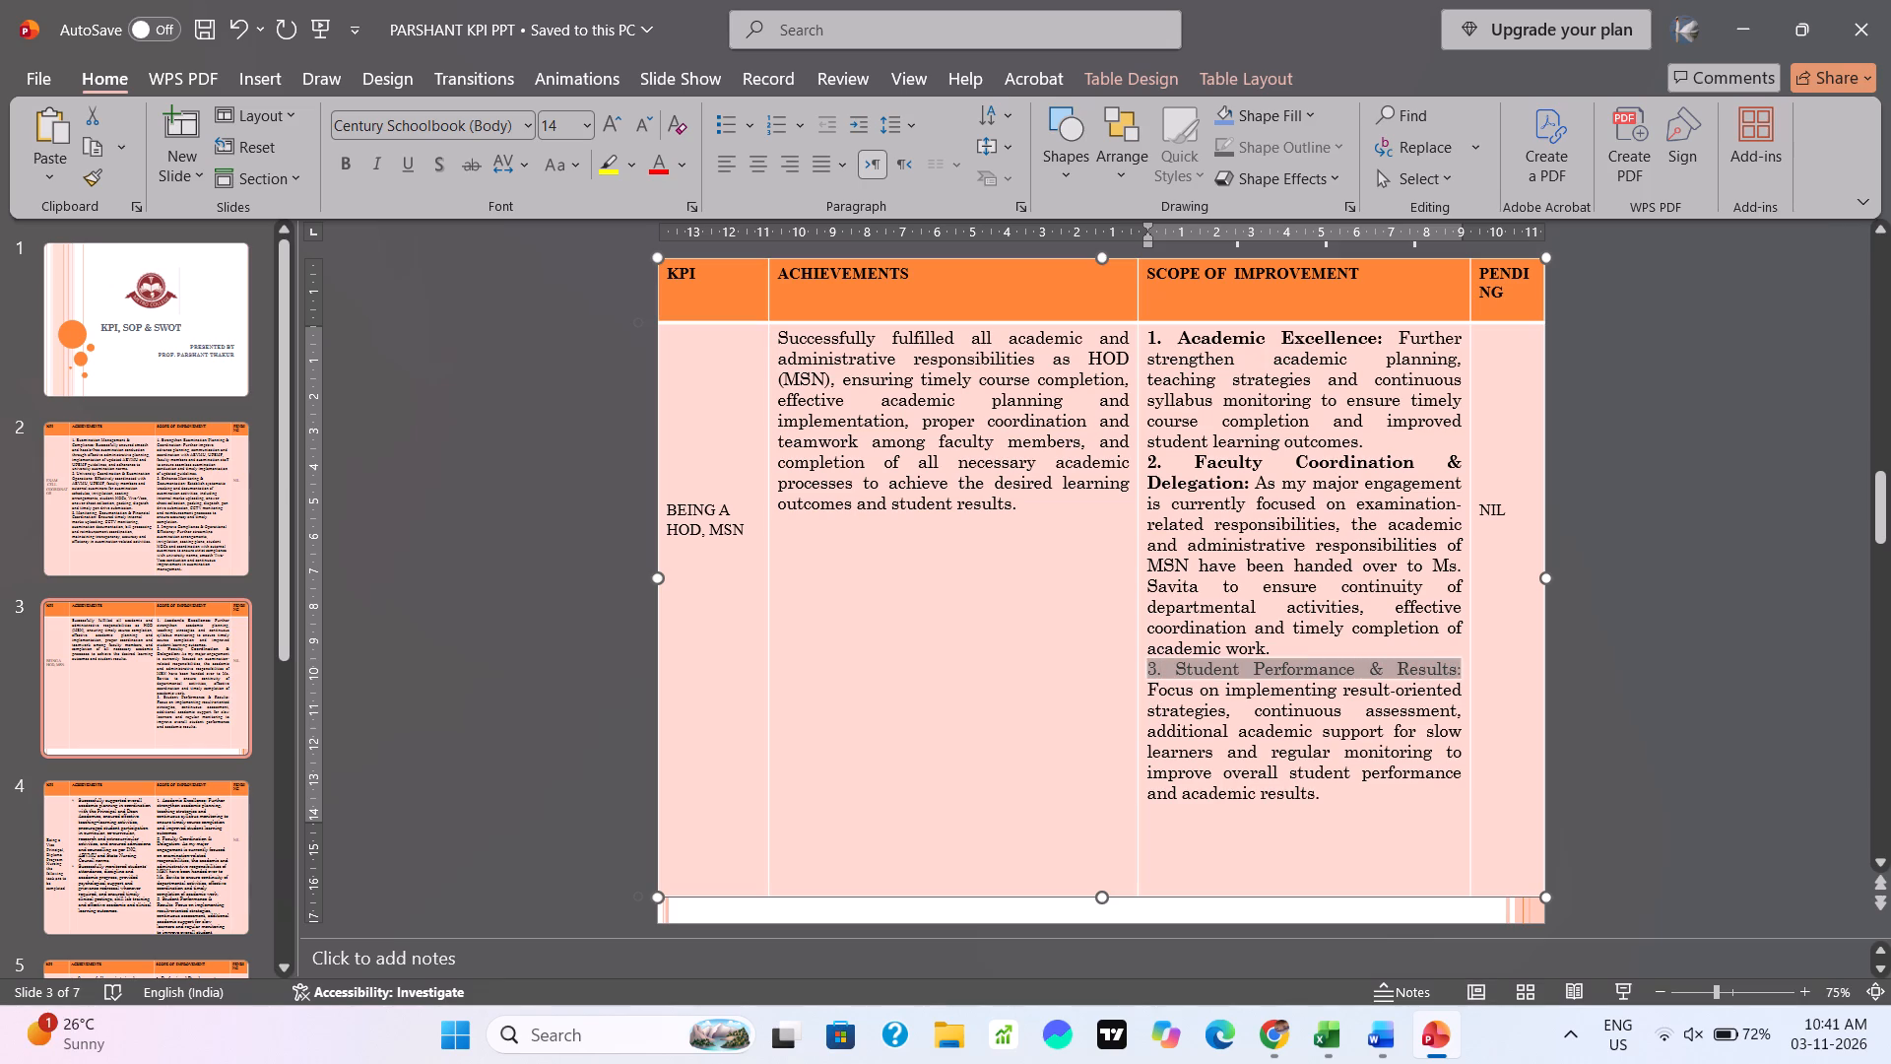
key("ctrl+b")
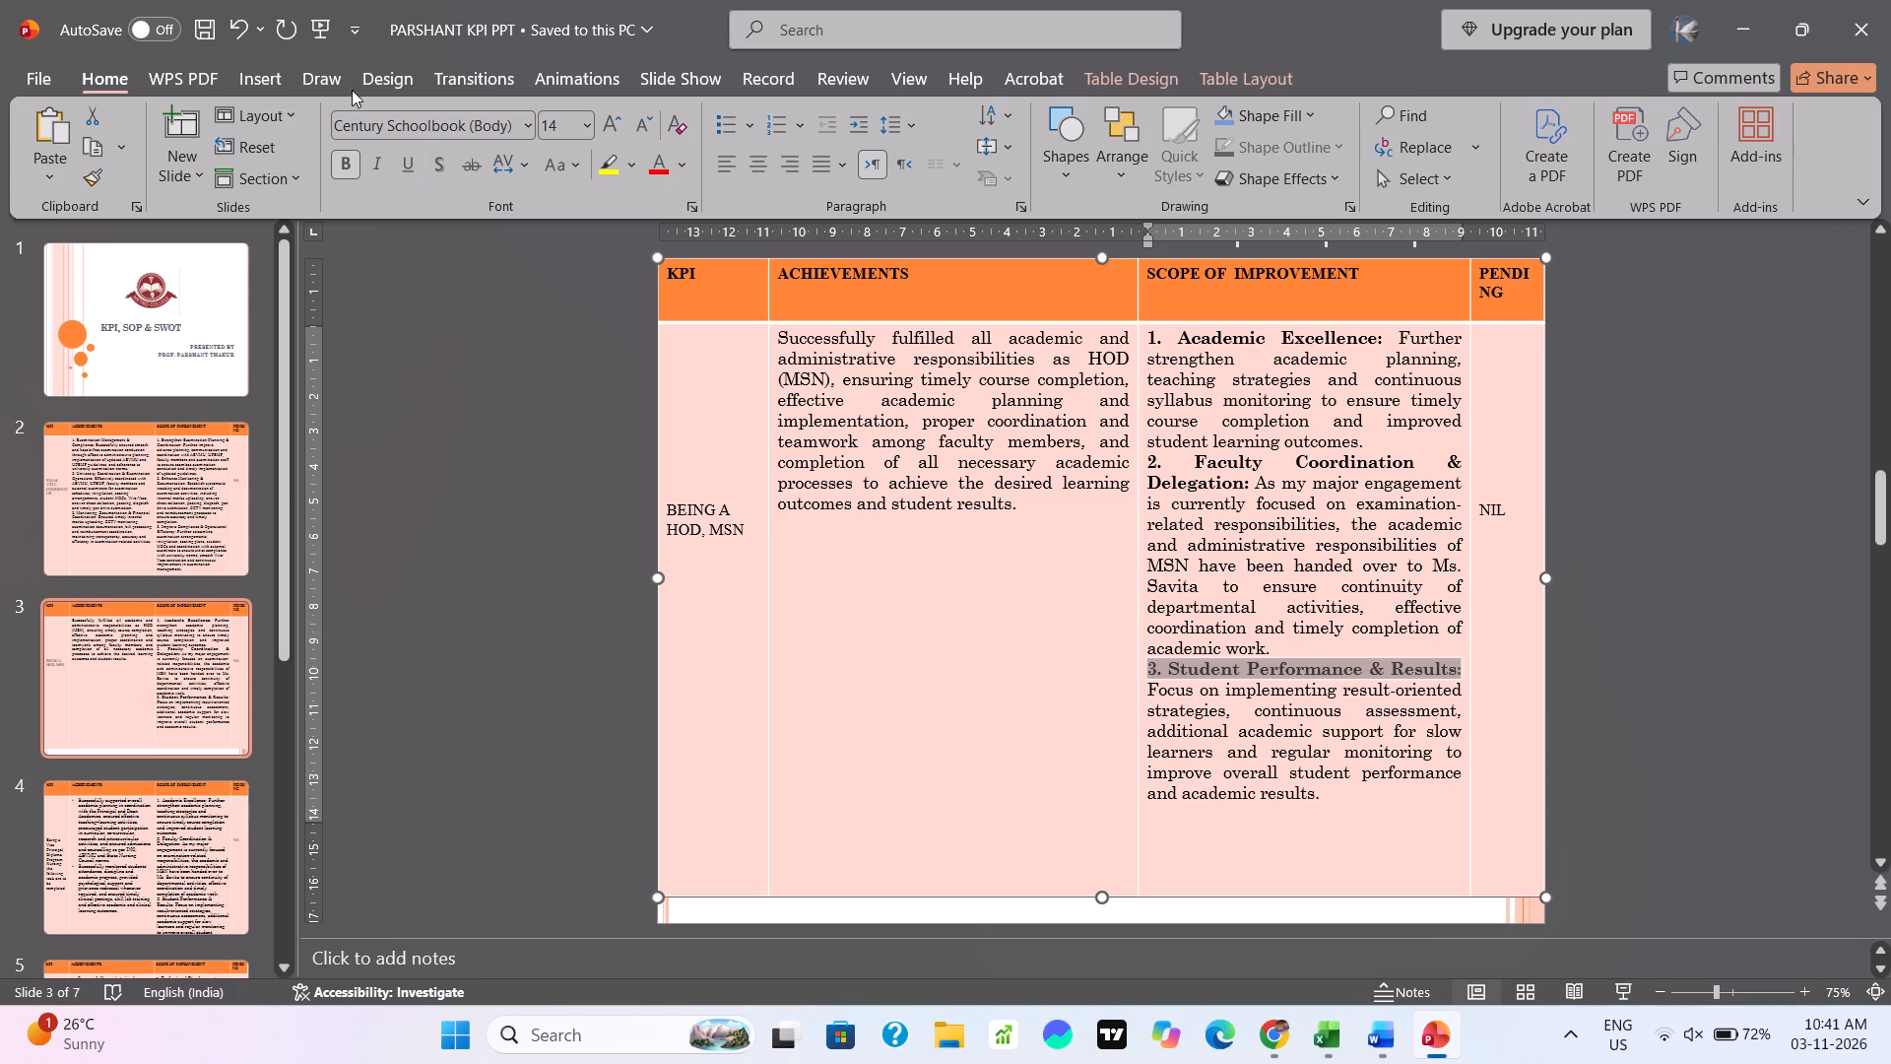
On slide 2, justify all the Scope of Improvement text of the Exam Cell Coordinator row.
left_click(197, 475)
left_click(200, 675)
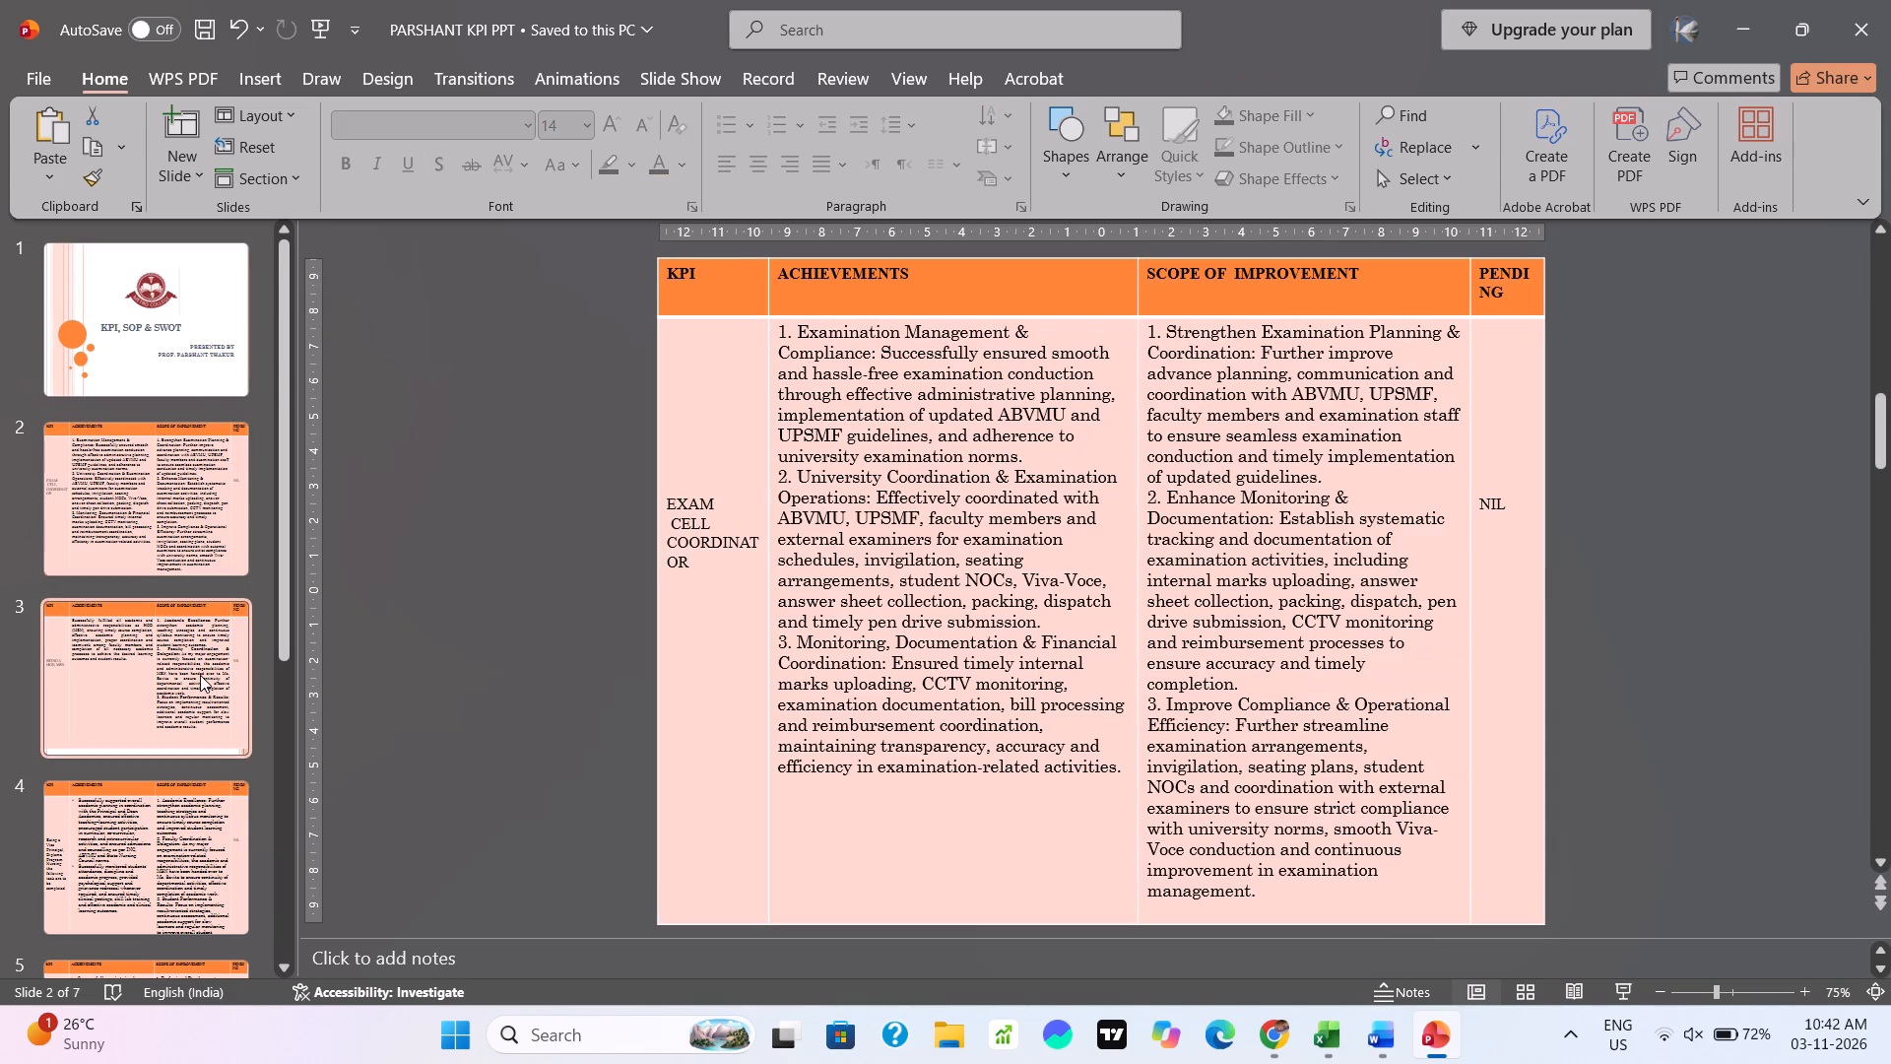
scroll(277, 512, "left", 1)
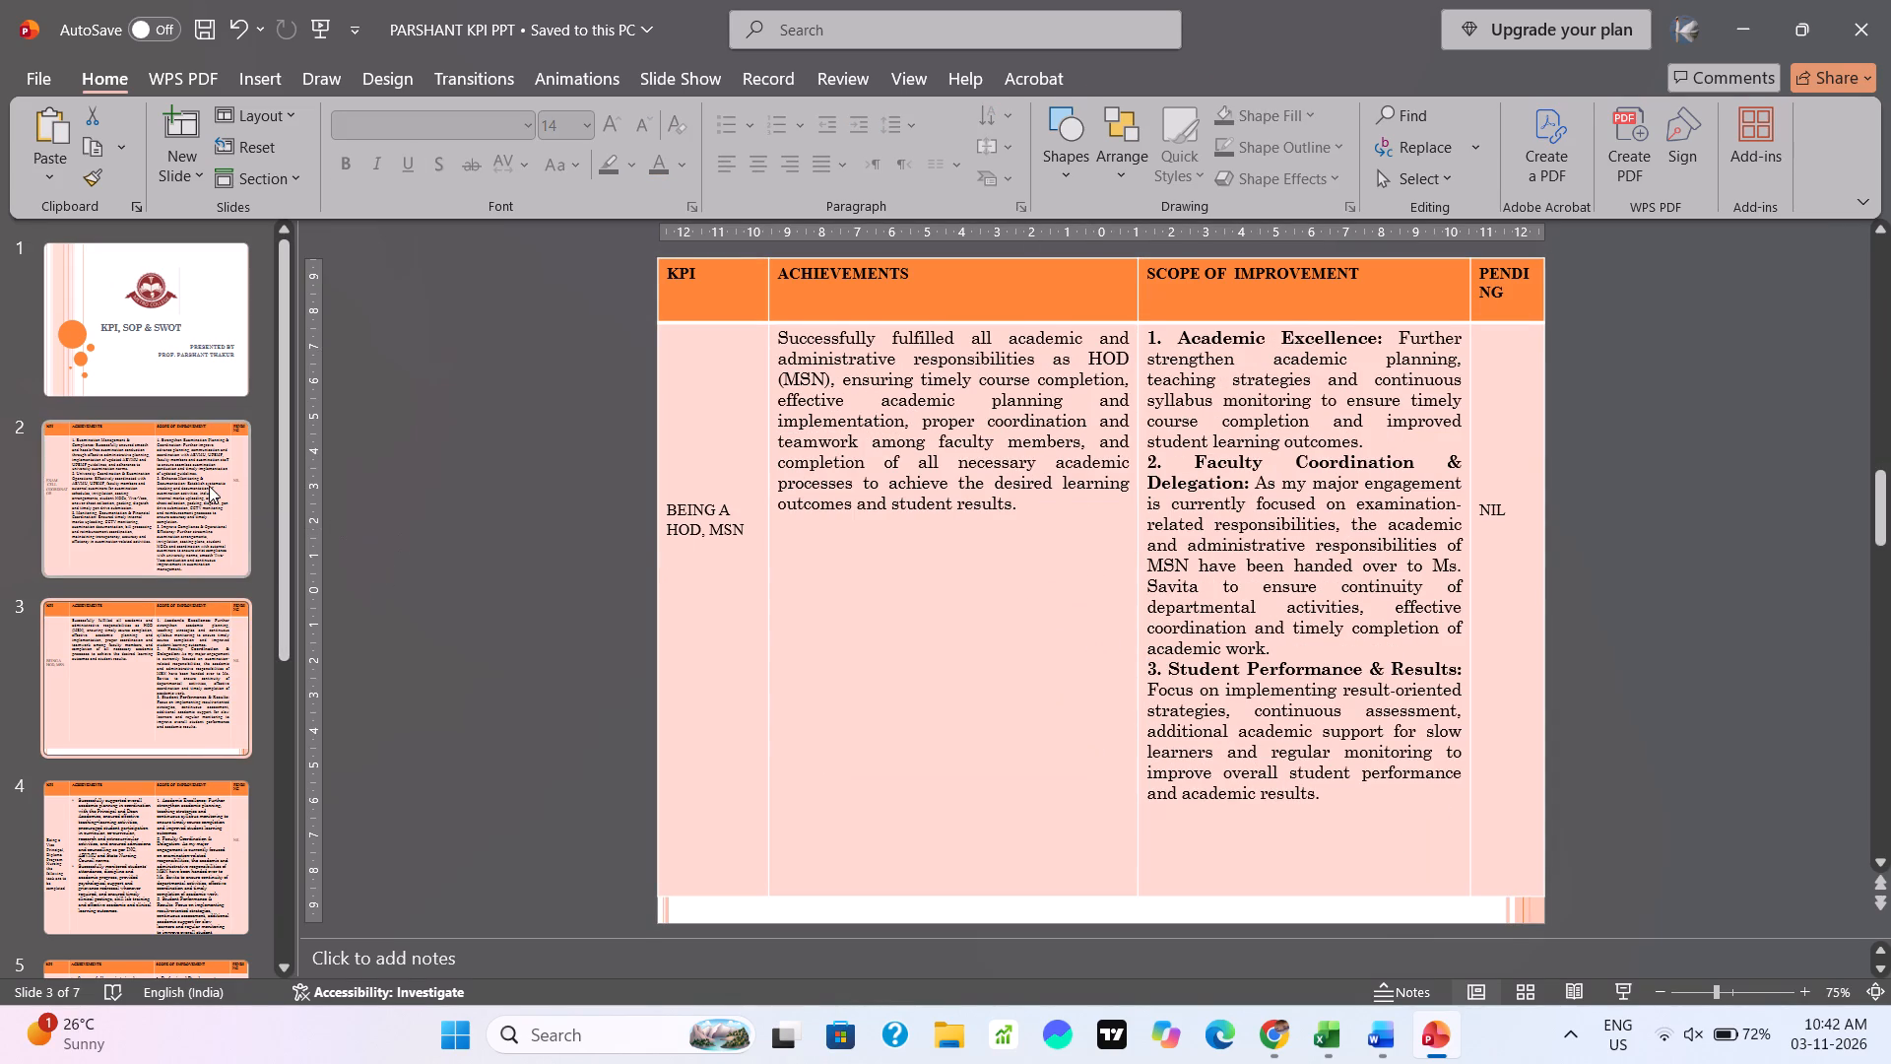
scroll(209, 486, "left", 1)
left_click(209, 486)
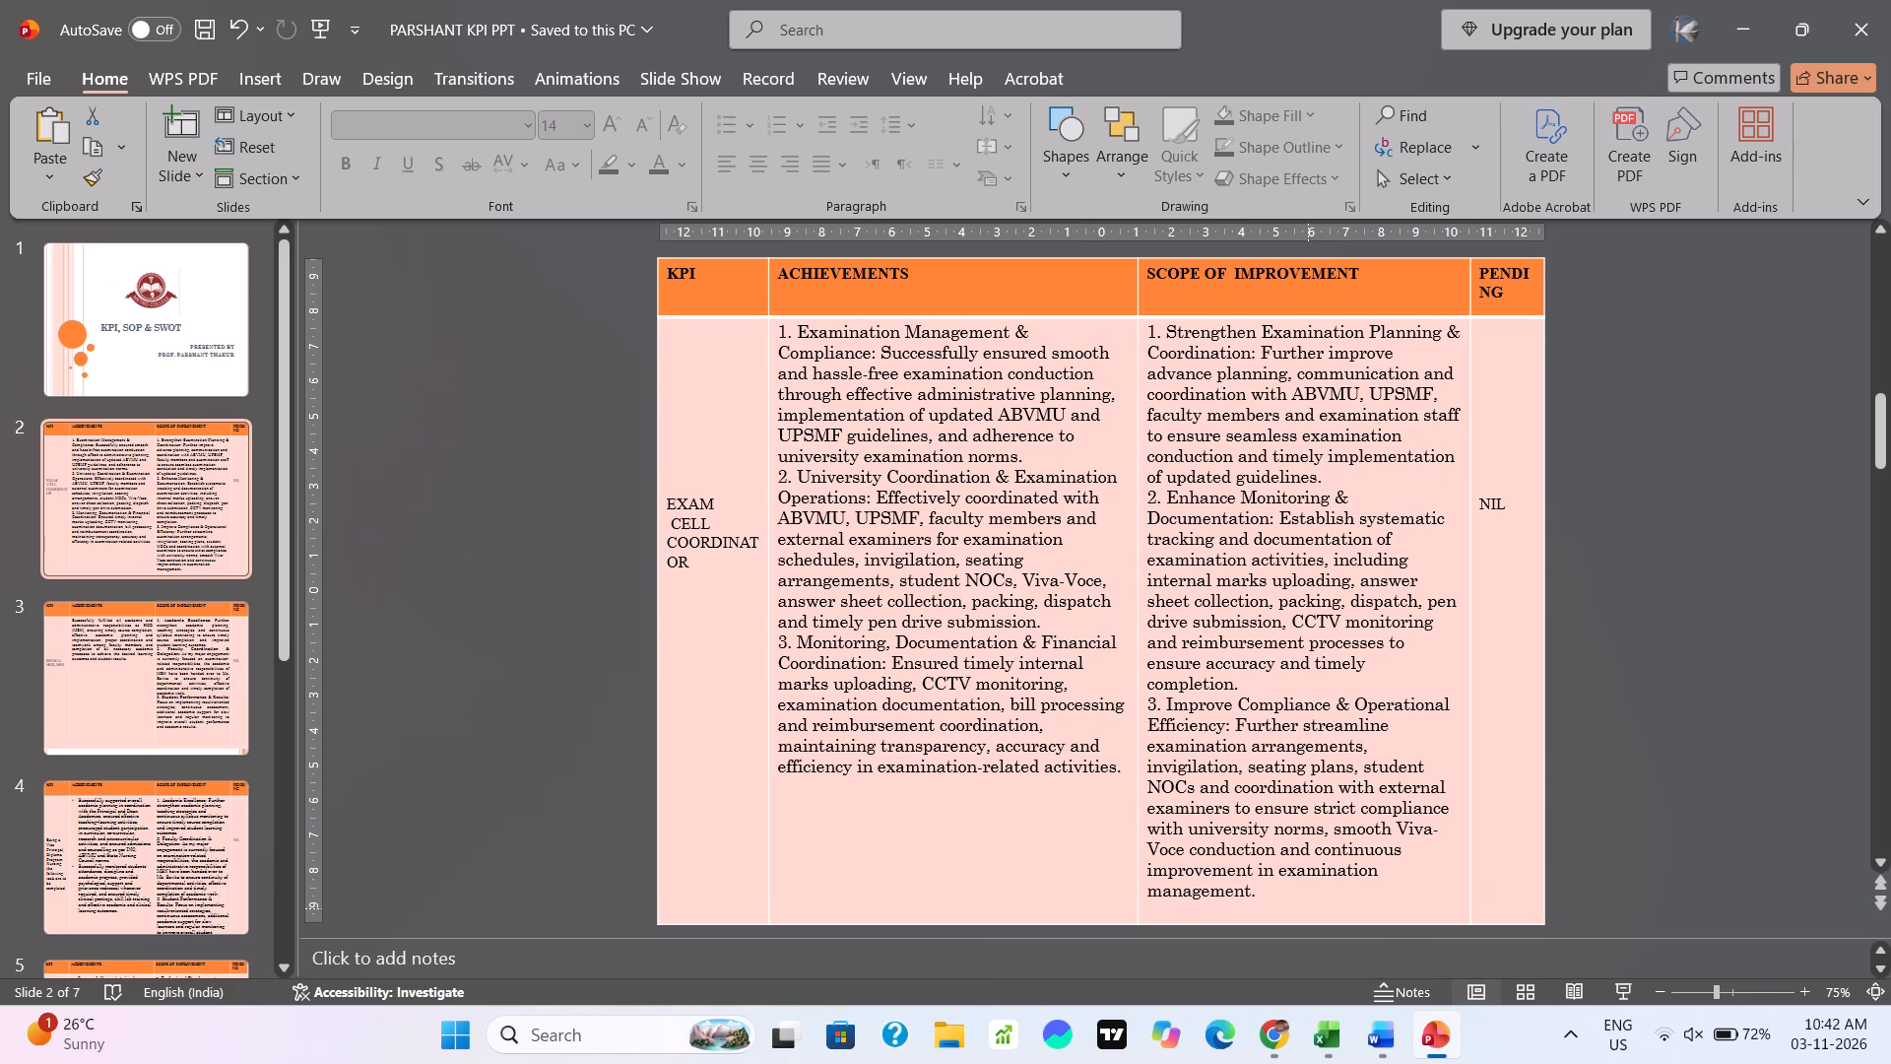
left_click_drag(1269, 897, 1195, 398)
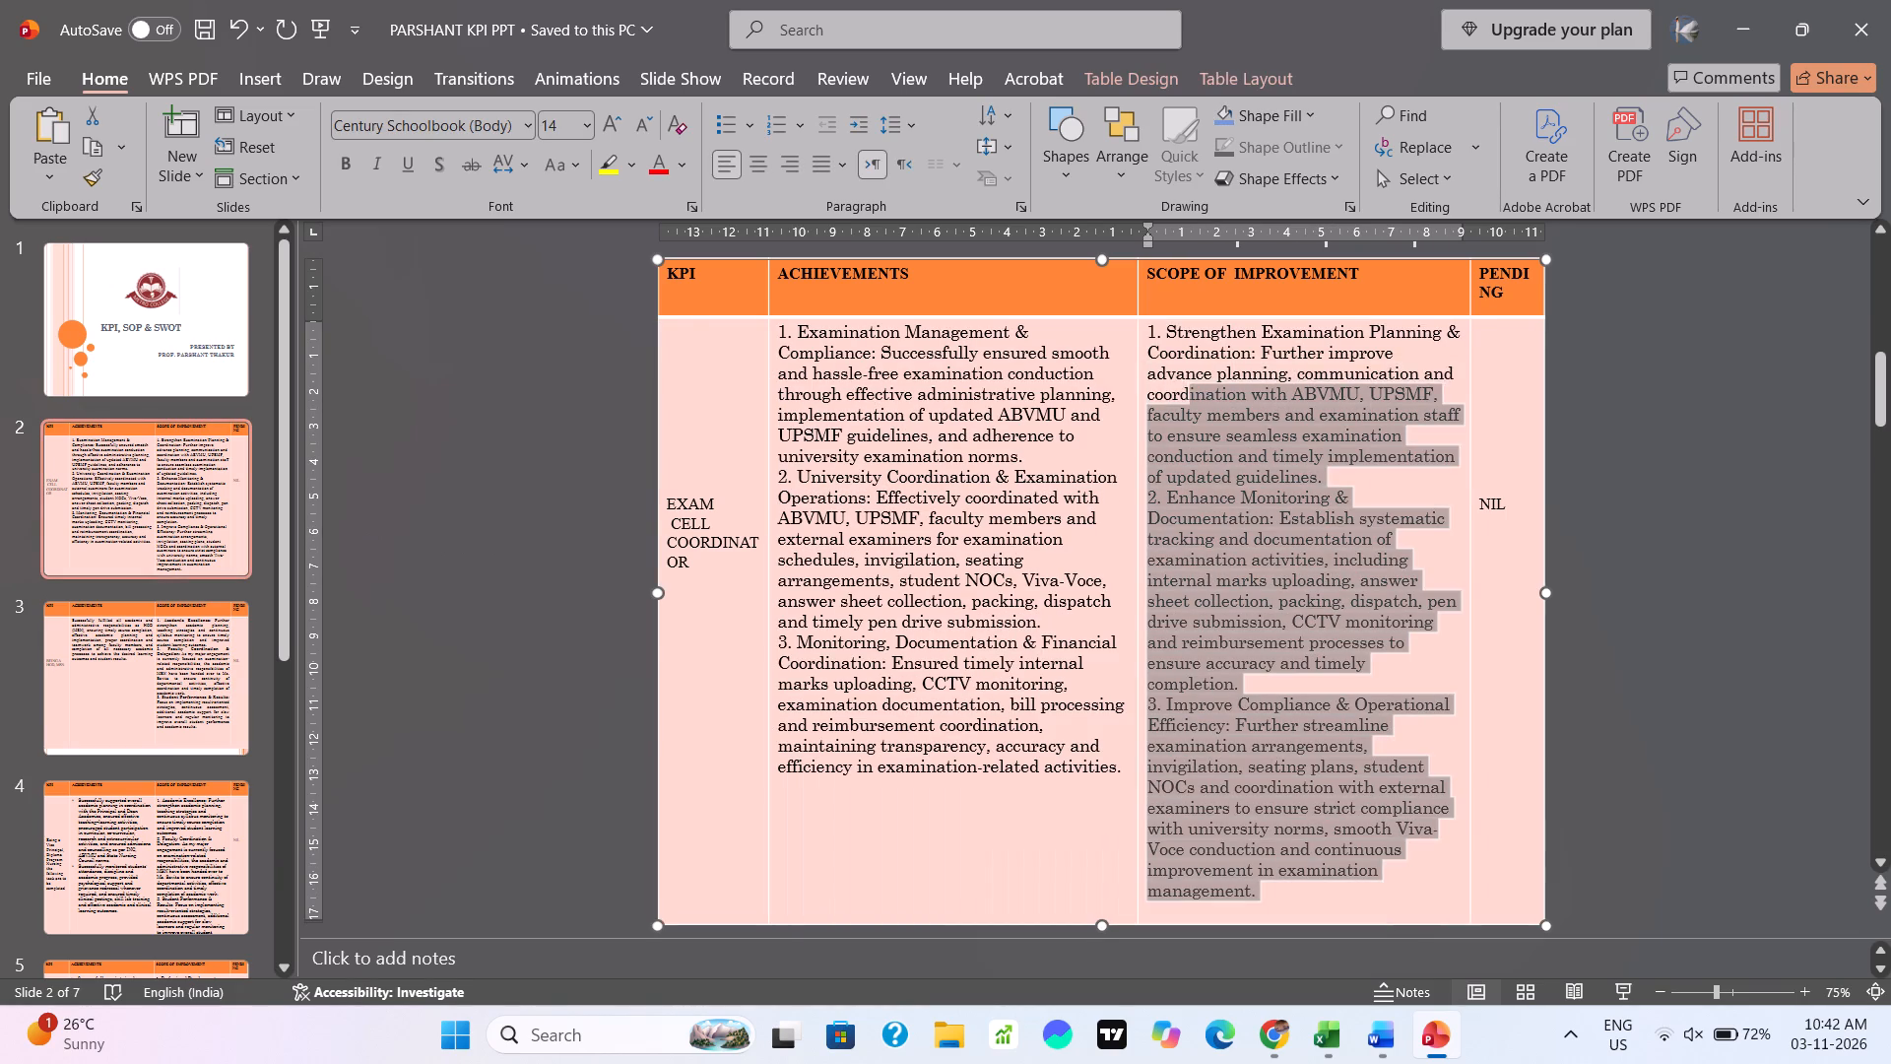
left_click_drag(1195, 398, 1150, 336)
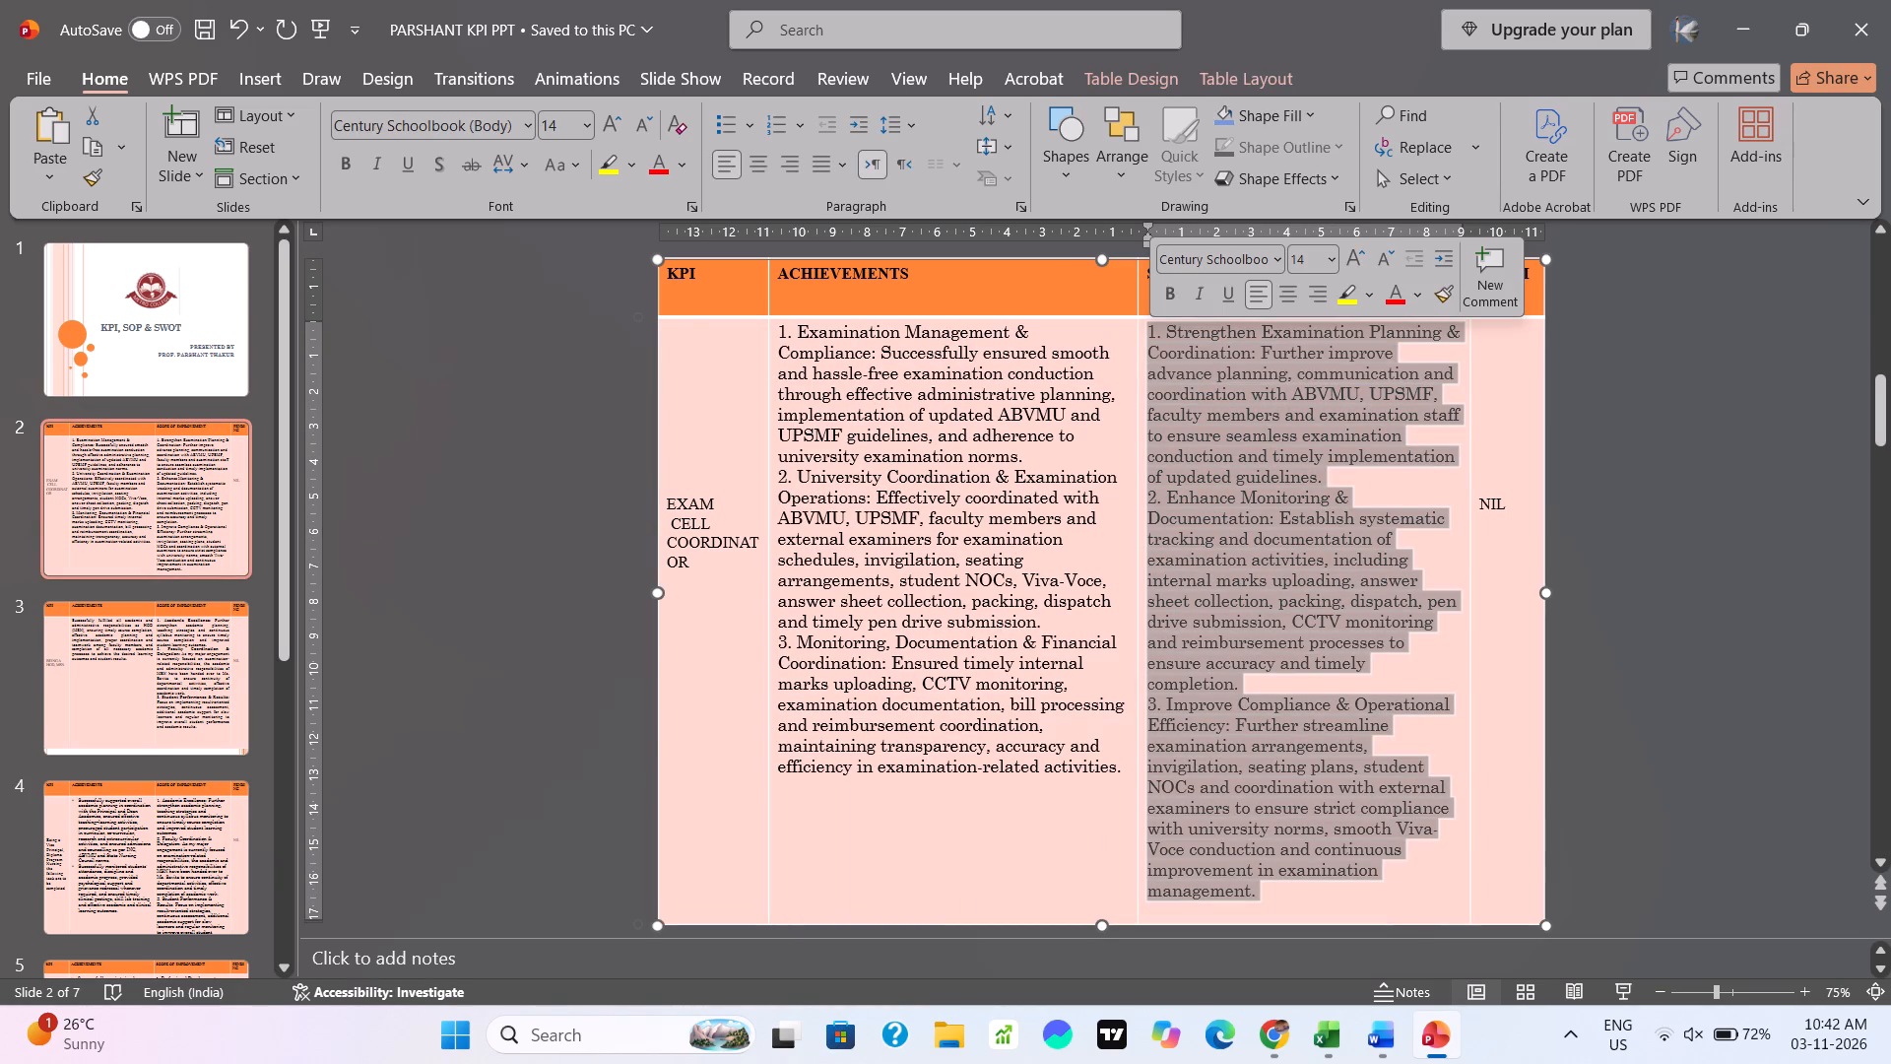
left_click(838, 155)
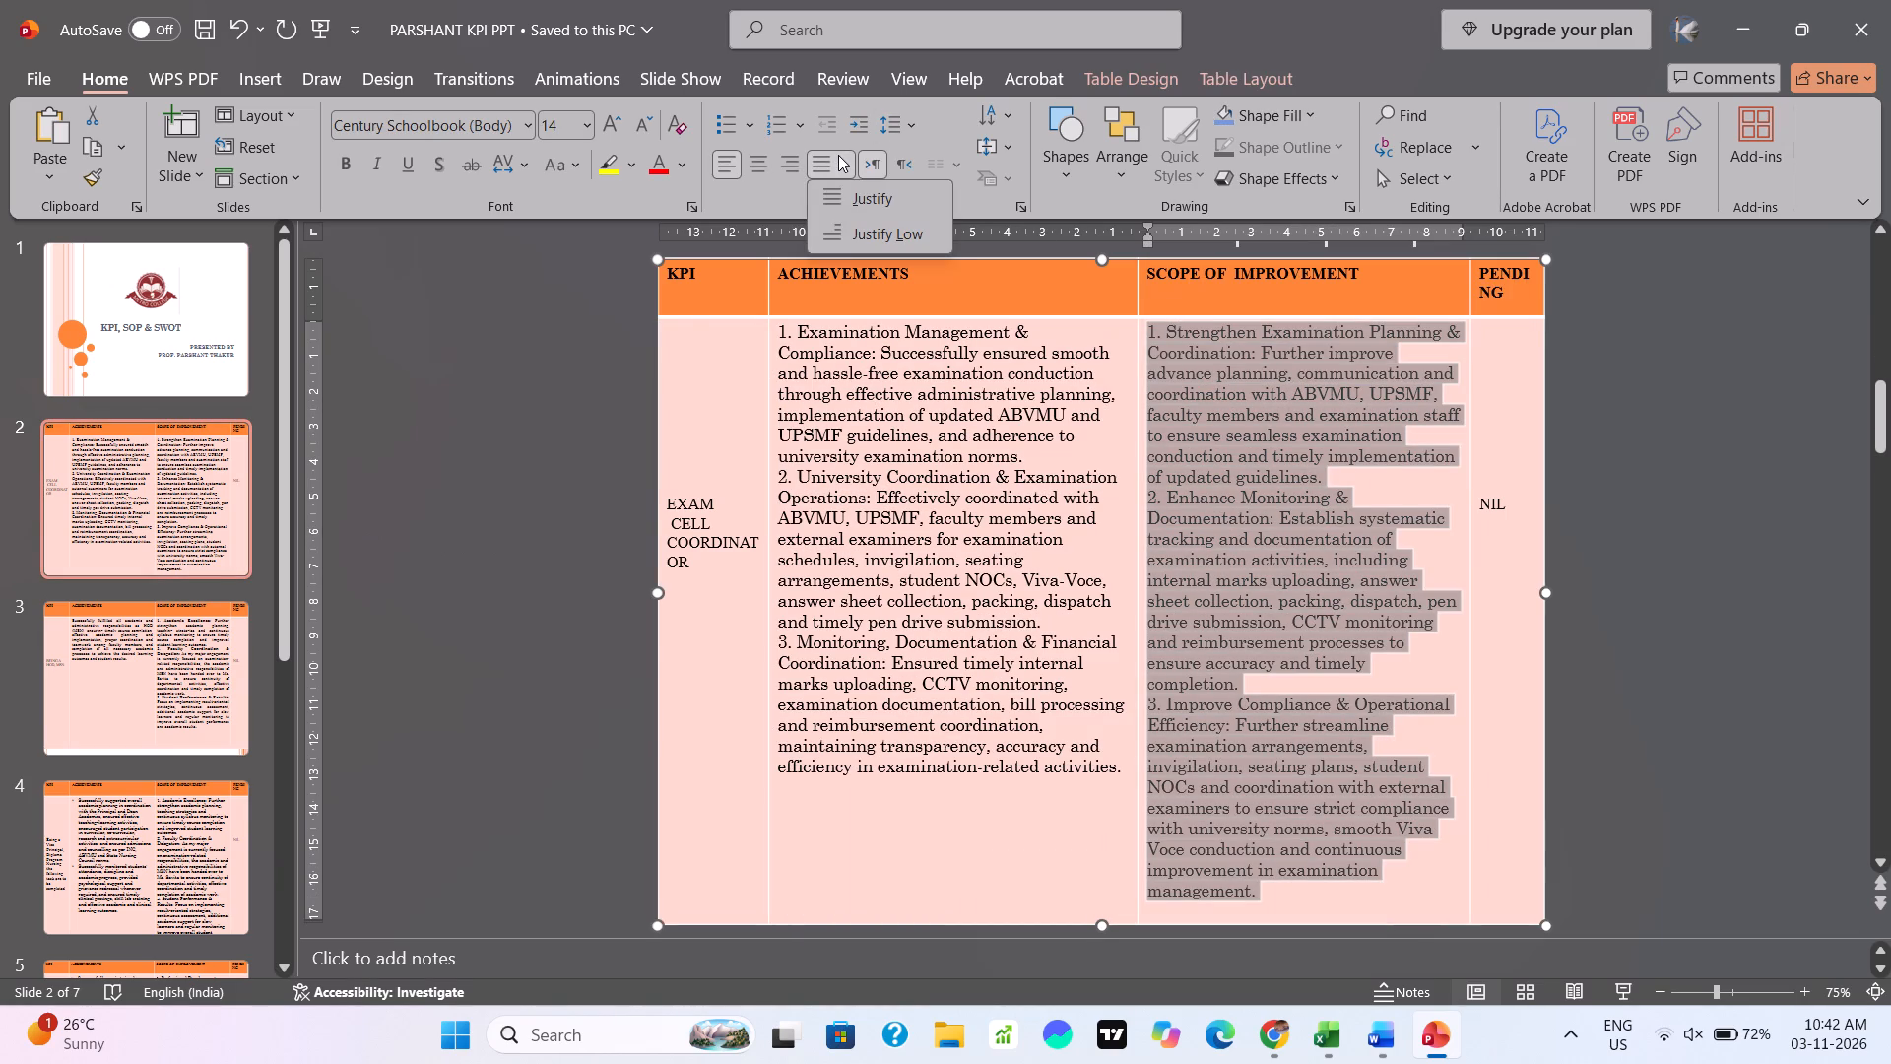
left_click(851, 198)
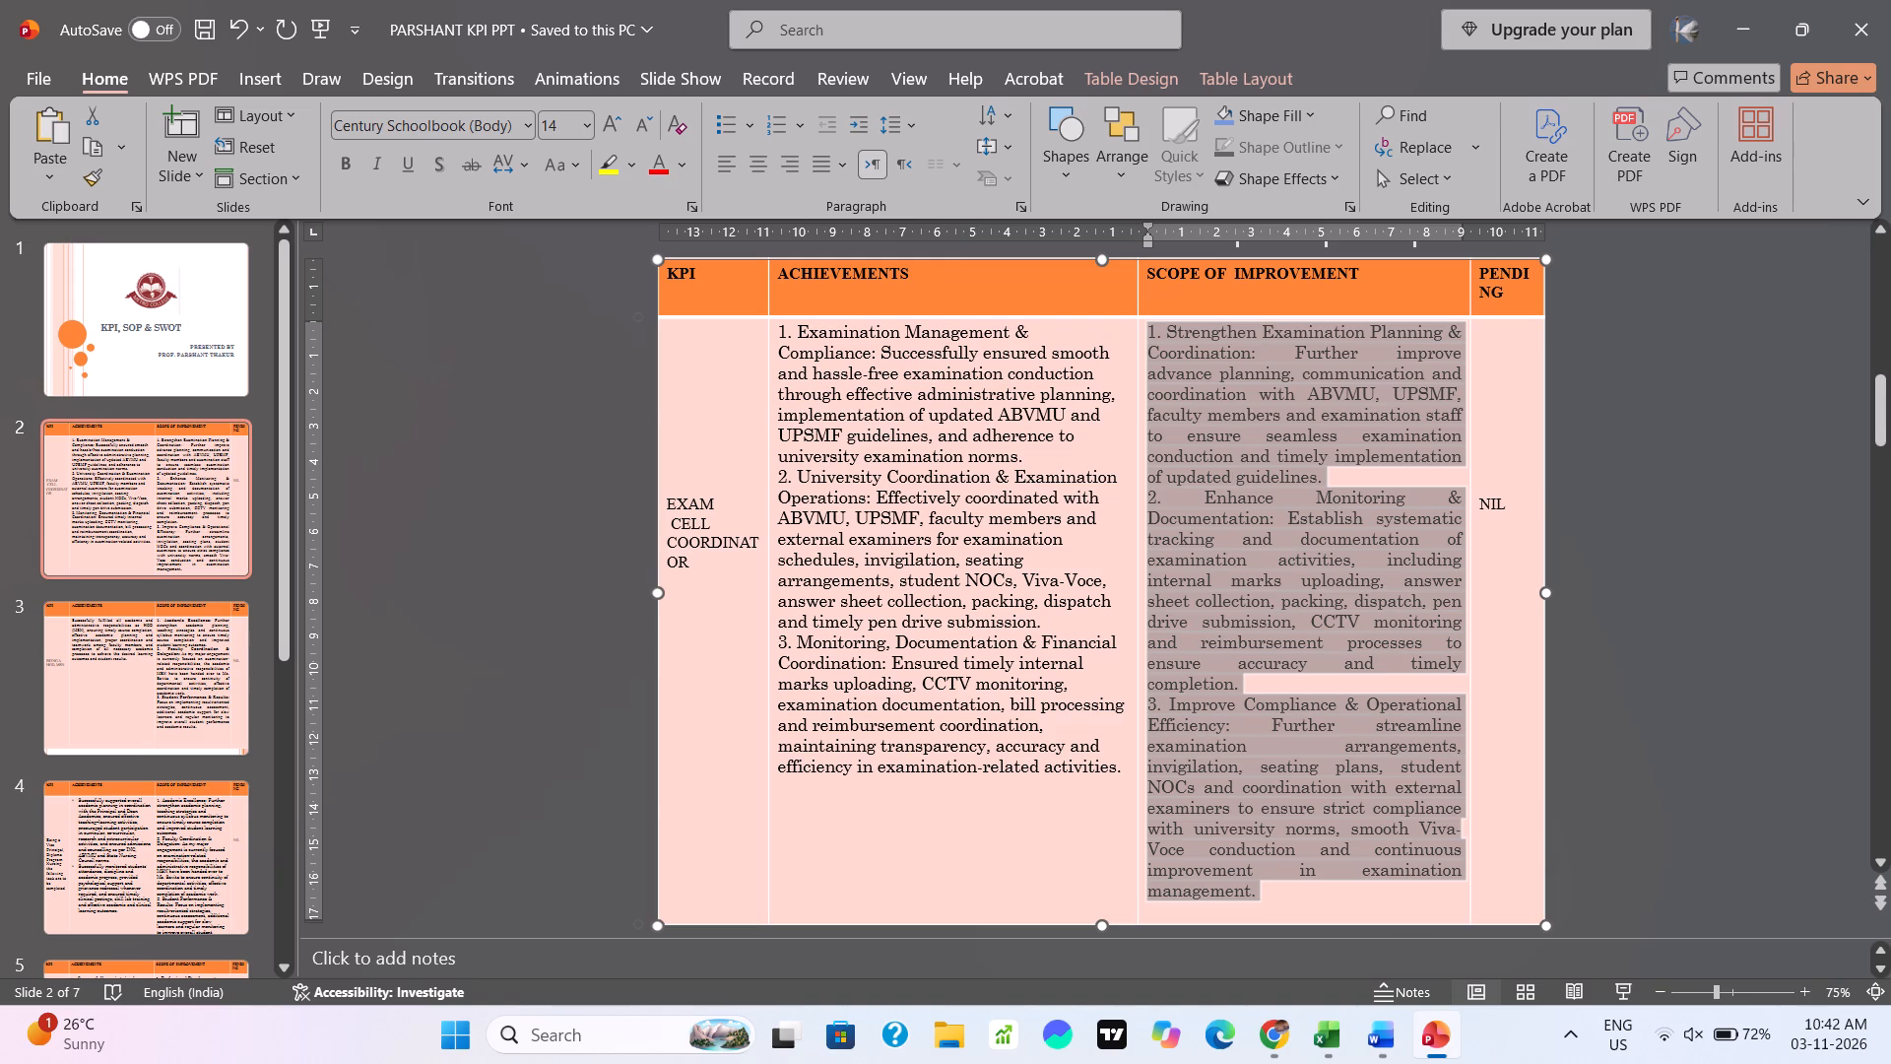
Make the heading "1. Strengthen Examination Planning & Coordination:" bold, including its number, in slide 2's Scope of Improvement cell.
left_click(1379, 378)
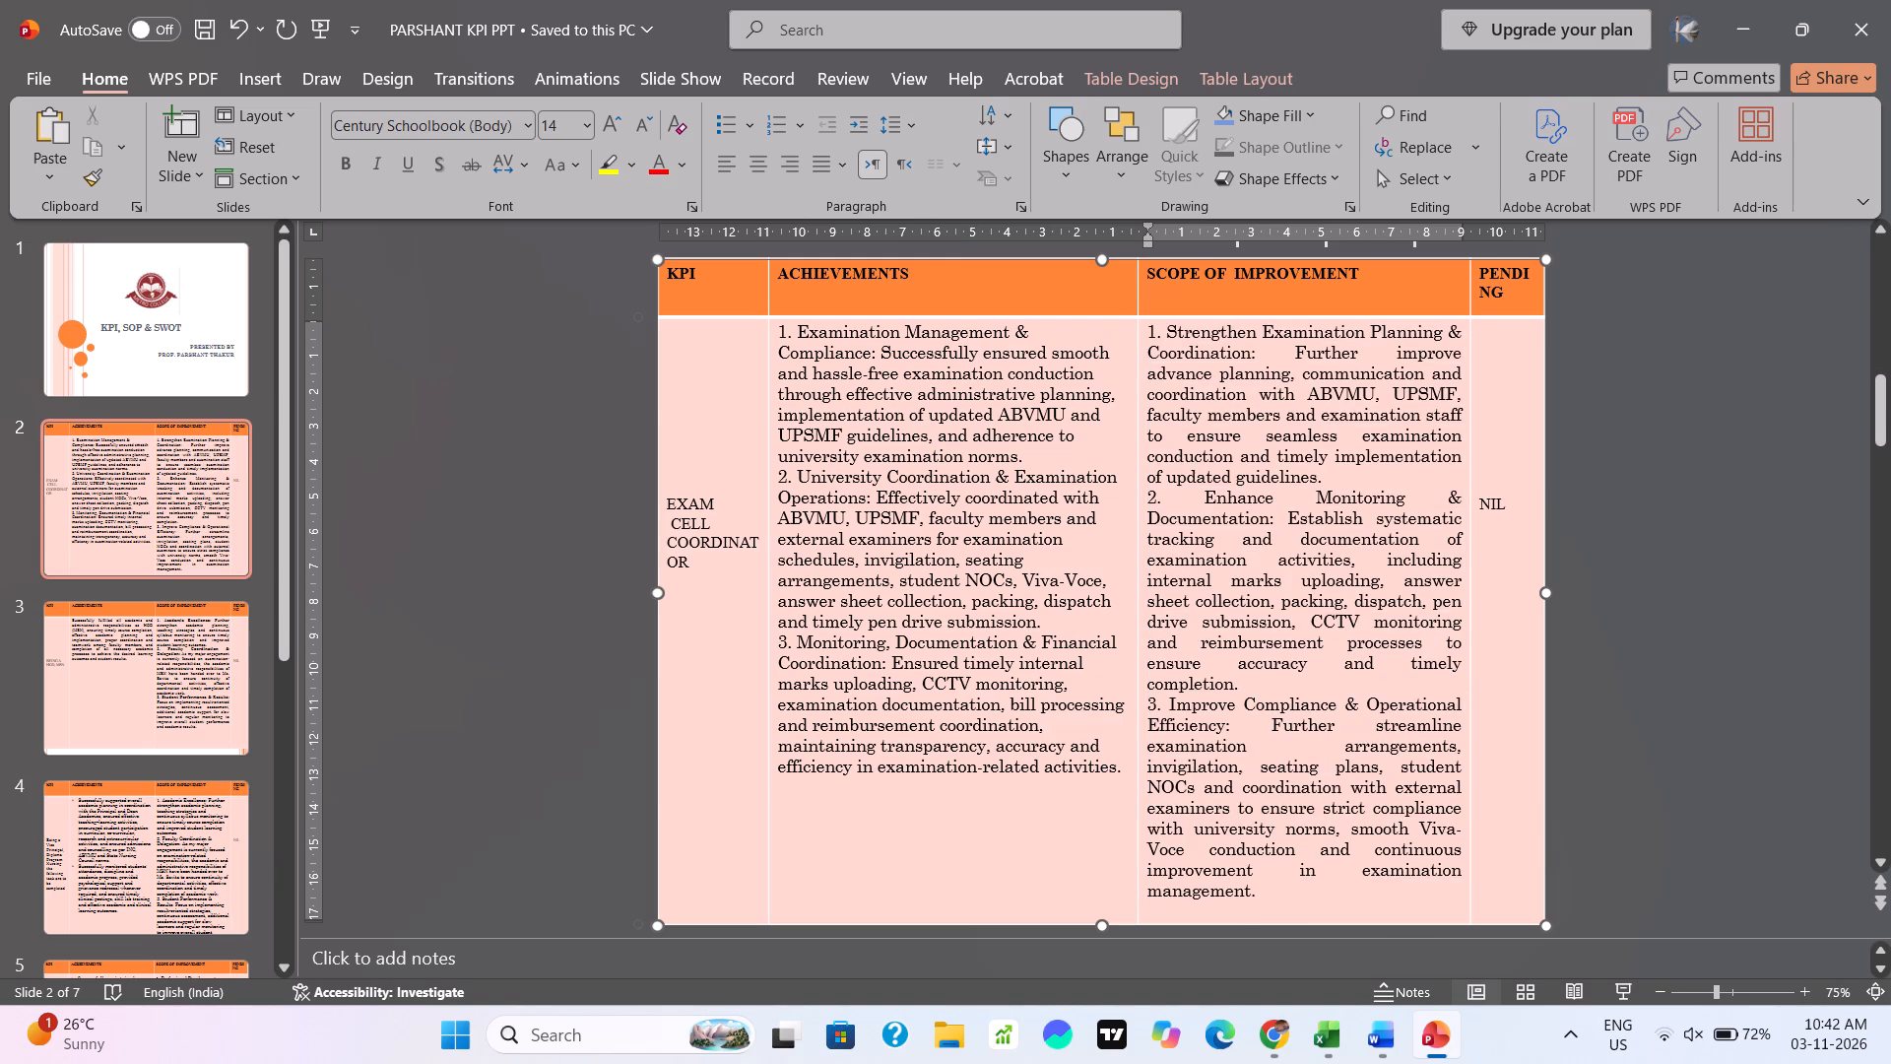
key("shift+Down")
key("shift+Down")
key("shift+Left")
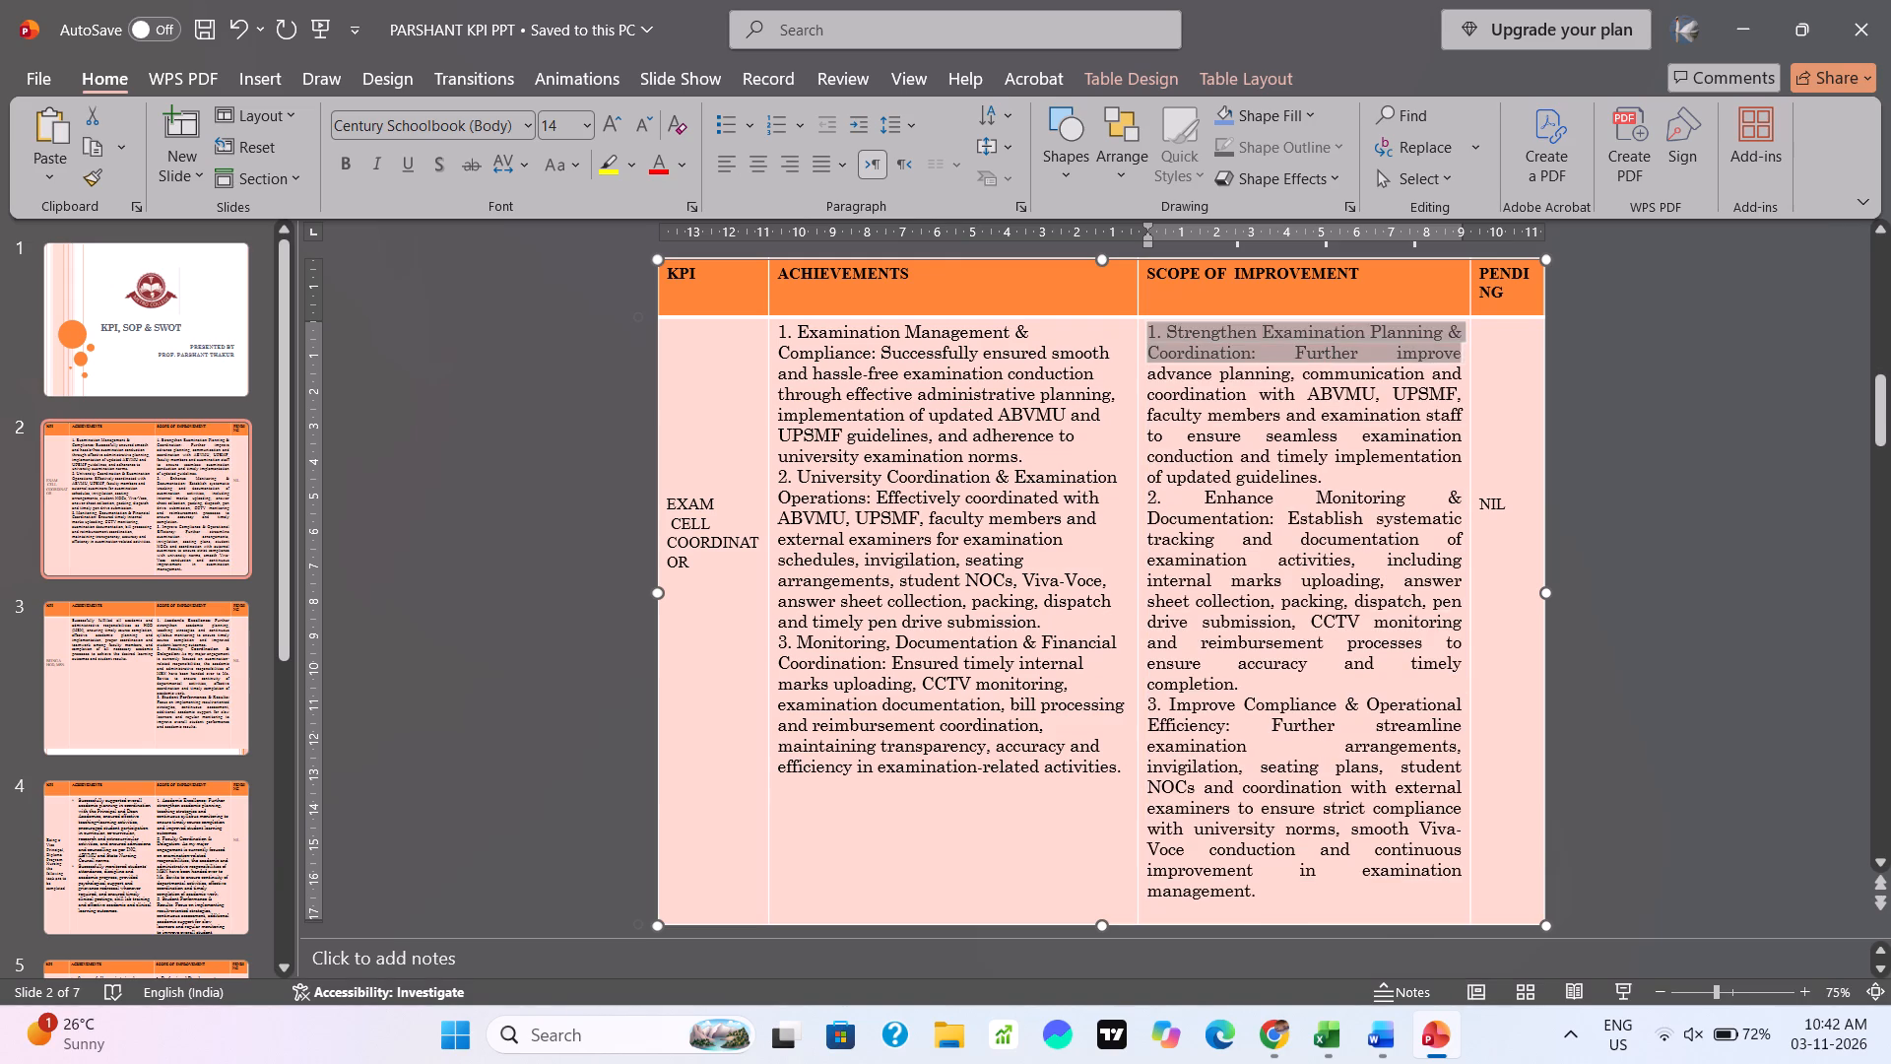
key("shift+Left")
key("shift+Left")
key("shift+Left")
key("shift+Left")
key("shift+Left")
key("shift+Left")
key("shift+Left")
key("shift+Left")
key("shift+Left")
key("shift+Left")
key("shift+Left")
key("shift+Left")
key("shift+Left")
key("shift+Left")
key("shift+Left")
key("shift+Left")
key("shift+Left")
key("shift+Left")
key("shift+Left")
key("shift+Right")
key("shift+Right")
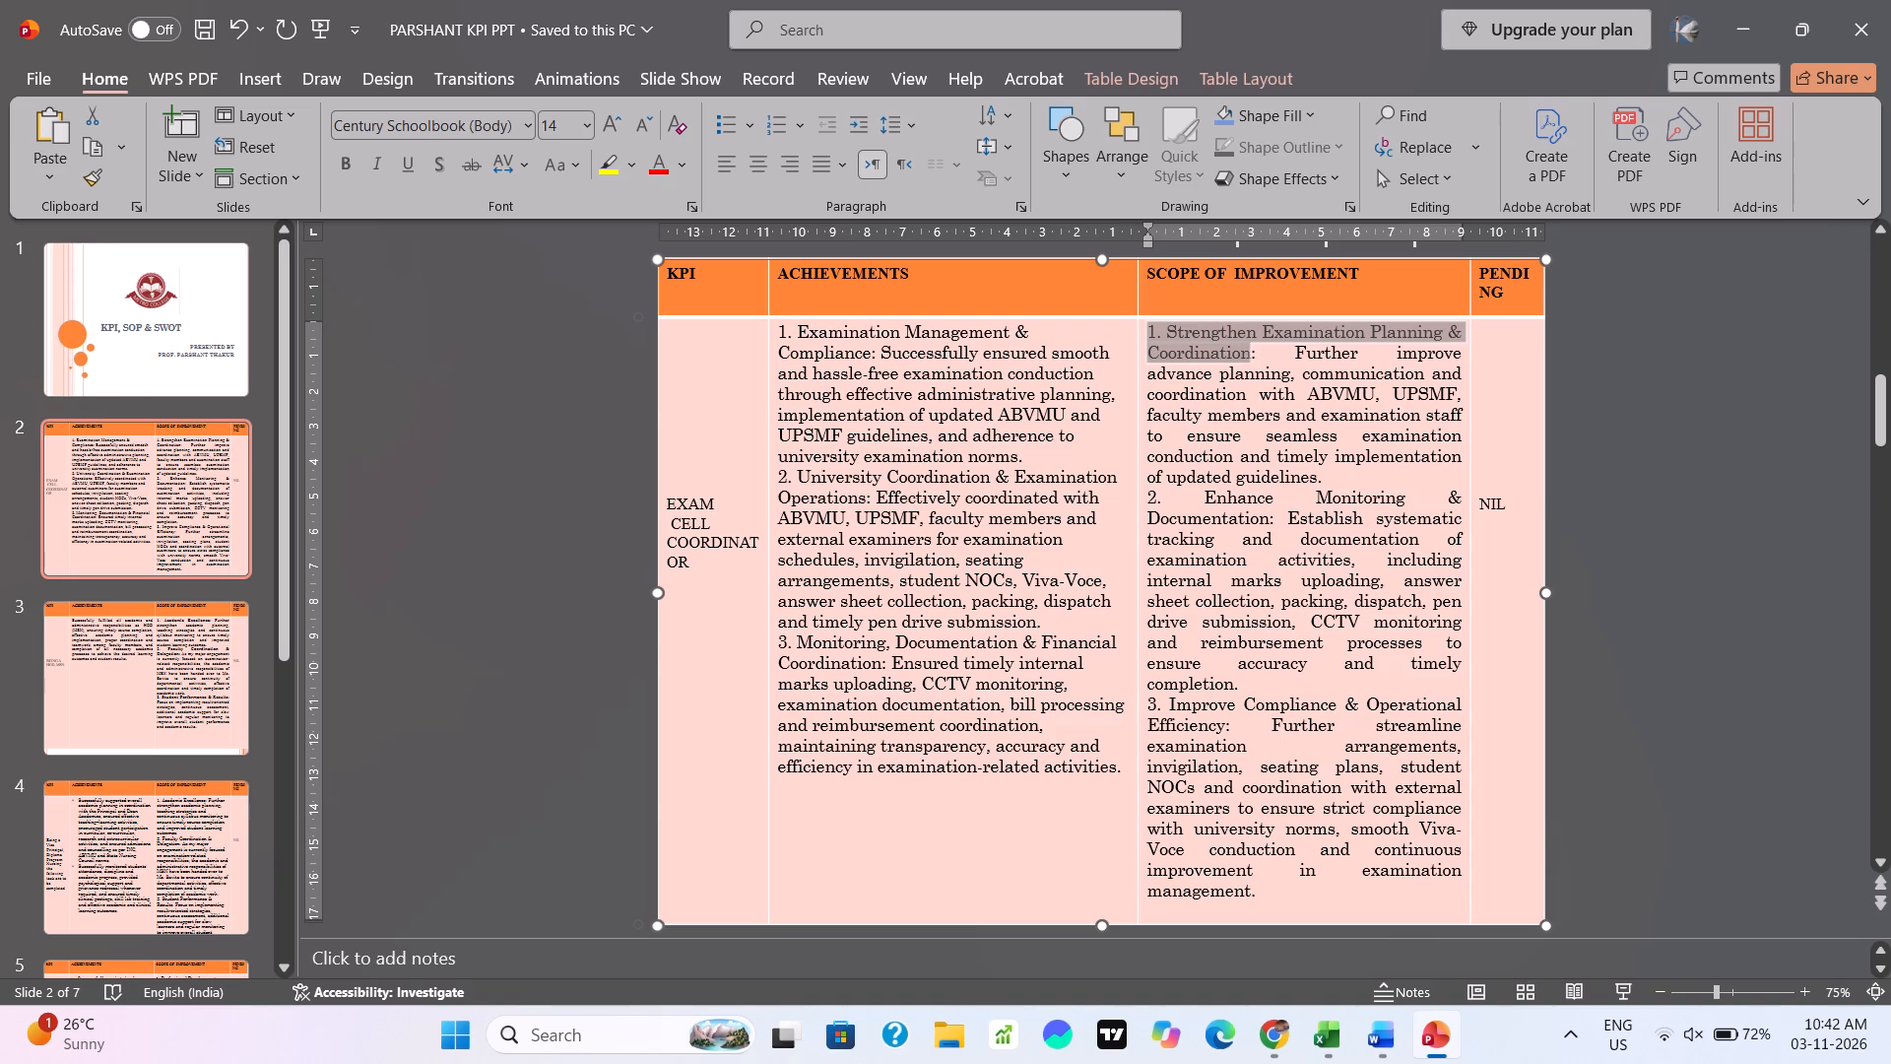
key("shift+Right")
key("shift+Right")
key("shift+Left")
key("ctrl+b")
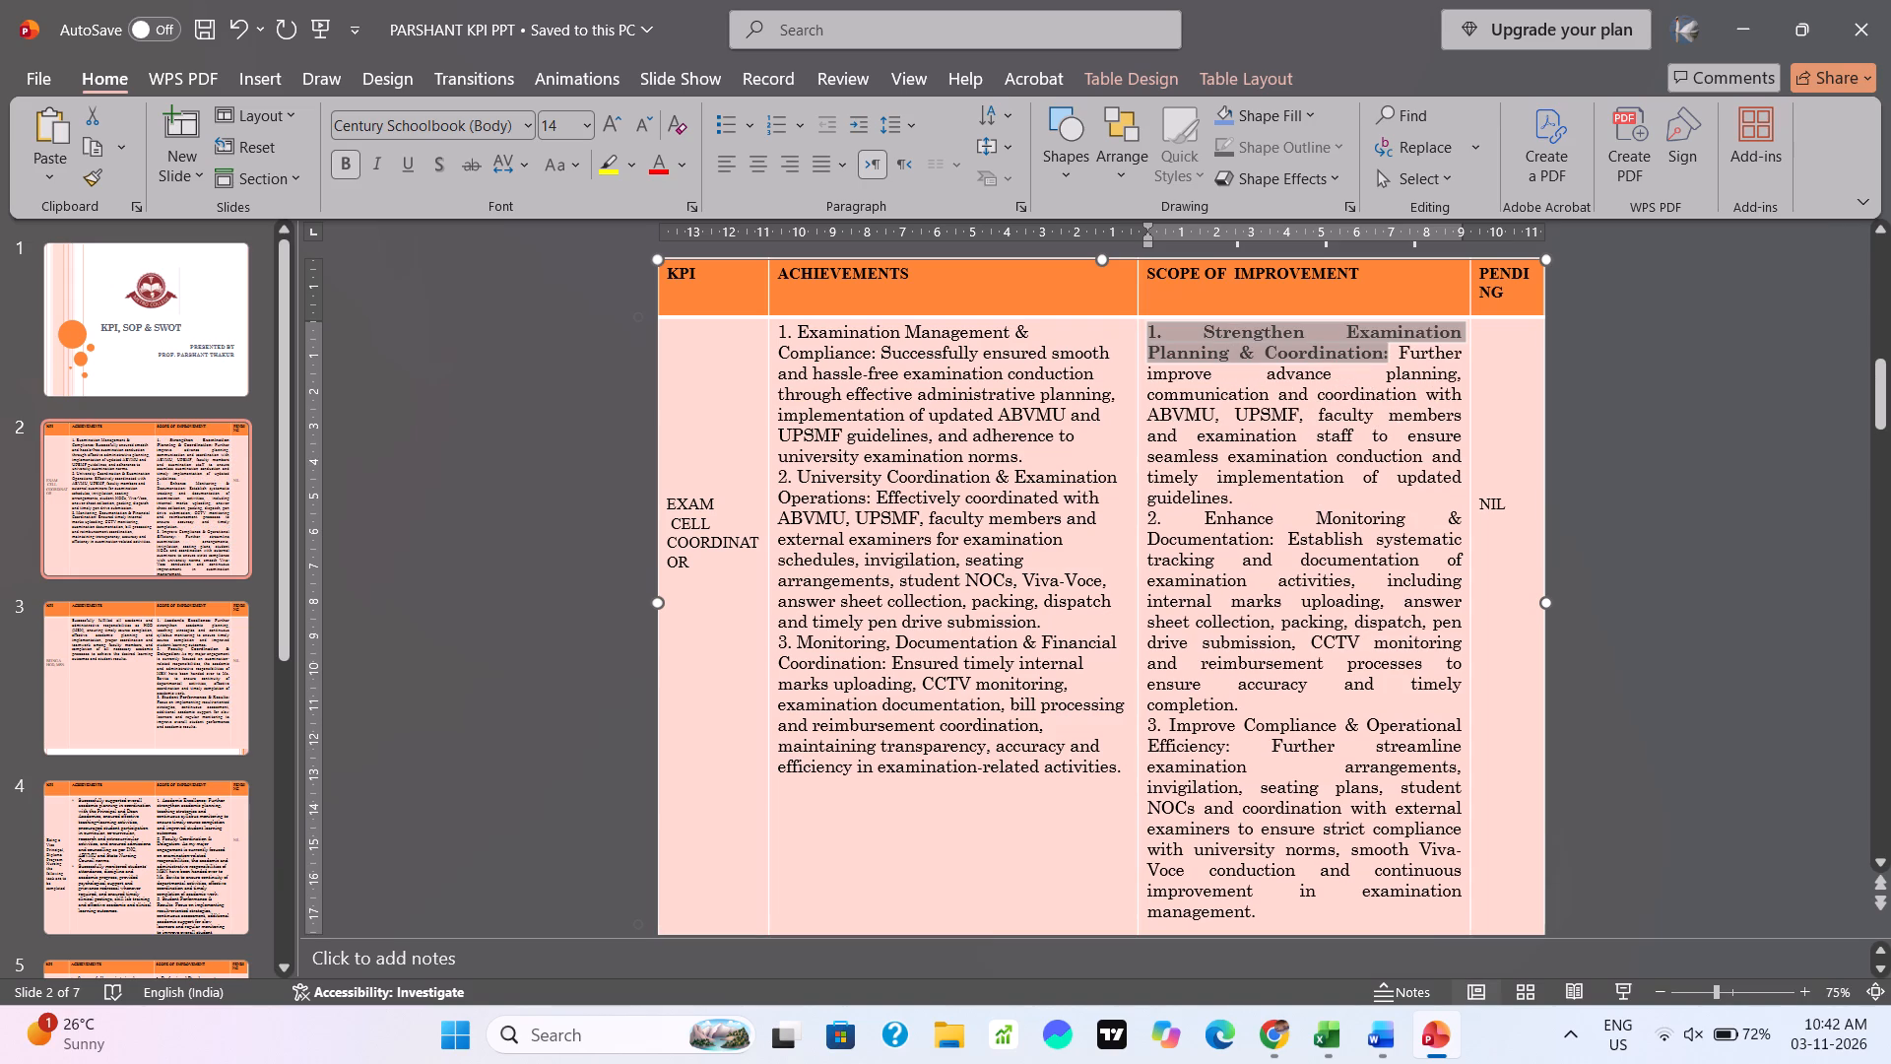
Make the heading "2. Enhance Monitoring & Documentation:" bold, including its number, in the Scope of Improvement cell.
key("Down")
key("Down")
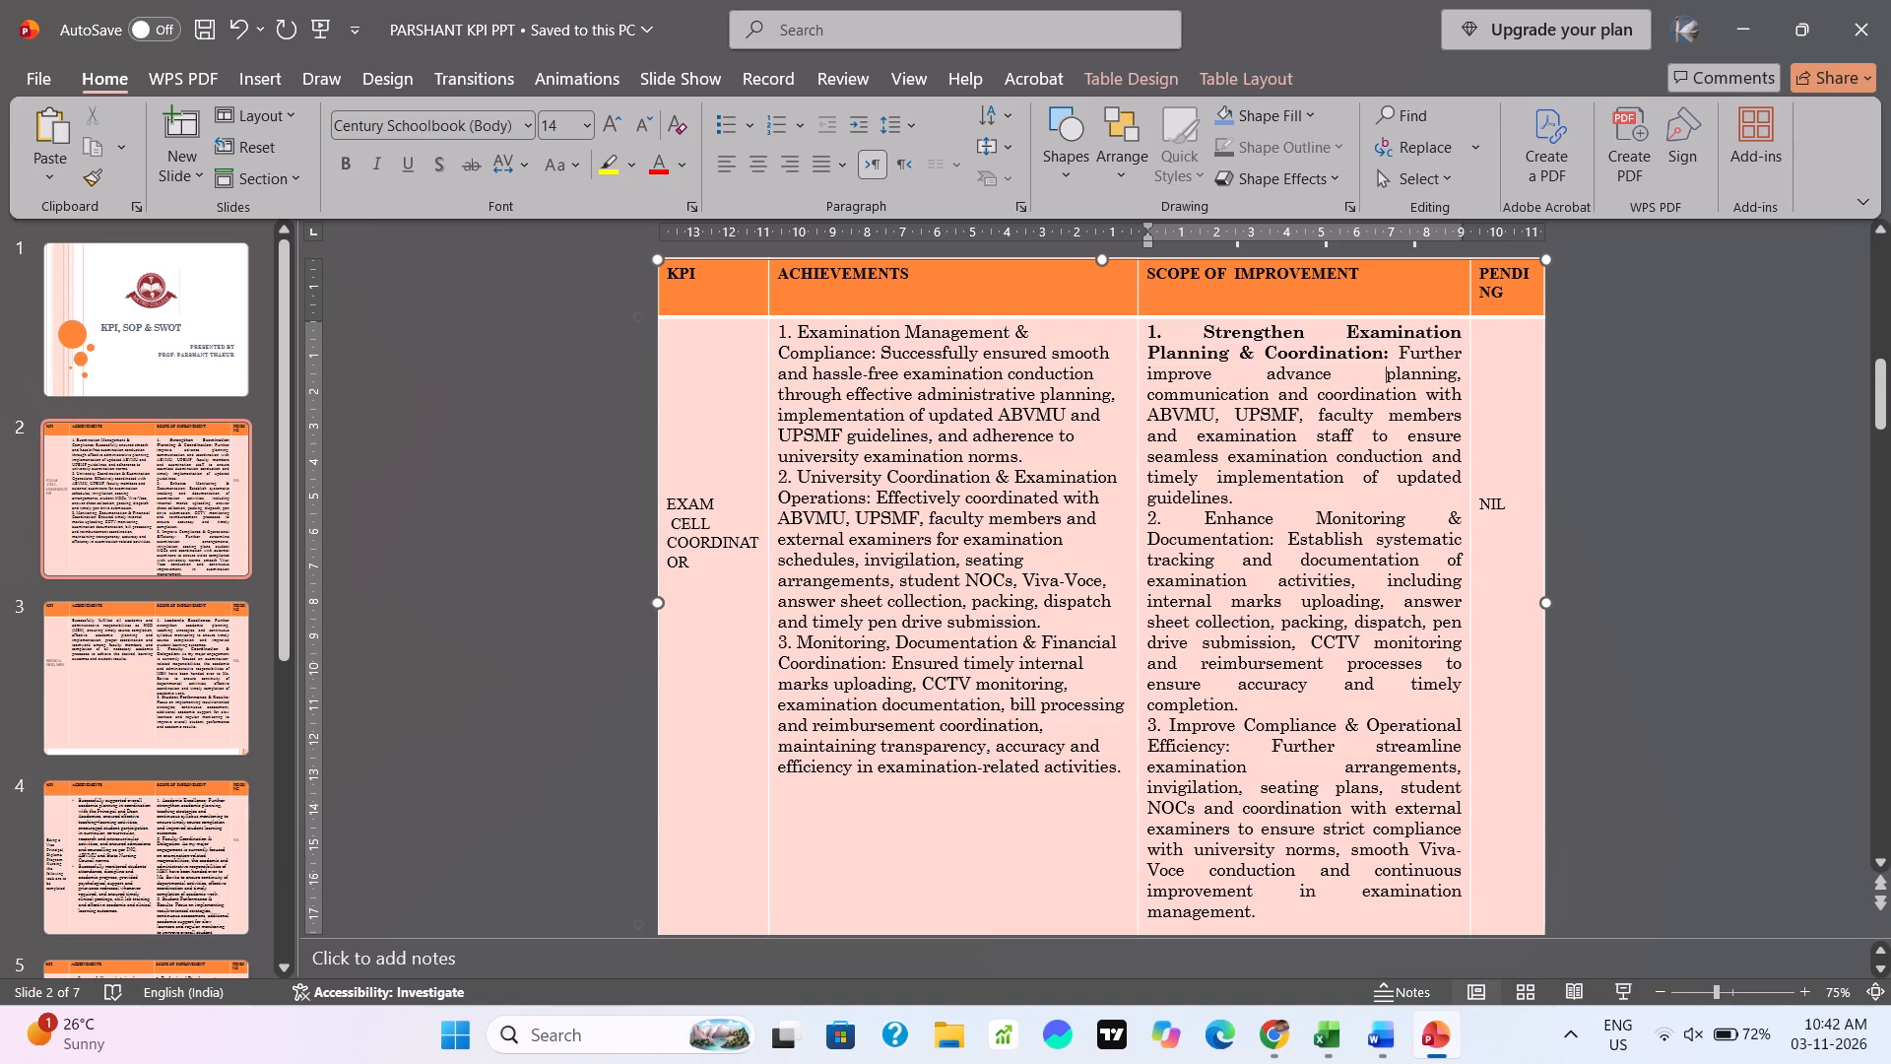
key("Down")
key("Down")
key("Down")
left_click(1153, 520)
key("Left")
key("shift+Right")
key("shift+Right")
key("shift+Right")
key("shift+Right")
key("shift+Down")
key("shift+Right")
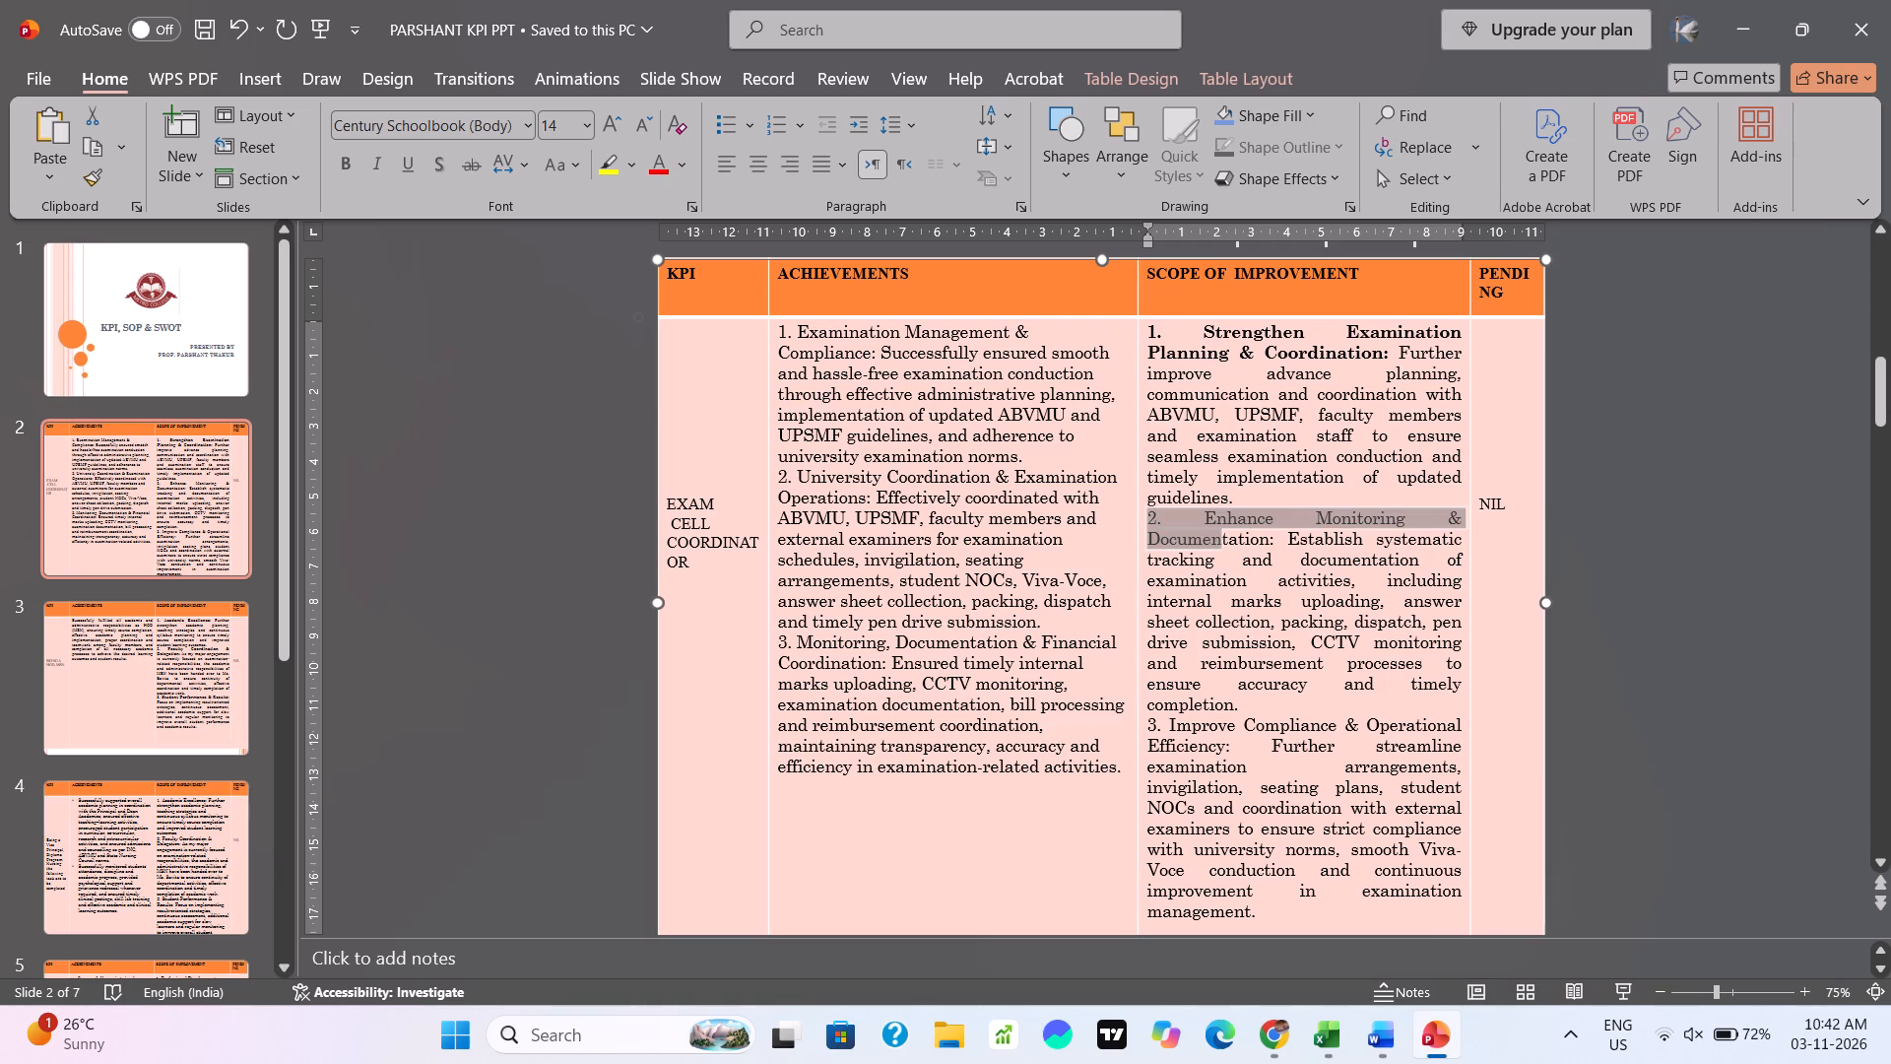
key("shift+Right")
key("shift+Right")
key("shift+Right")
key("shift+Right")
key("shift+Right")
key("shift+Right")
key("shift+Right")
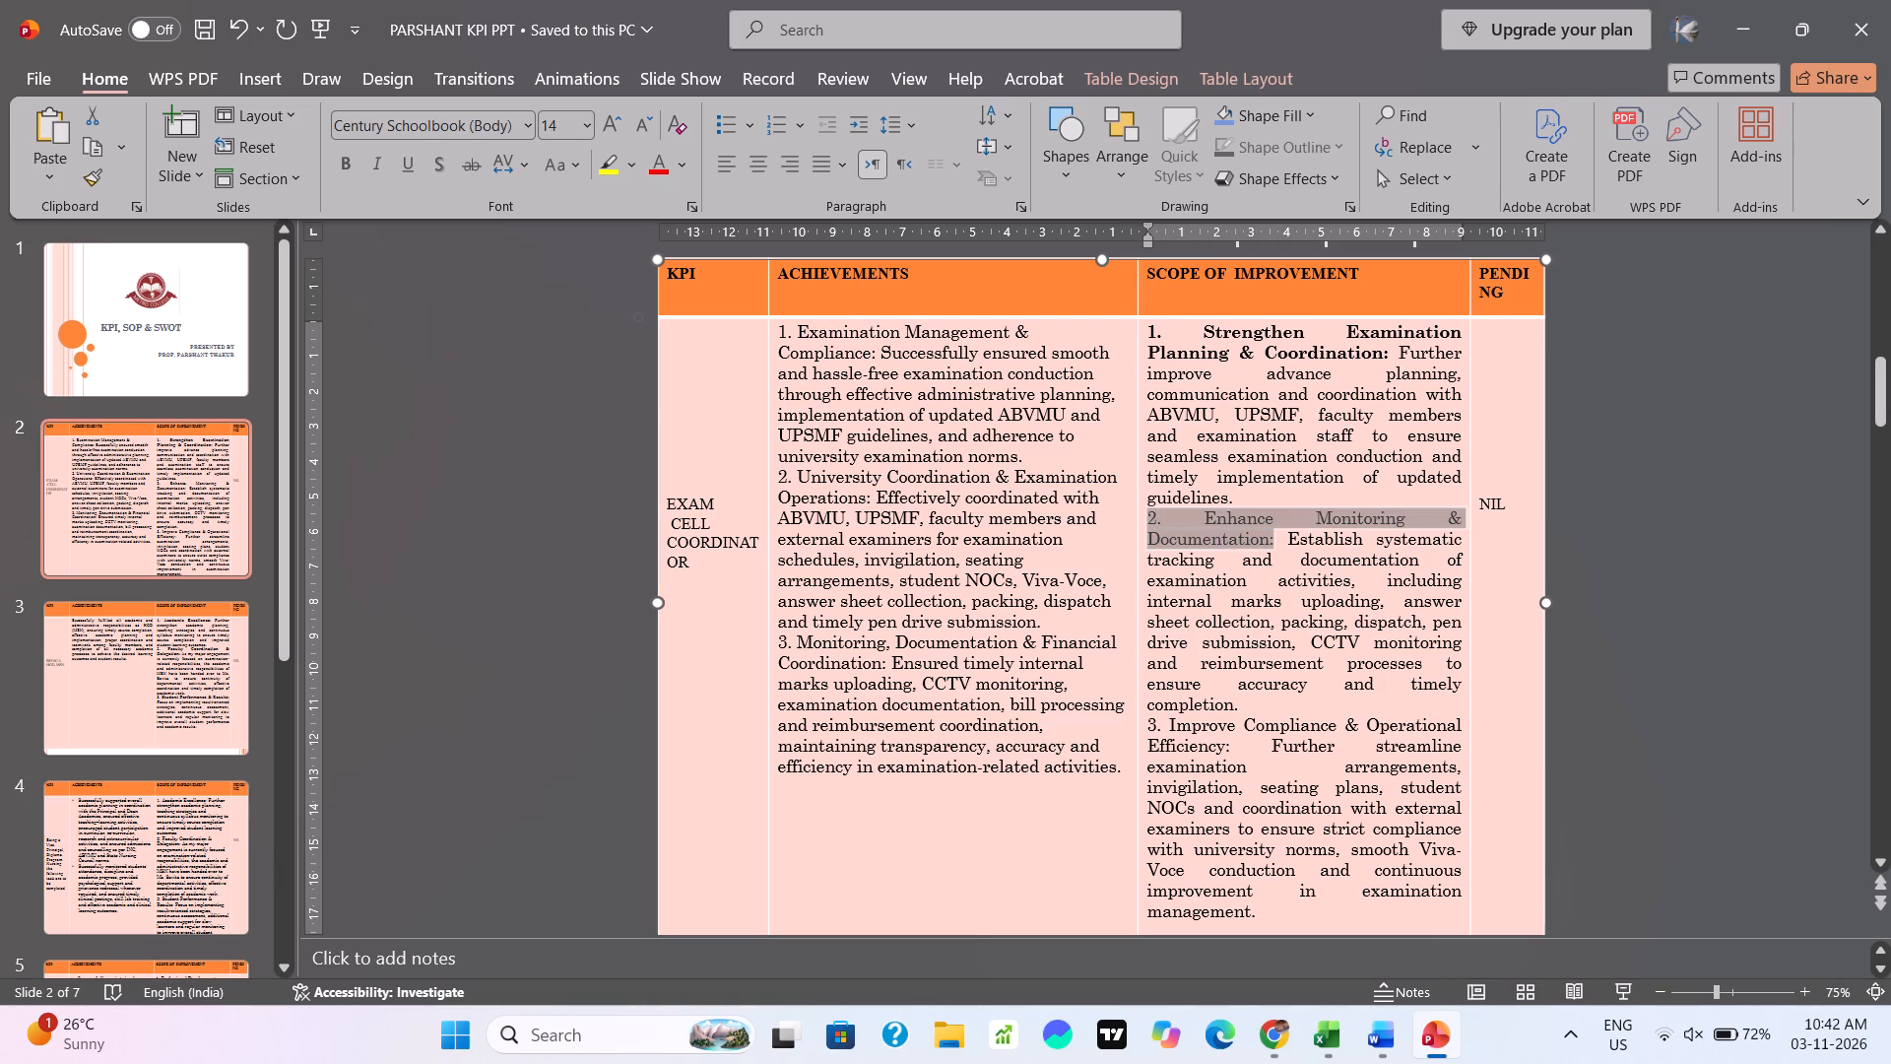
key("ctrl+b")
Make the heading "3. Improve Compliance & Operational Efficiency:" bold, including its number, in the Scope of Improvement cell.
key("Down")
key("Down")
key("Down")
key("Down")
key("Down")
key("Down")
key("Down")
key("Down")
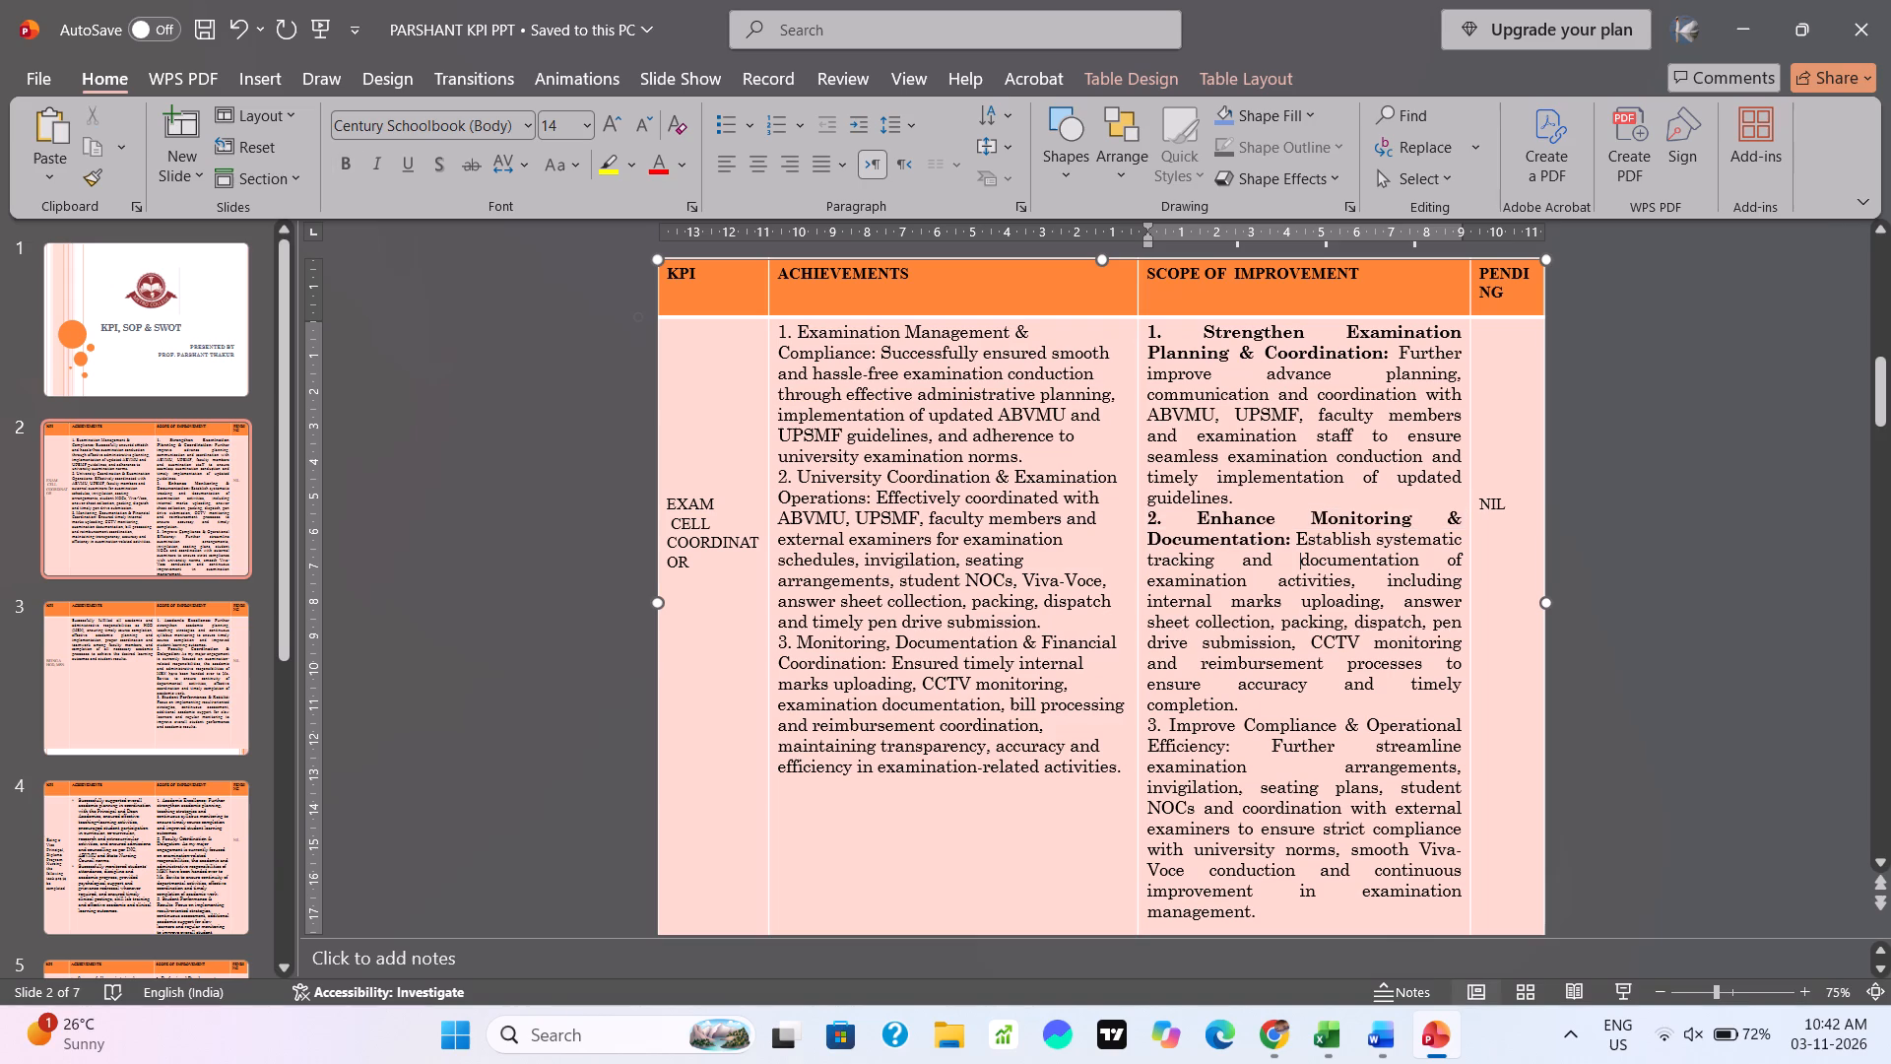
key("Down")
key("Up")
key("Right")
key("shift+Right")
key("shift+Down")
key("shift+Right")
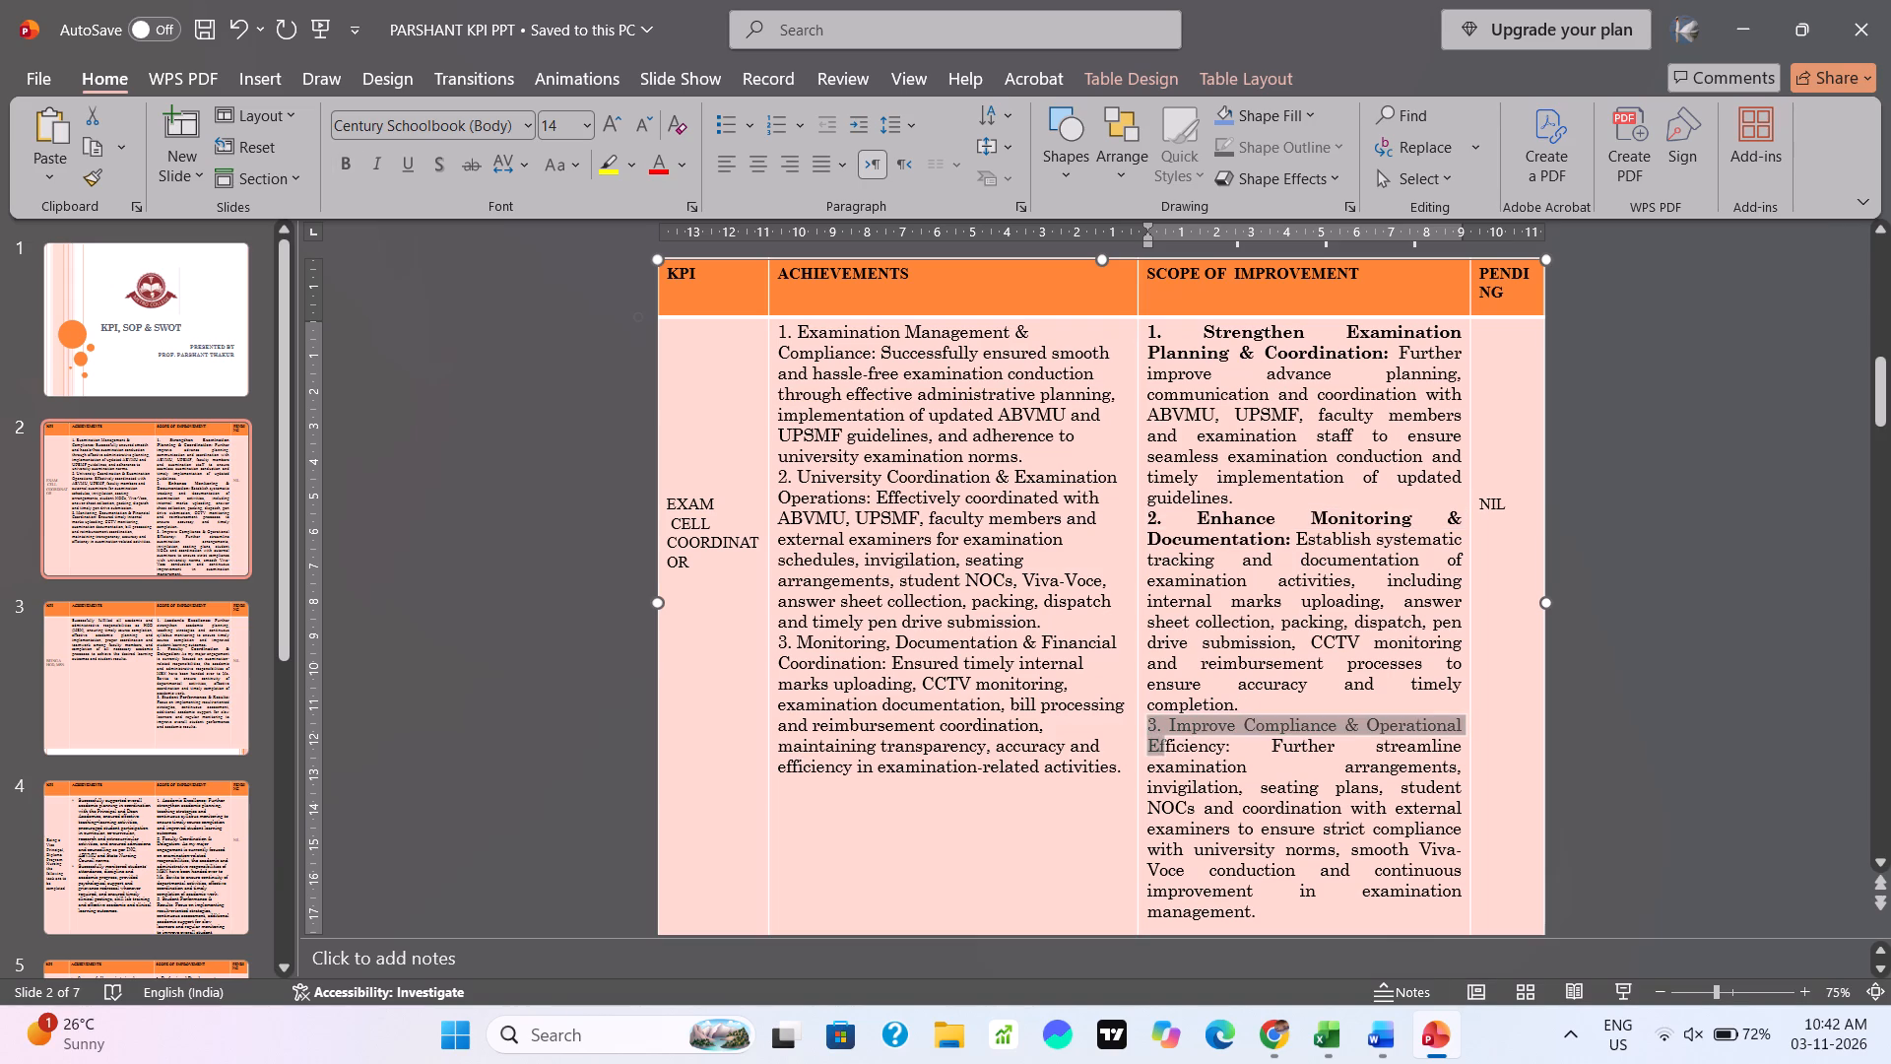
key("shift+Right")
key("shift+Right")
key("shift+Right")
key("shift+Right")
key("shift+Right")
key("shift+Right")
key("shift+Right")
key("shift+Right")
key("shift+Right")
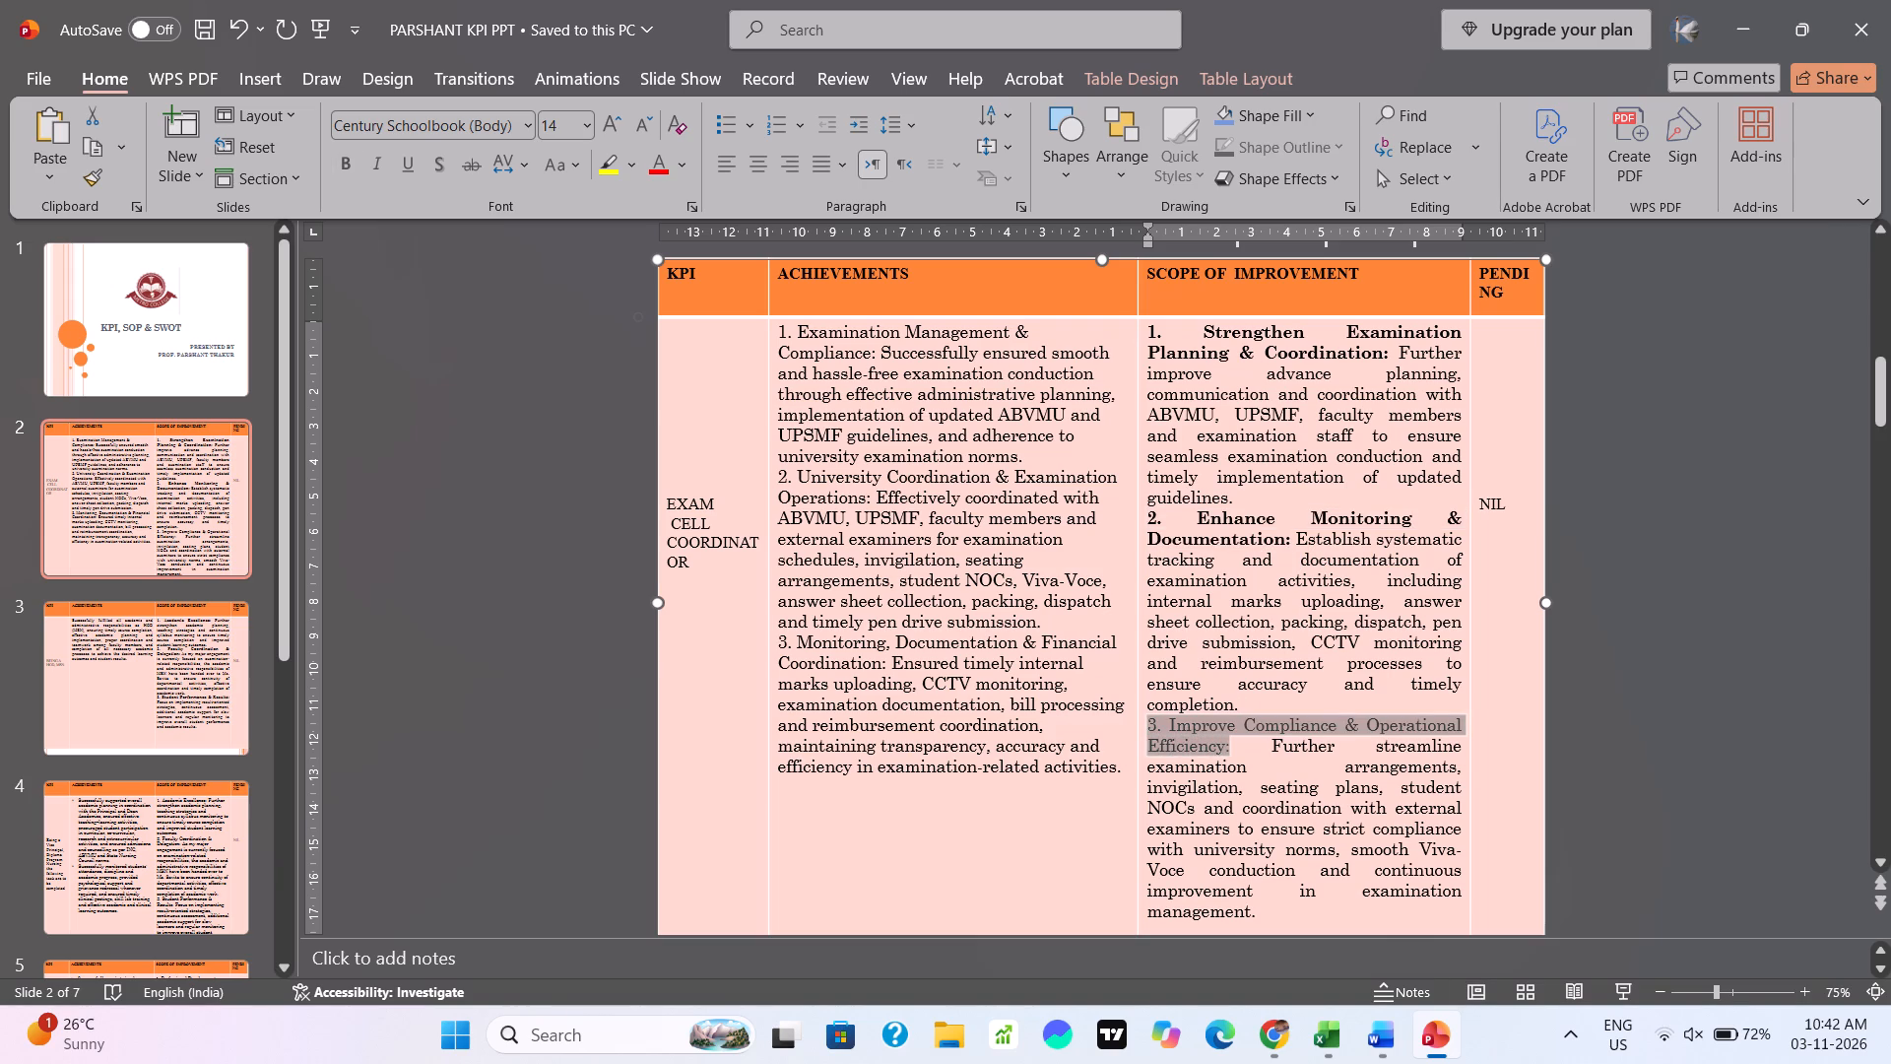
key("ctrl+b")
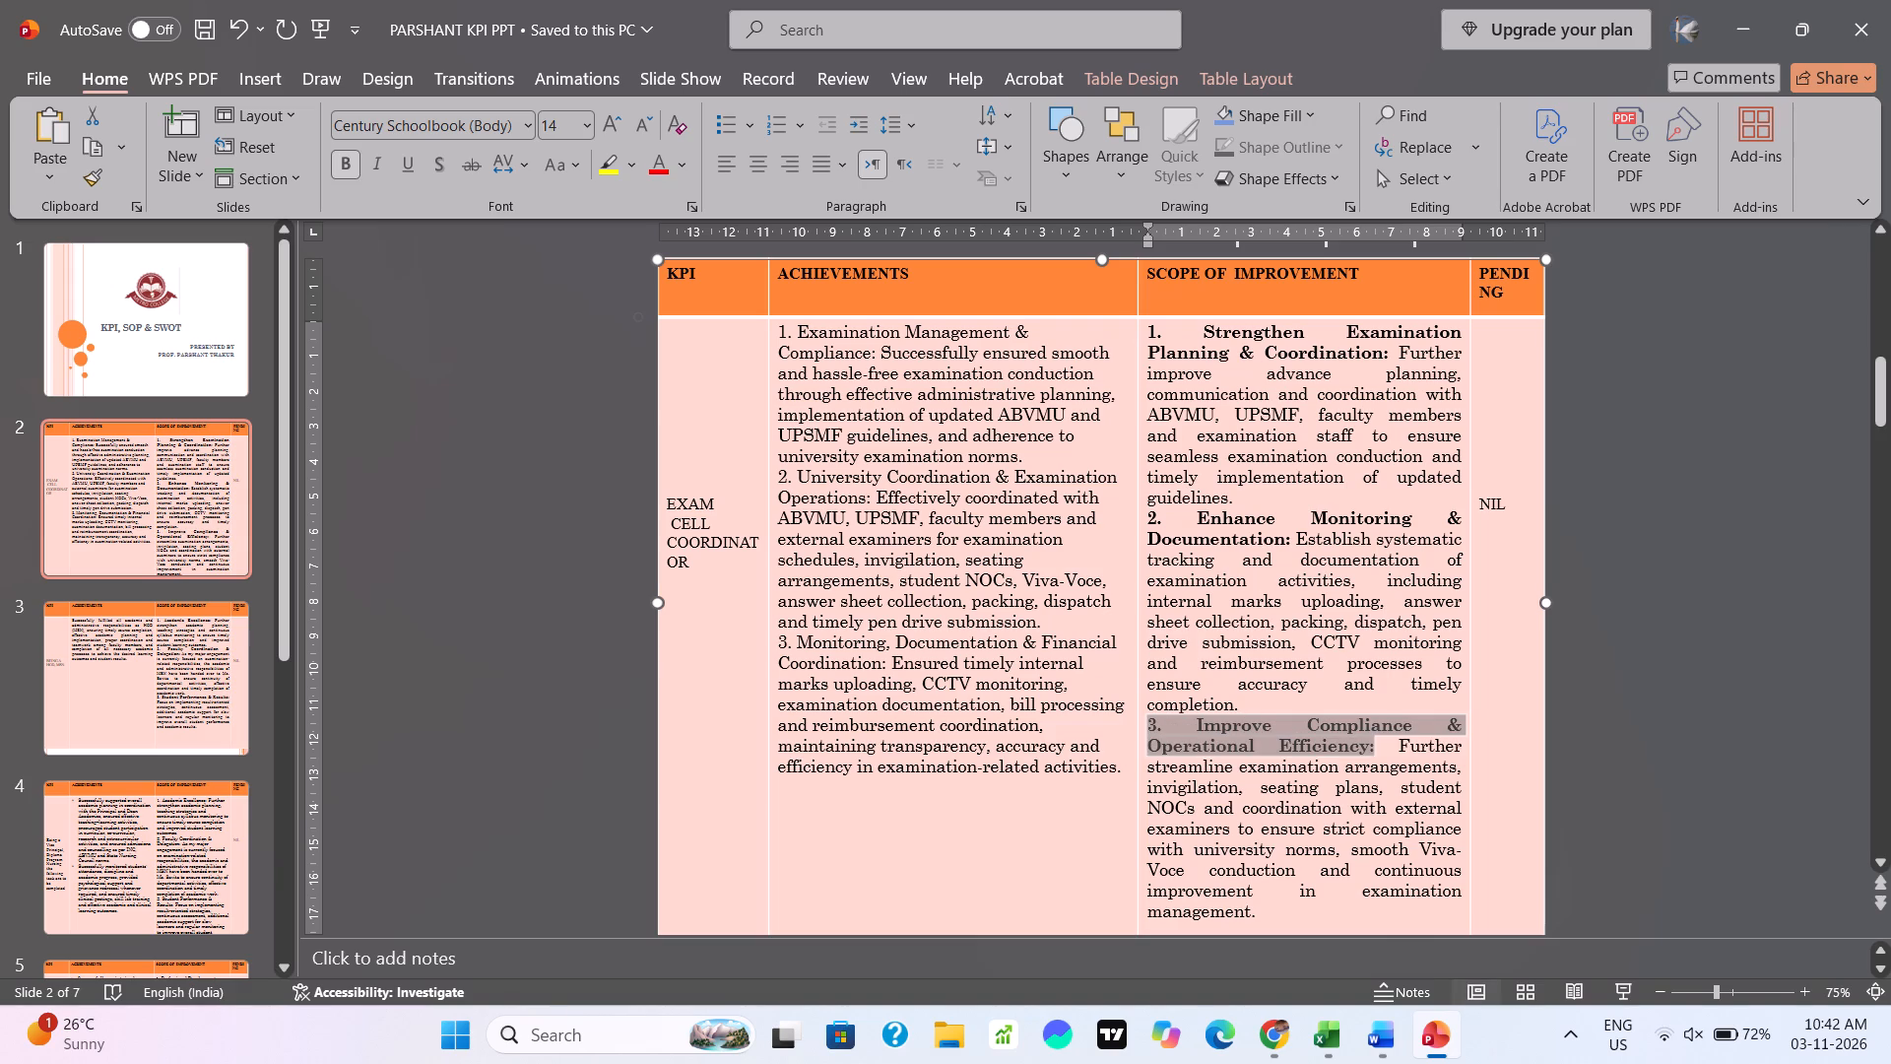
Make the three numbered point headings in slide 2's Achievements cell bold, including their numbers.
left_click_drag(876, 355, 773, 333)
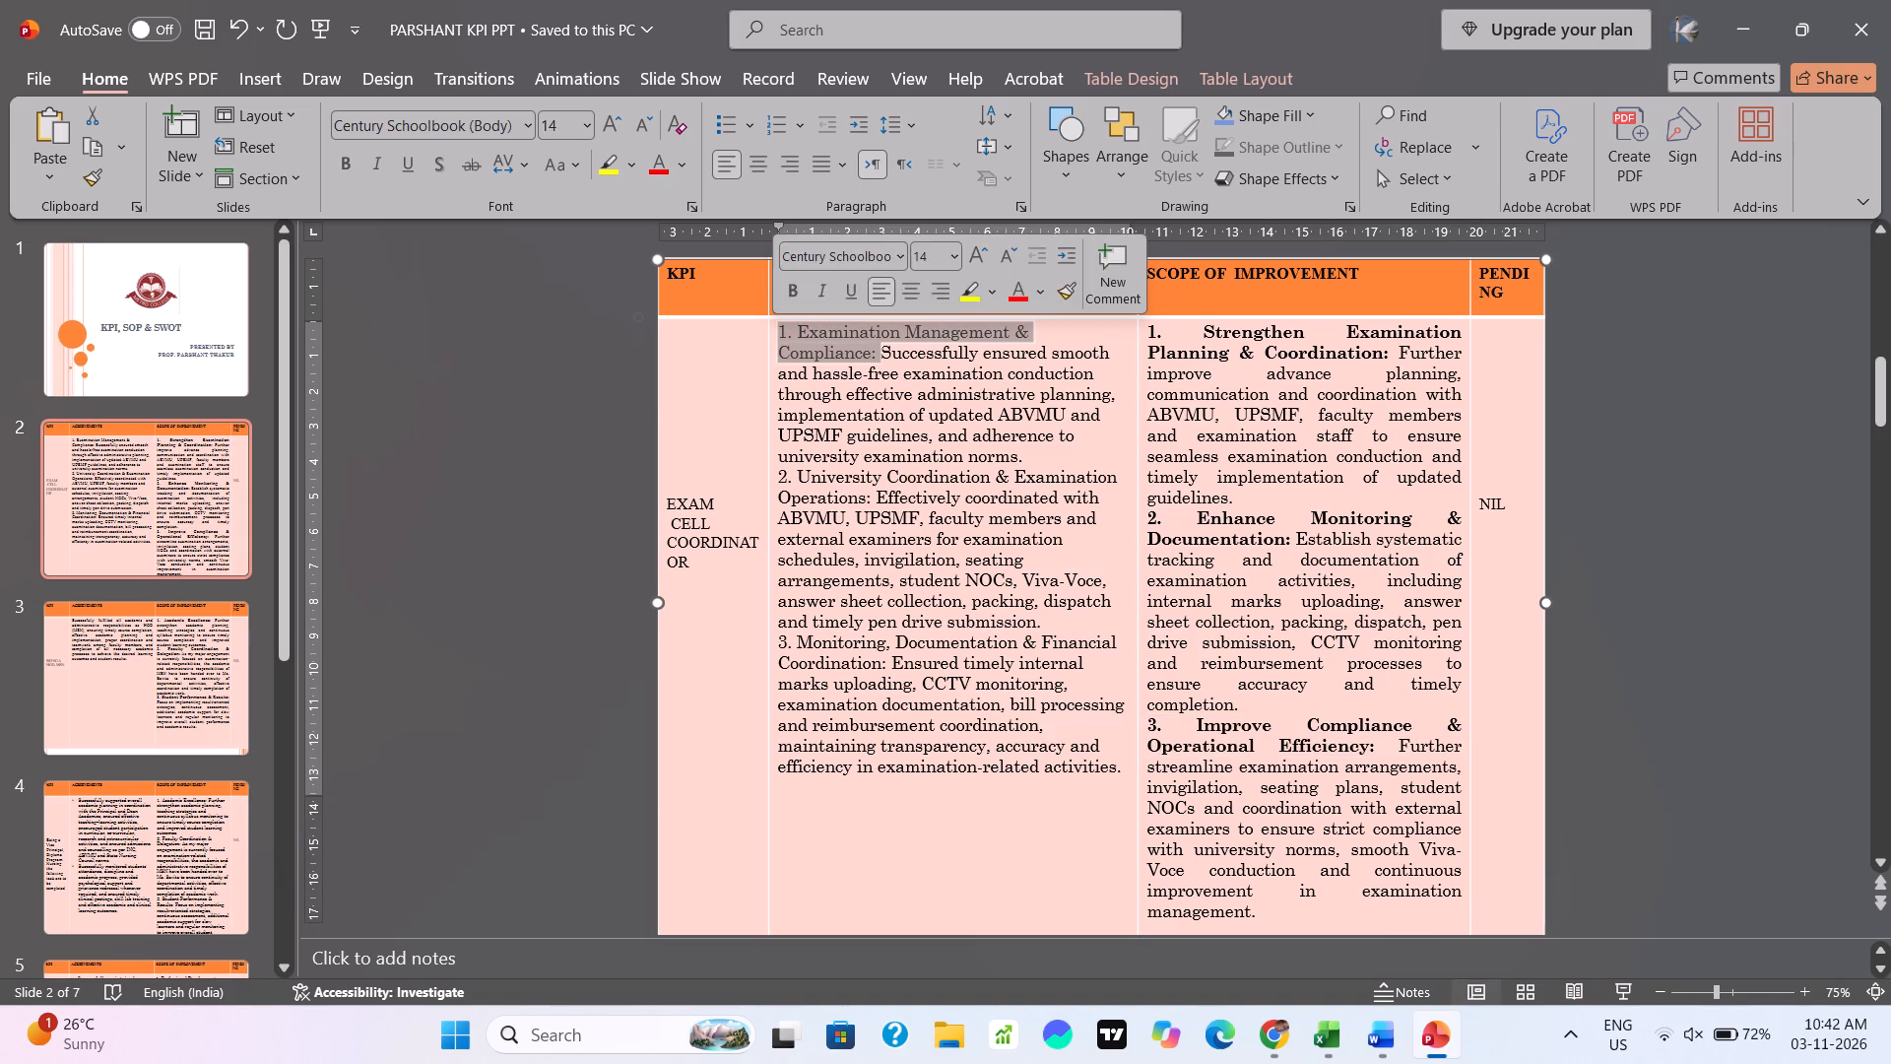
key("ctrl+b")
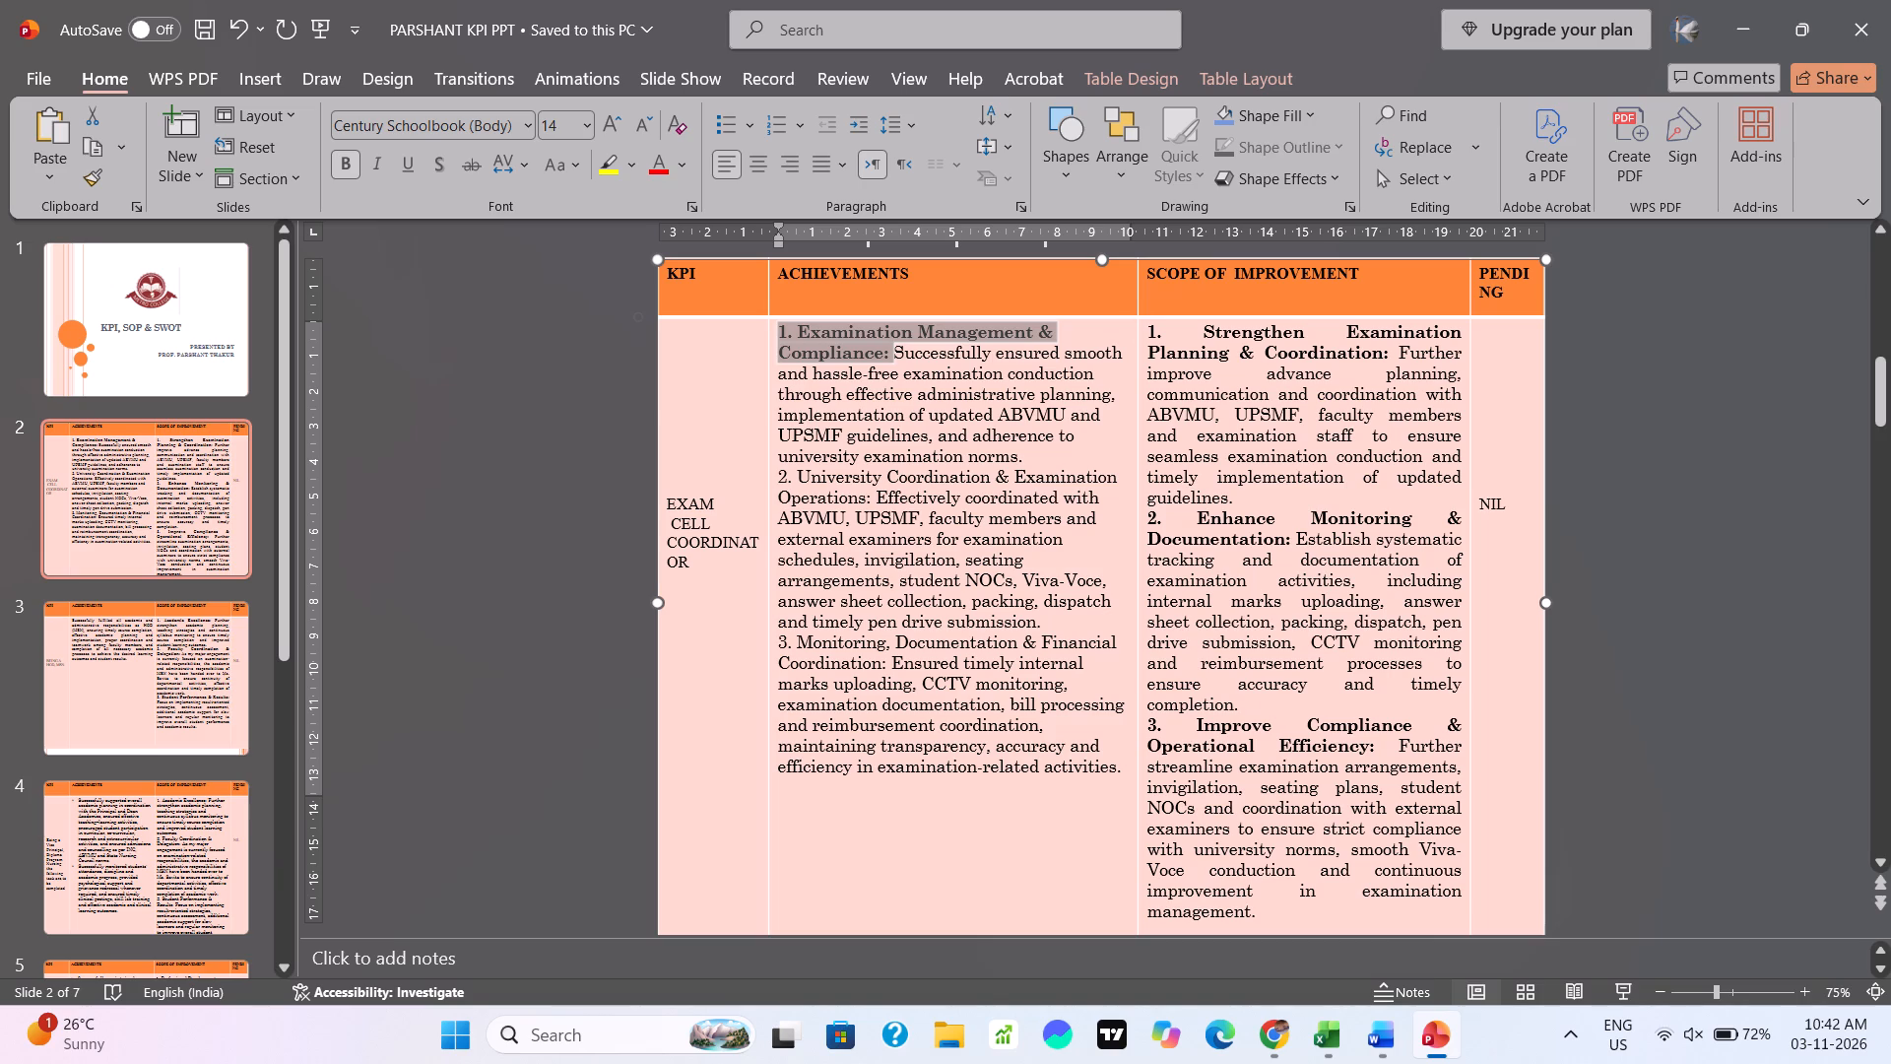
left_click_drag(872, 501, 780, 479)
key("ctrl+b")
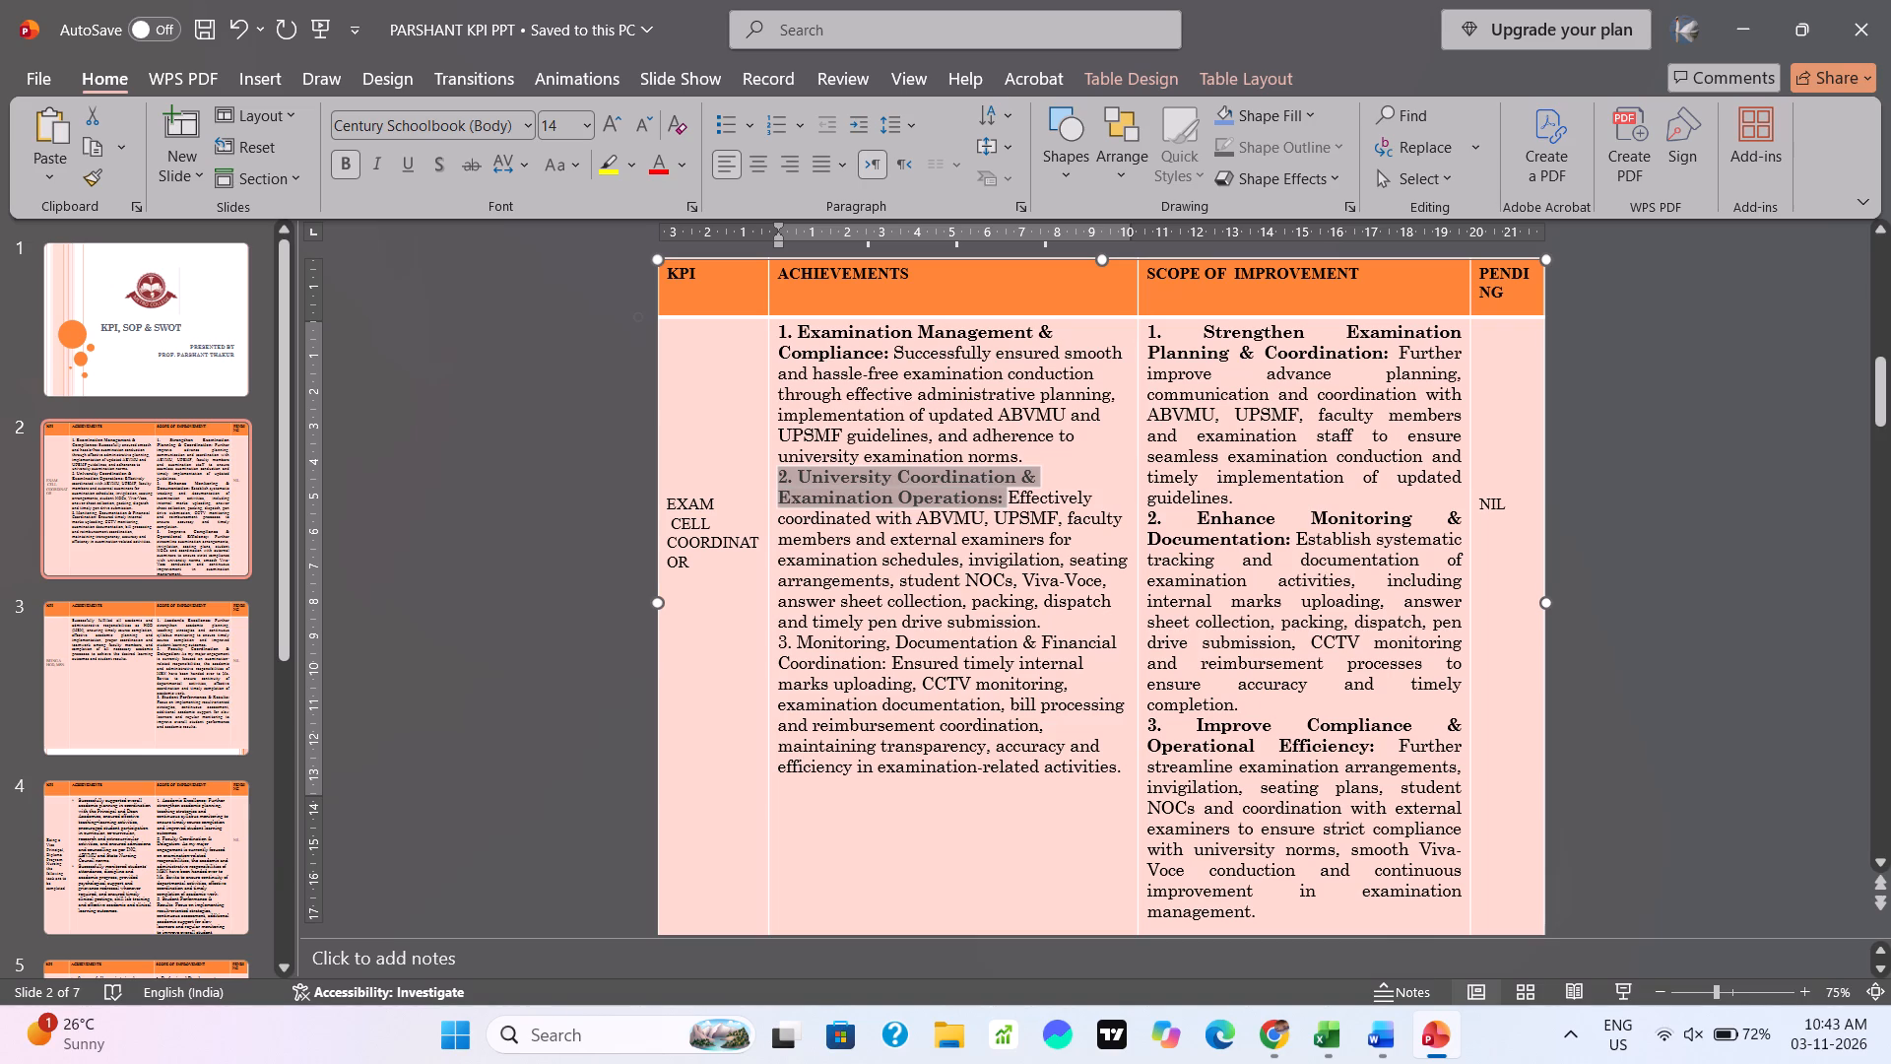
left_click_drag(884, 664, 797, 651)
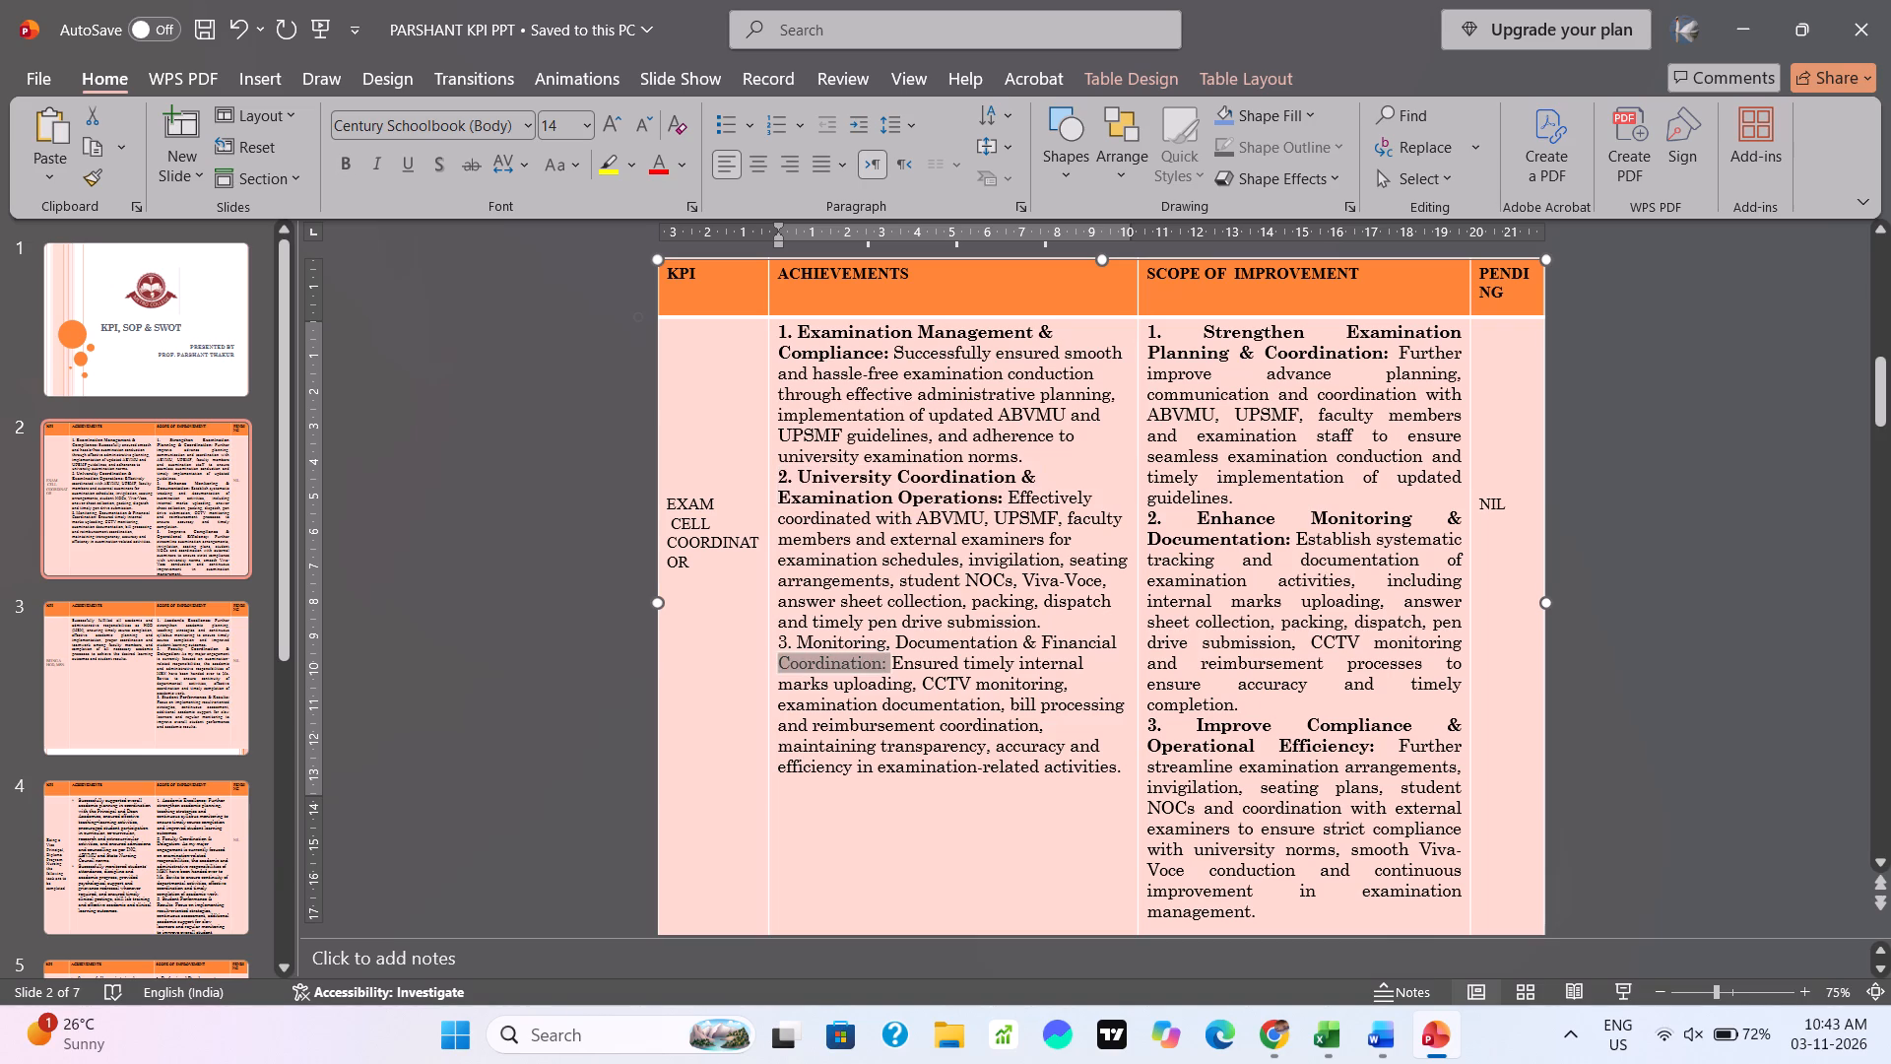
left_click_drag(797, 651, 778, 645)
key("ctrl+b")
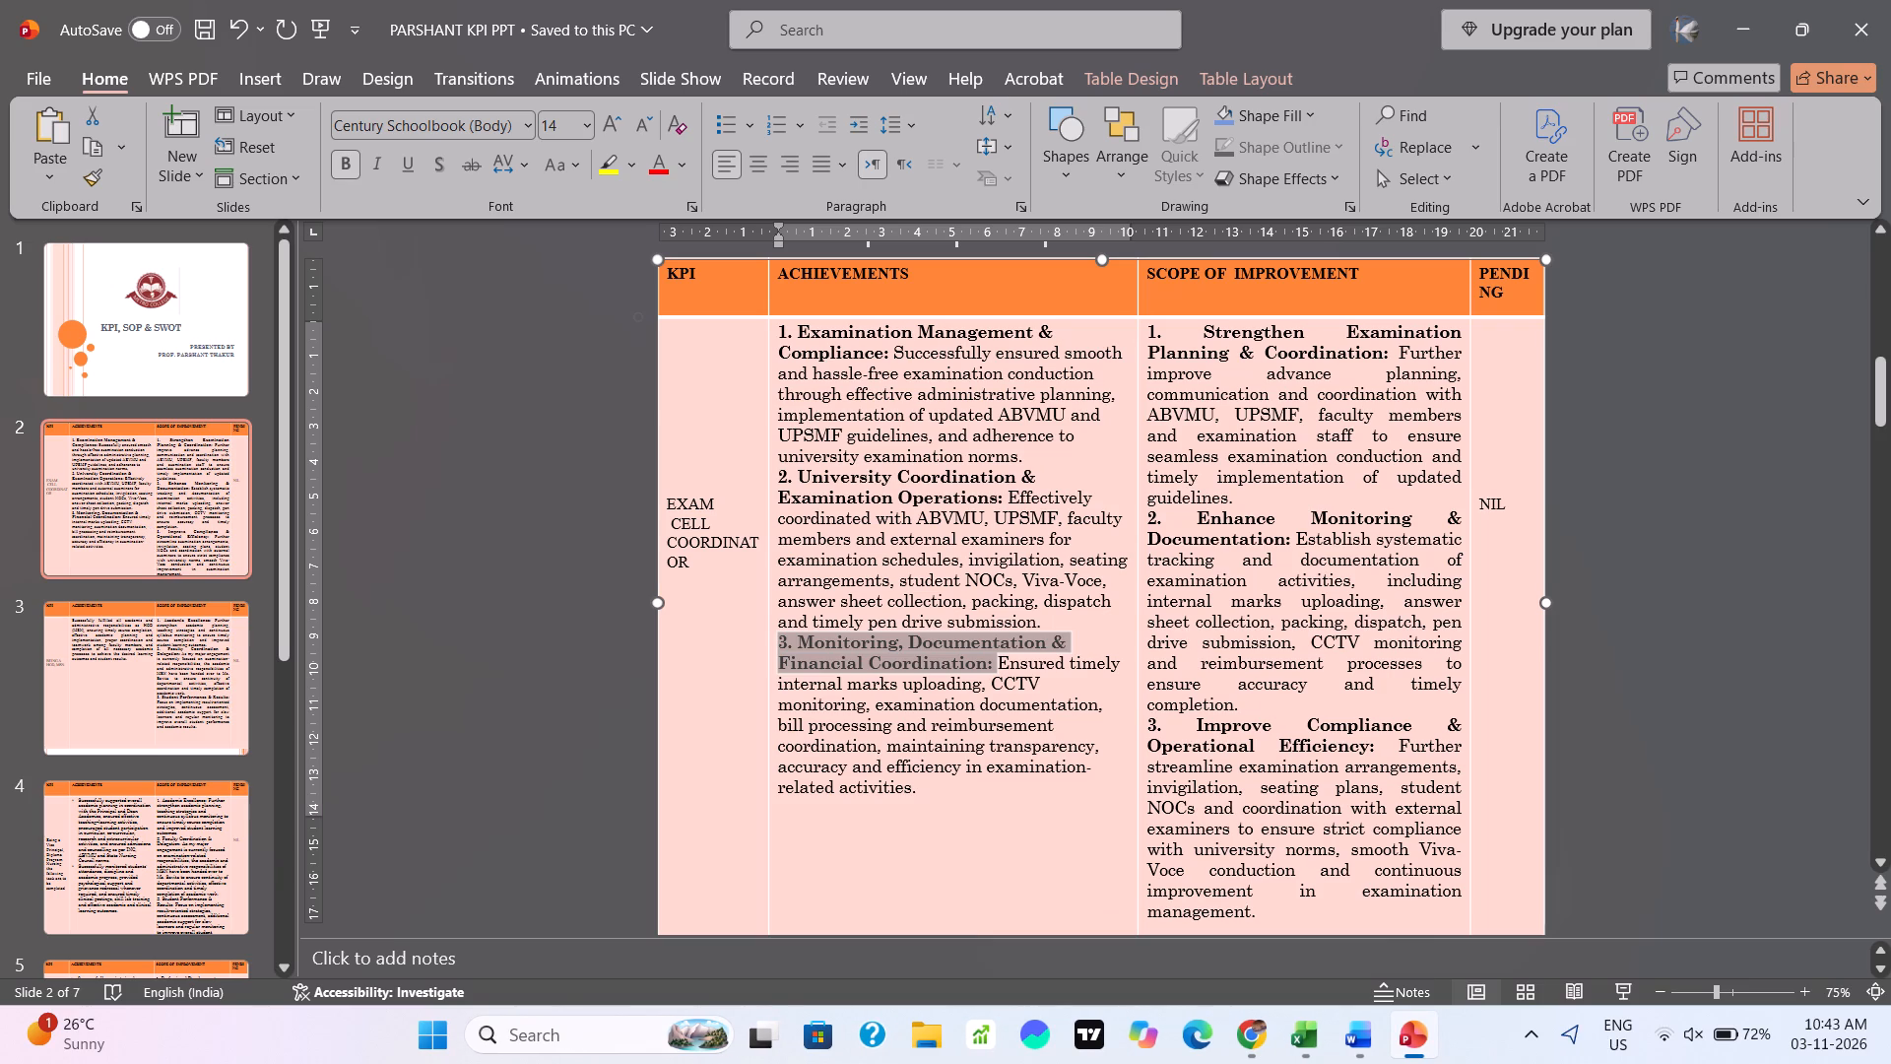
Justify all three numbered points in slide 2's Achievements cell.
left_click_drag(941, 785, 778, 344)
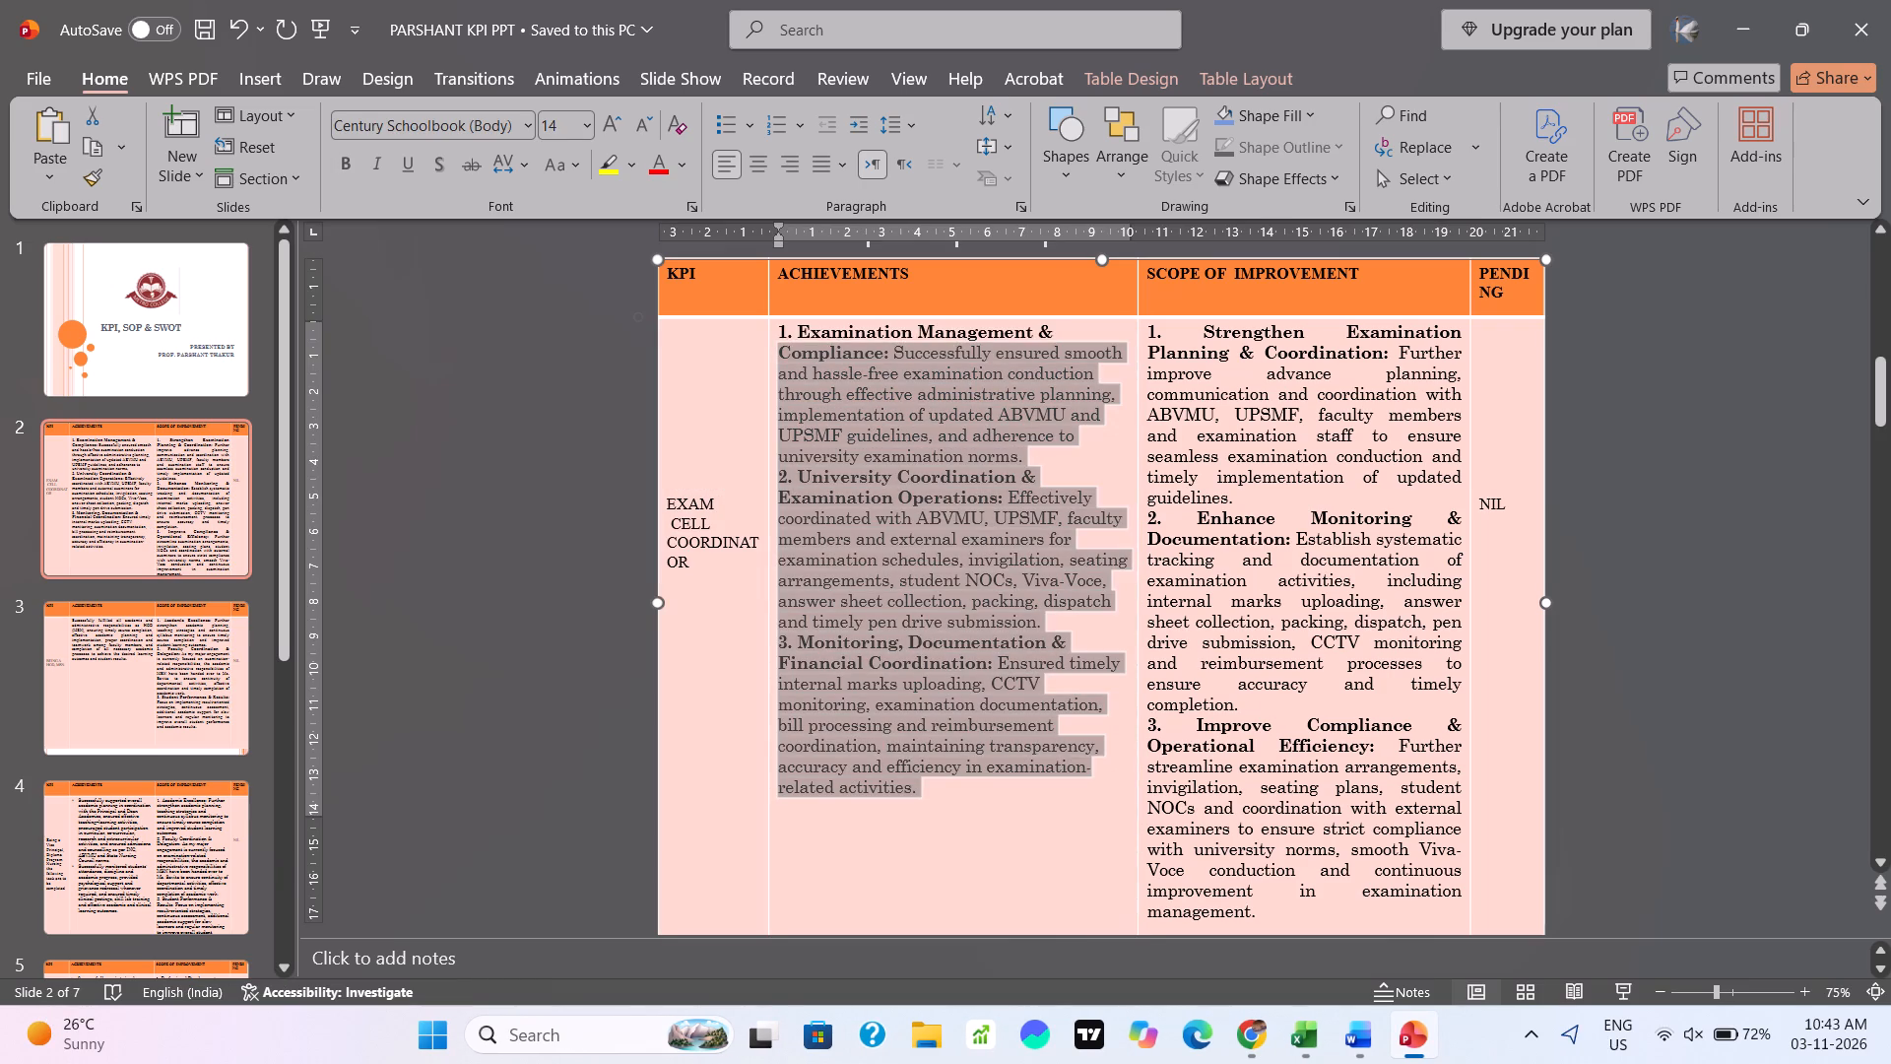
left_click_drag(778, 344, 781, 335)
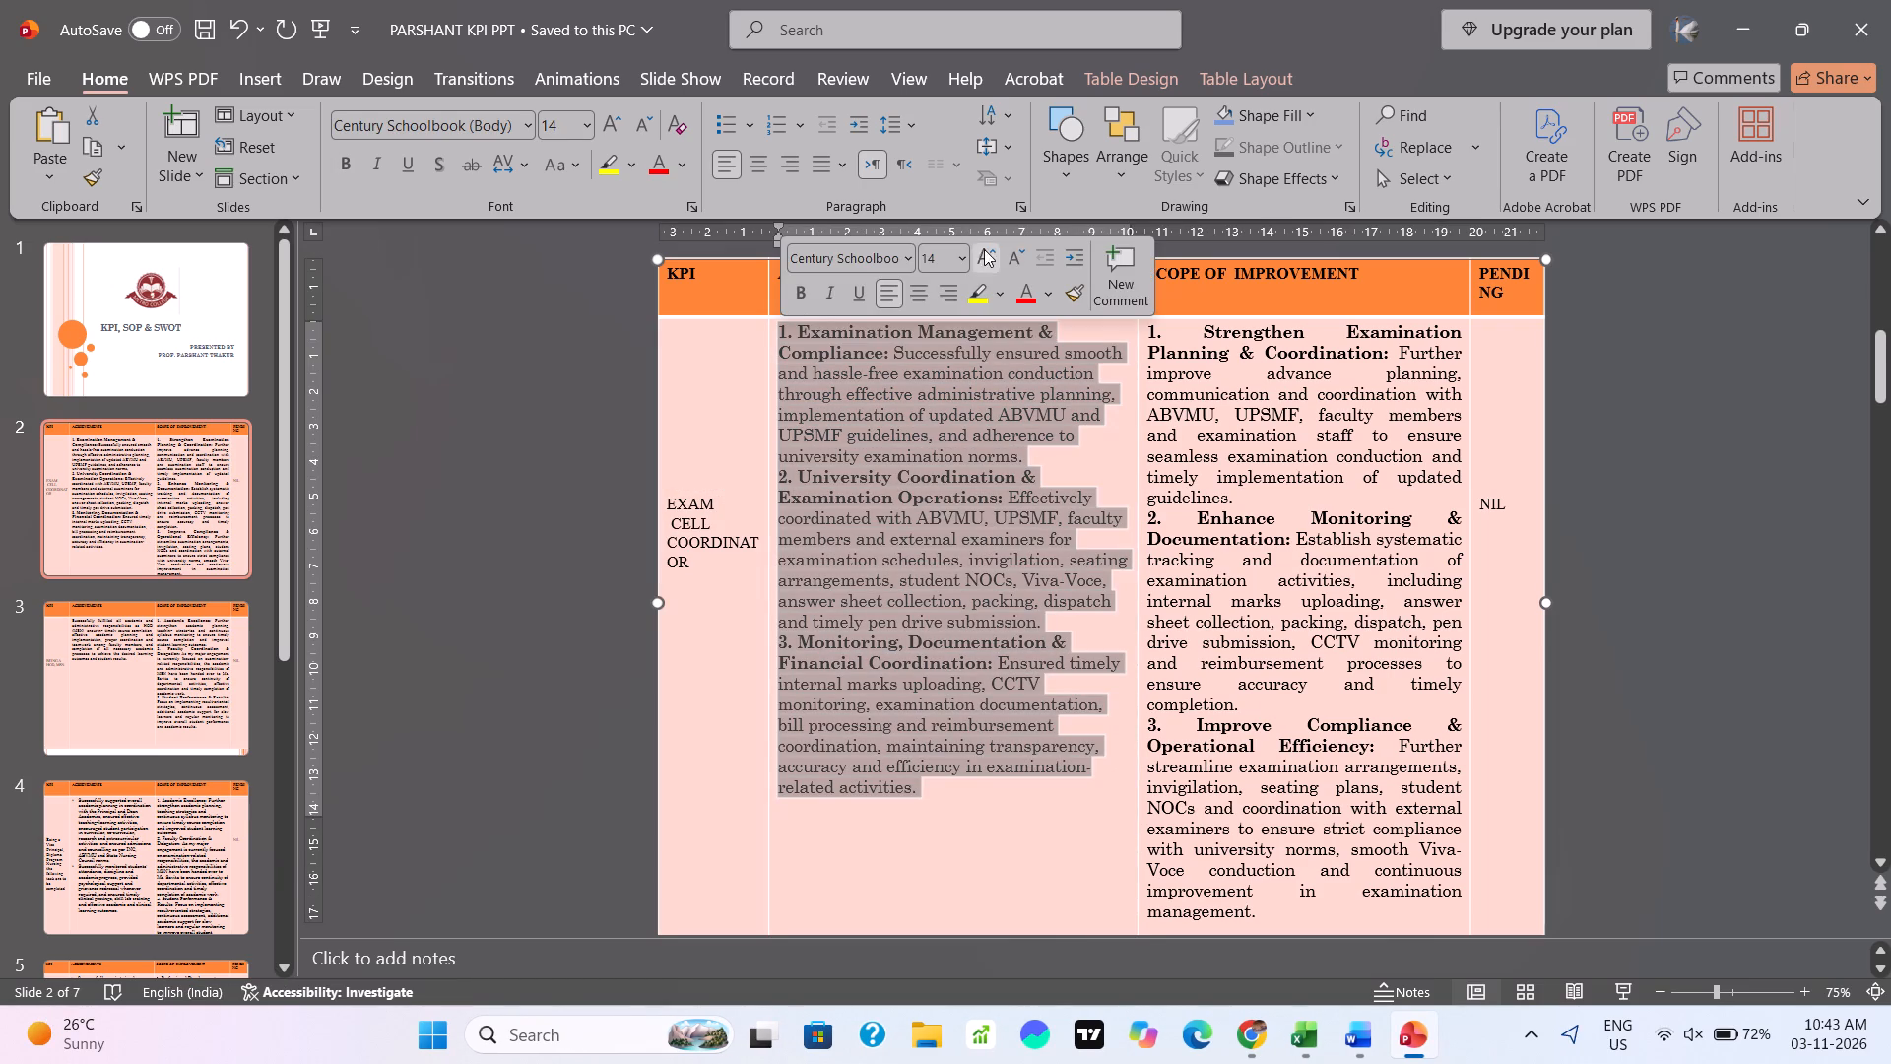
left_click(821, 165)
left_click(848, 201)
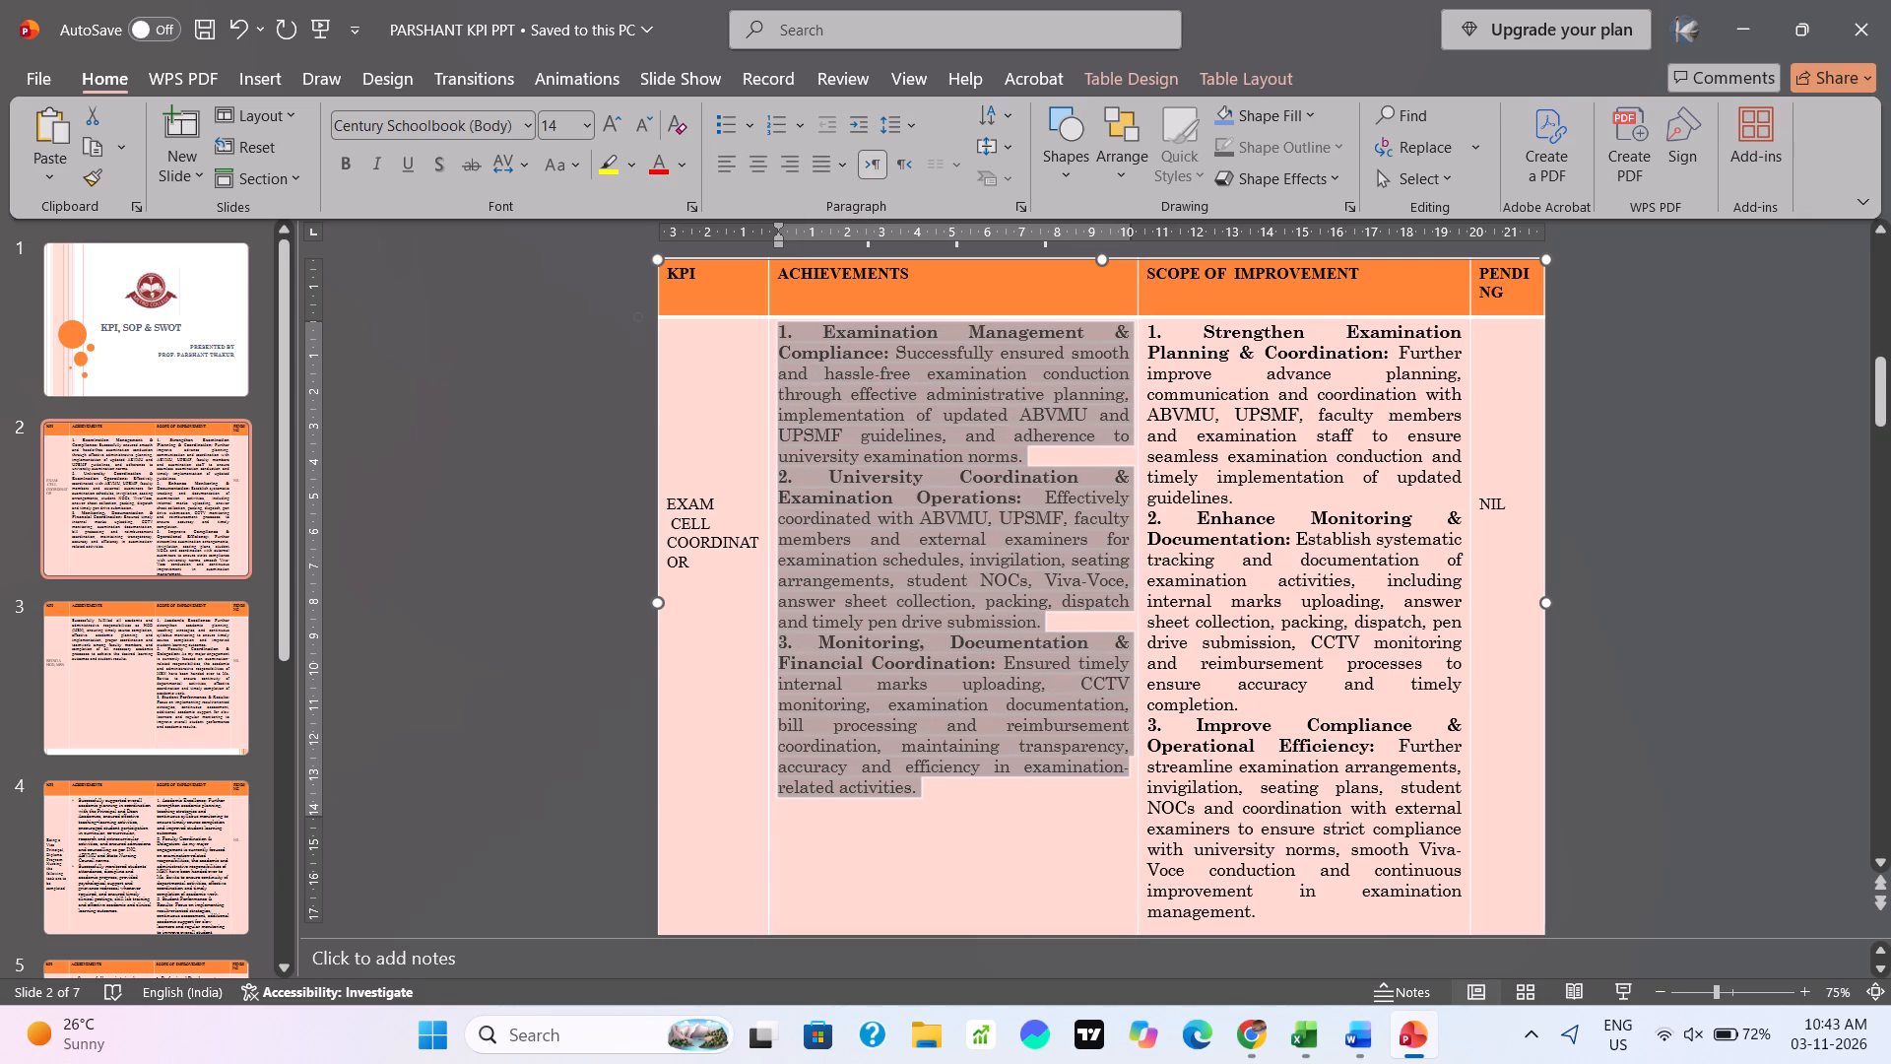
left_click(1013, 816)
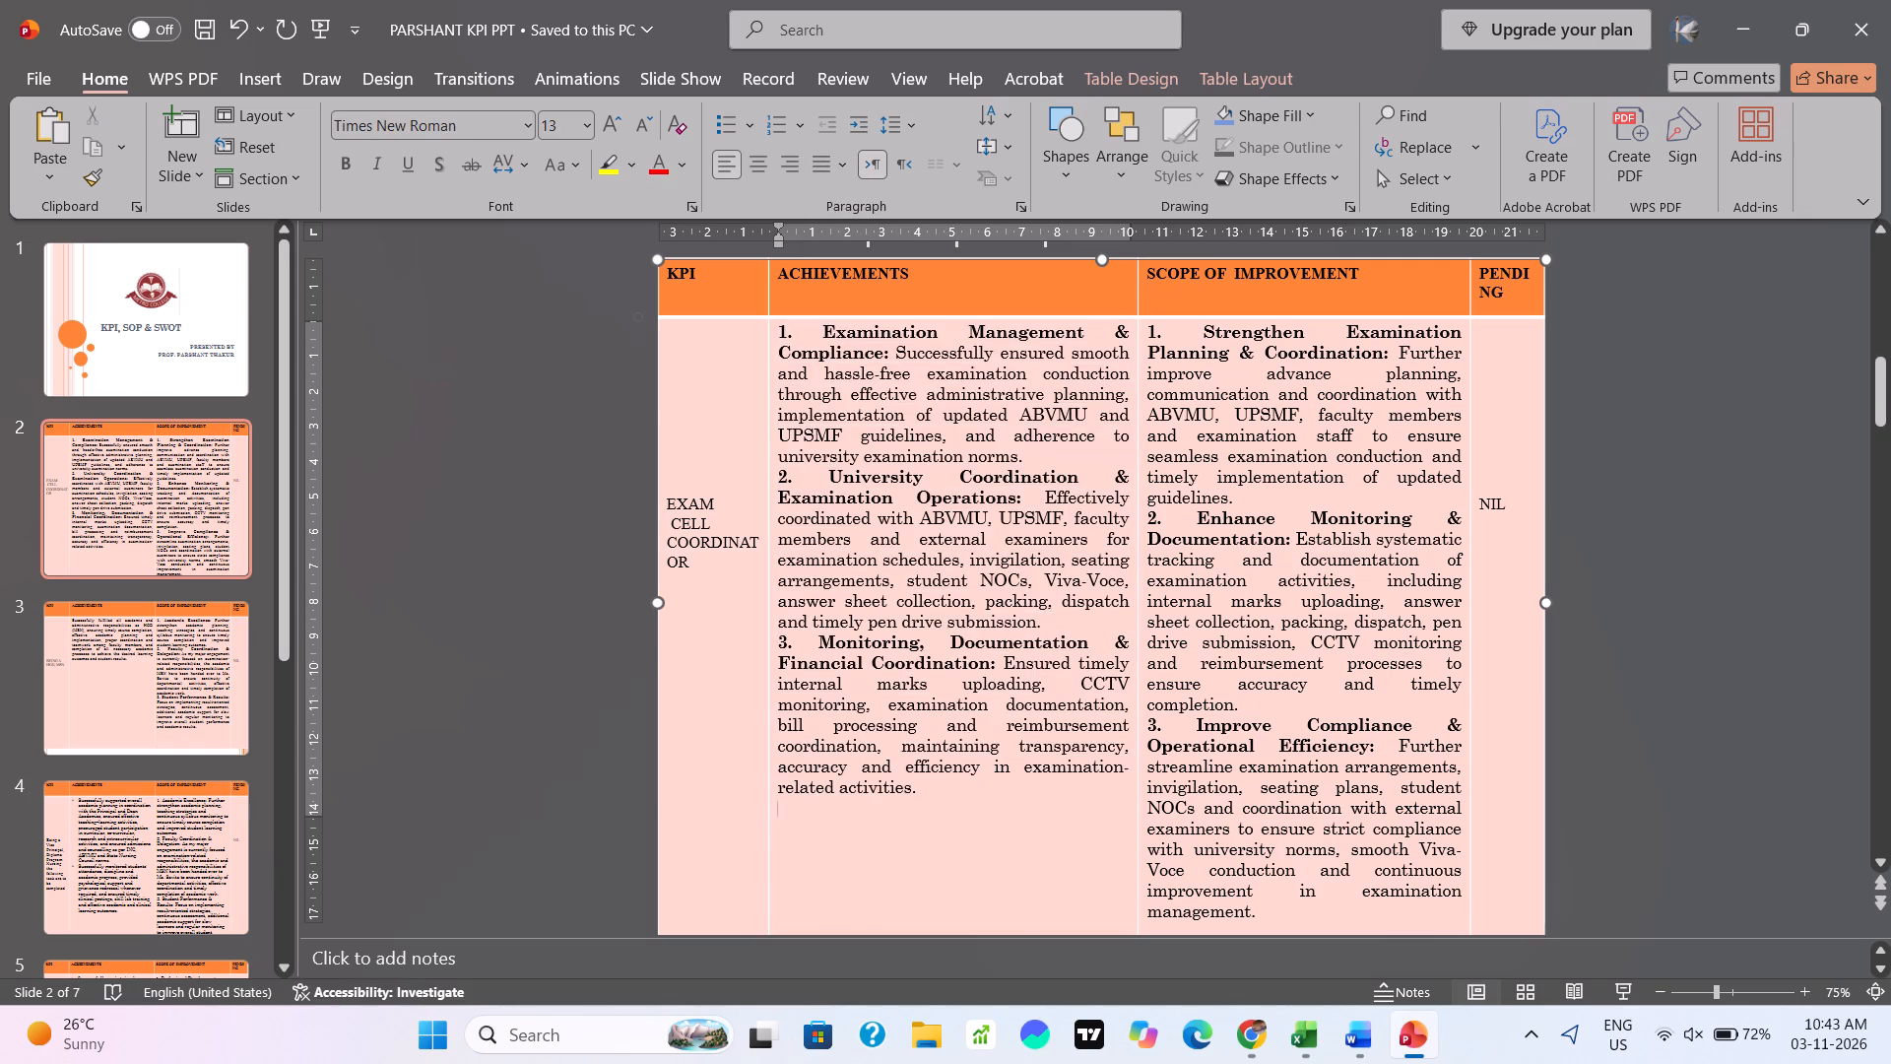
Make the text "EXAM CELL COORDINATOR" in slide 2's KPI column bold.
left_click_drag(700, 567, 686, 538)
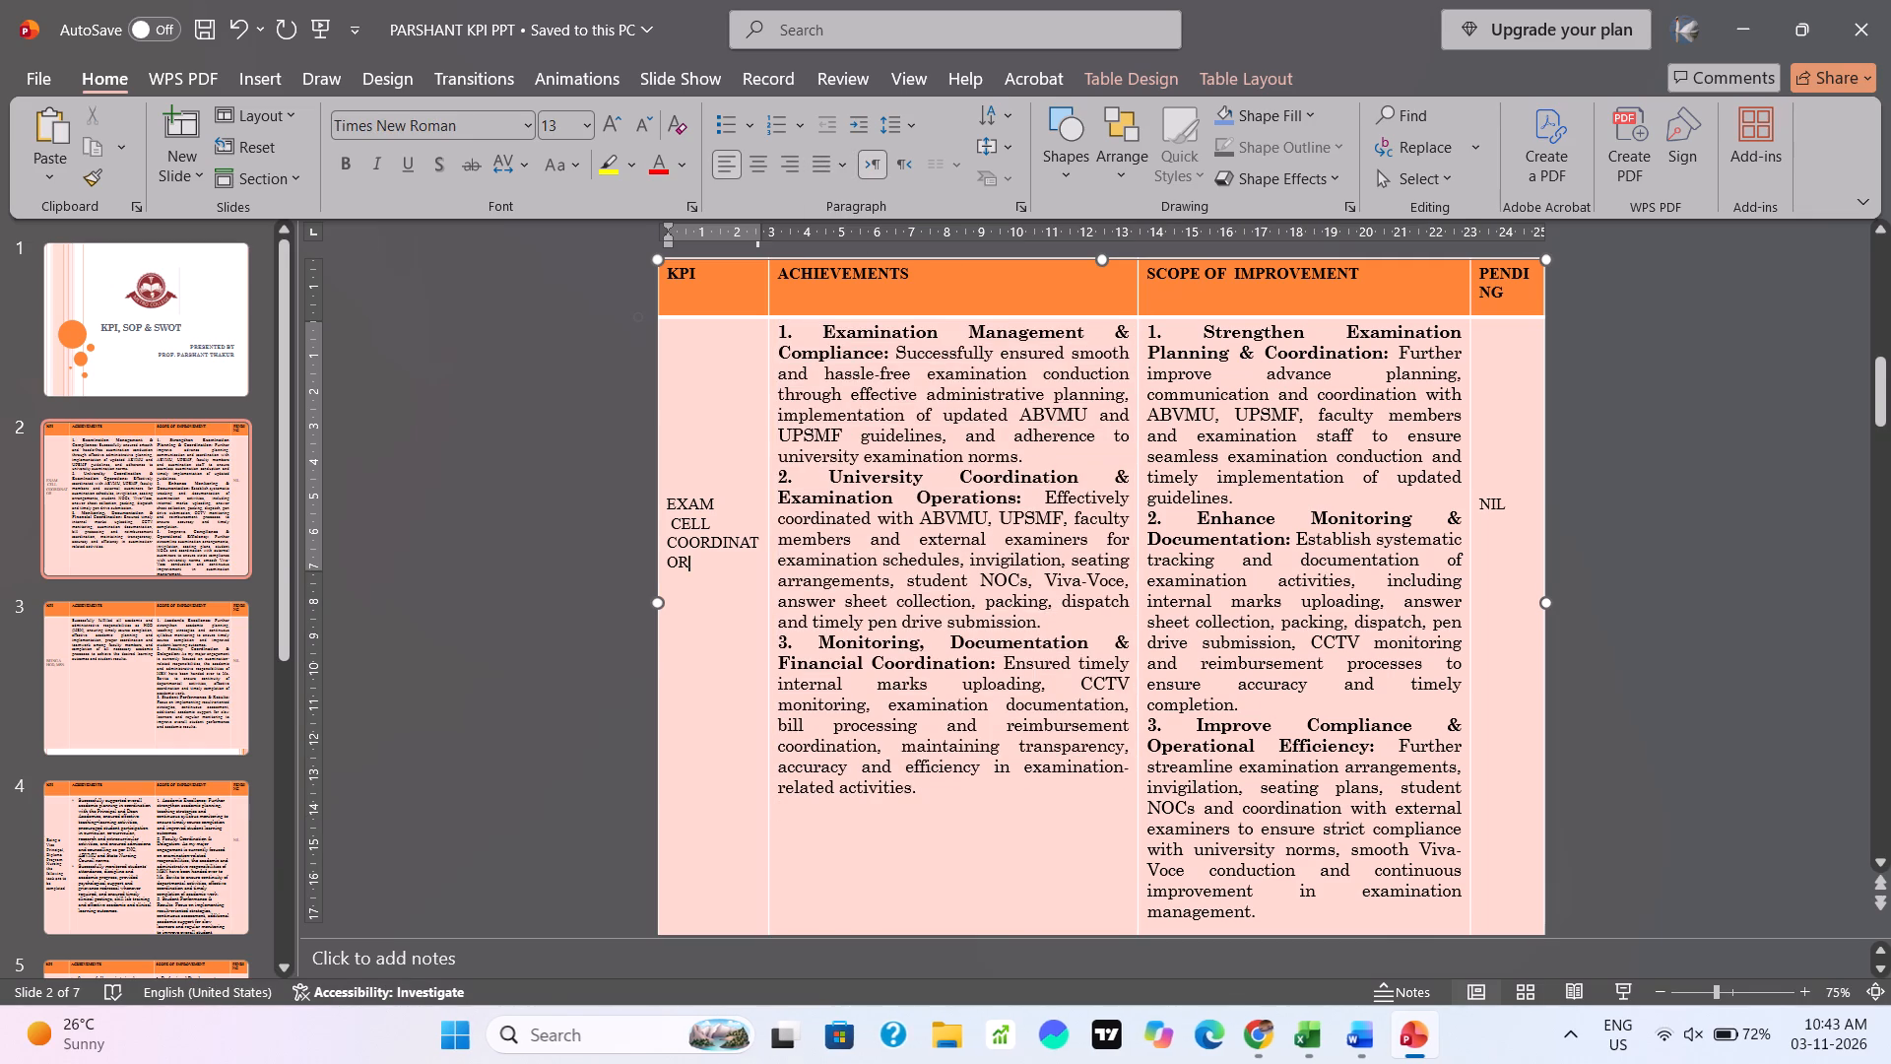
left_click_drag(686, 538, 675, 500)
key("ctrl+b")
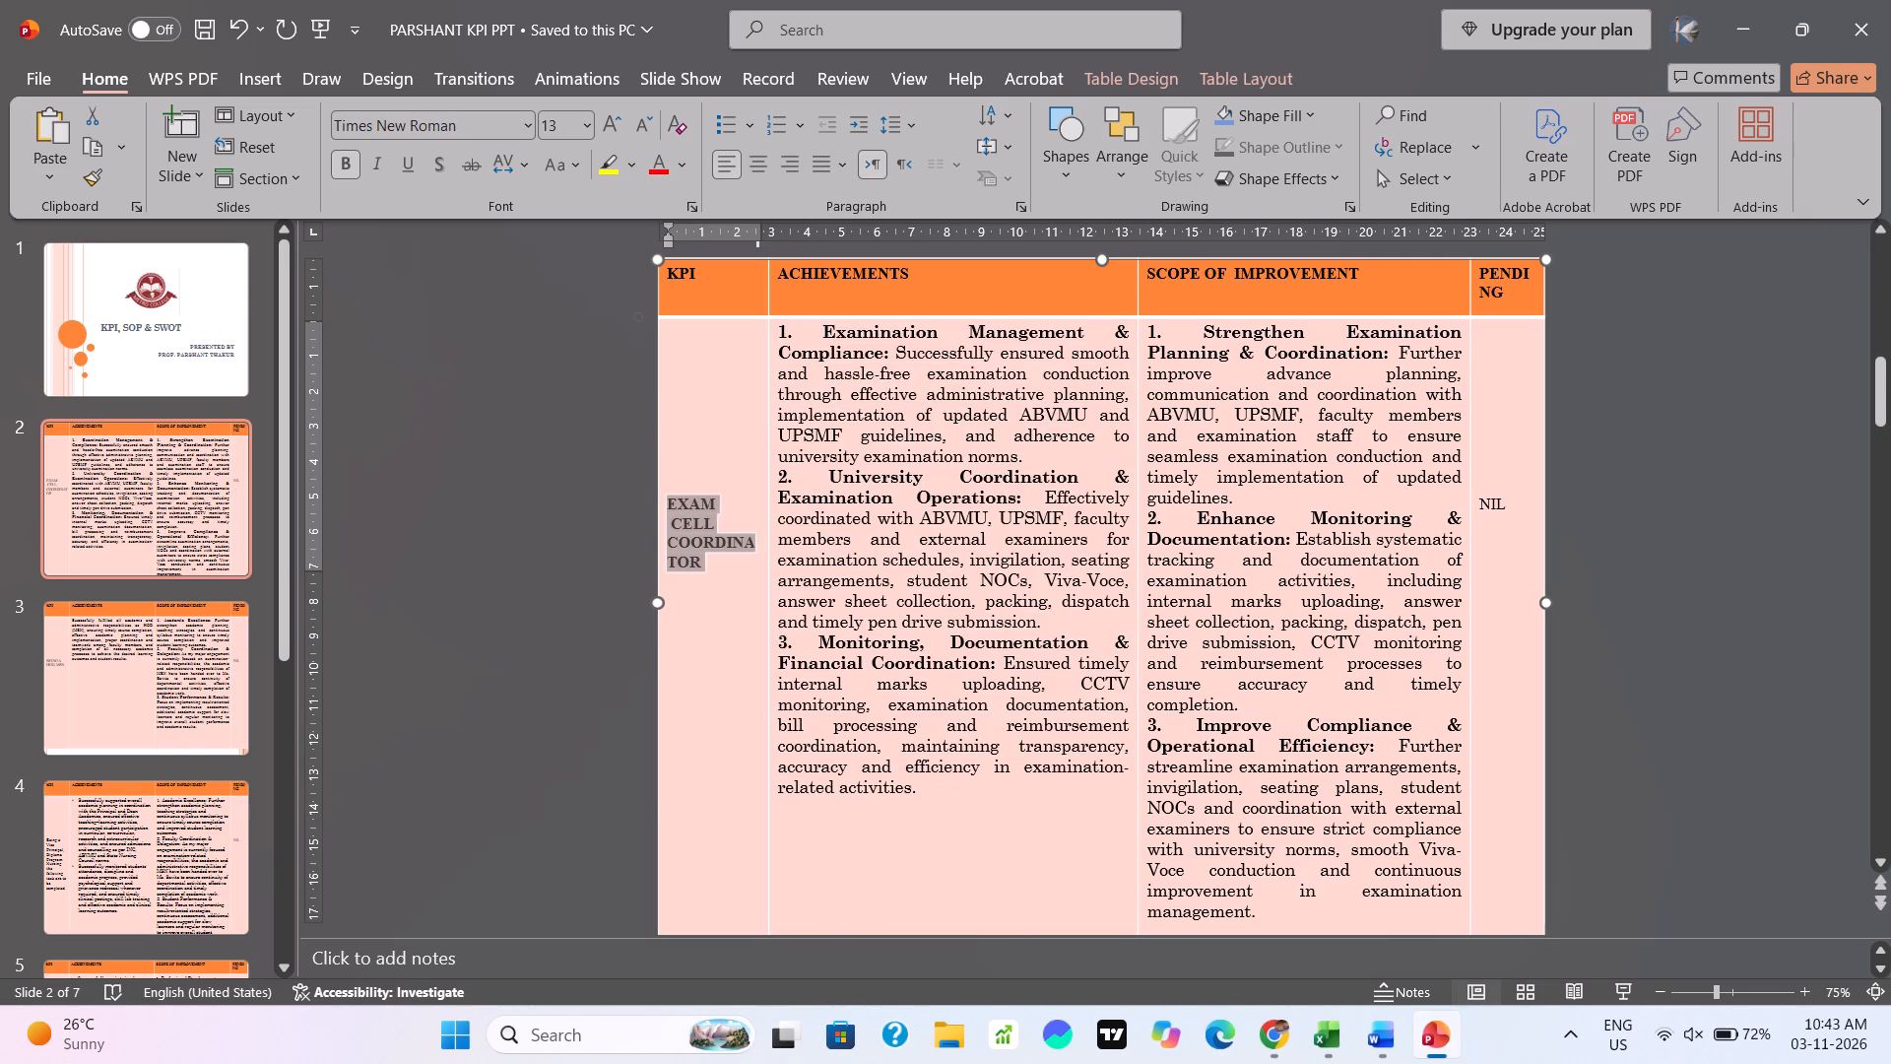
left_click(928, 892)
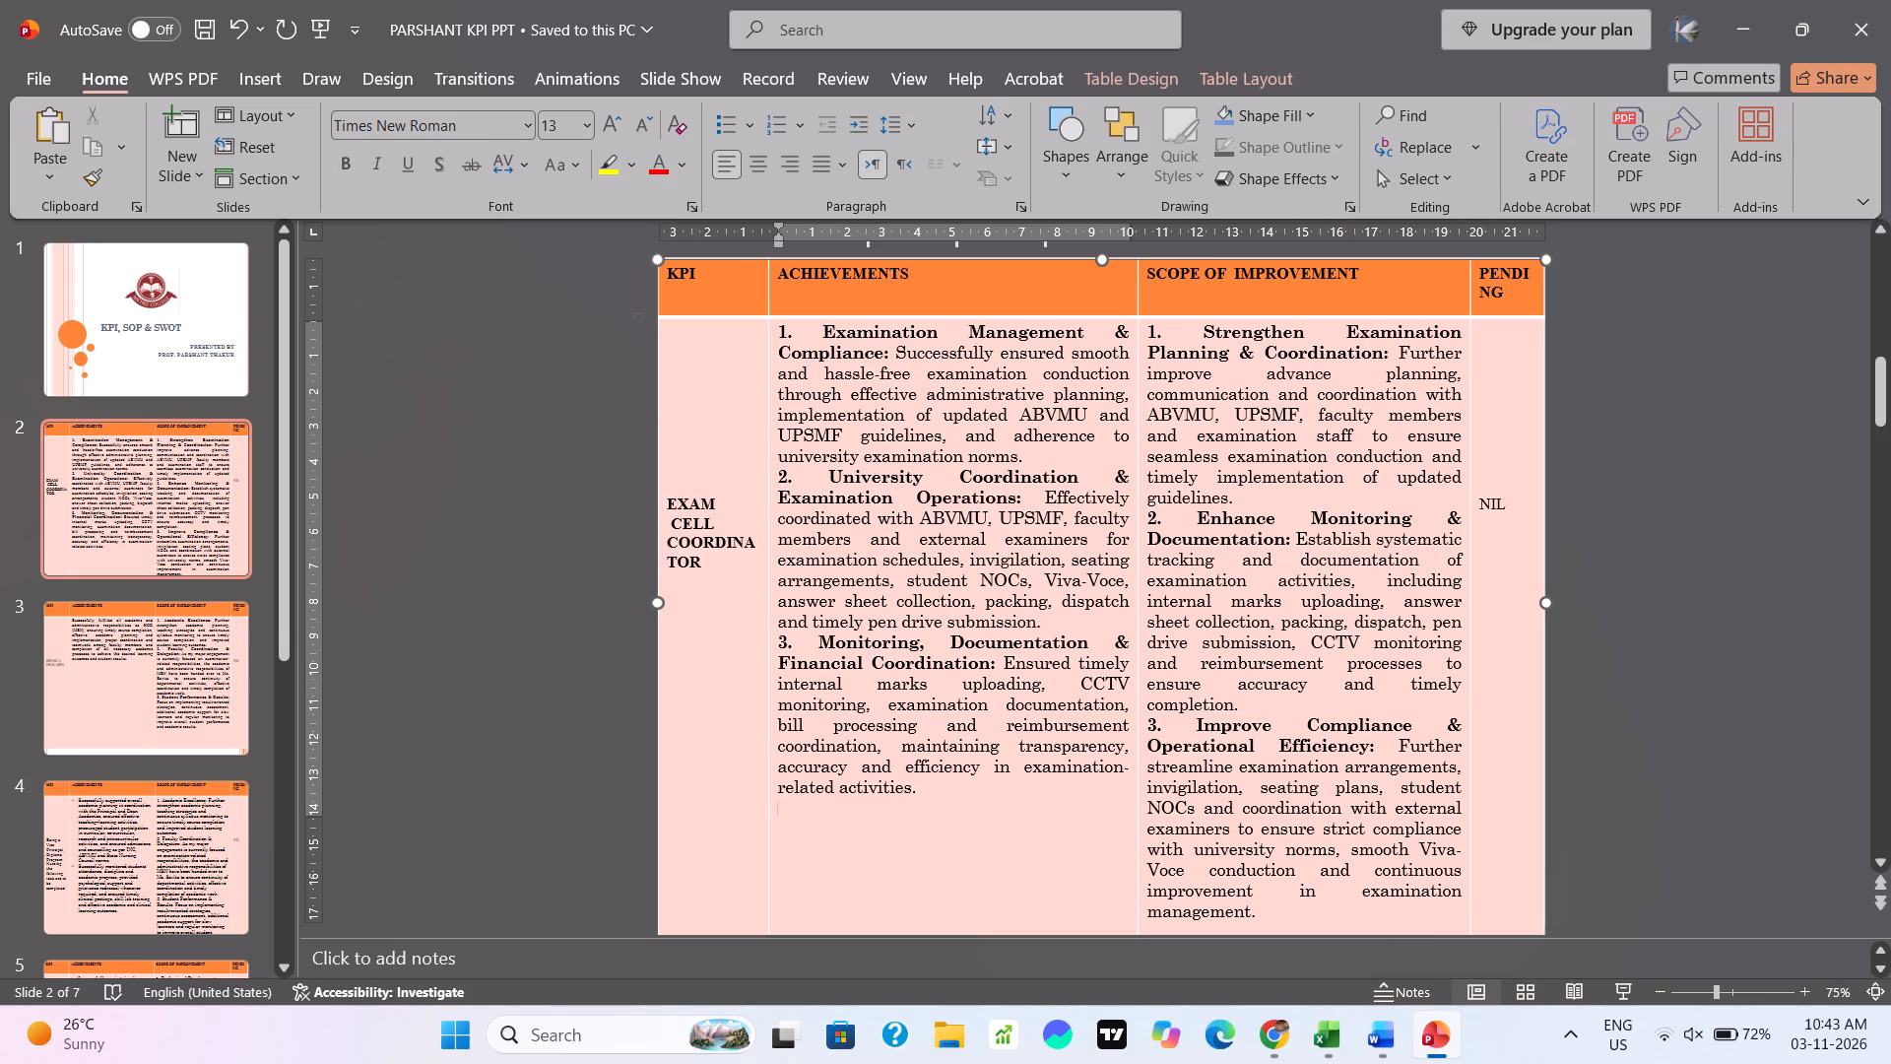
On slide 4, justify both bullet points in the Achievements cell of the Vice Principal row.
left_click(152, 718)
left_click(186, 826)
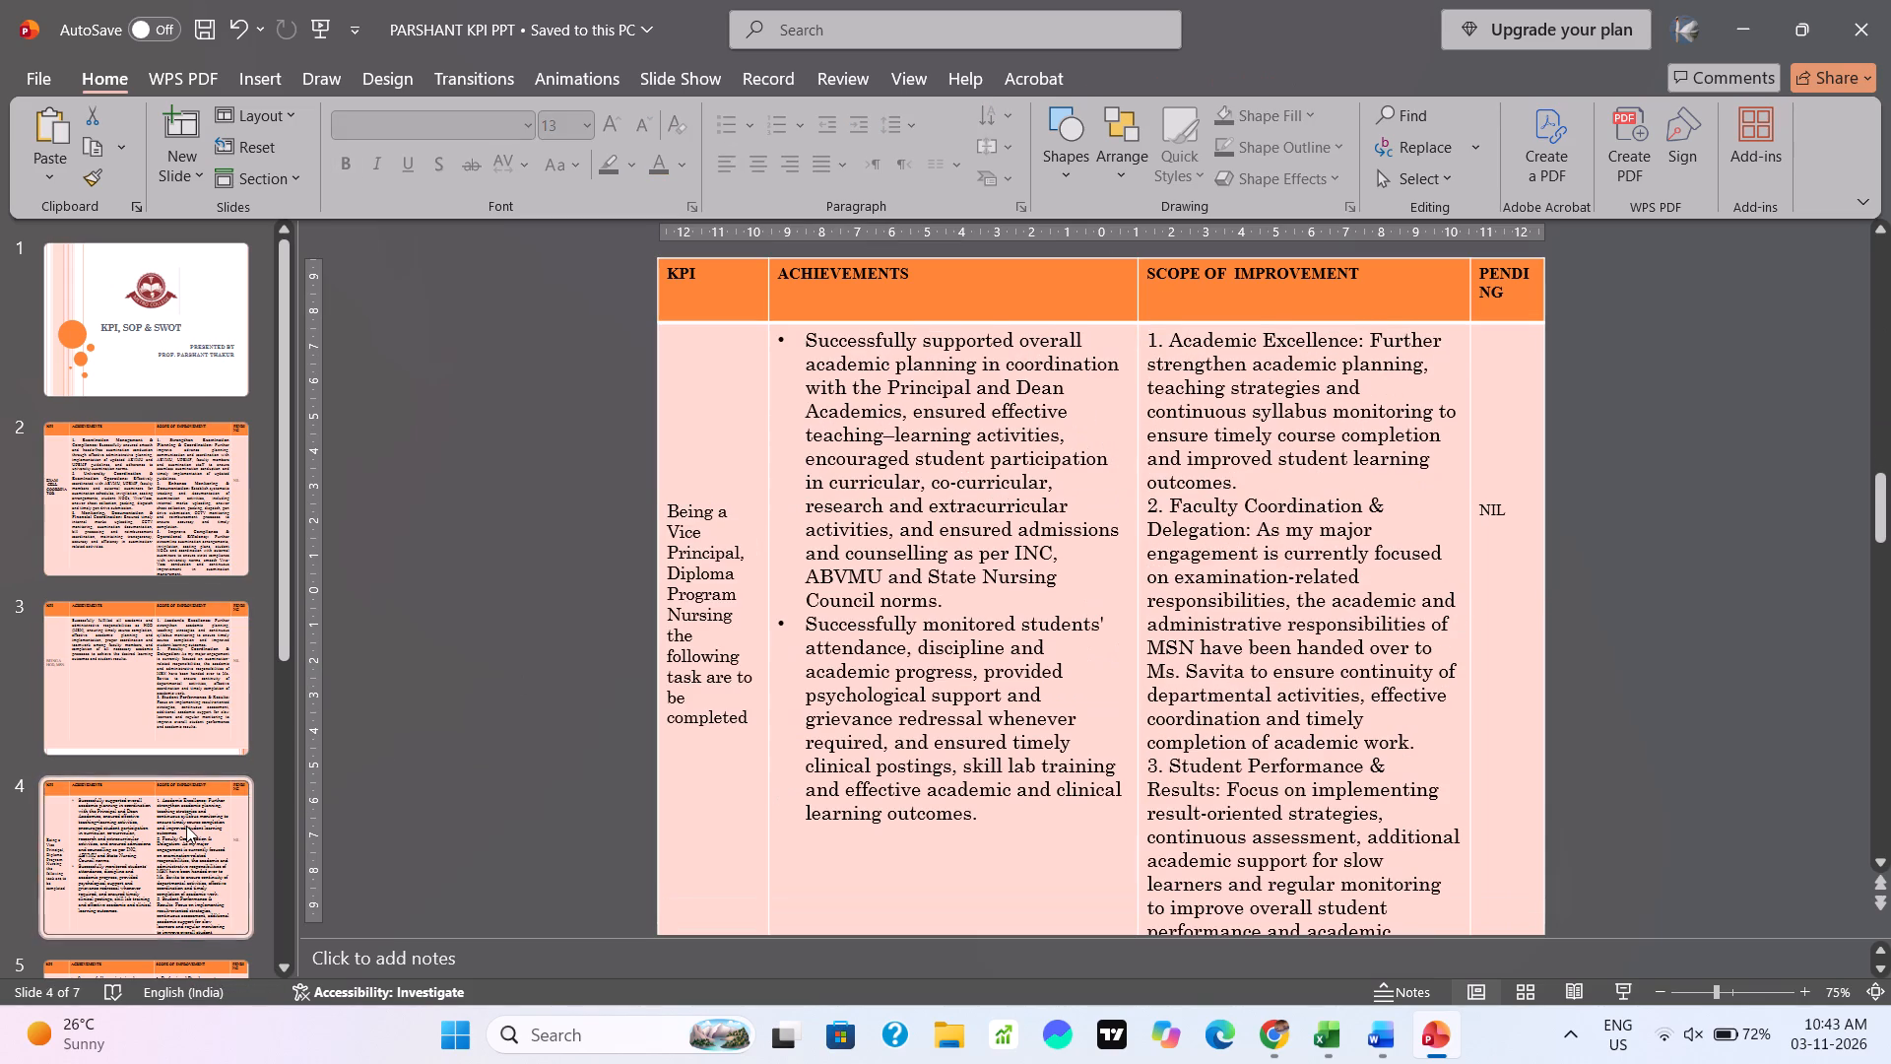
left_click_drag(989, 826, 966, 809)
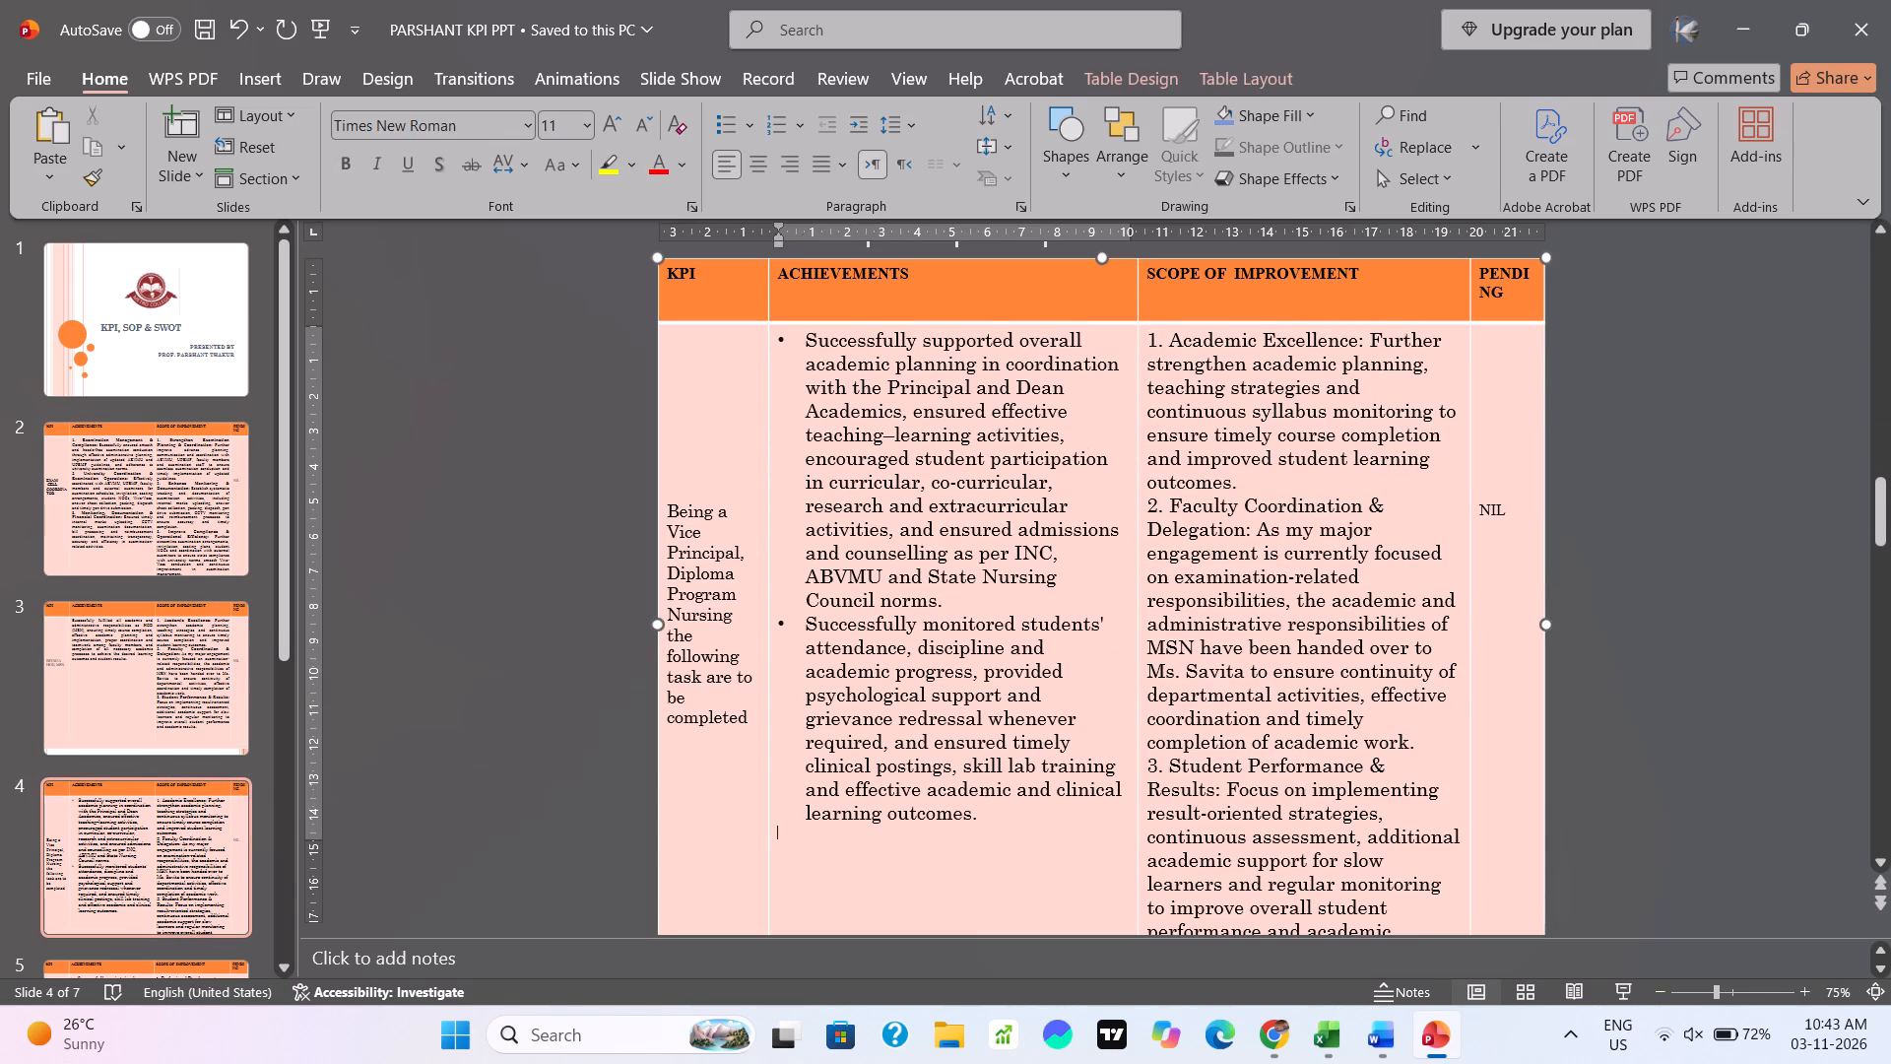
left_click_drag(966, 809, 793, 346)
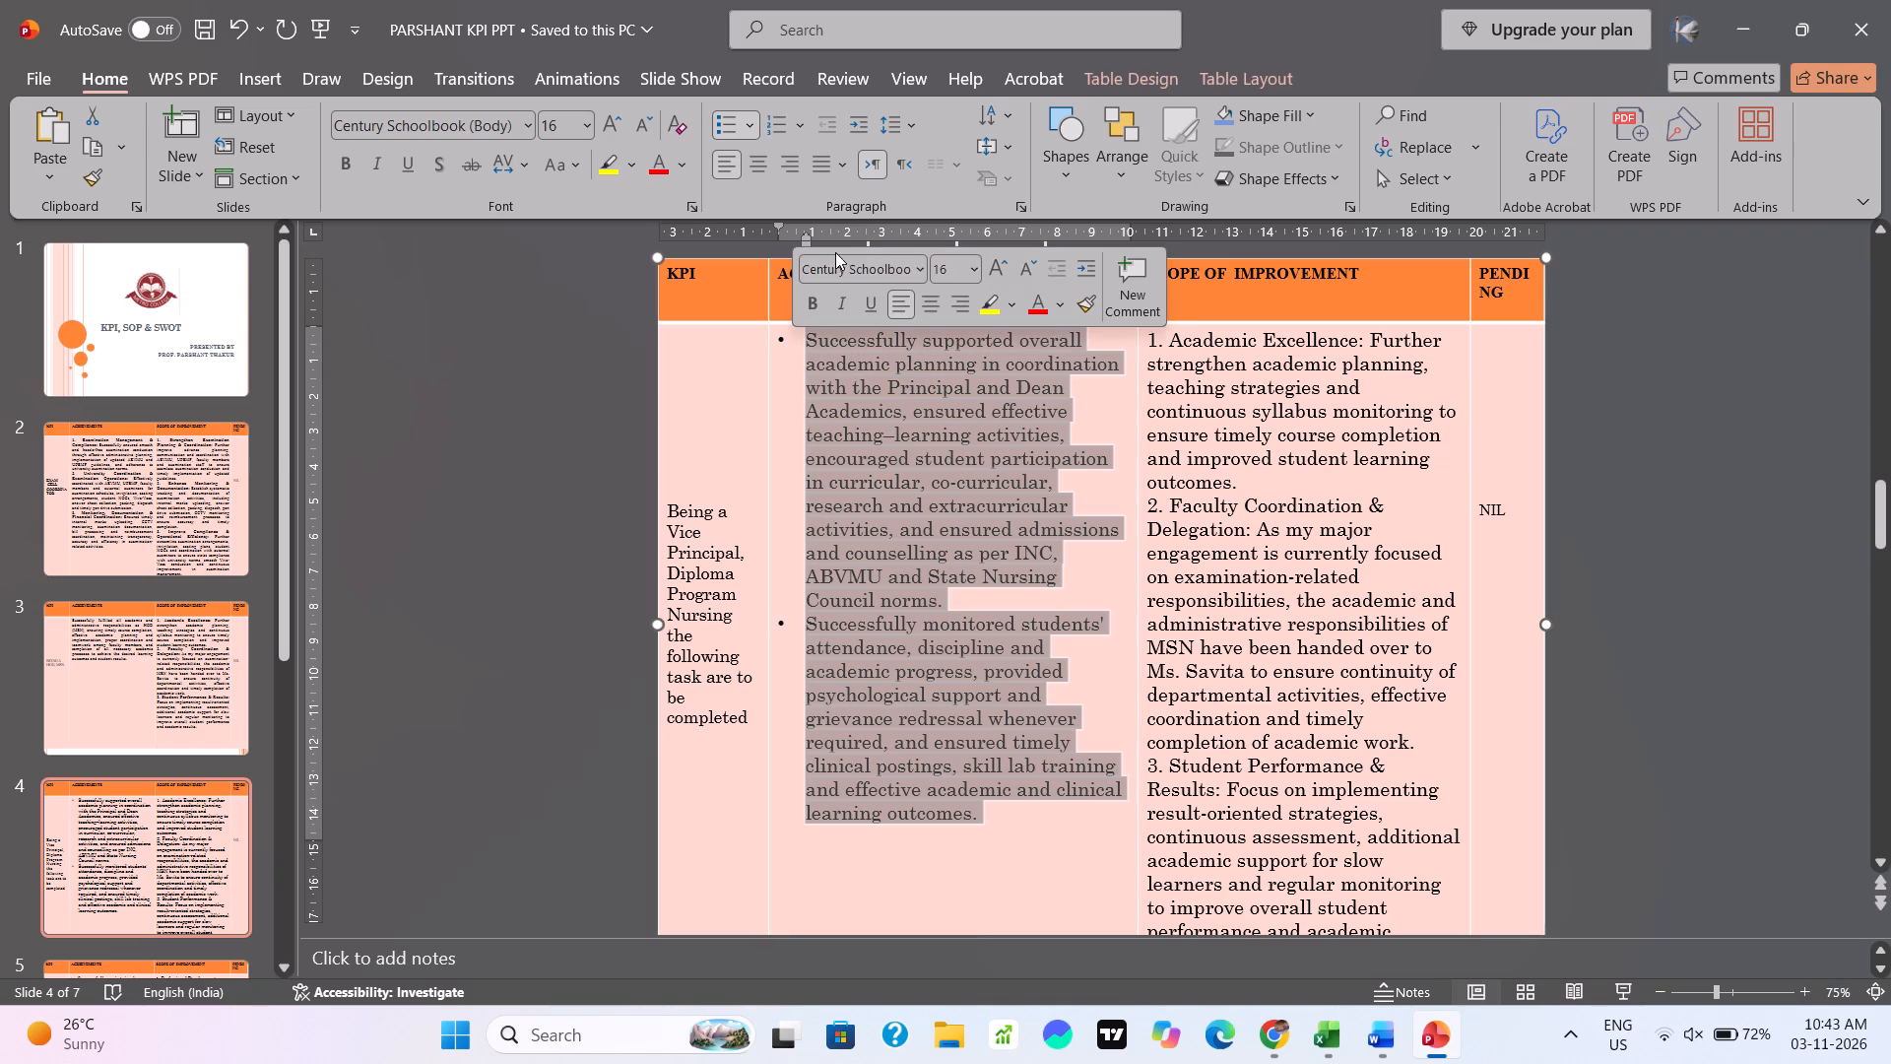
left_click(828, 177)
left_click(837, 199)
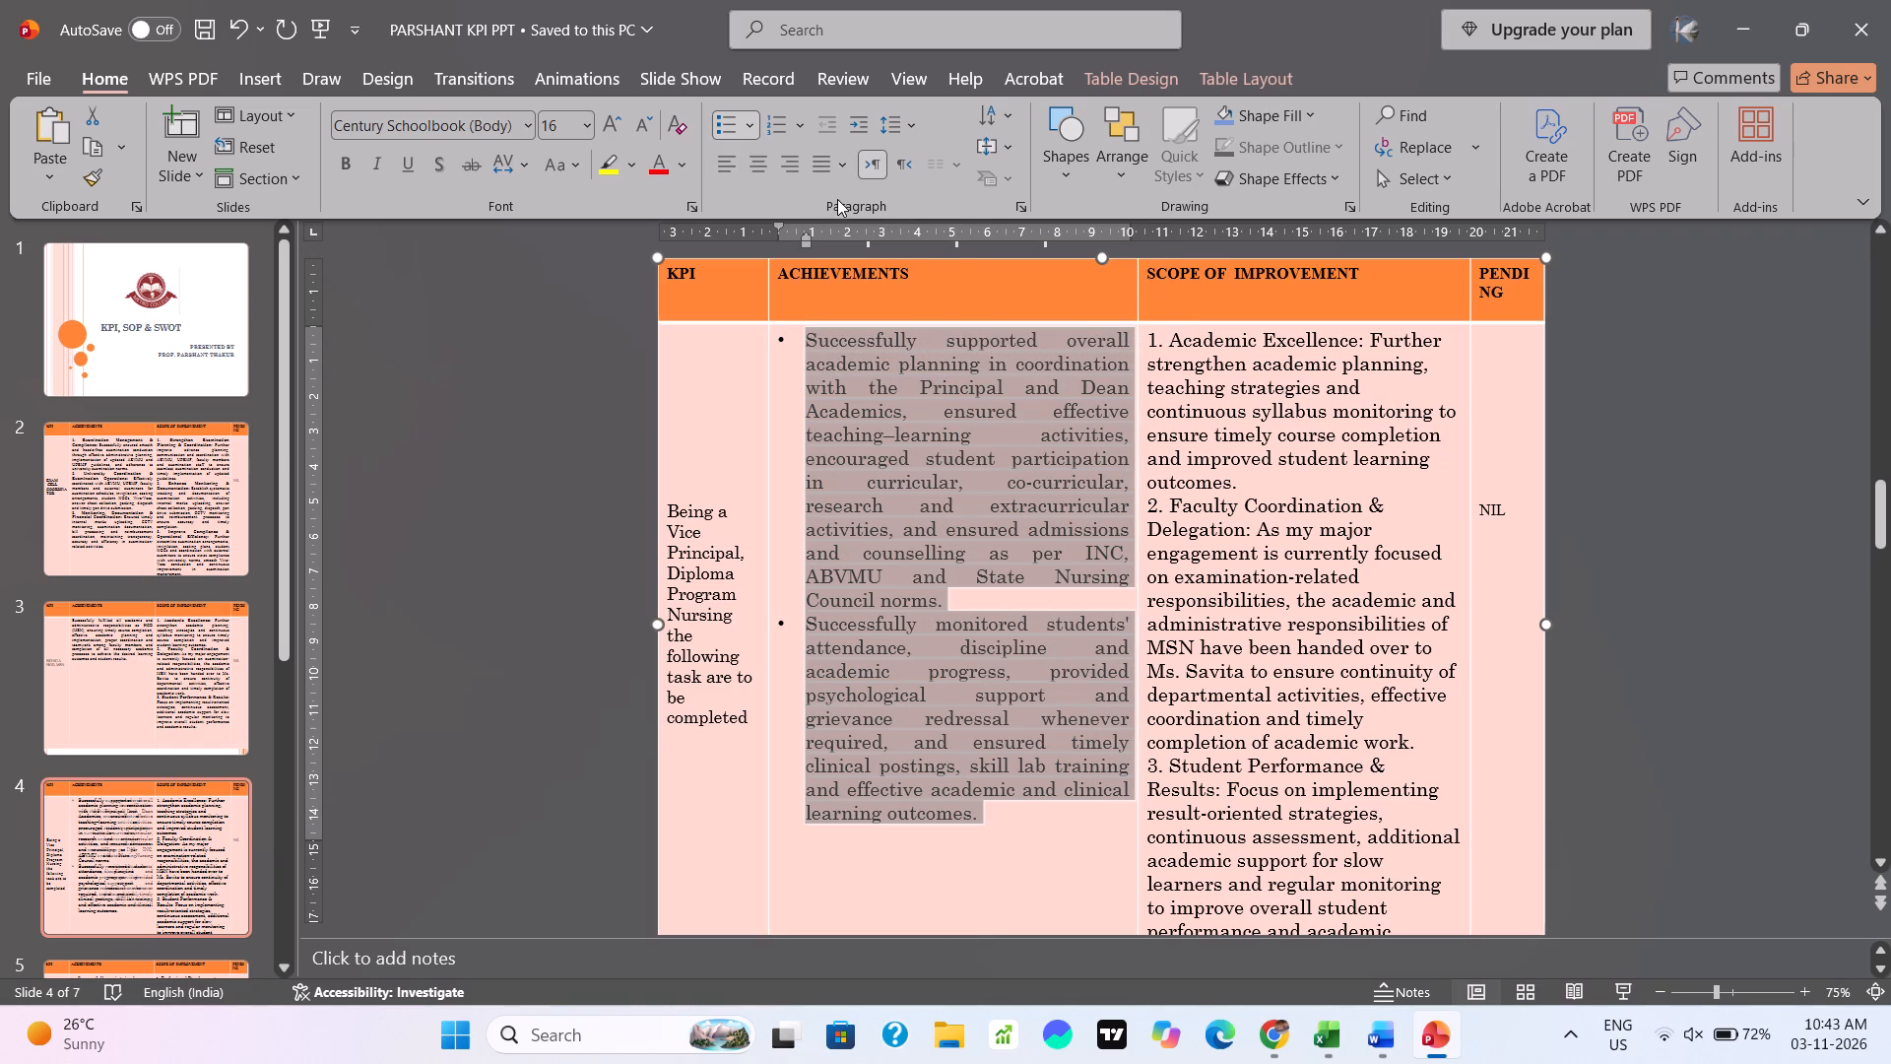
left_click(936, 754)
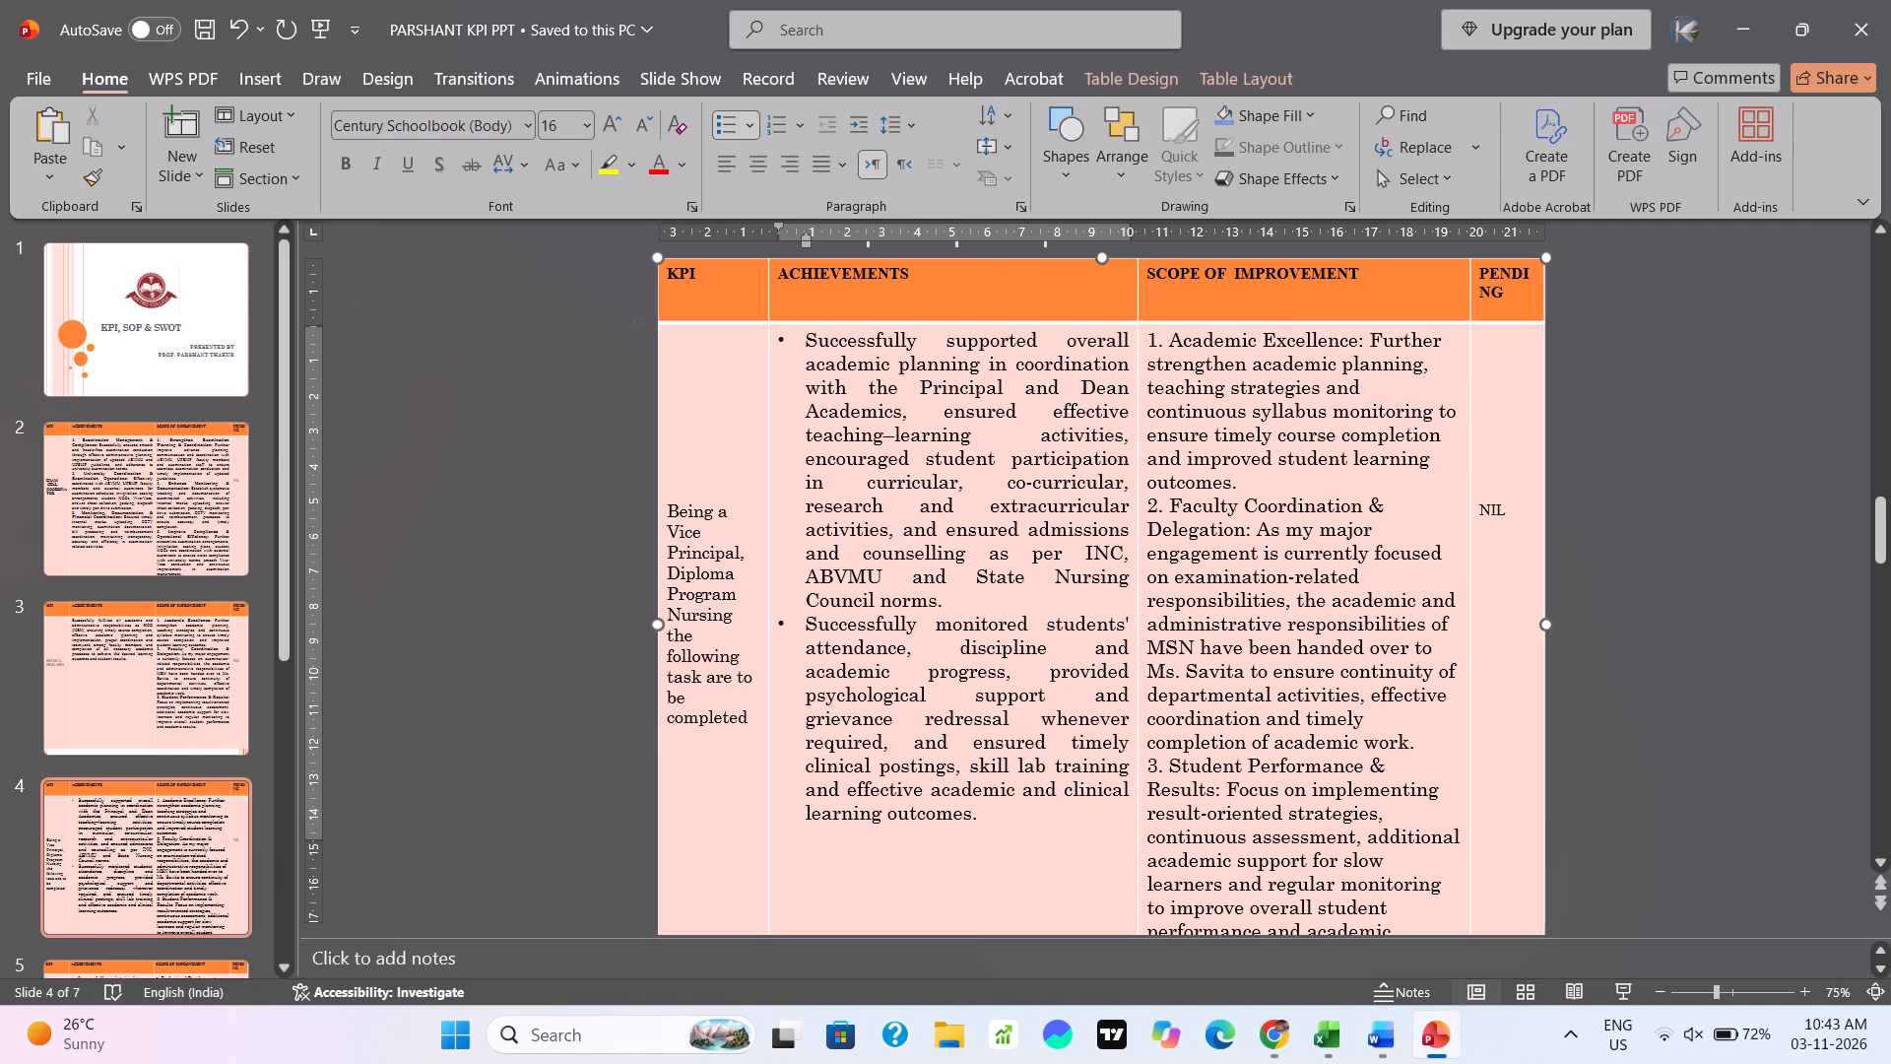
Justify all three numbered points in slide 4's Scope of Improvement cell.
left_click(1403, 925)
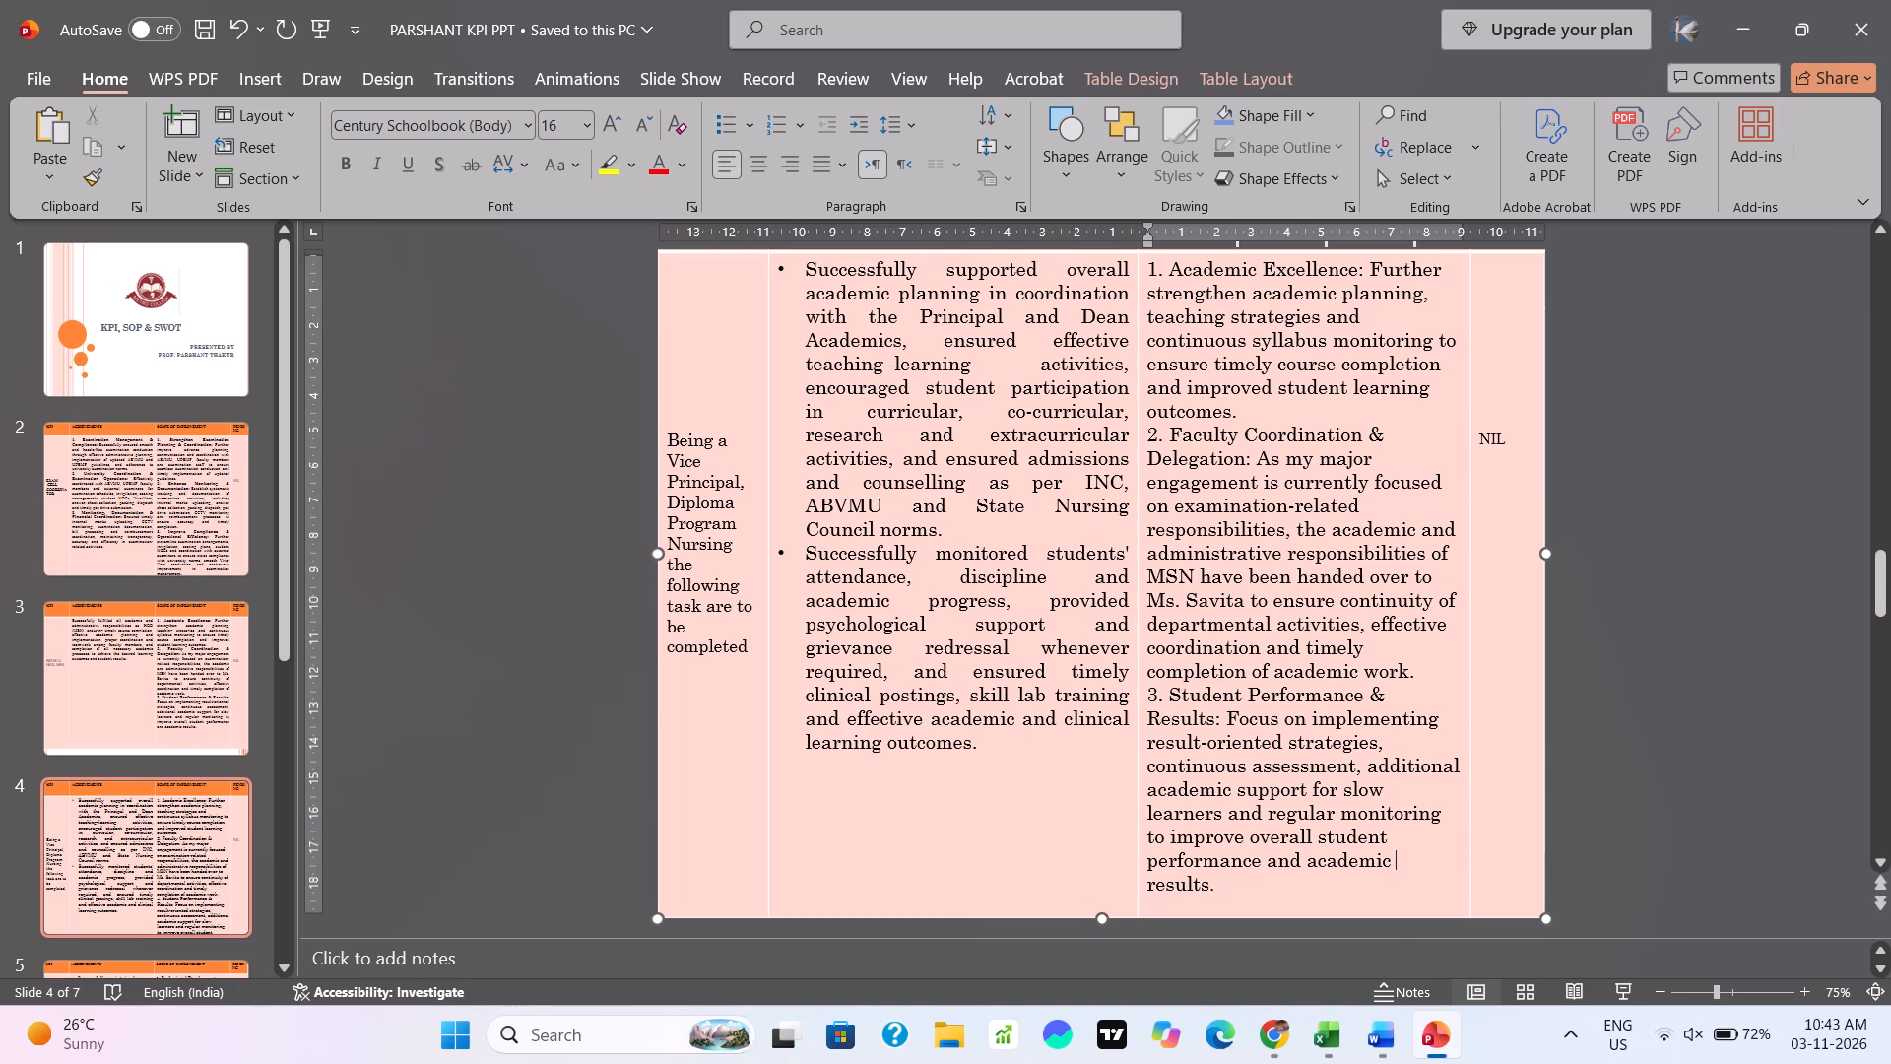
left_click_drag(1221, 898, 1135, 535)
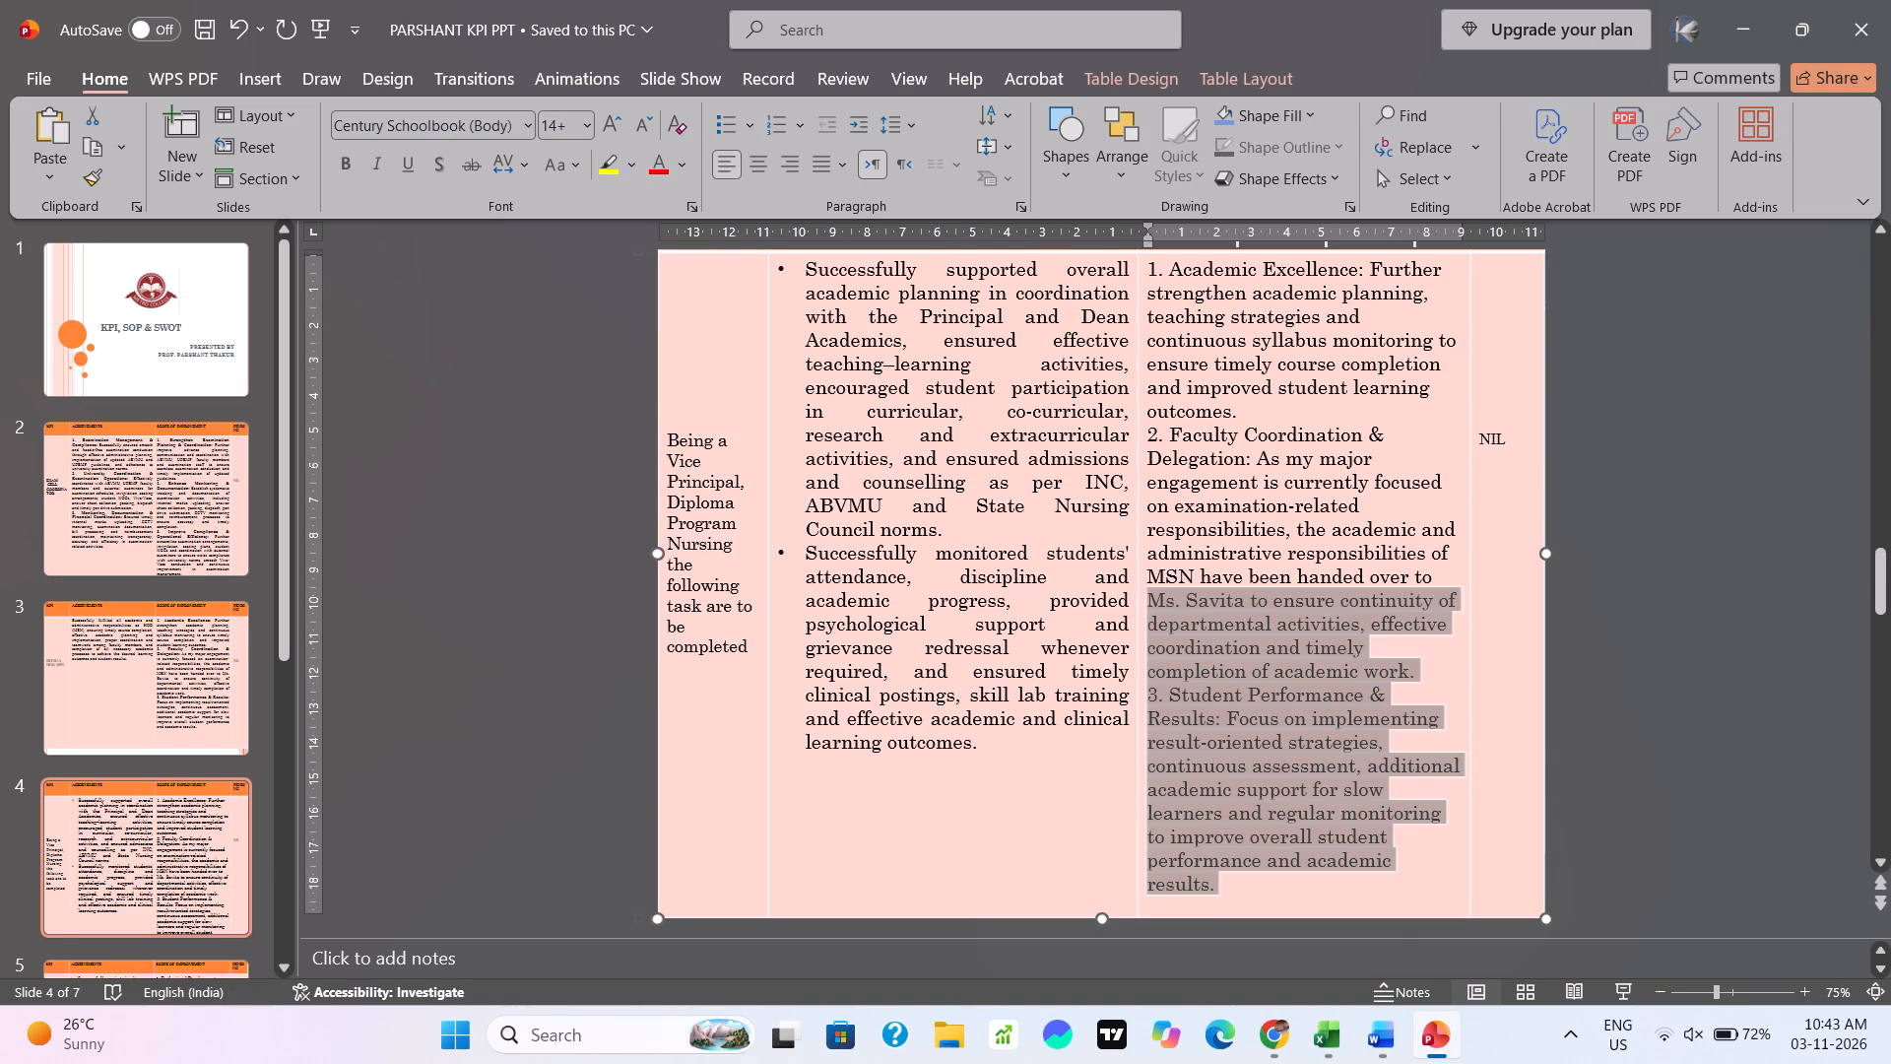
left_click_drag(1135, 535, 1152, 277)
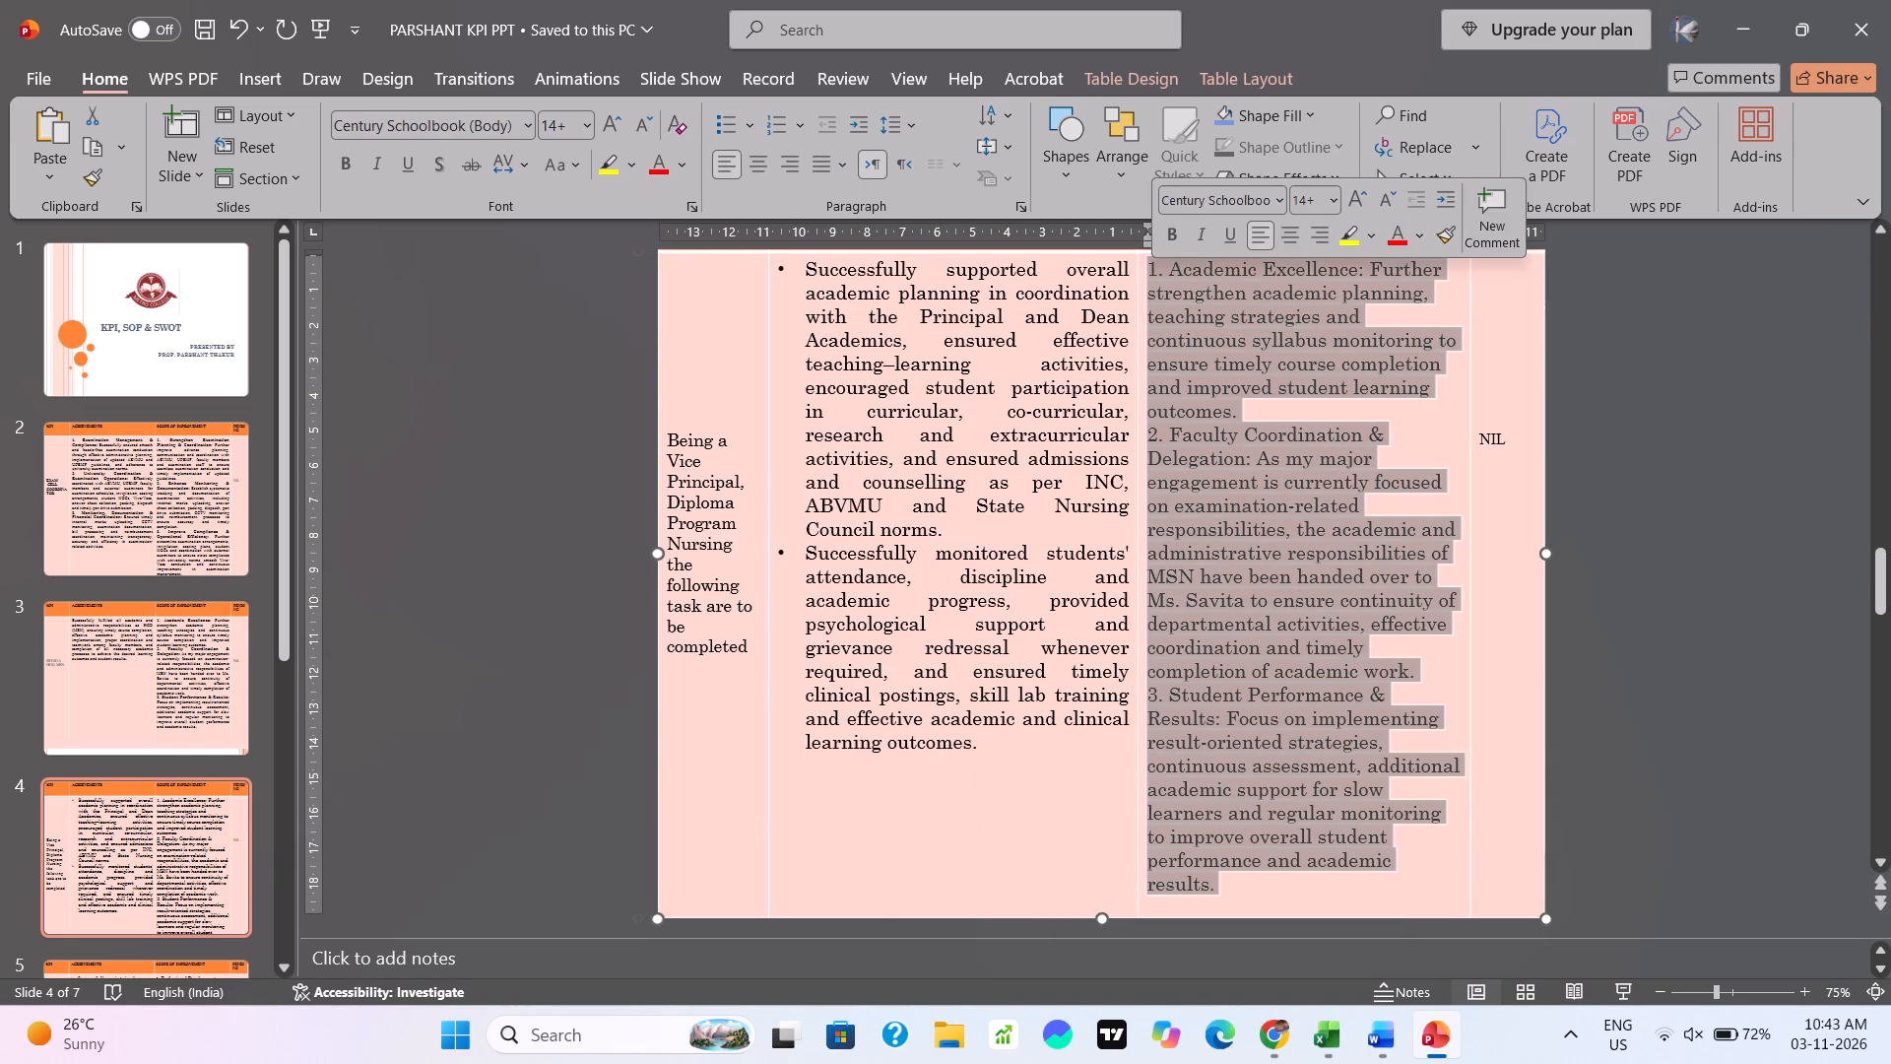
left_click(814, 160)
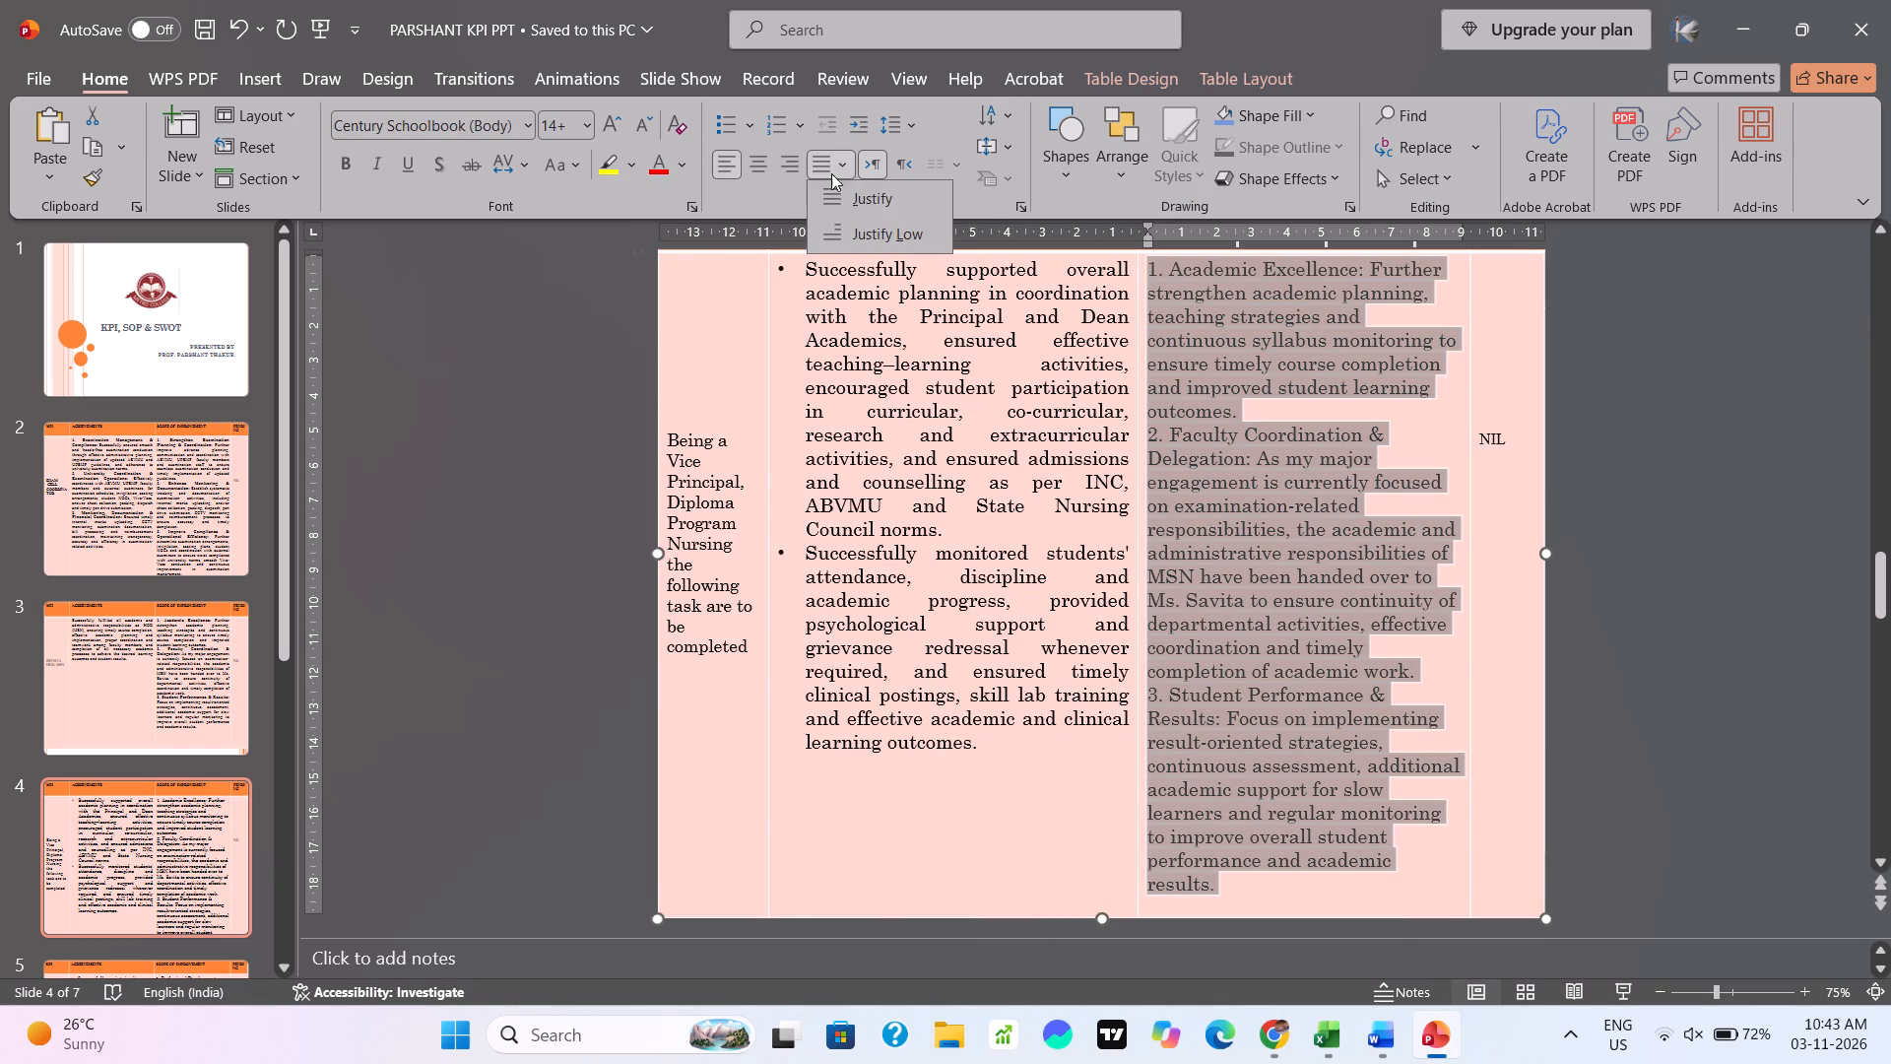
left_click(849, 193)
left_click(1398, 561)
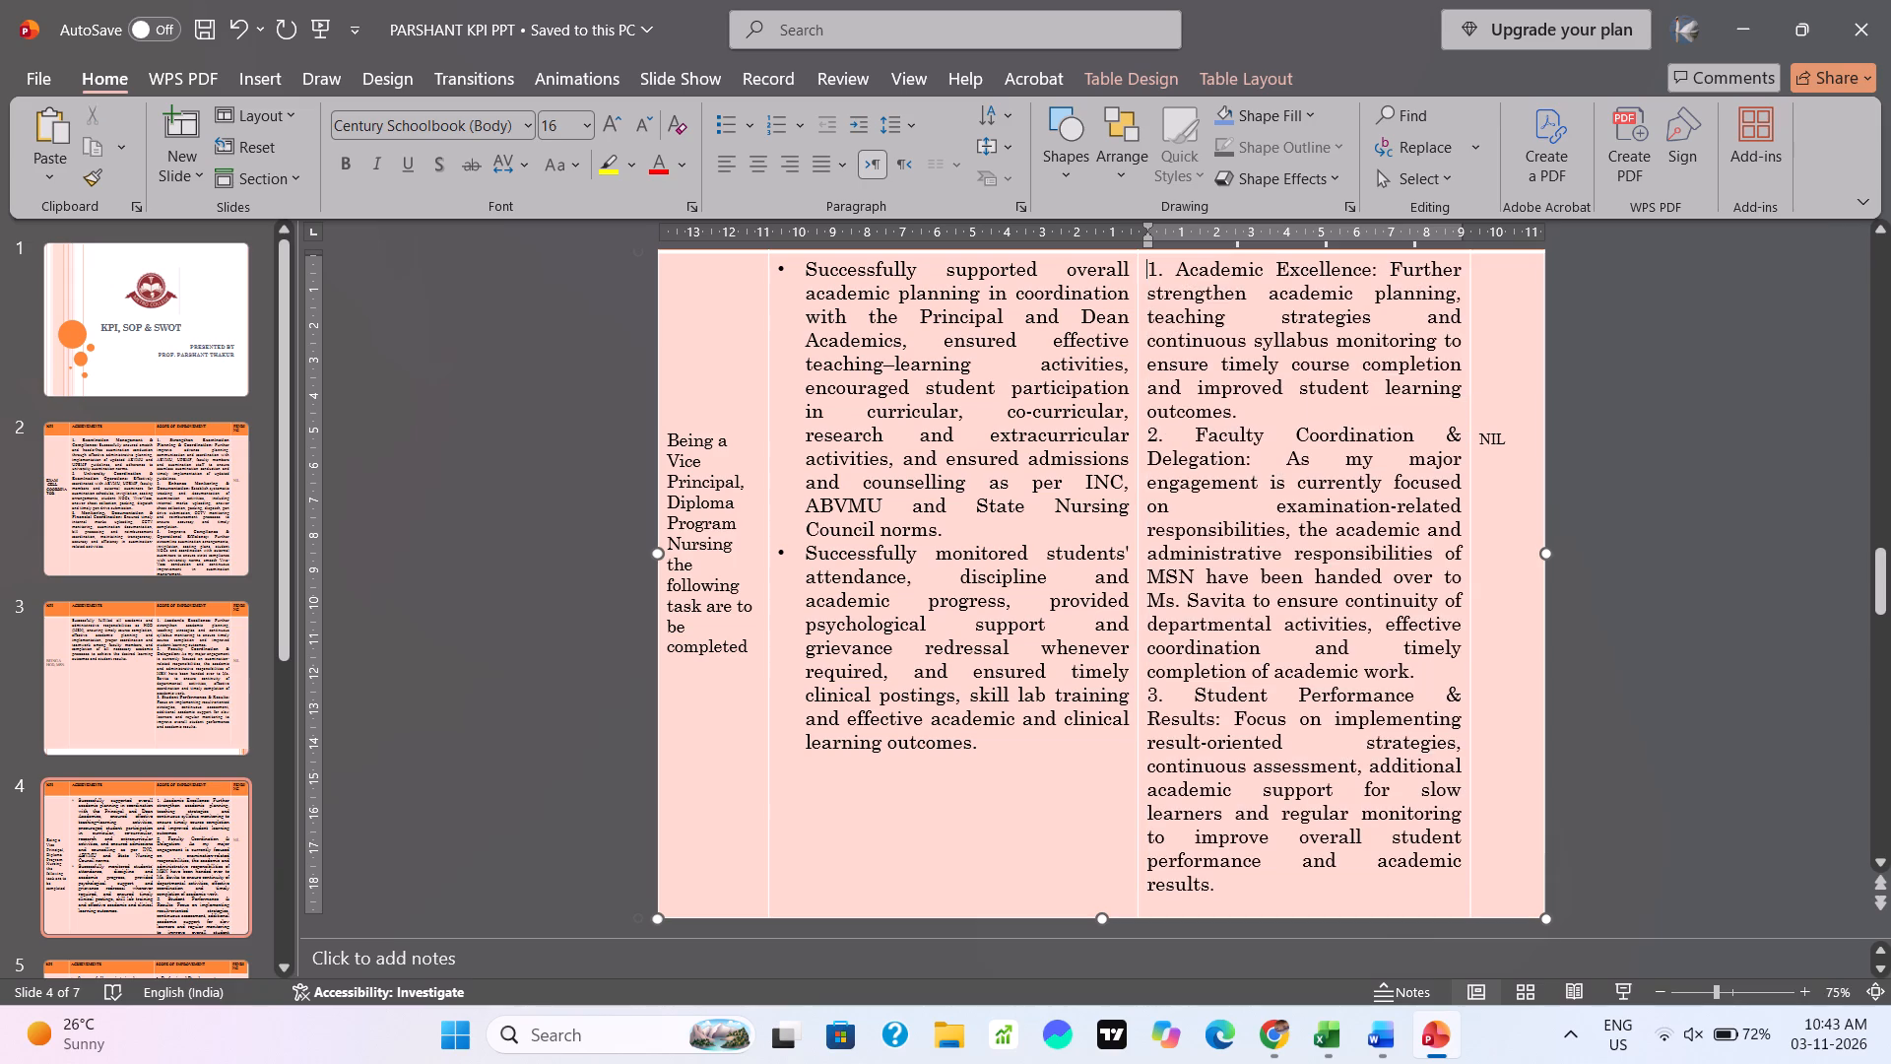
Make the three numbered point headings in slide 4's Scope of Improvement cell bold, including their numbers.
left_click_drag(1378, 271, 1179, 279)
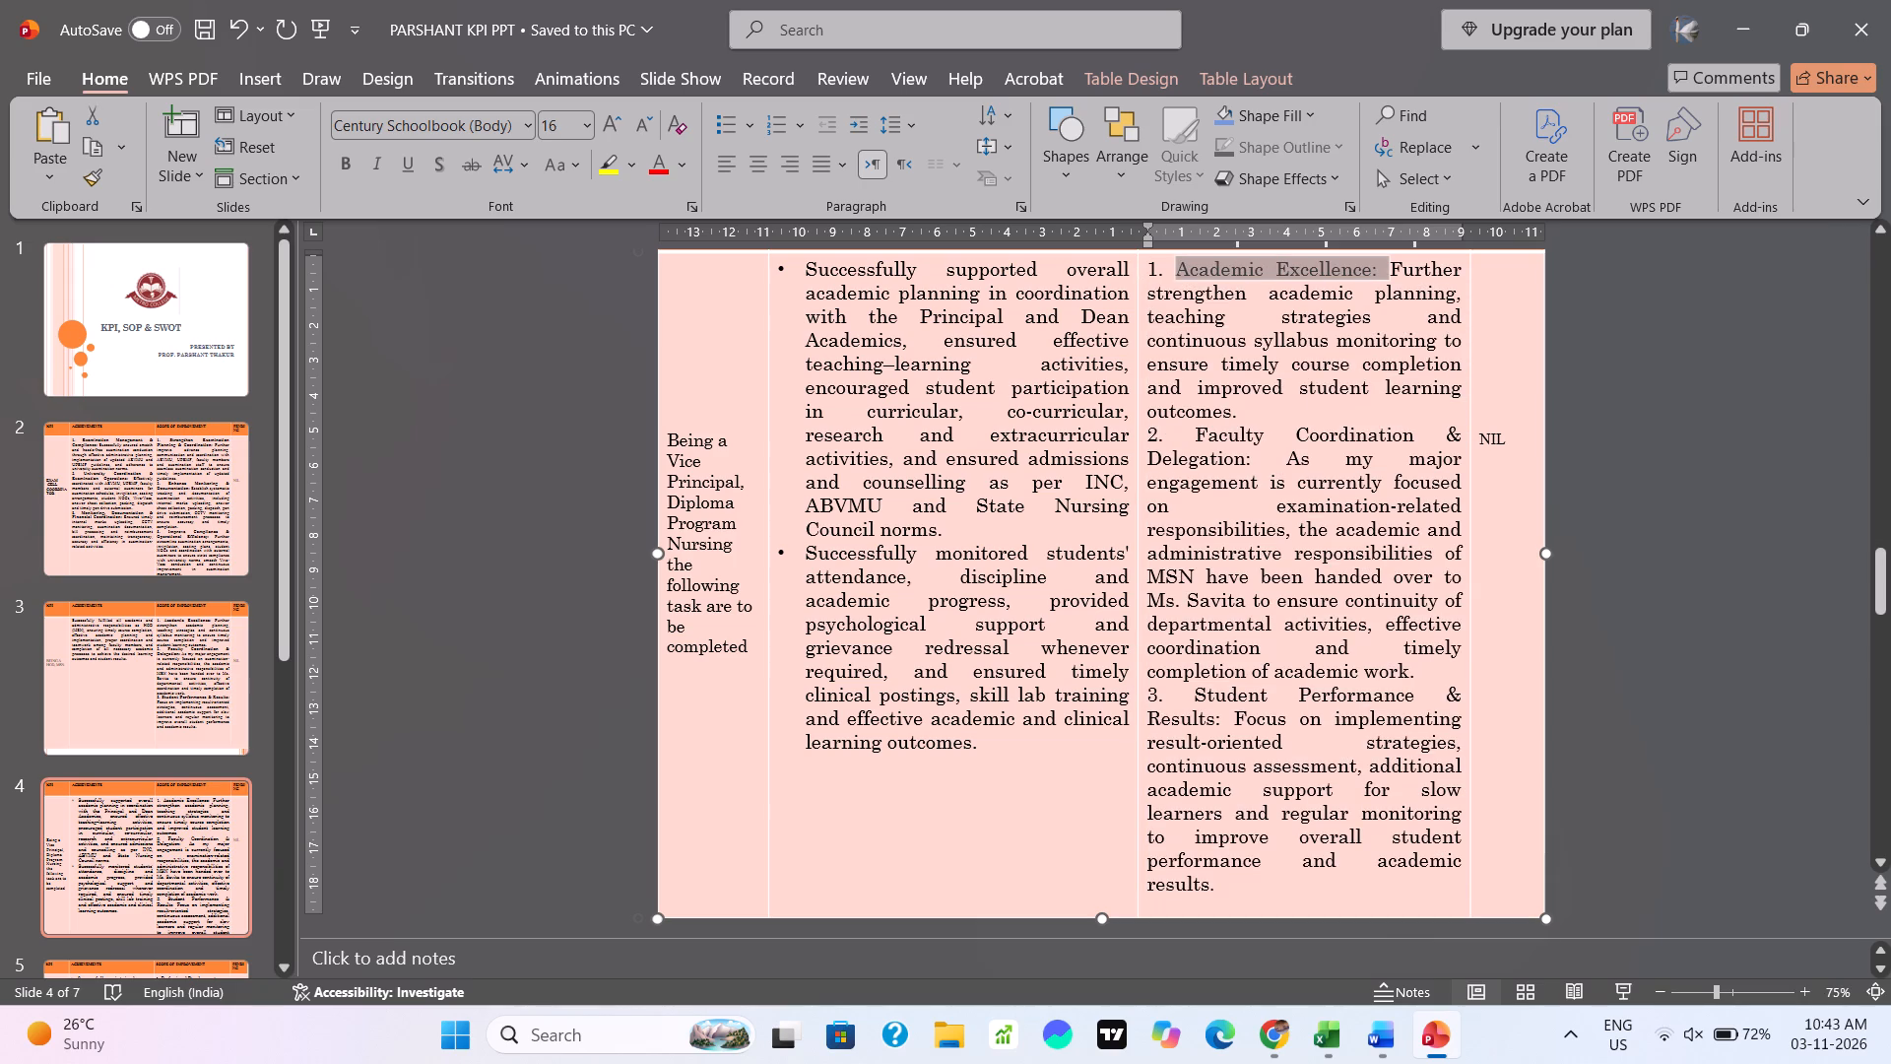
left_click_drag(1179, 279, 1149, 272)
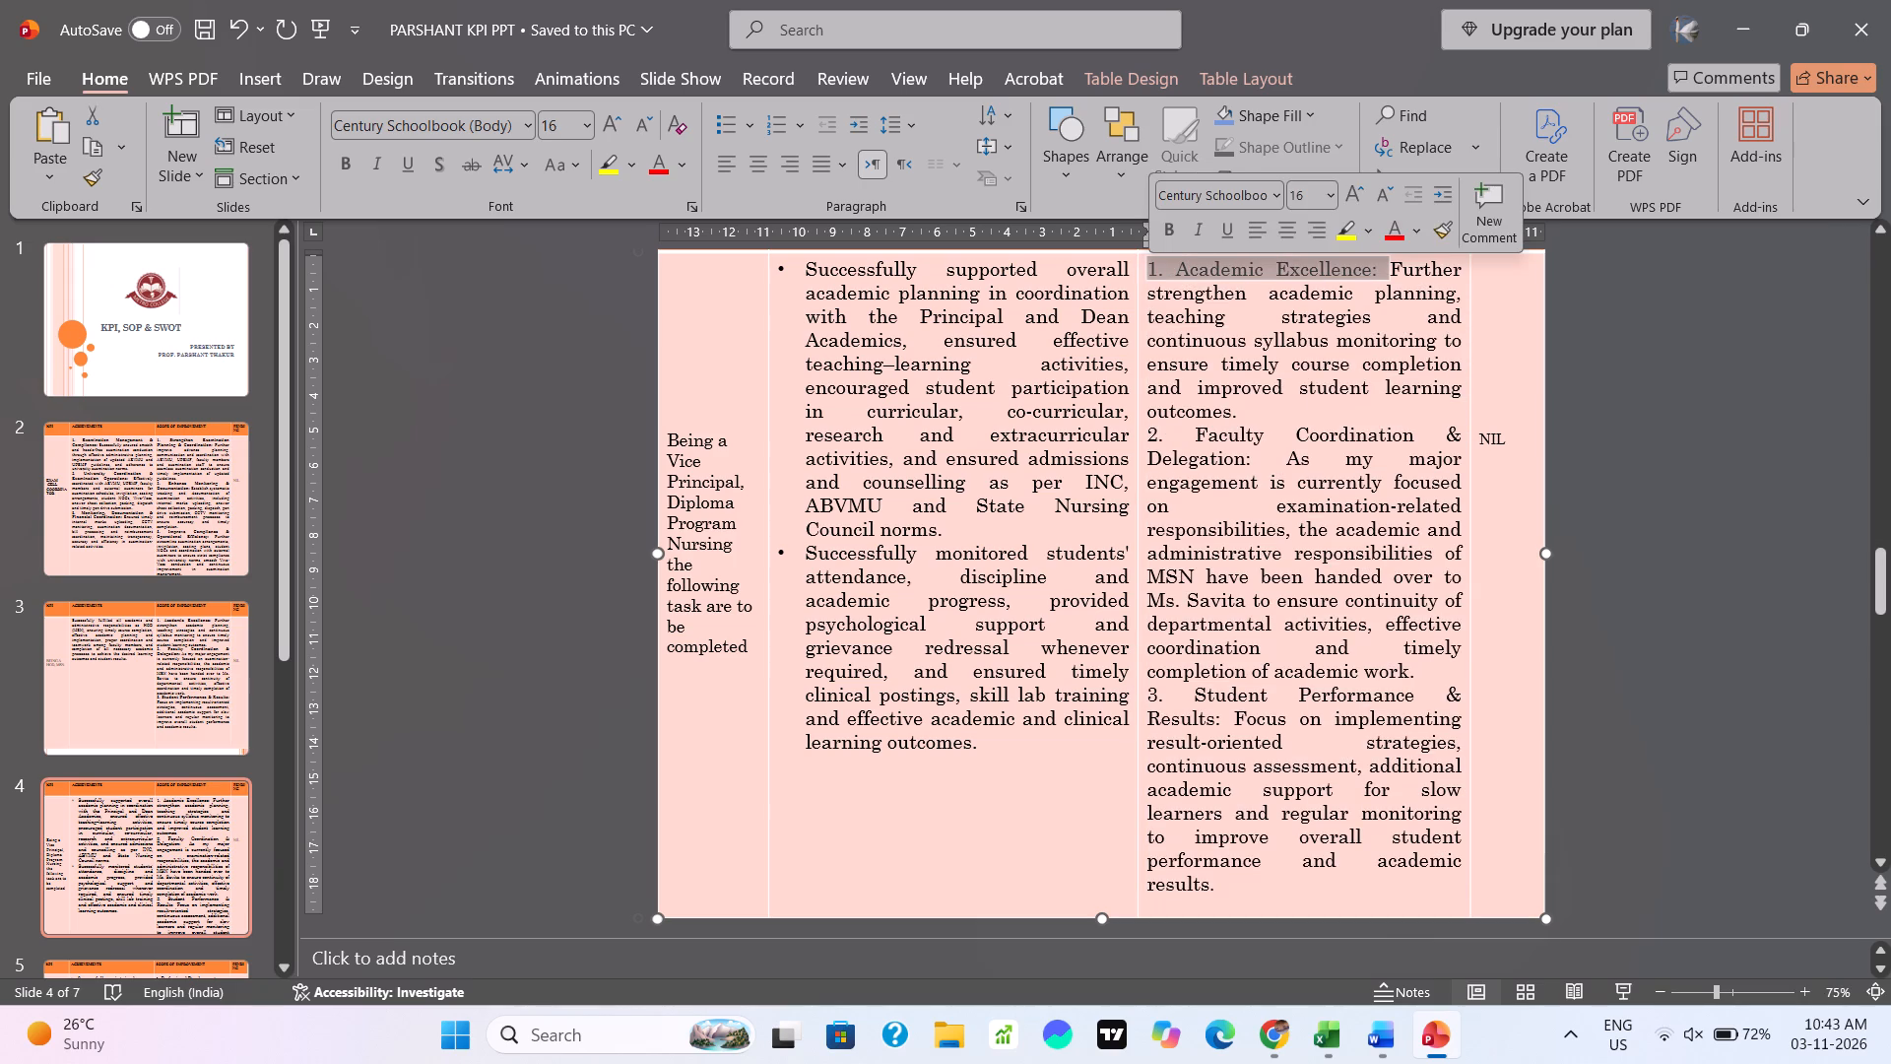
key("ctrl+b")
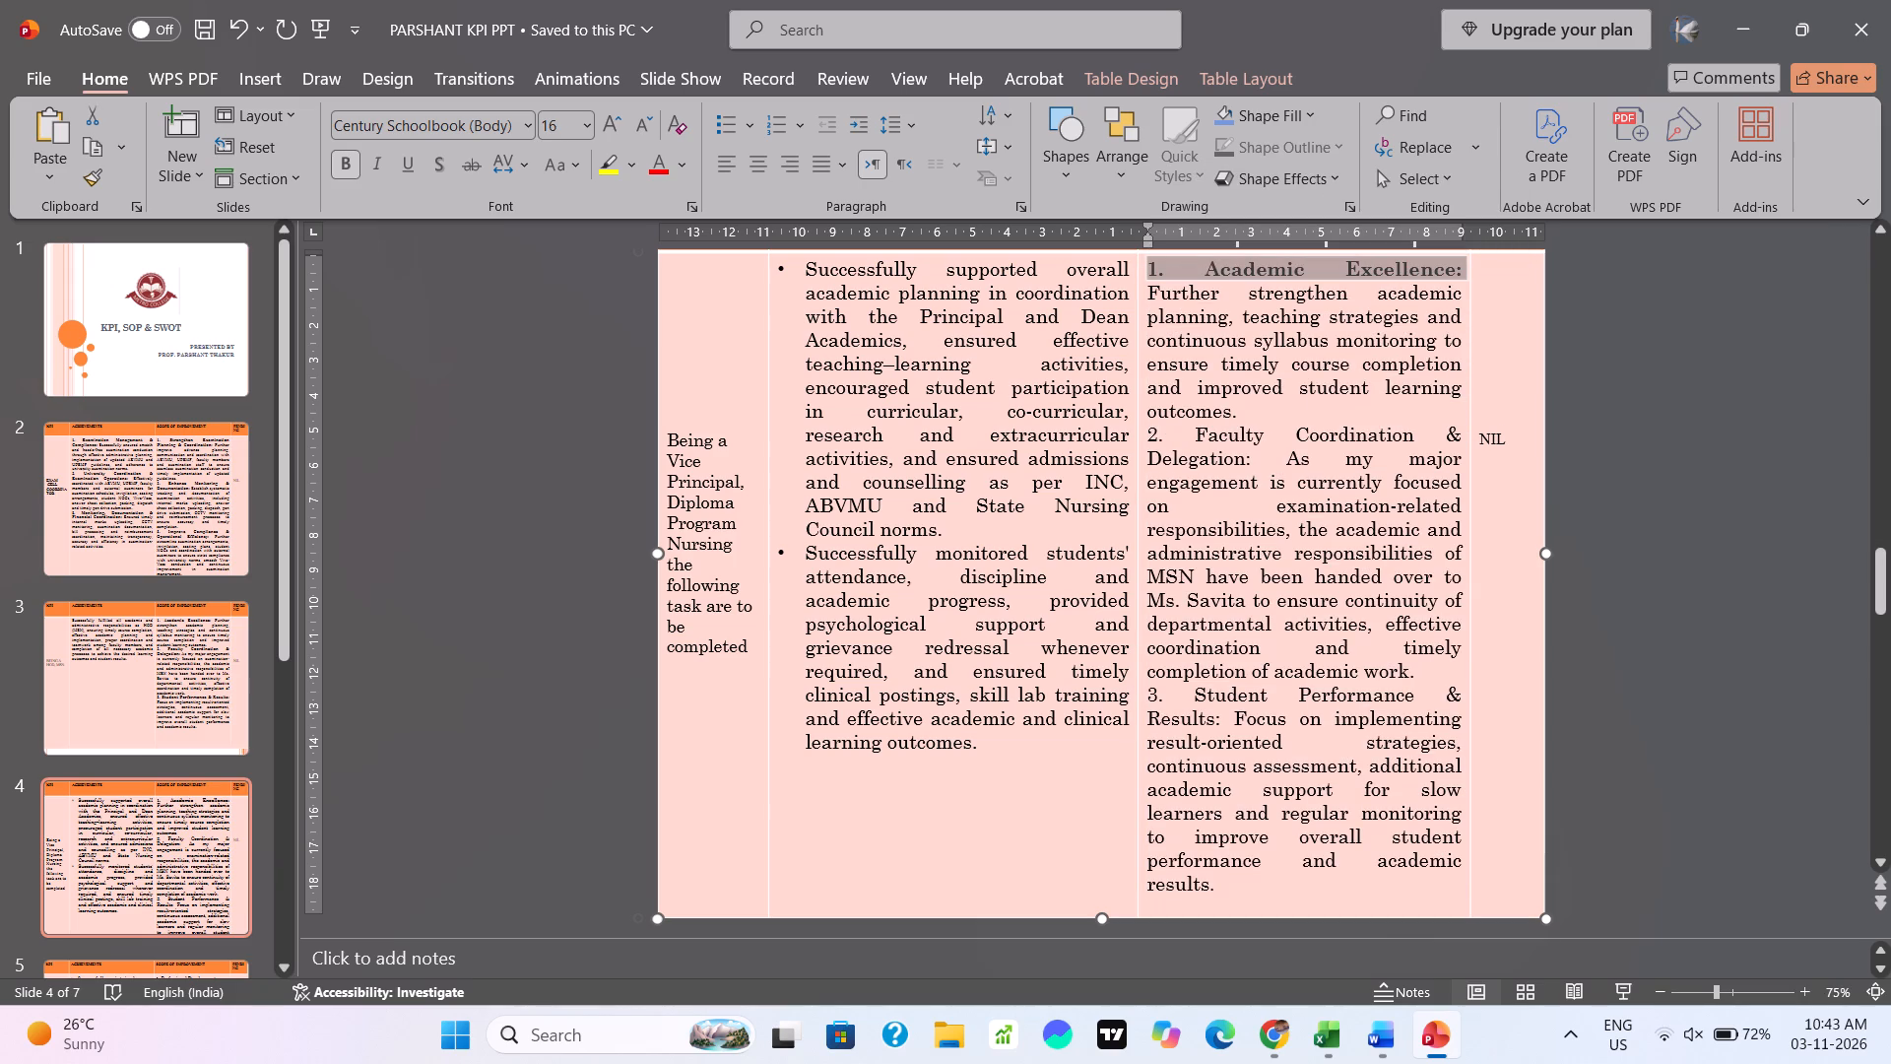
left_click_drag(1259, 463, 1147, 434)
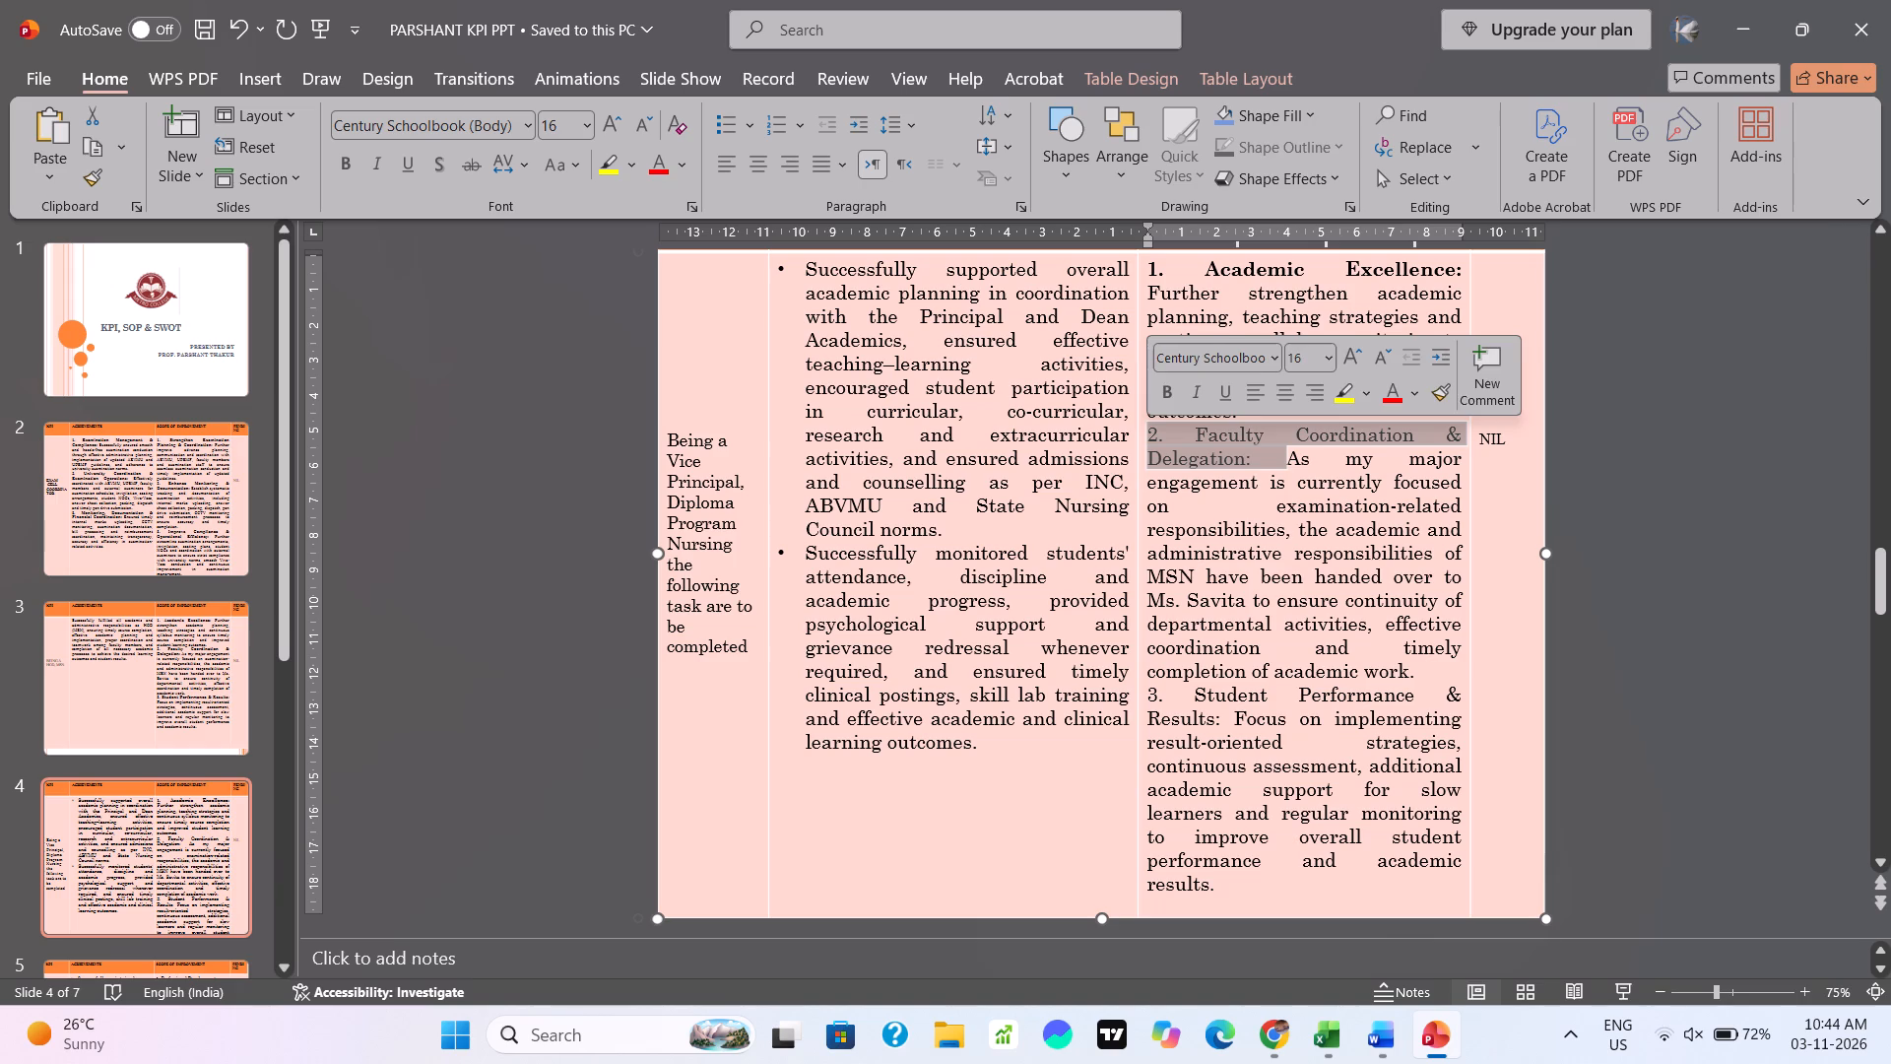
key("ctrl+b")
left_click(1344, 654)
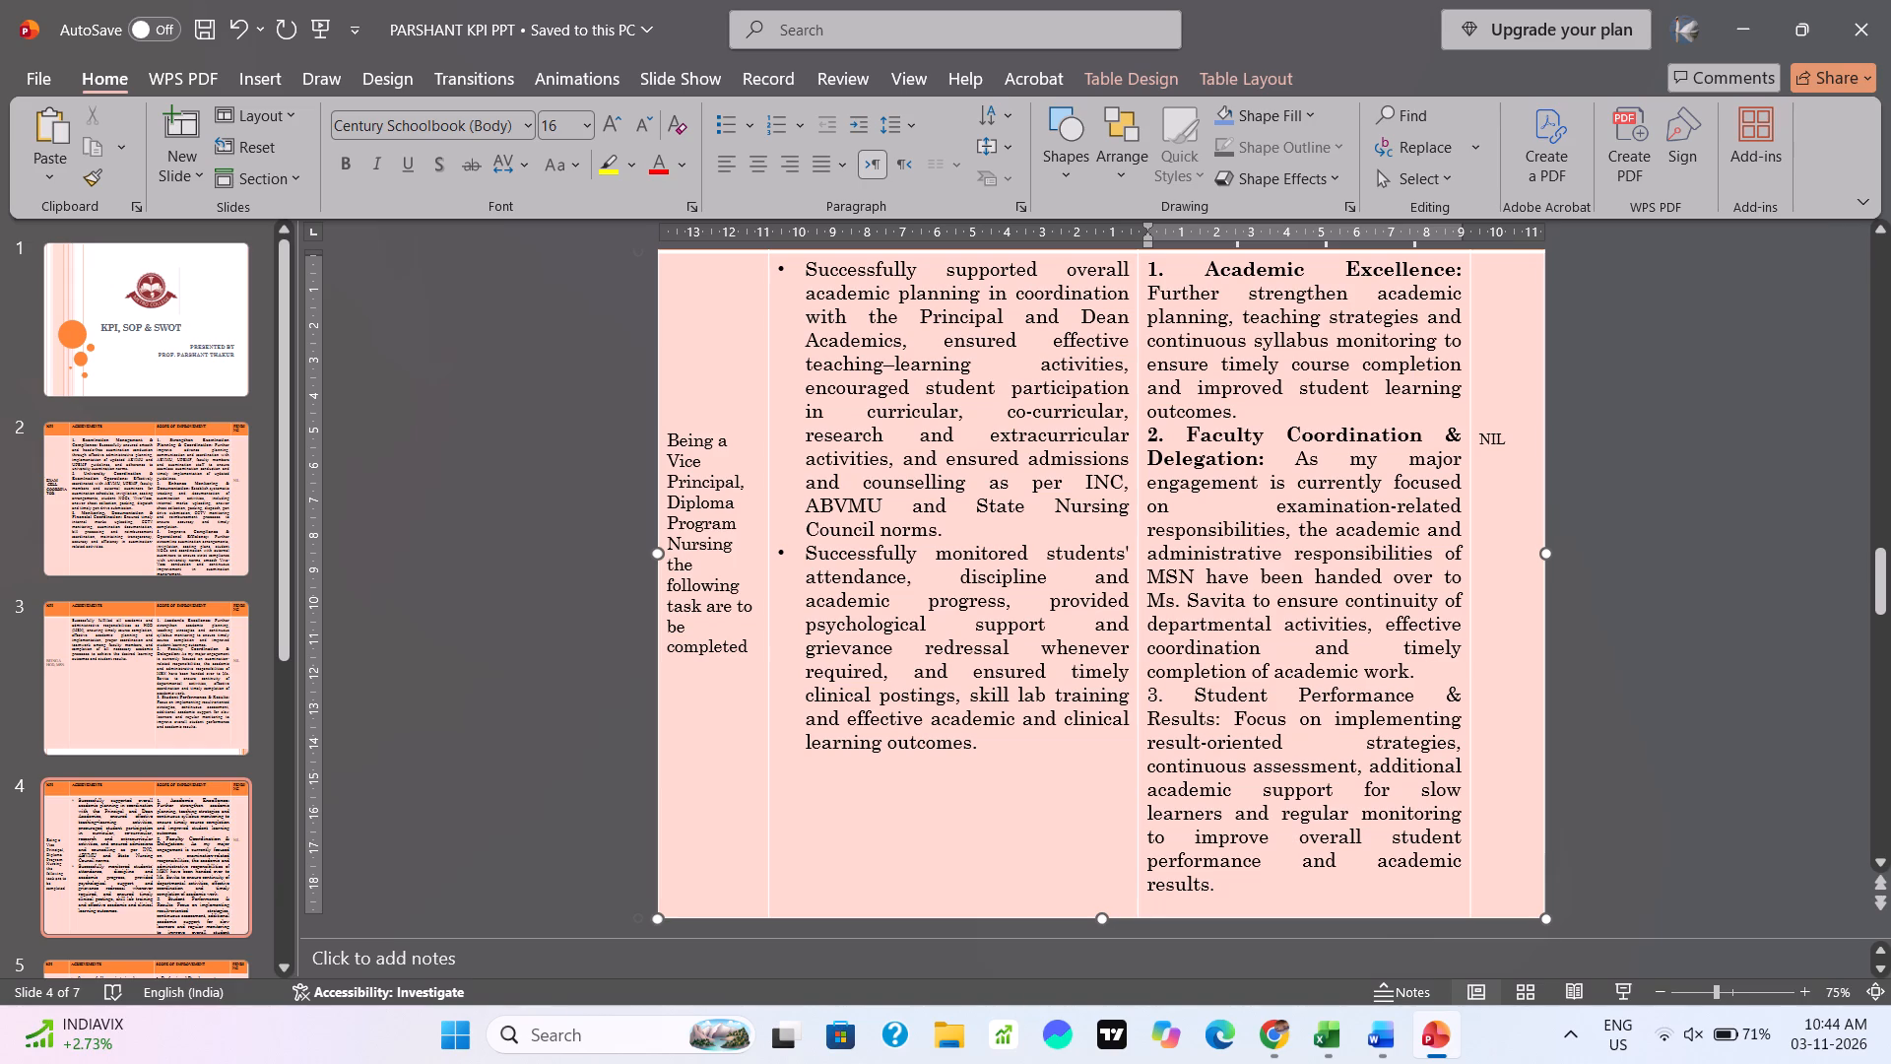
left_click_drag(1220, 721, 1150, 693)
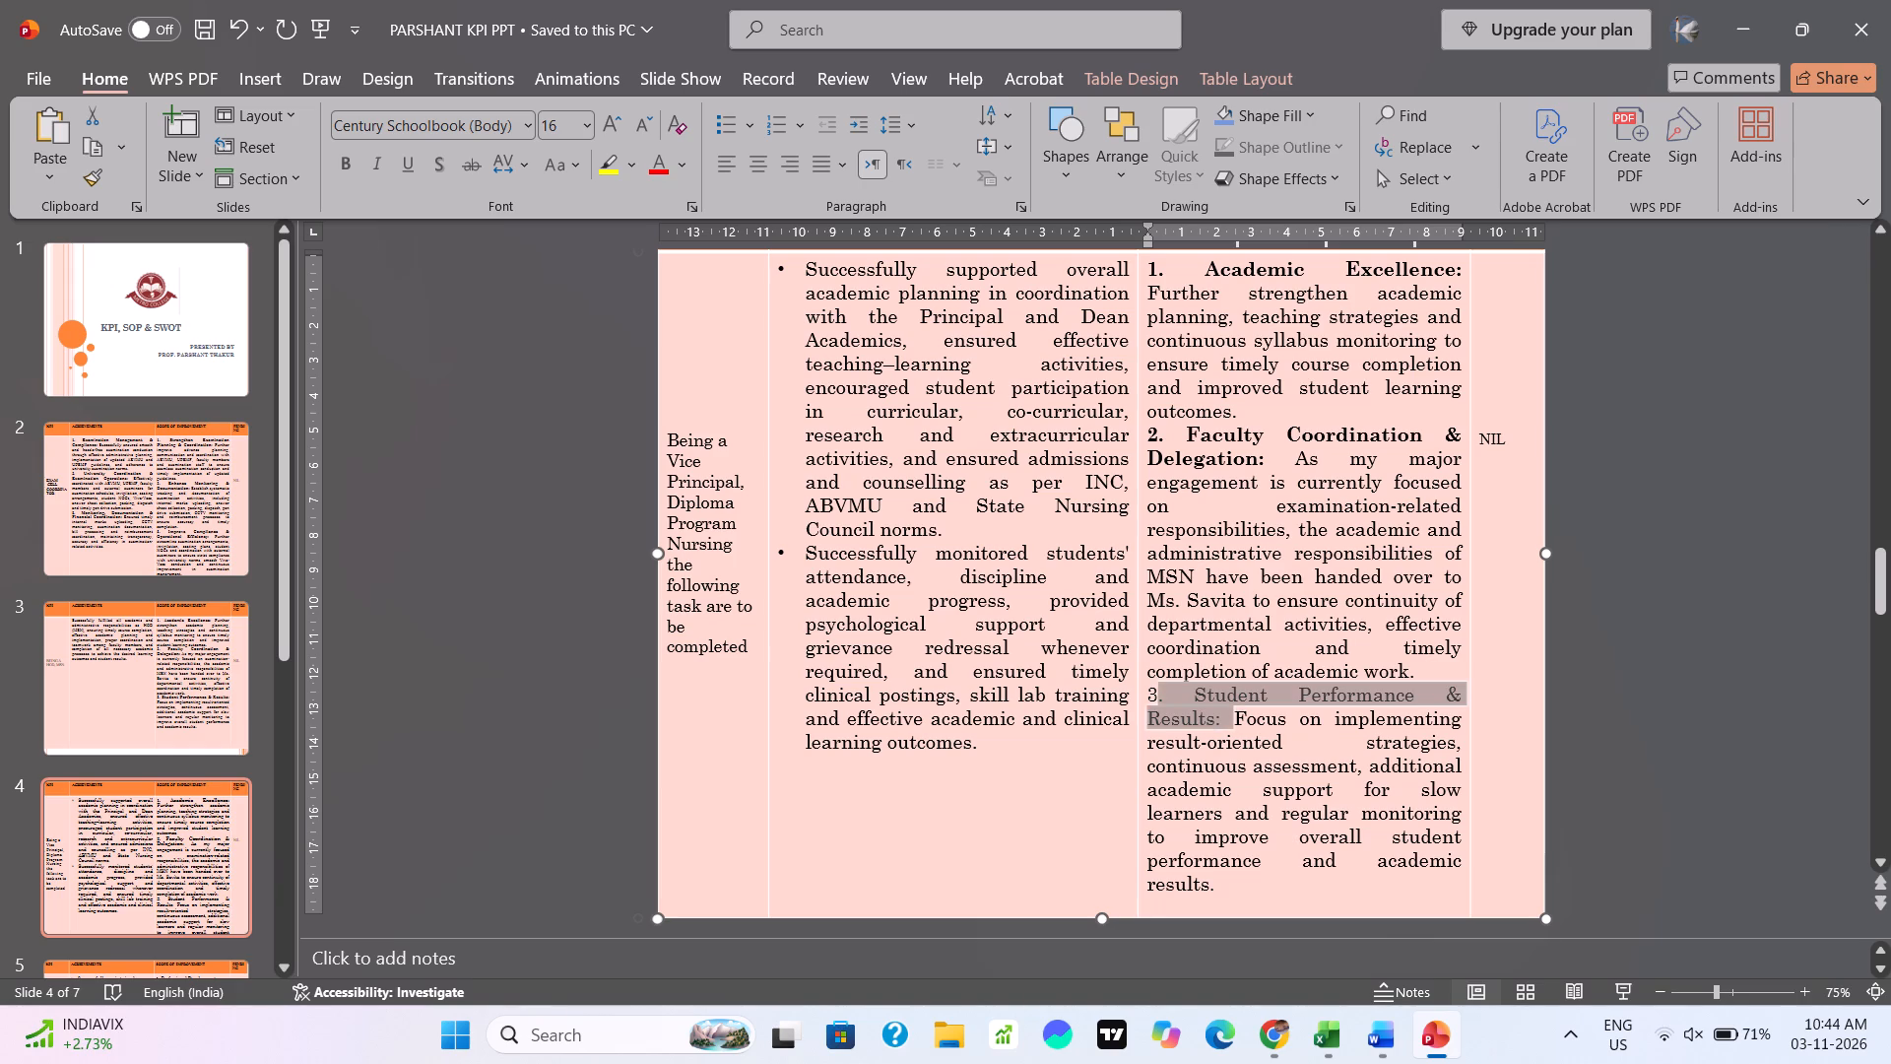
left_click_drag(1150, 693, 1146, 692)
key("ctrl+b")
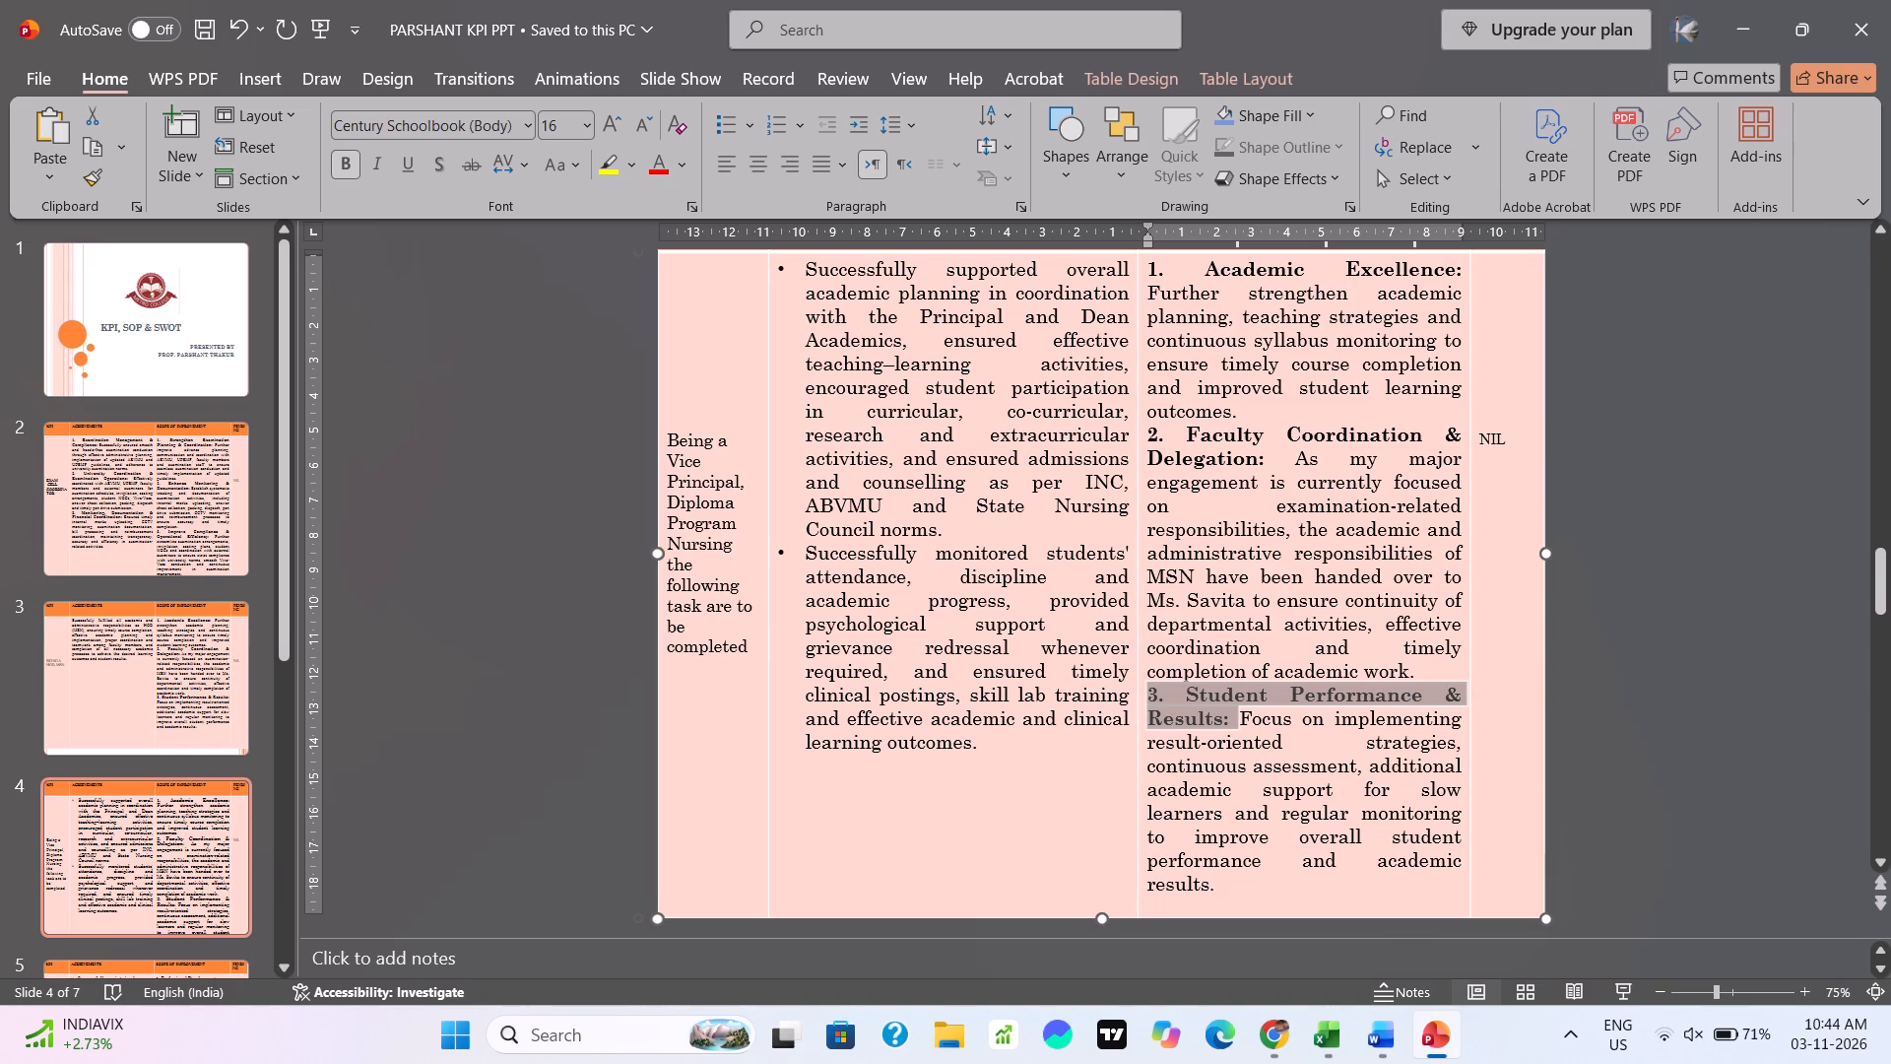
On slide 5, justify the bullet point in the Achievements cell of the Discipline & Ethics row.
left_click(169, 841)
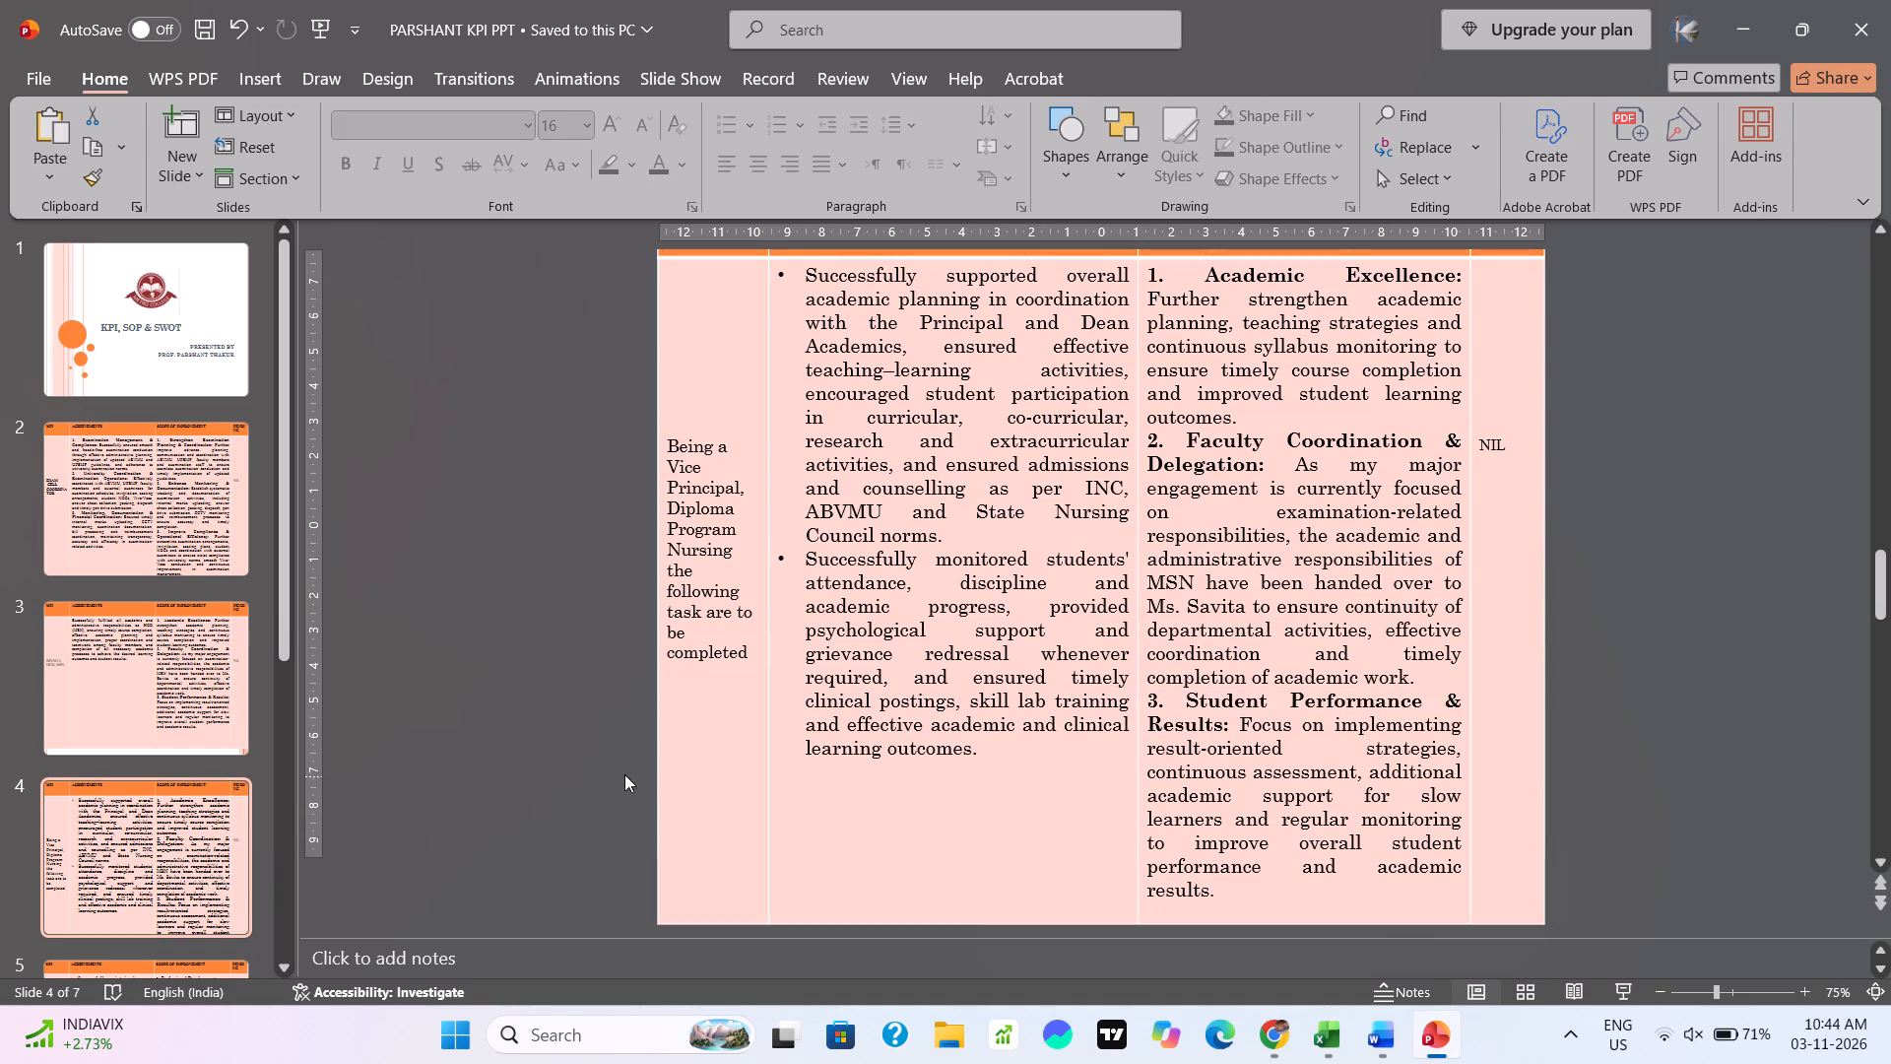
key("Down")
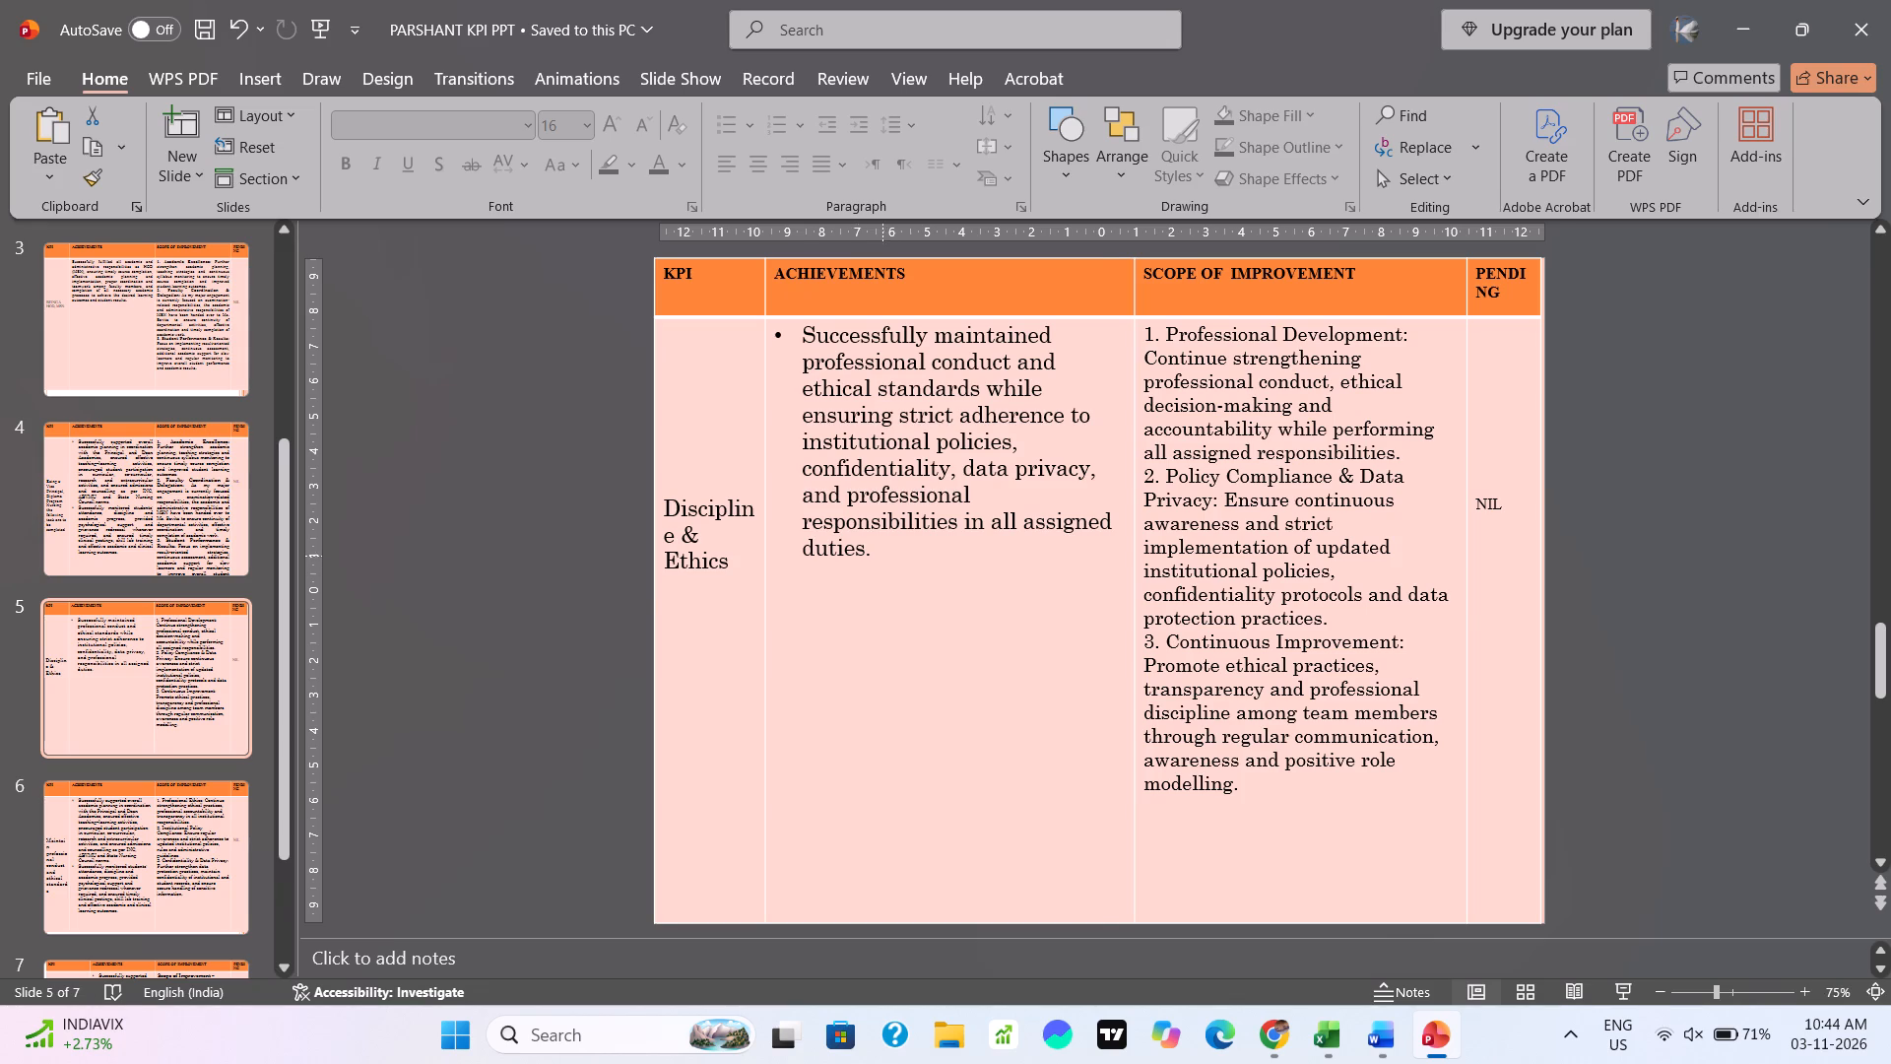
left_click_drag(879, 559, 815, 334)
left_click(821, 172)
left_click(842, 204)
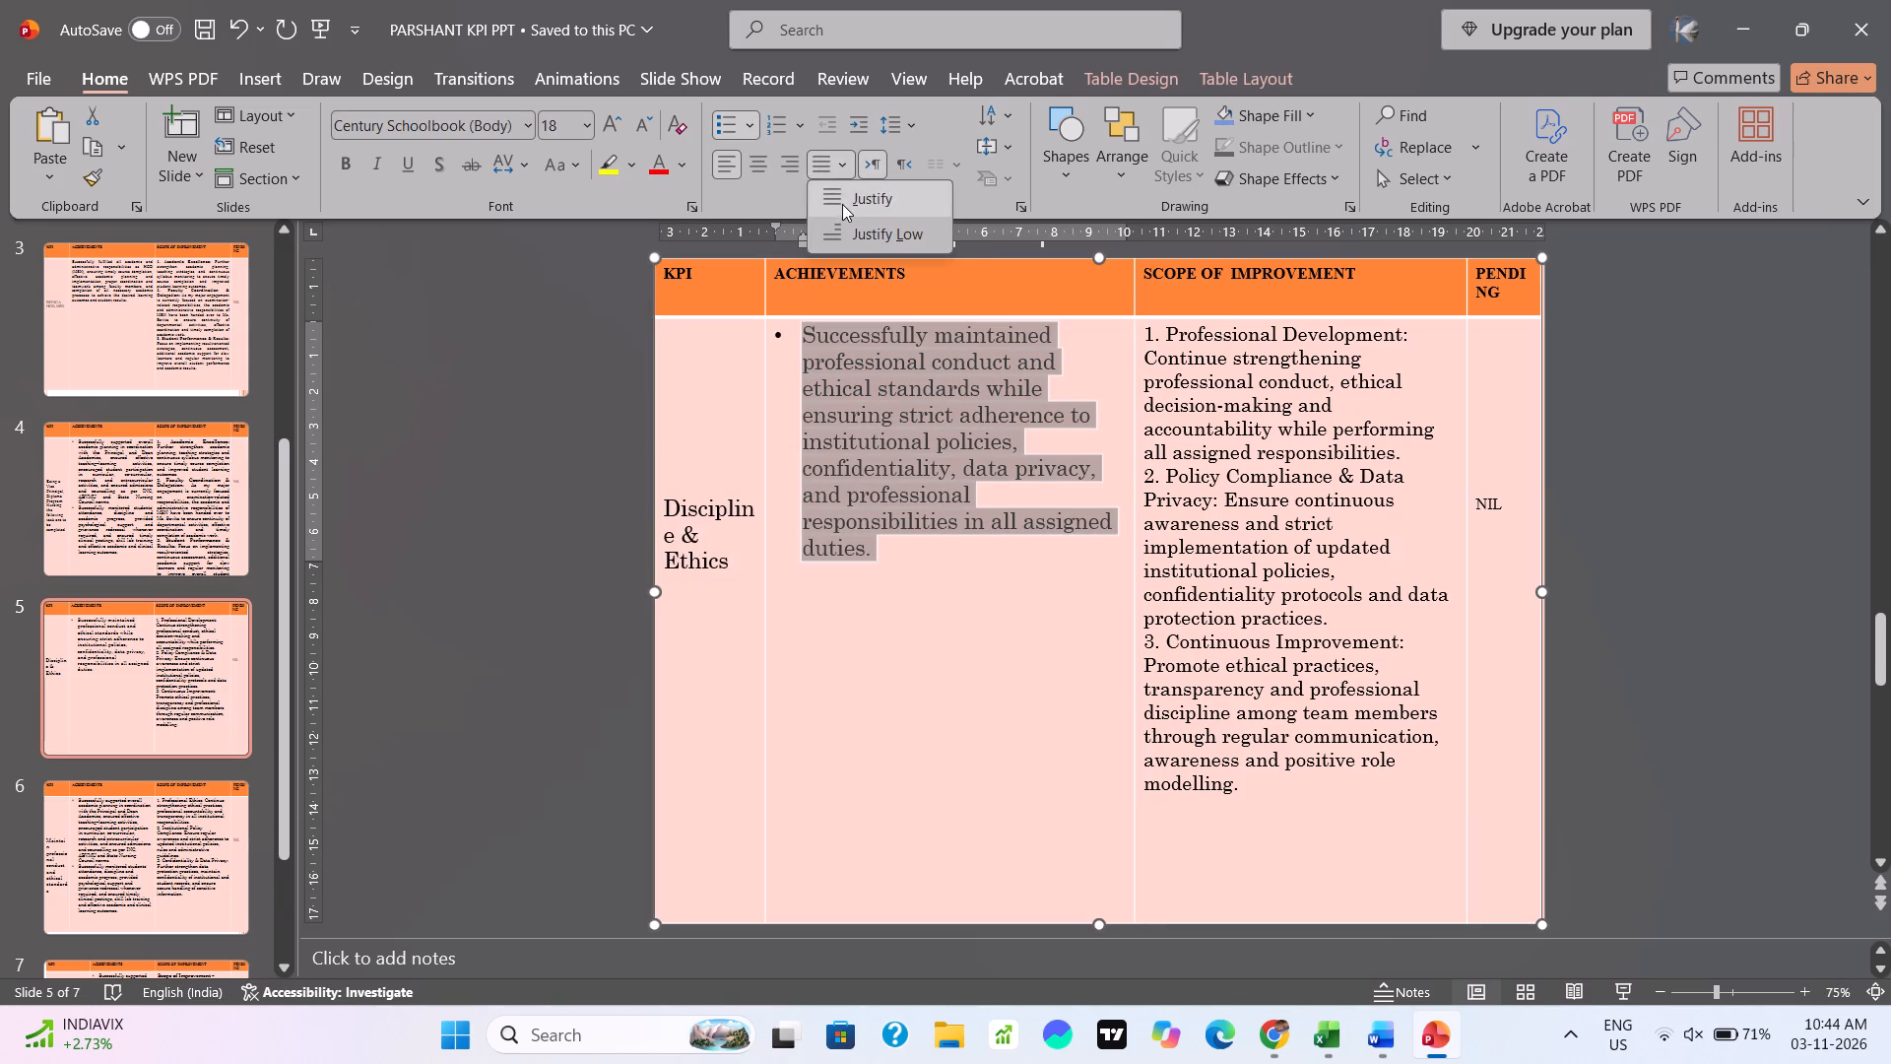
Justify all three numbered points in slide 5's Scope of Improvement cell.
left_click(1288, 660)
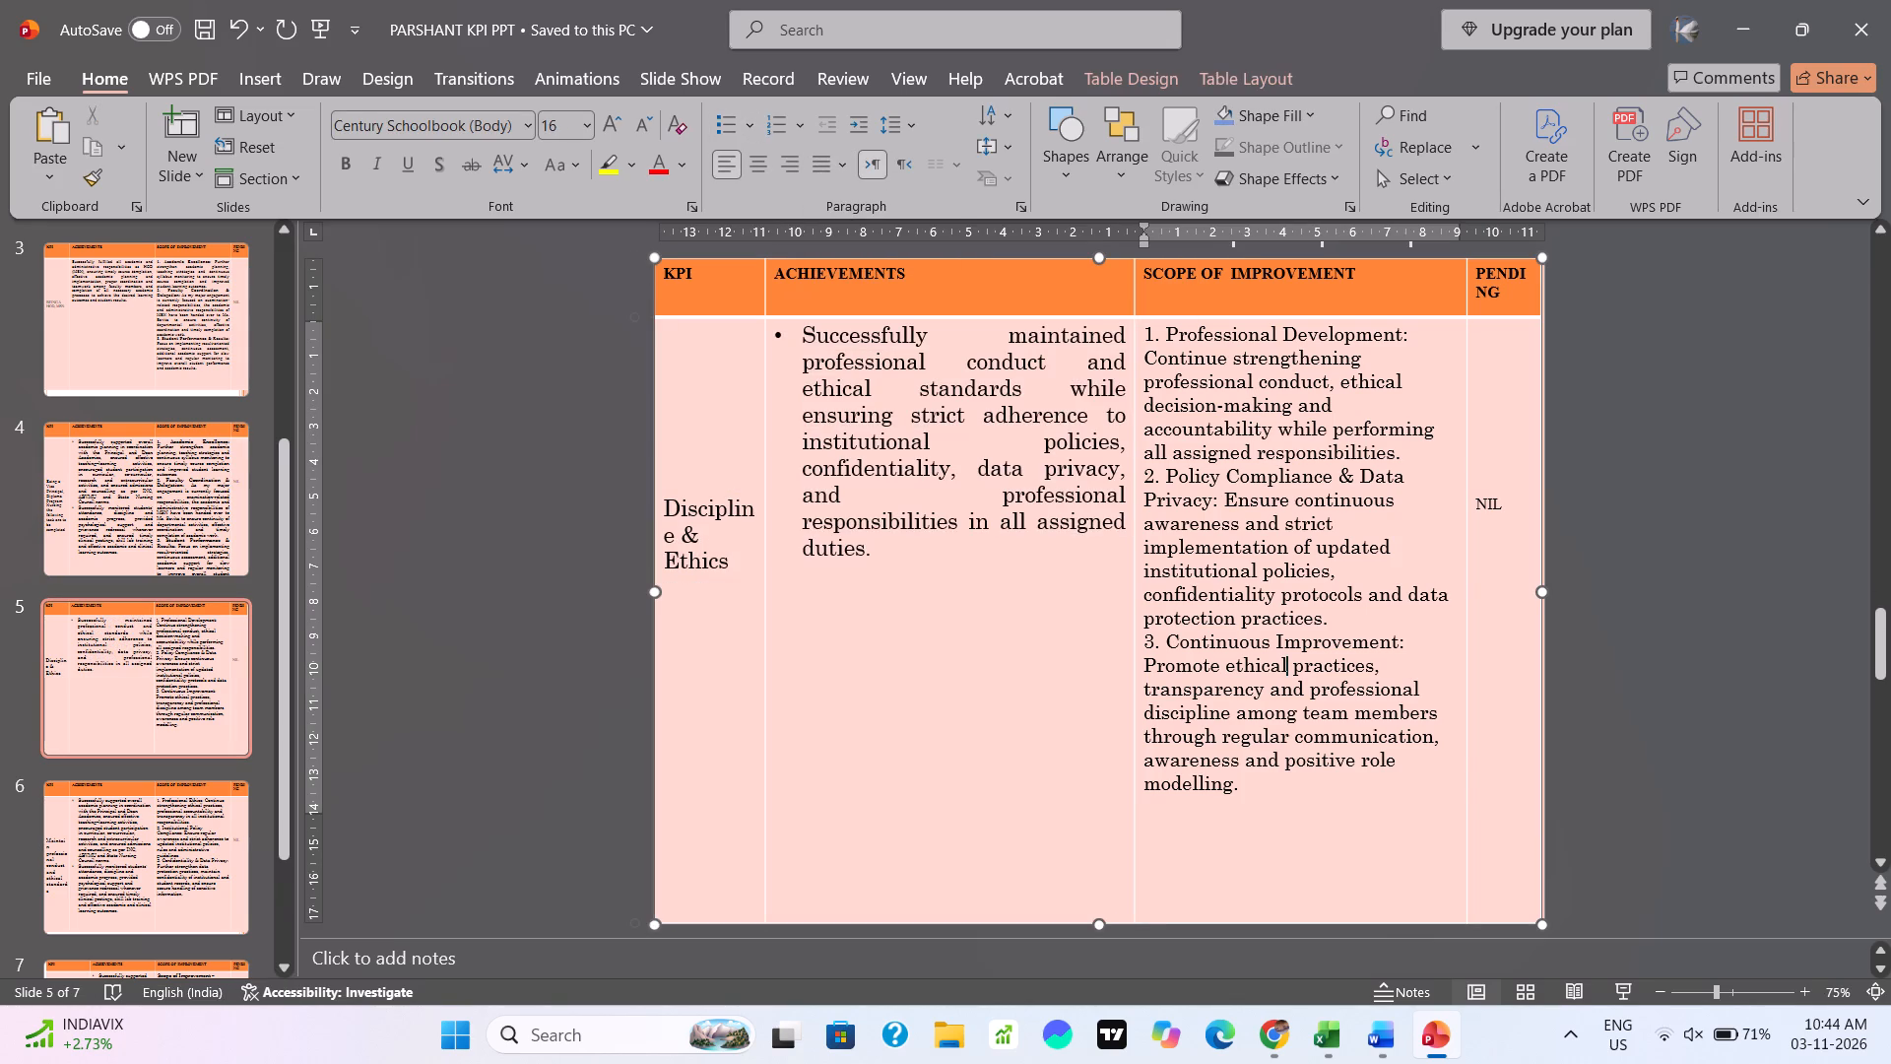
left_click_drag(1245, 801, 1138, 349)
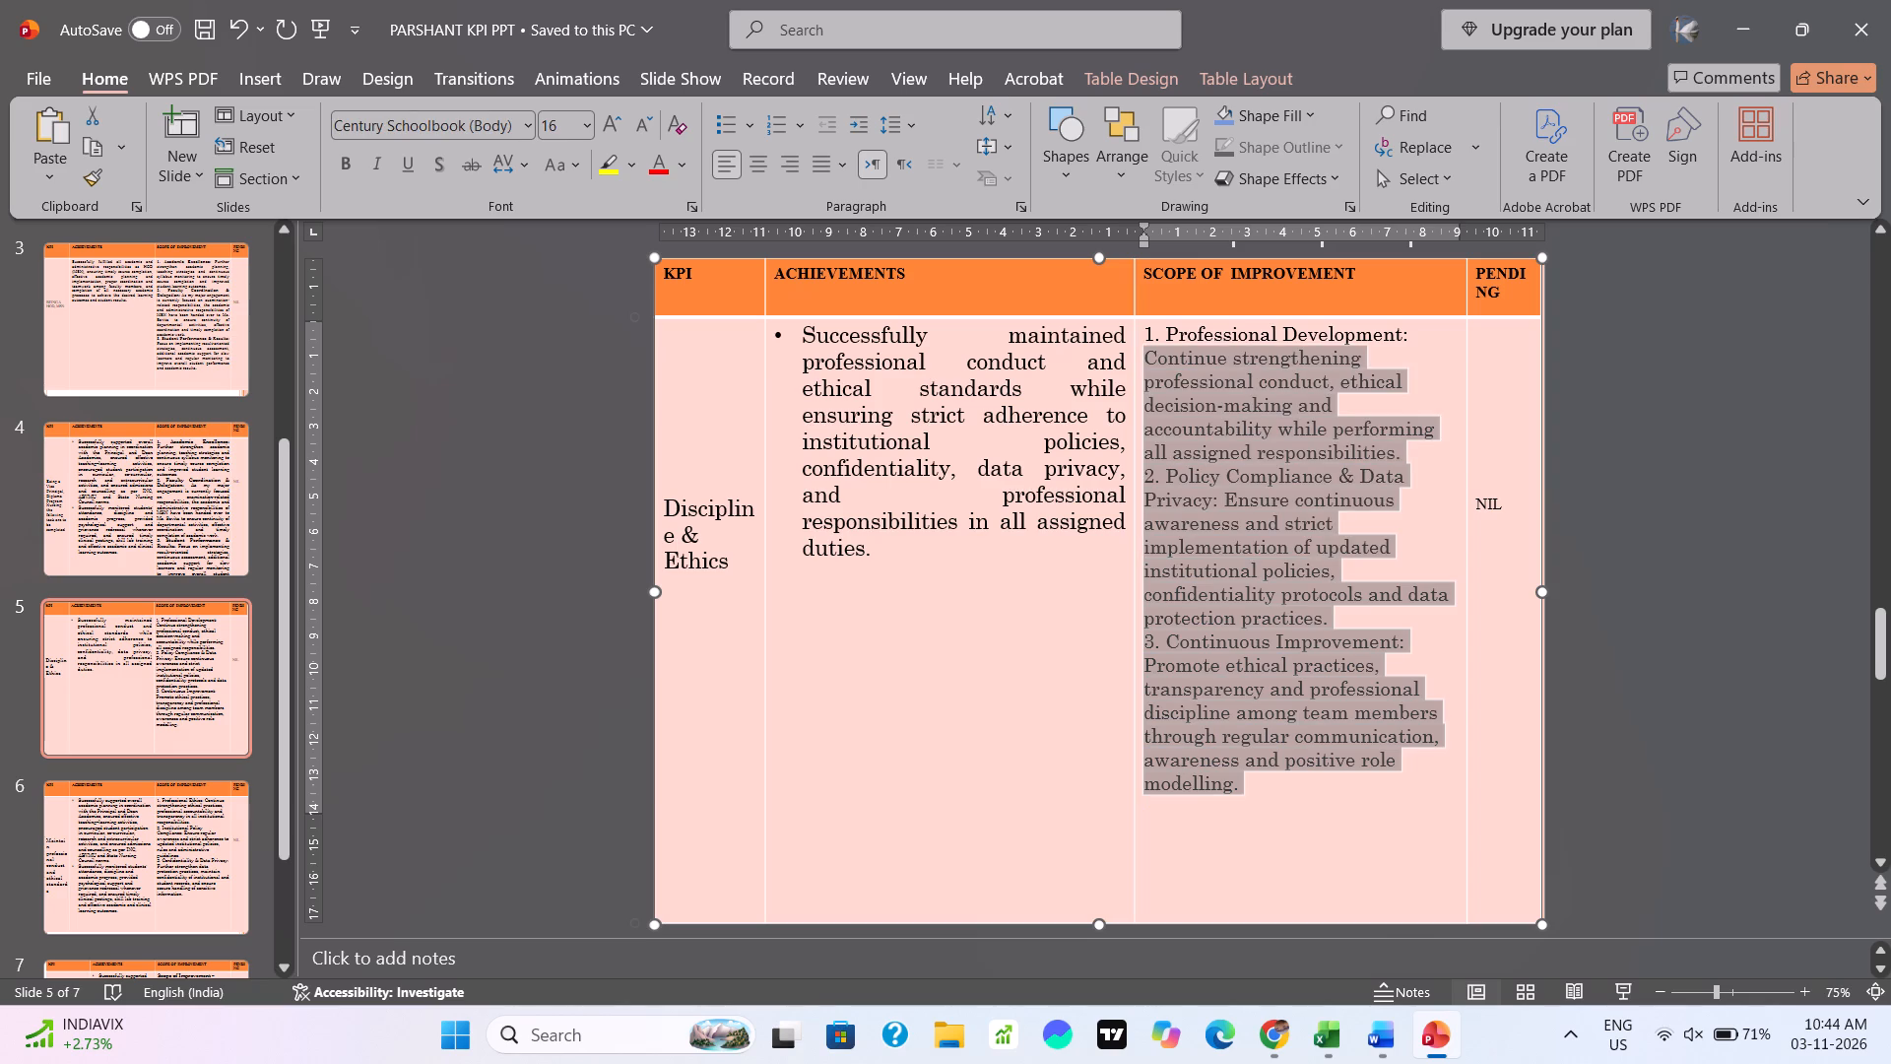
left_click_drag(1138, 349, 1140, 343)
left_click(818, 170)
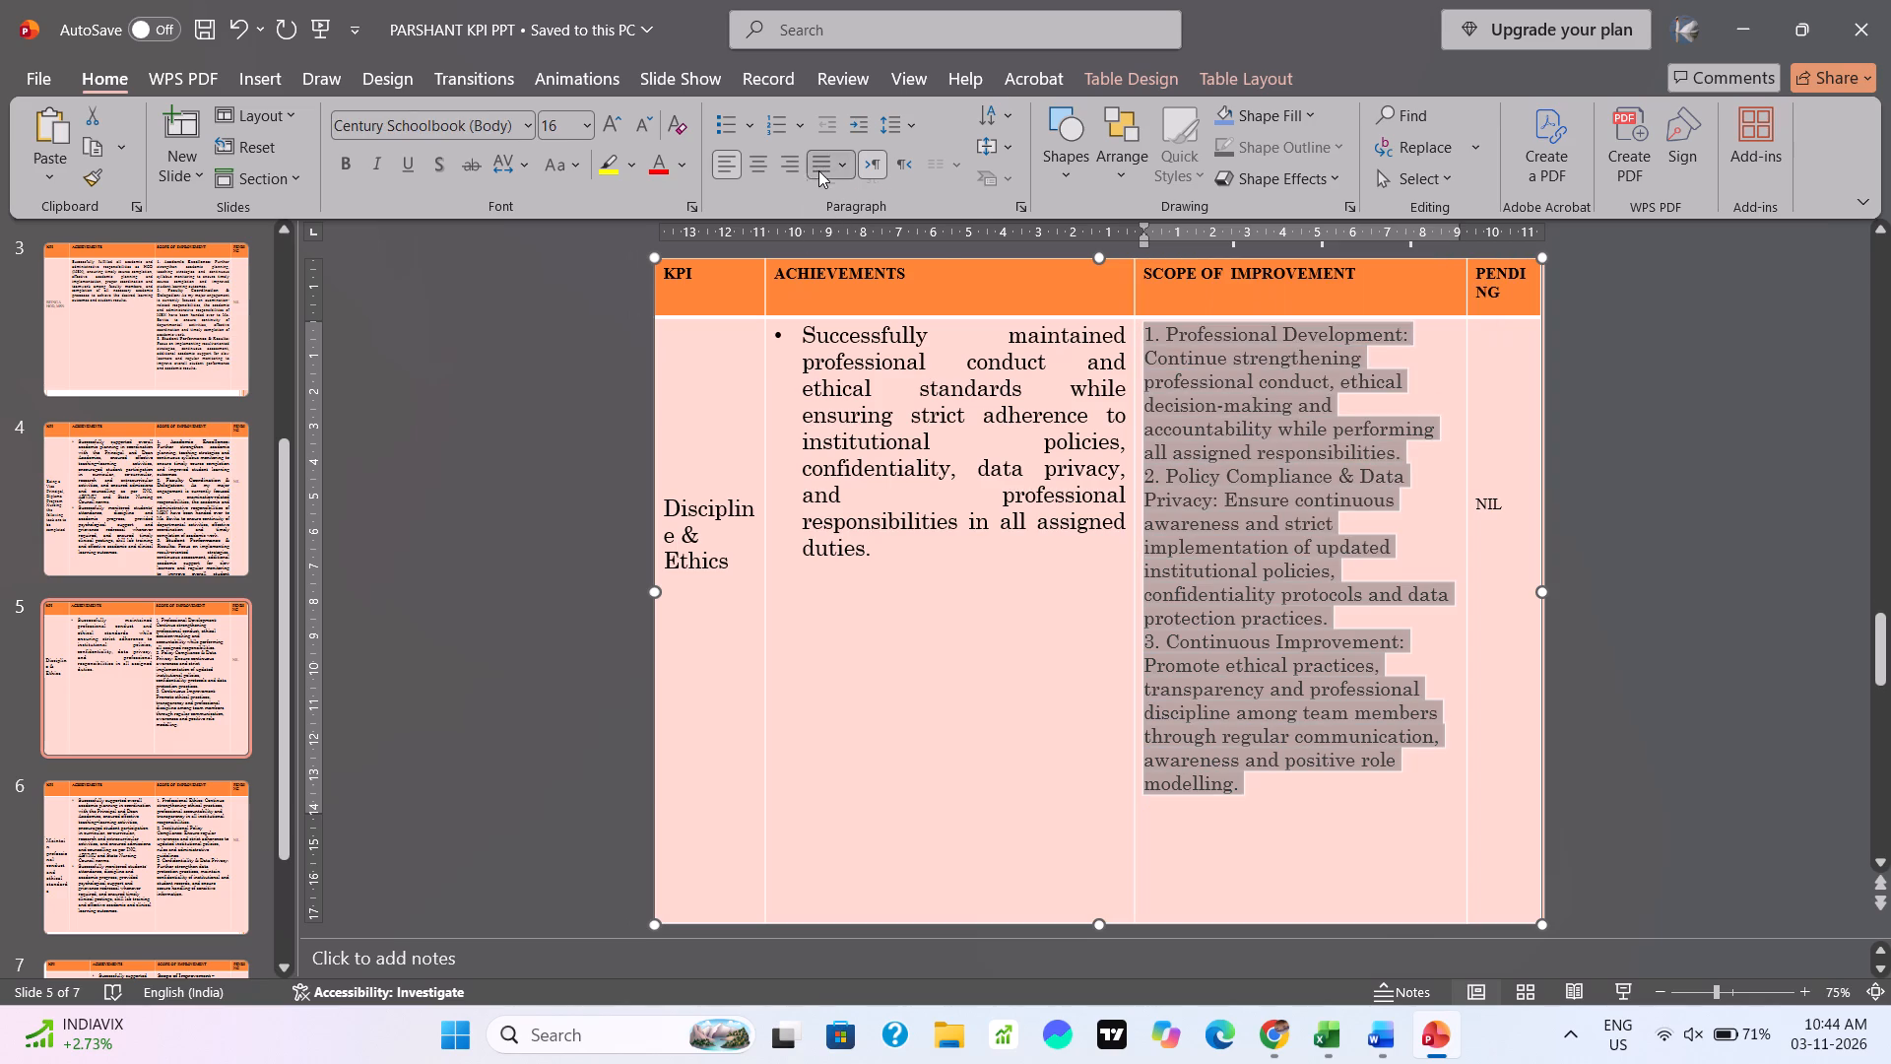
left_click(827, 191)
left_click(1342, 696)
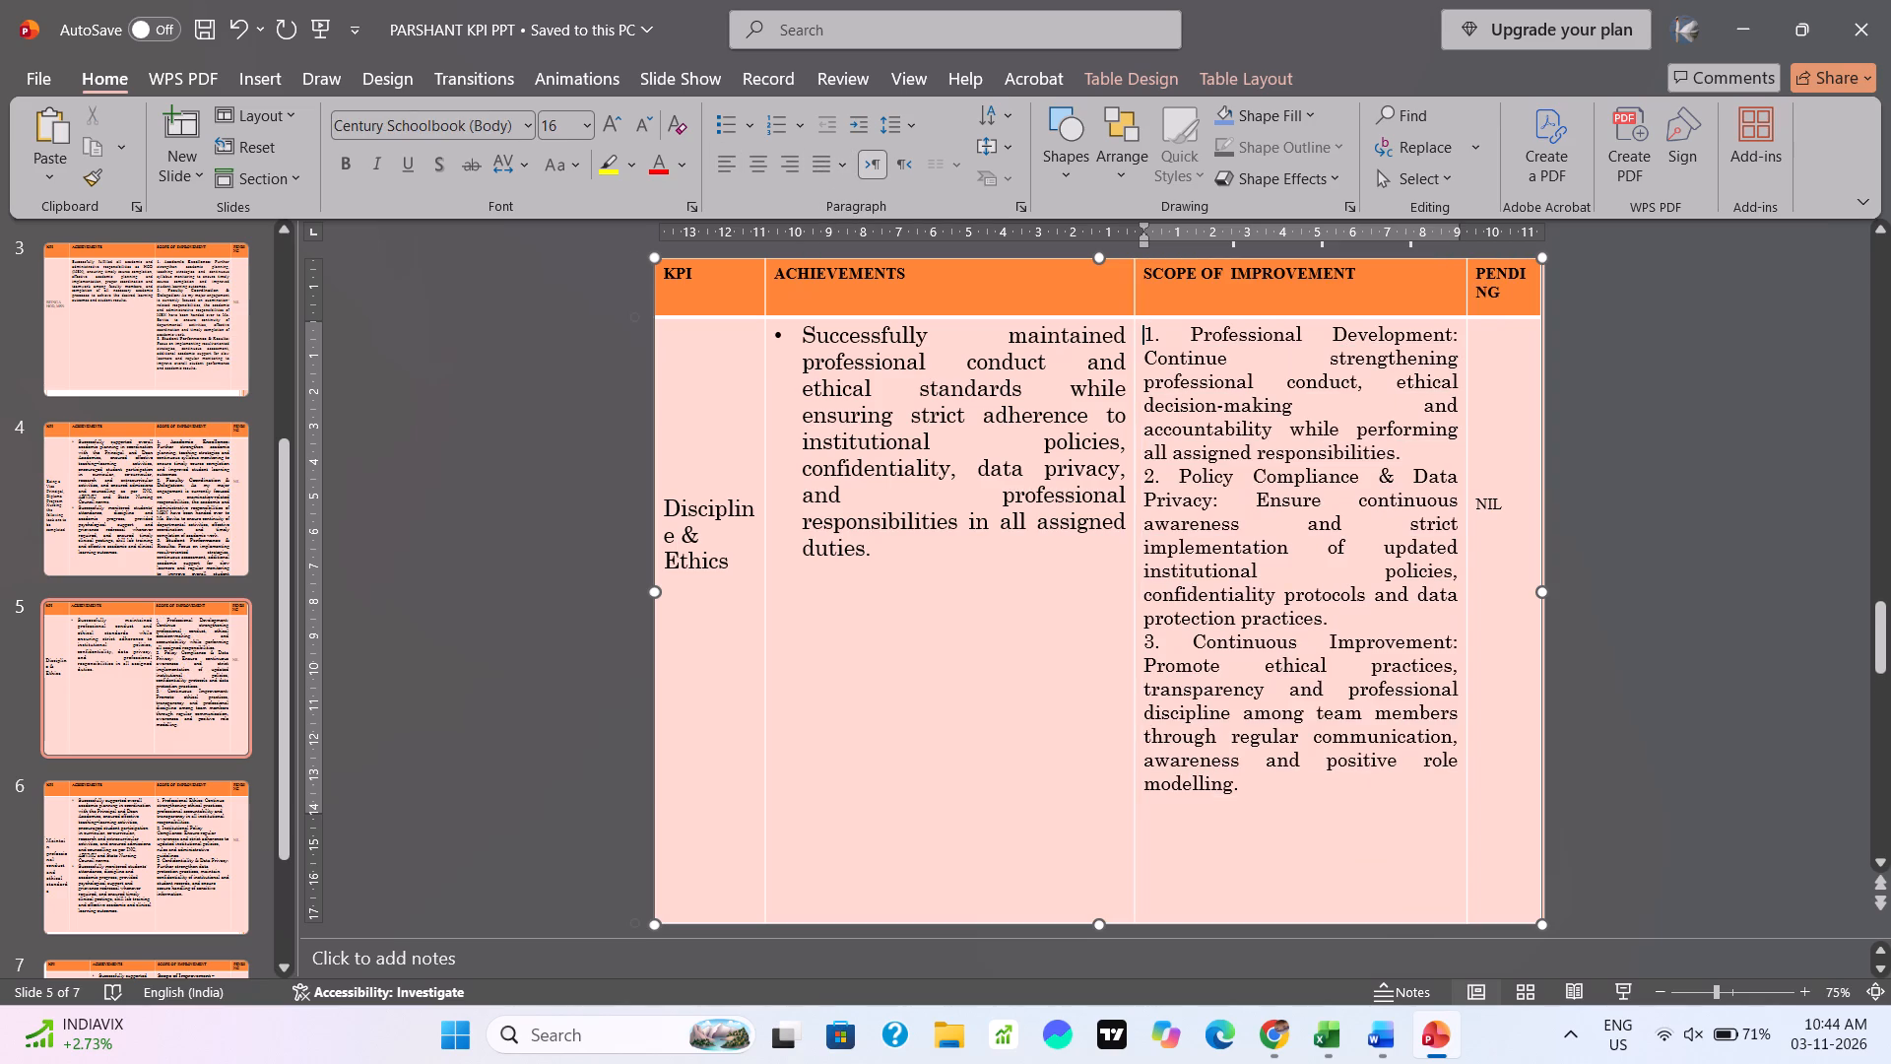
Make the heading "1. Professional Development:" bold in slide 5's Scope of Improvement cell.
left_click(1459, 335)
key("shift+Right")
key("shift+Right")
key("shift+Right")
key("shift+Right")
key("shift+Right")
key("shift+Right")
key("shift+Right")
key("shift+Right")
key("shift+Right")
key("shift+Right")
key("shift+Right")
key("shift+Right")
key("shift+Right")
key("shift+Right")
key("shift+Right")
key("shift+Right")
key("shift+Right")
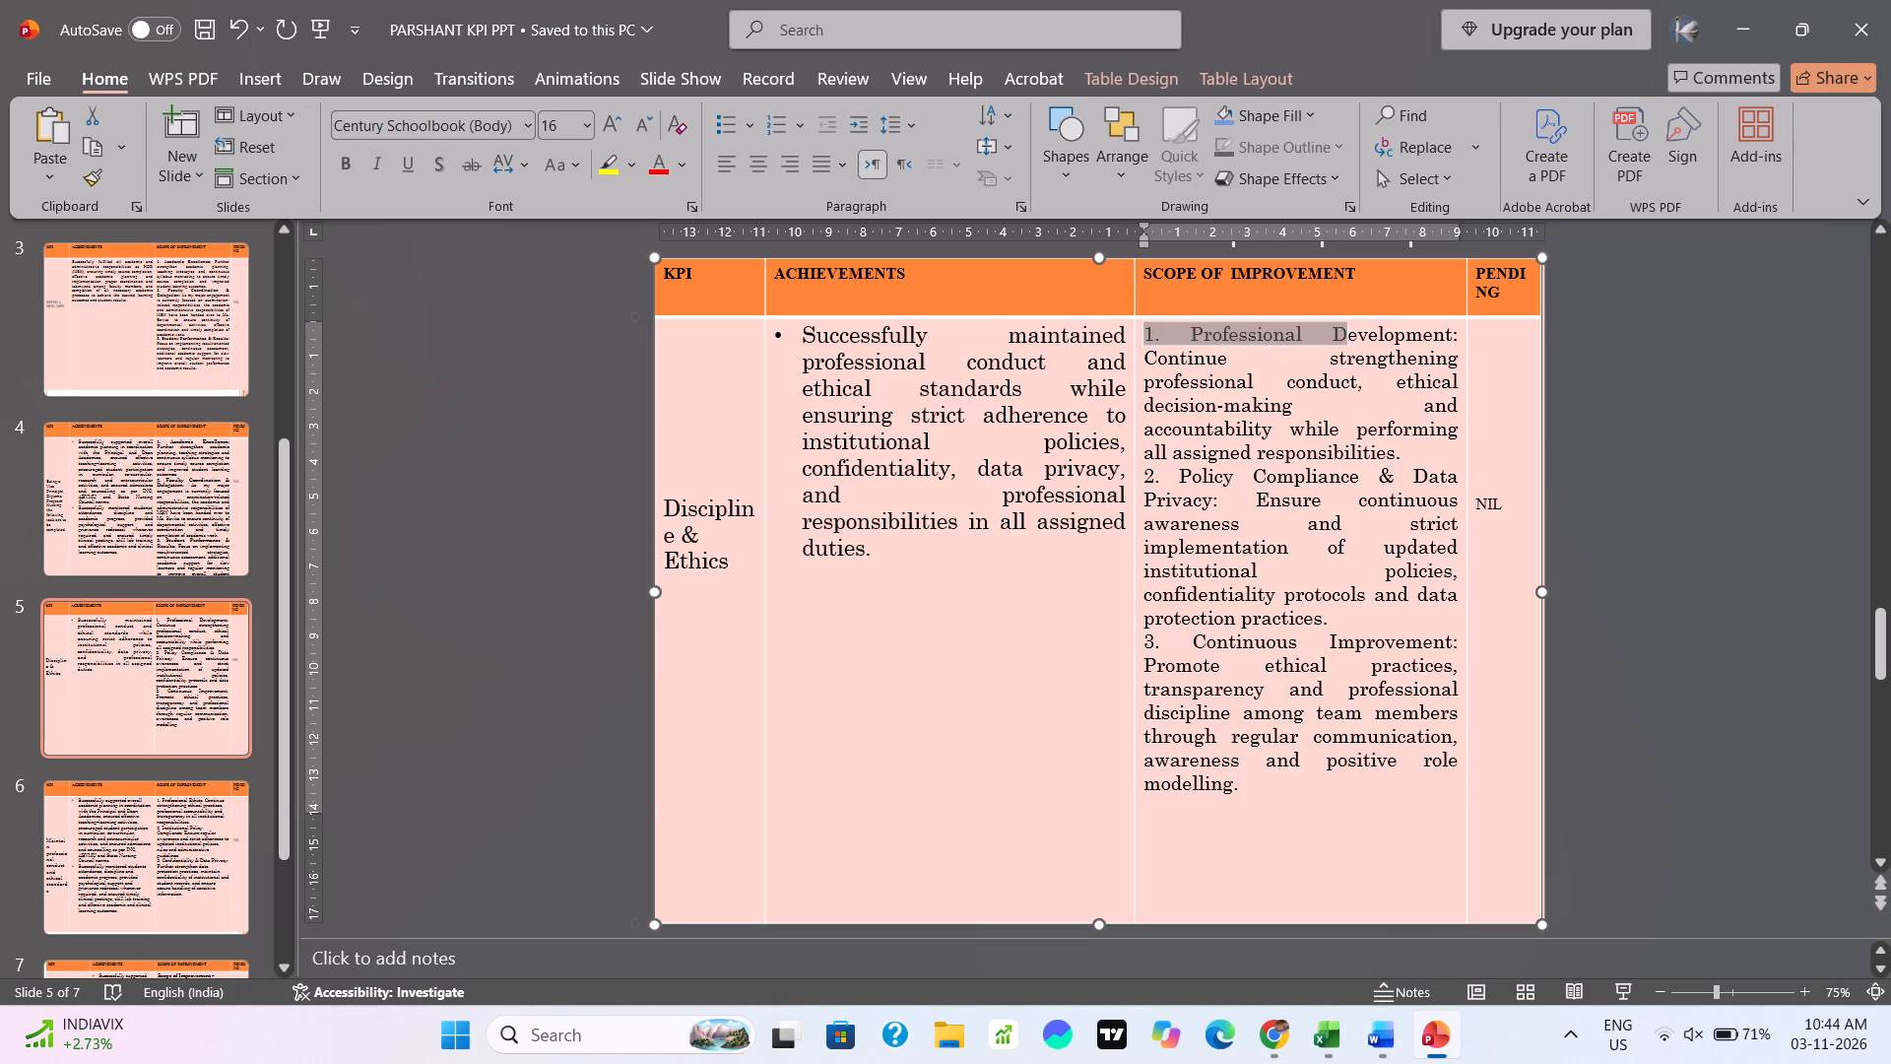
key("shift+Right")
key("shift+Right")
key("shift+Right")
key("shift+Right")
key("shift+Right")
key("shift+Right")
key("shift+Right")
key("shift+Right")
key("shift+Right")
key("shift+Right")
key("shift+Right")
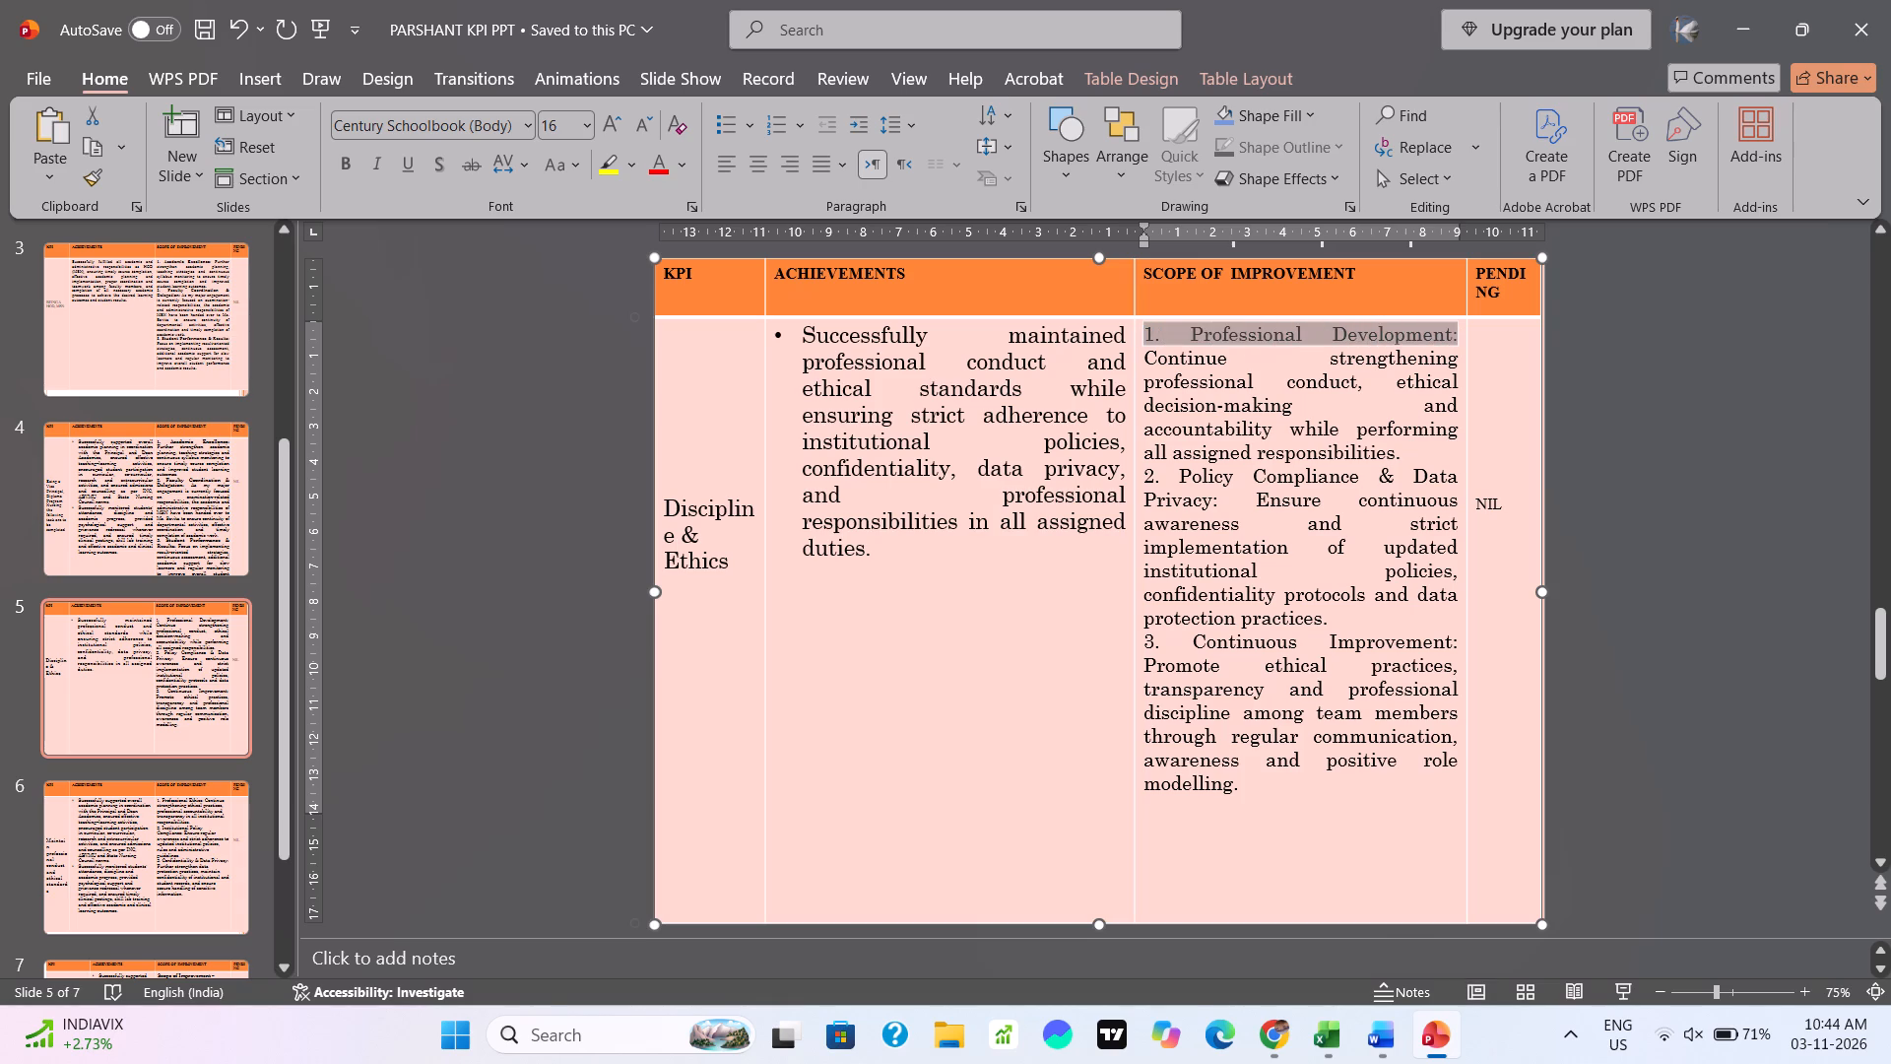
key("ctrl+b")
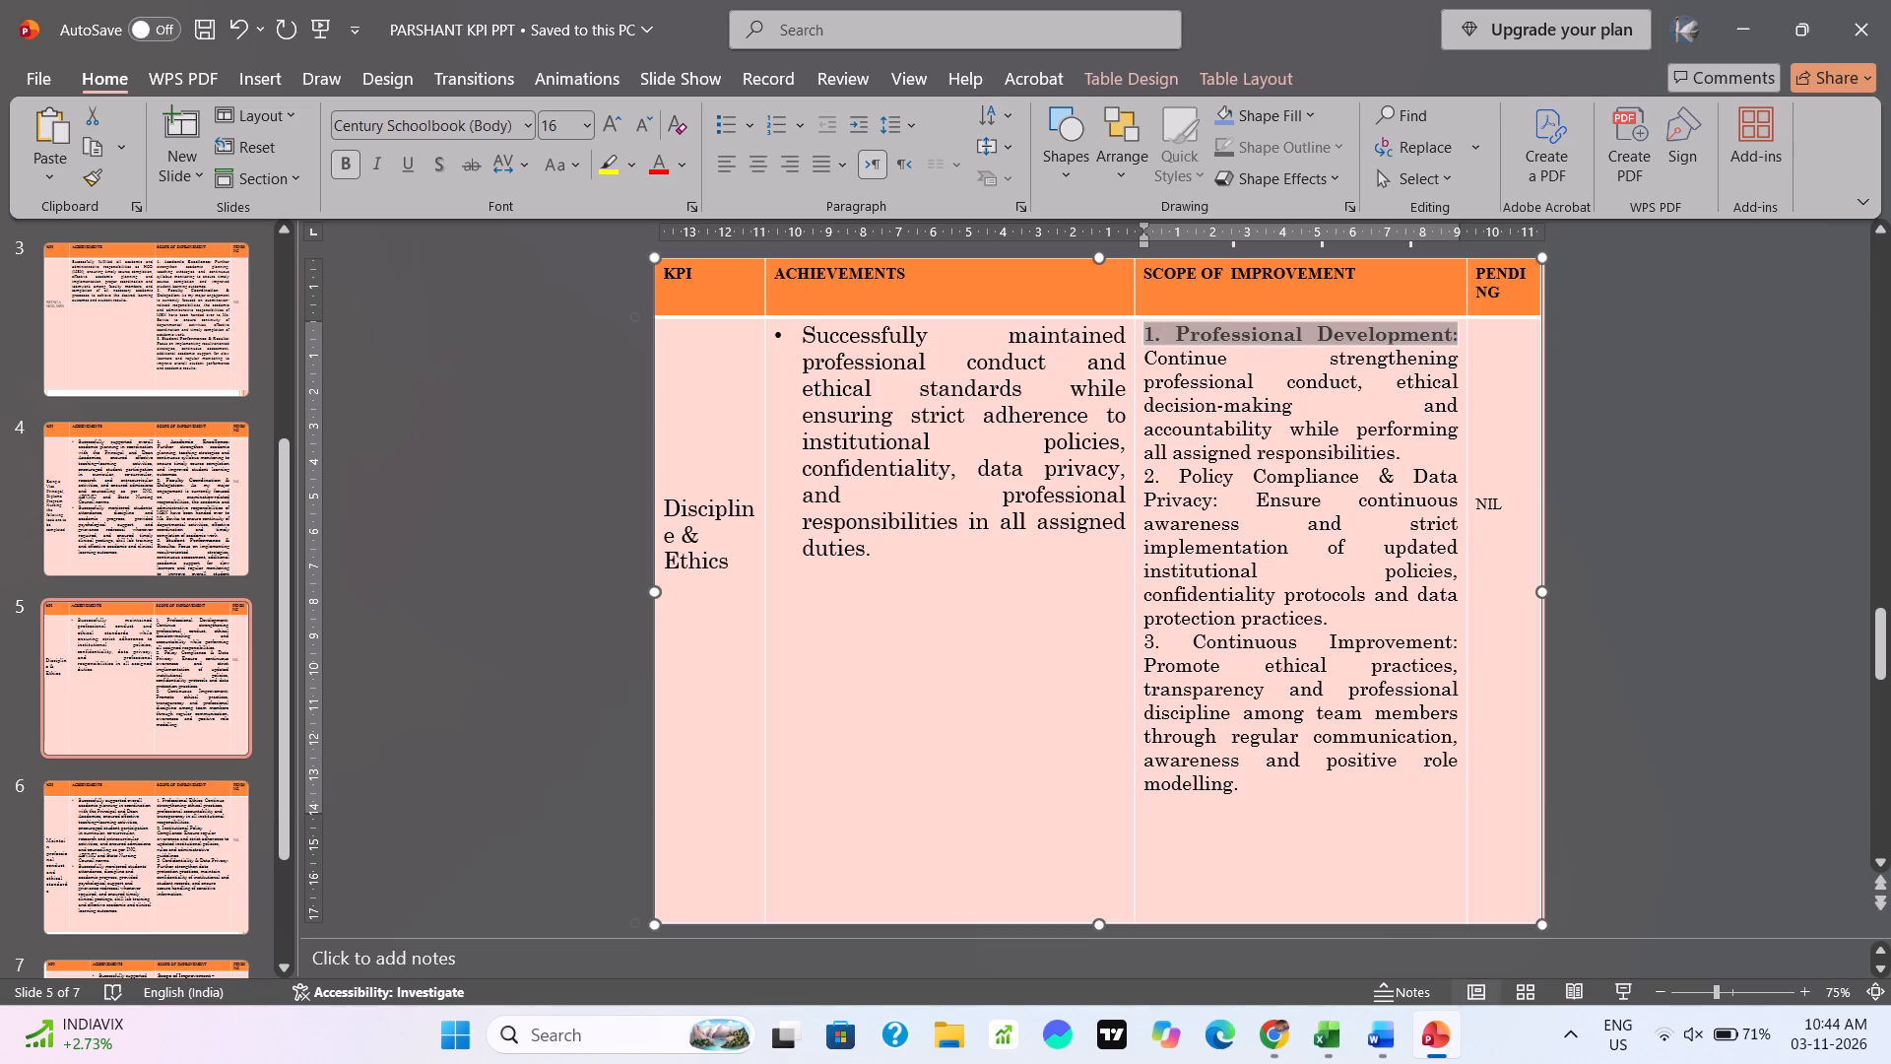
Make the heading "2. Policy Compliance & Data Privacy:" bold in slide 5's Scope of Improvement cell.
left_click(1147, 475)
key("shift+Right")
key("shift+Right")
key("shift+Right")
key("shift+Right")
key("shift+Right")
key("shift+Right")
key("shift+Right")
key("shift+Right")
key("shift+Right")
key("shift+Right")
key("shift+Right")
key("shift+Right")
key("shift+Right")
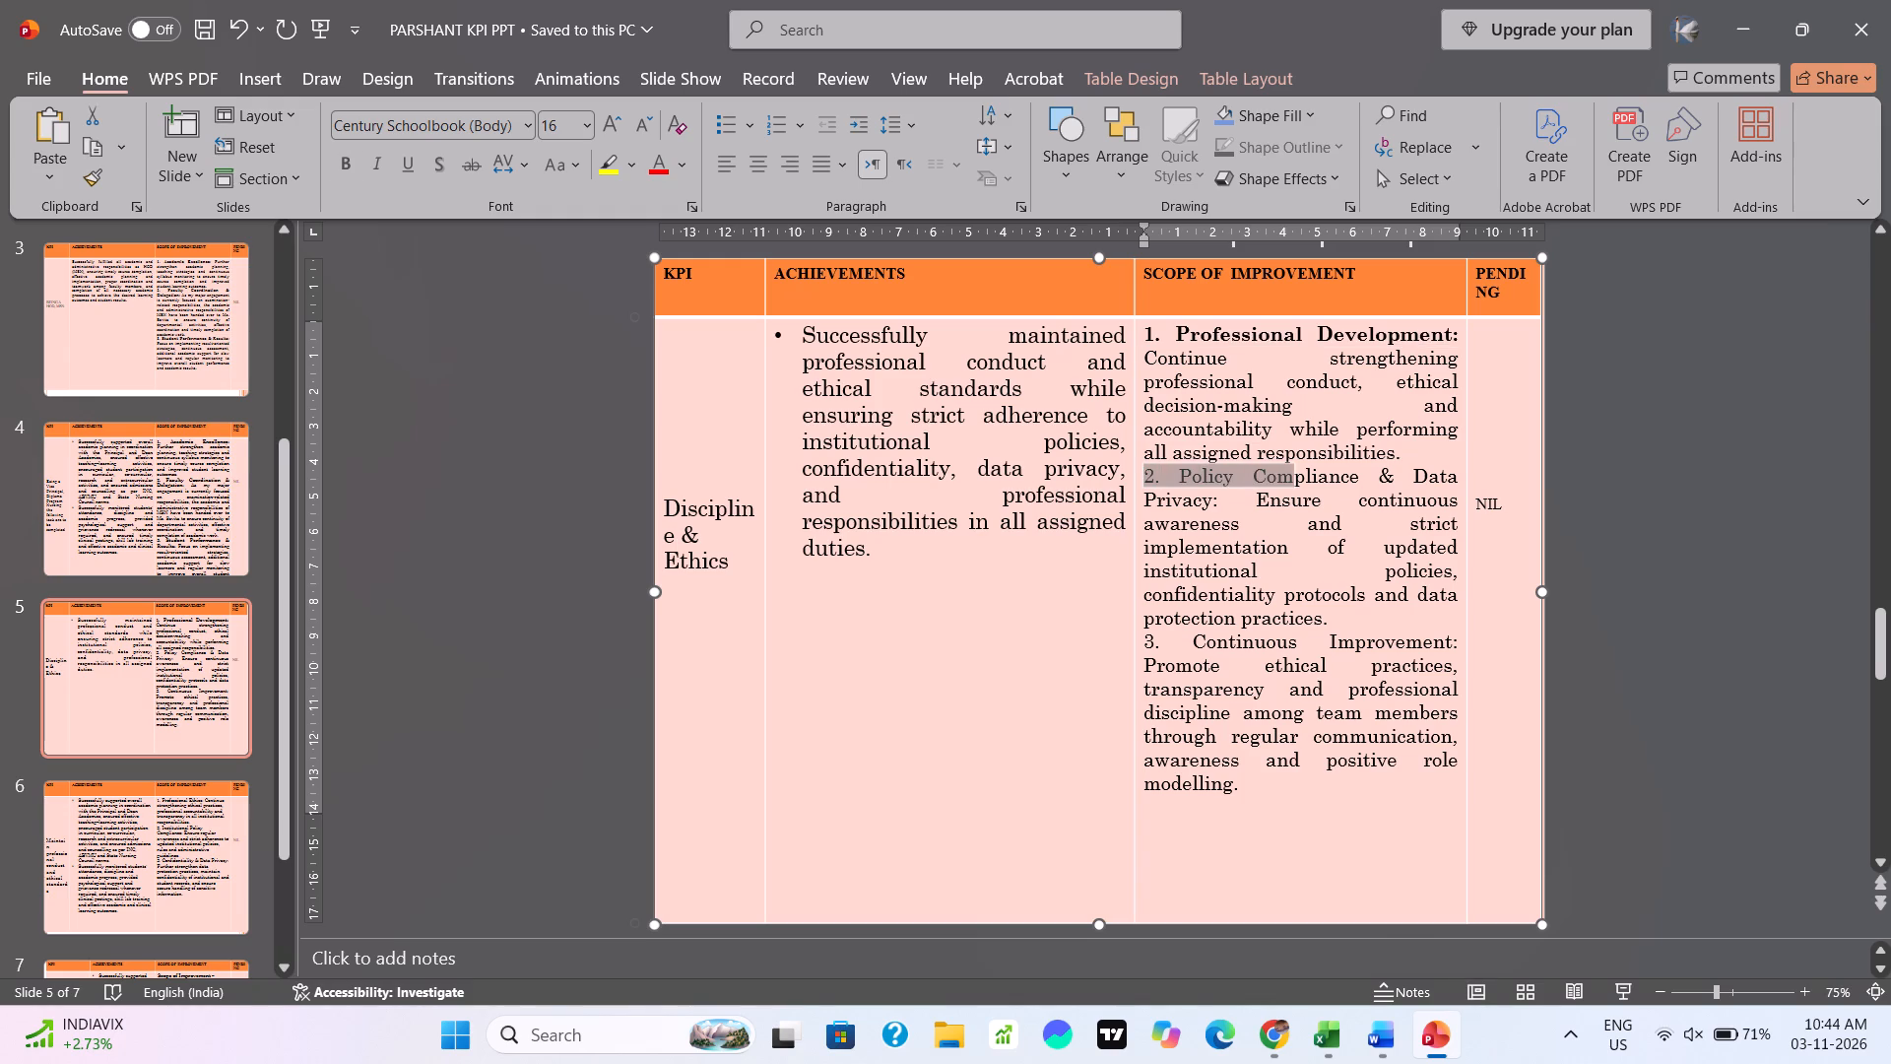
key("shift+Right")
key("shift+Right")
key("shift+Right")
key("shift+Right")
key("shift+Right")
key("shift+Right")
key("shift+Right")
key("shift+Right")
key("shift+Right")
key("shift+Right")
key("shift+Right")
key("shift+Right")
key("shift+Right")
key("shift+Right")
key("shift+Right")
key("shift+Right")
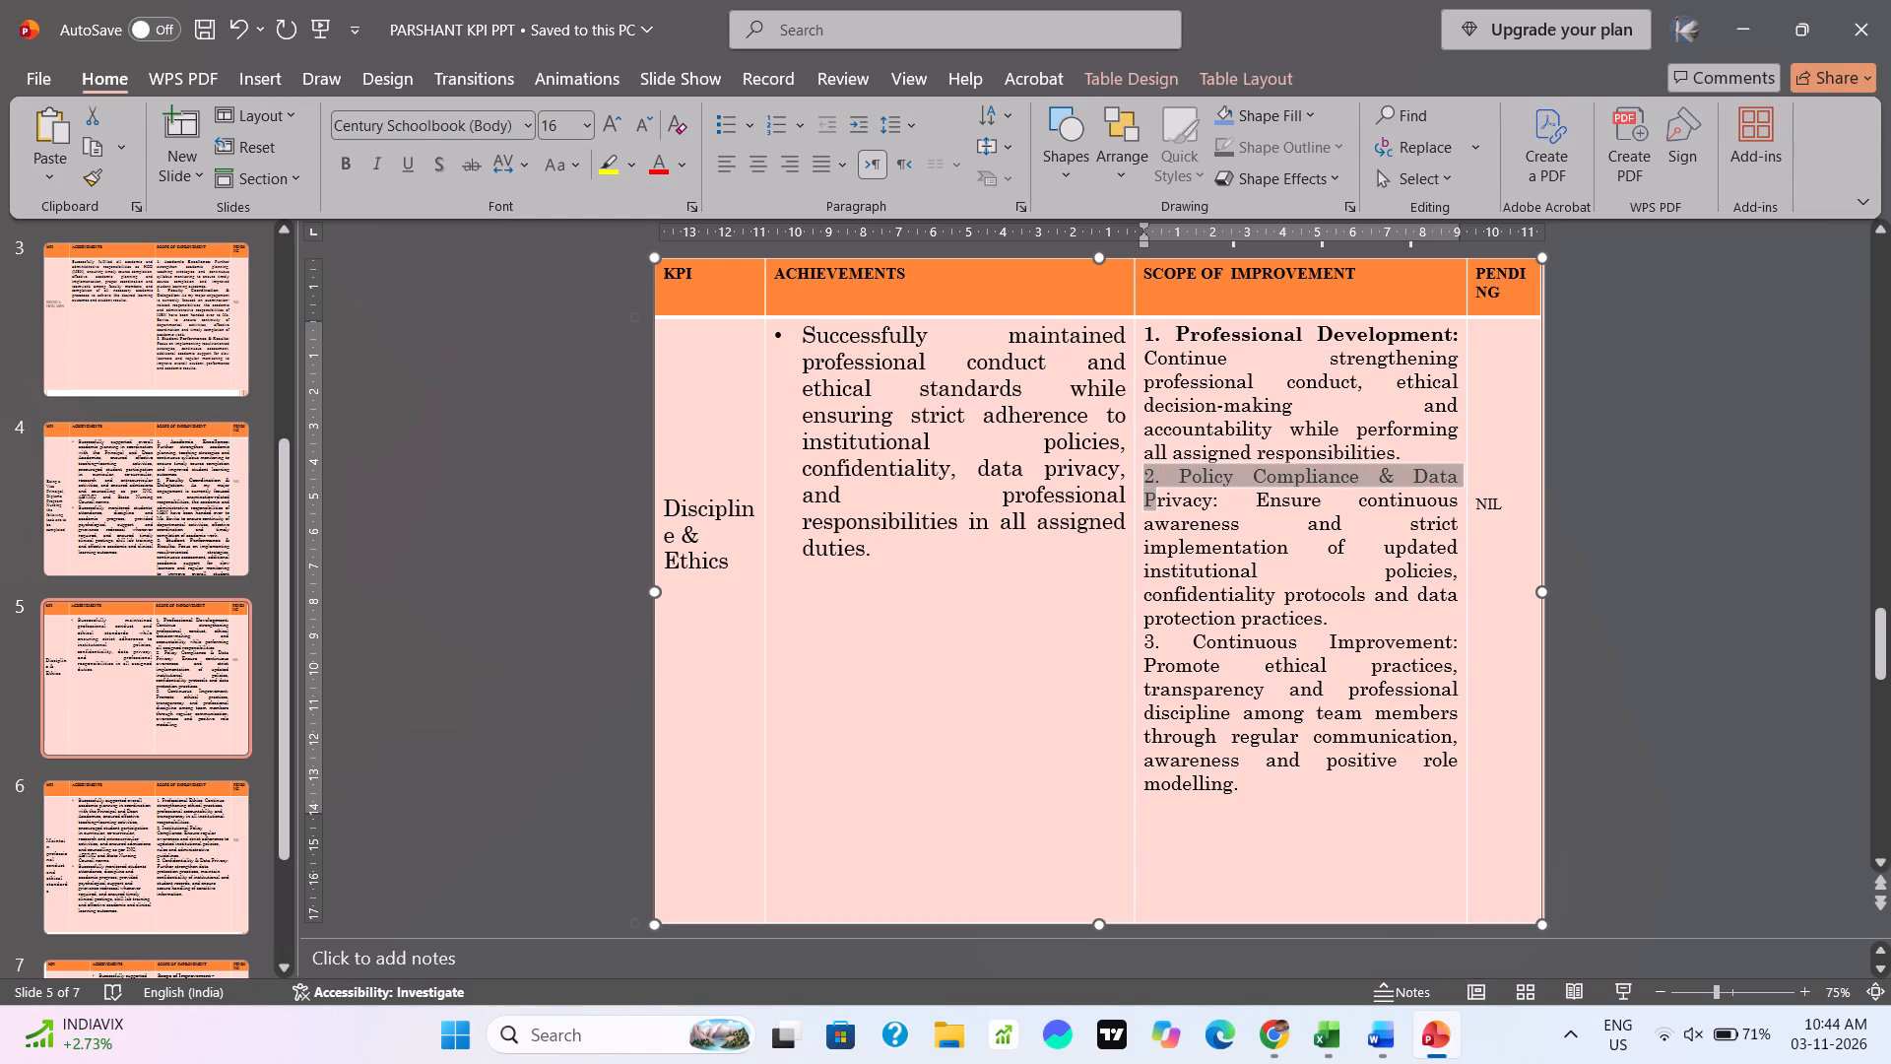
key("shift+Right")
key("shift+Right")
key("shift+Right")
key("shift+Right")
key("shift+Right")
key("shift+Right")
key("shift+Right")
key("ctrl+b")
Re-enter the space after "3." and make the heading "3. Continuous Improvement:" bold in slide 5's Scope of Improvement cell.
key("Down")
key("Down")
key("Down")
key("Down")
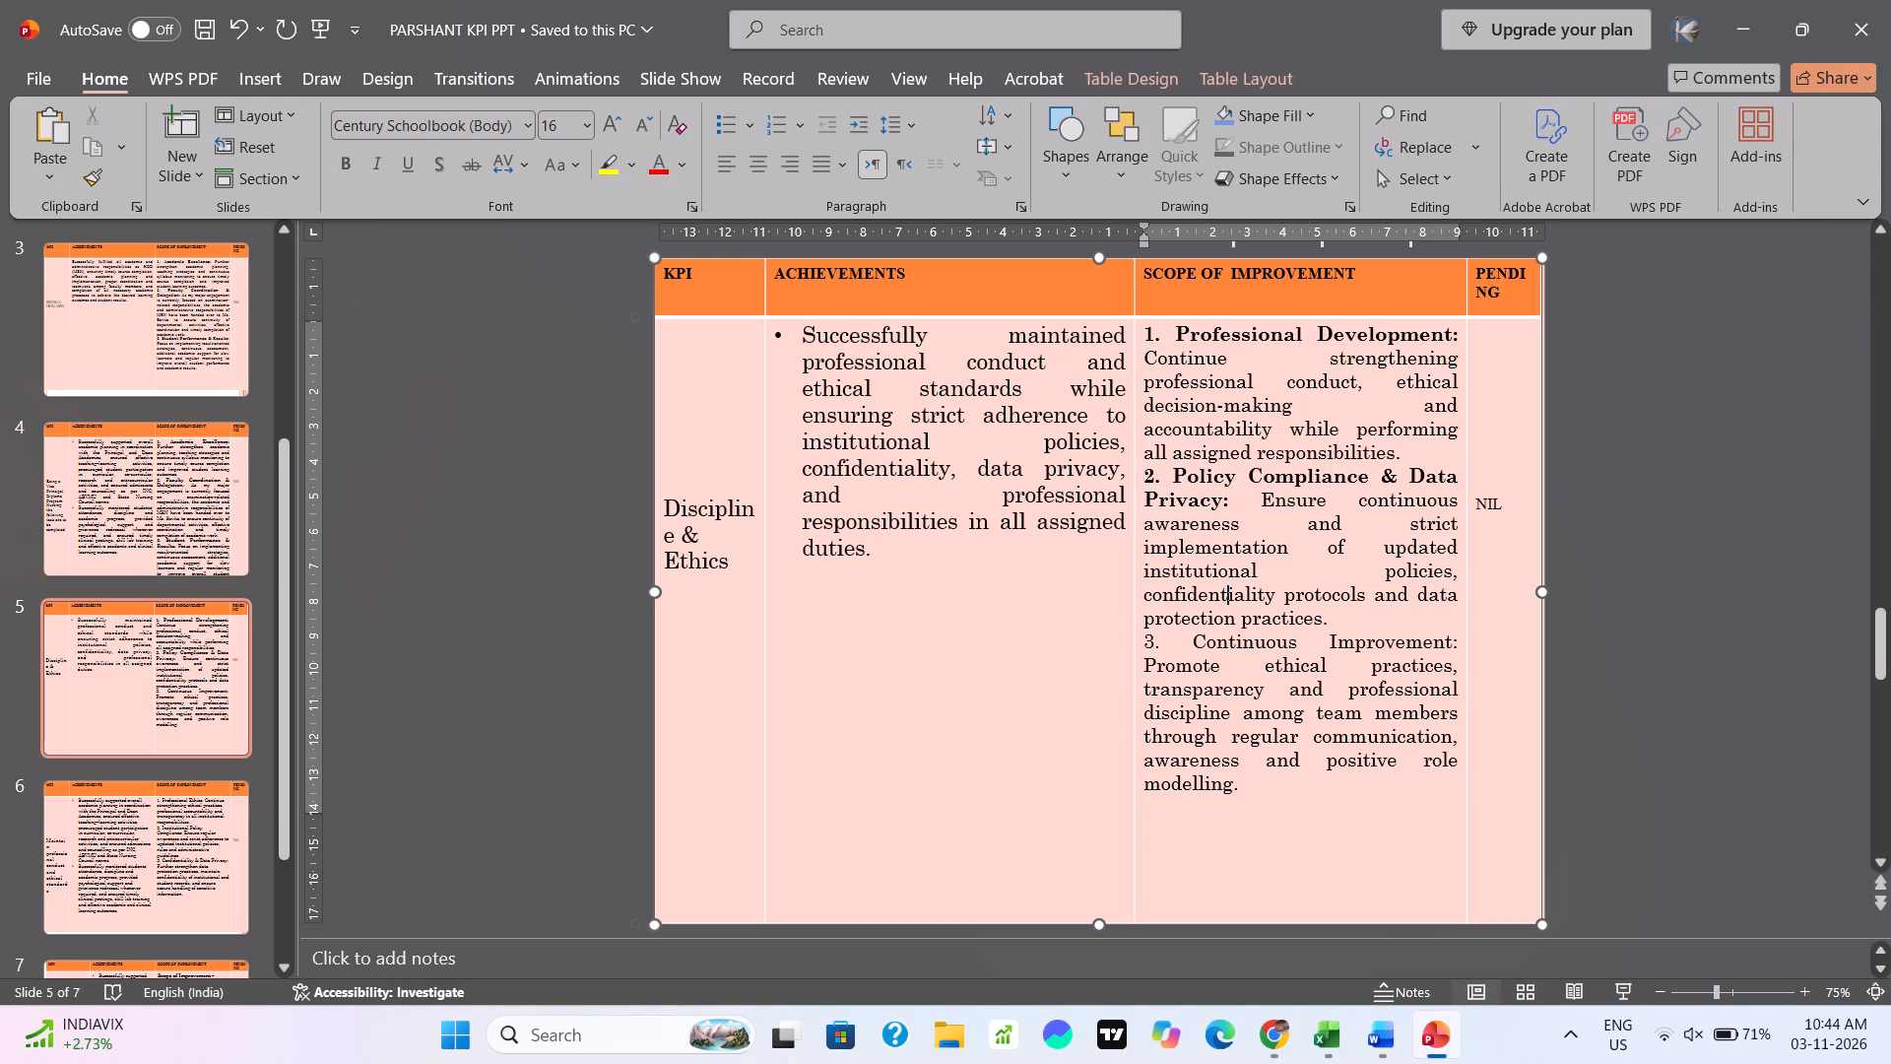
key("Down")
key("Down")
key("Left")
key("Left")
key("Left")
key("Left")
key("Right")
key("BackSpace")
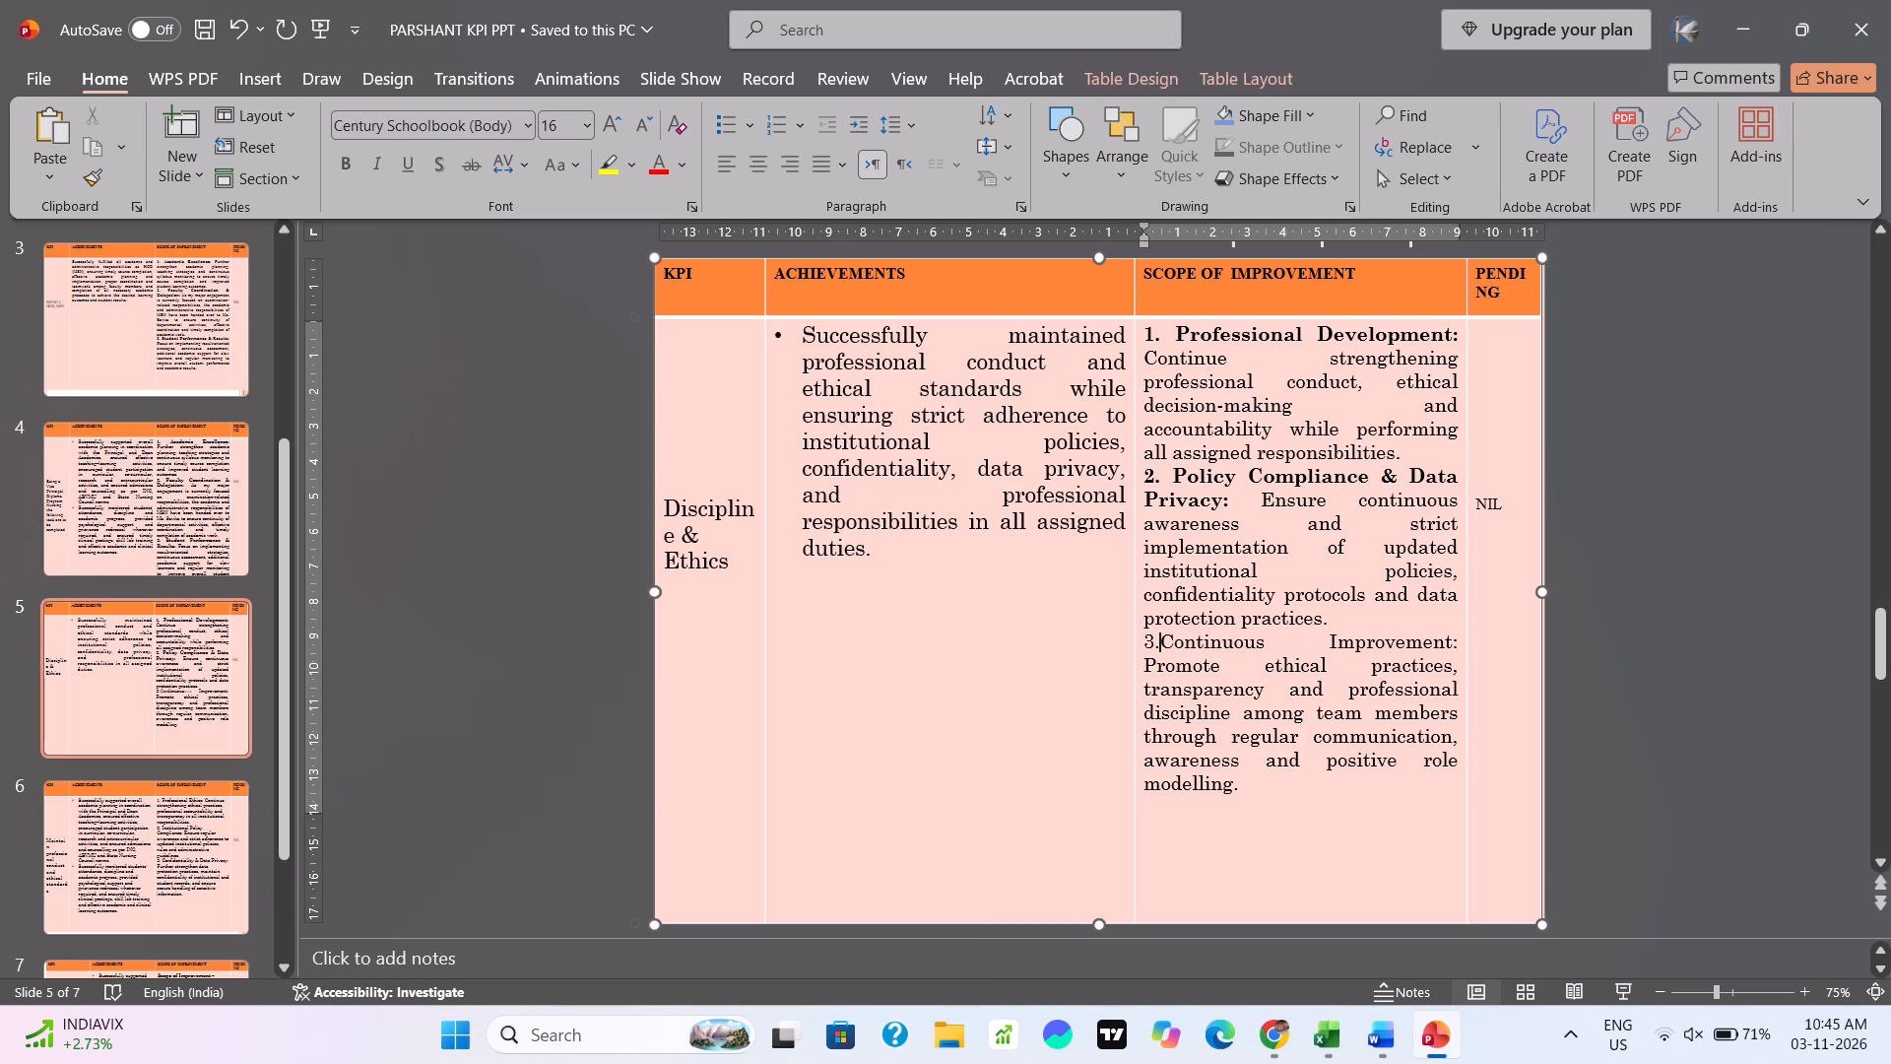
key("space")
key("Left")
key("Left")
key("Left")
key("shift+Right")
key("shift+Right")
key("shift+Right")
key("shift+Right")
key("shift+Right")
key("shift+Right")
key("shift+Right")
key("shift+Right")
key("shift+Right")
key("shift+Right")
key("shift+Right")
key("shift+Right")
key("shift+Right")
key("shift+Right")
key("shift+Right")
key("shift+Right")
key("shift+Right")
key("shift+Right")
key("shift+Right")
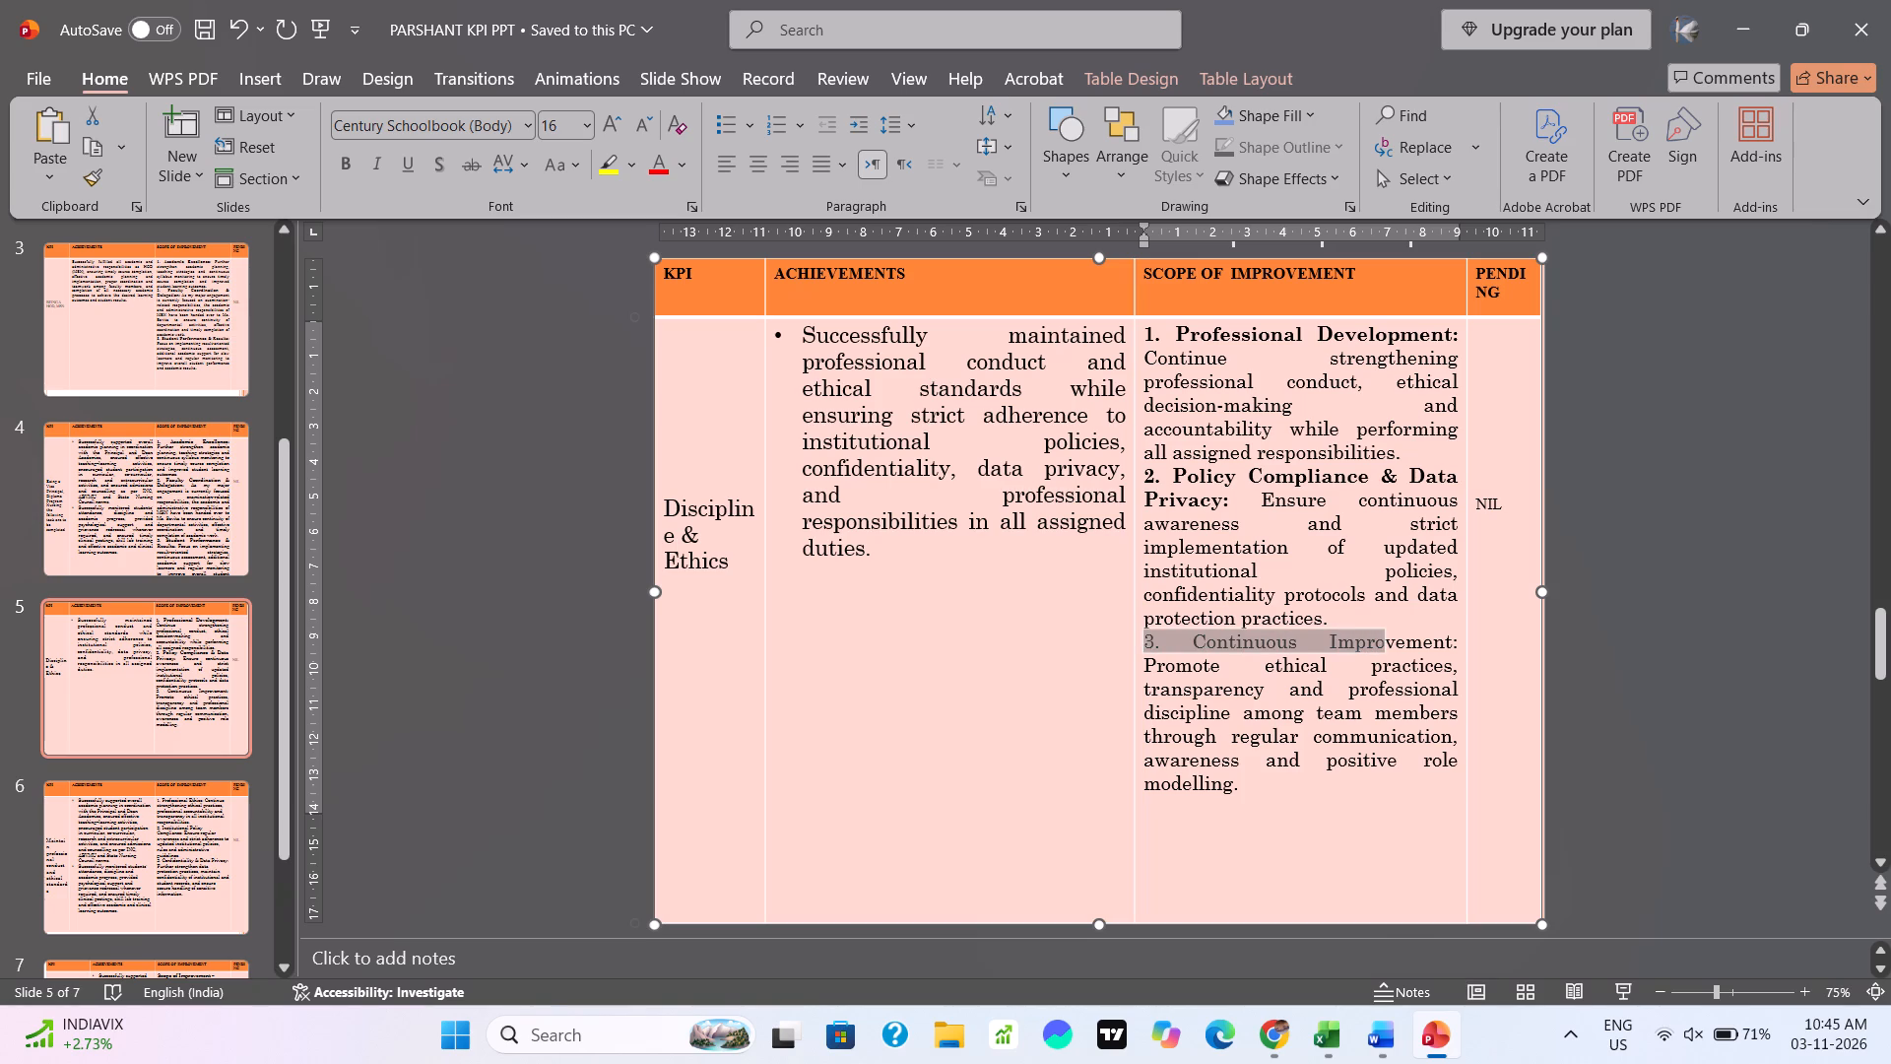
key("shift+Right")
key("shift+Right")
key("shift+Right")
key("shift+Right")
key("shift+Right")
key("shift+Right")
key("shift+Right")
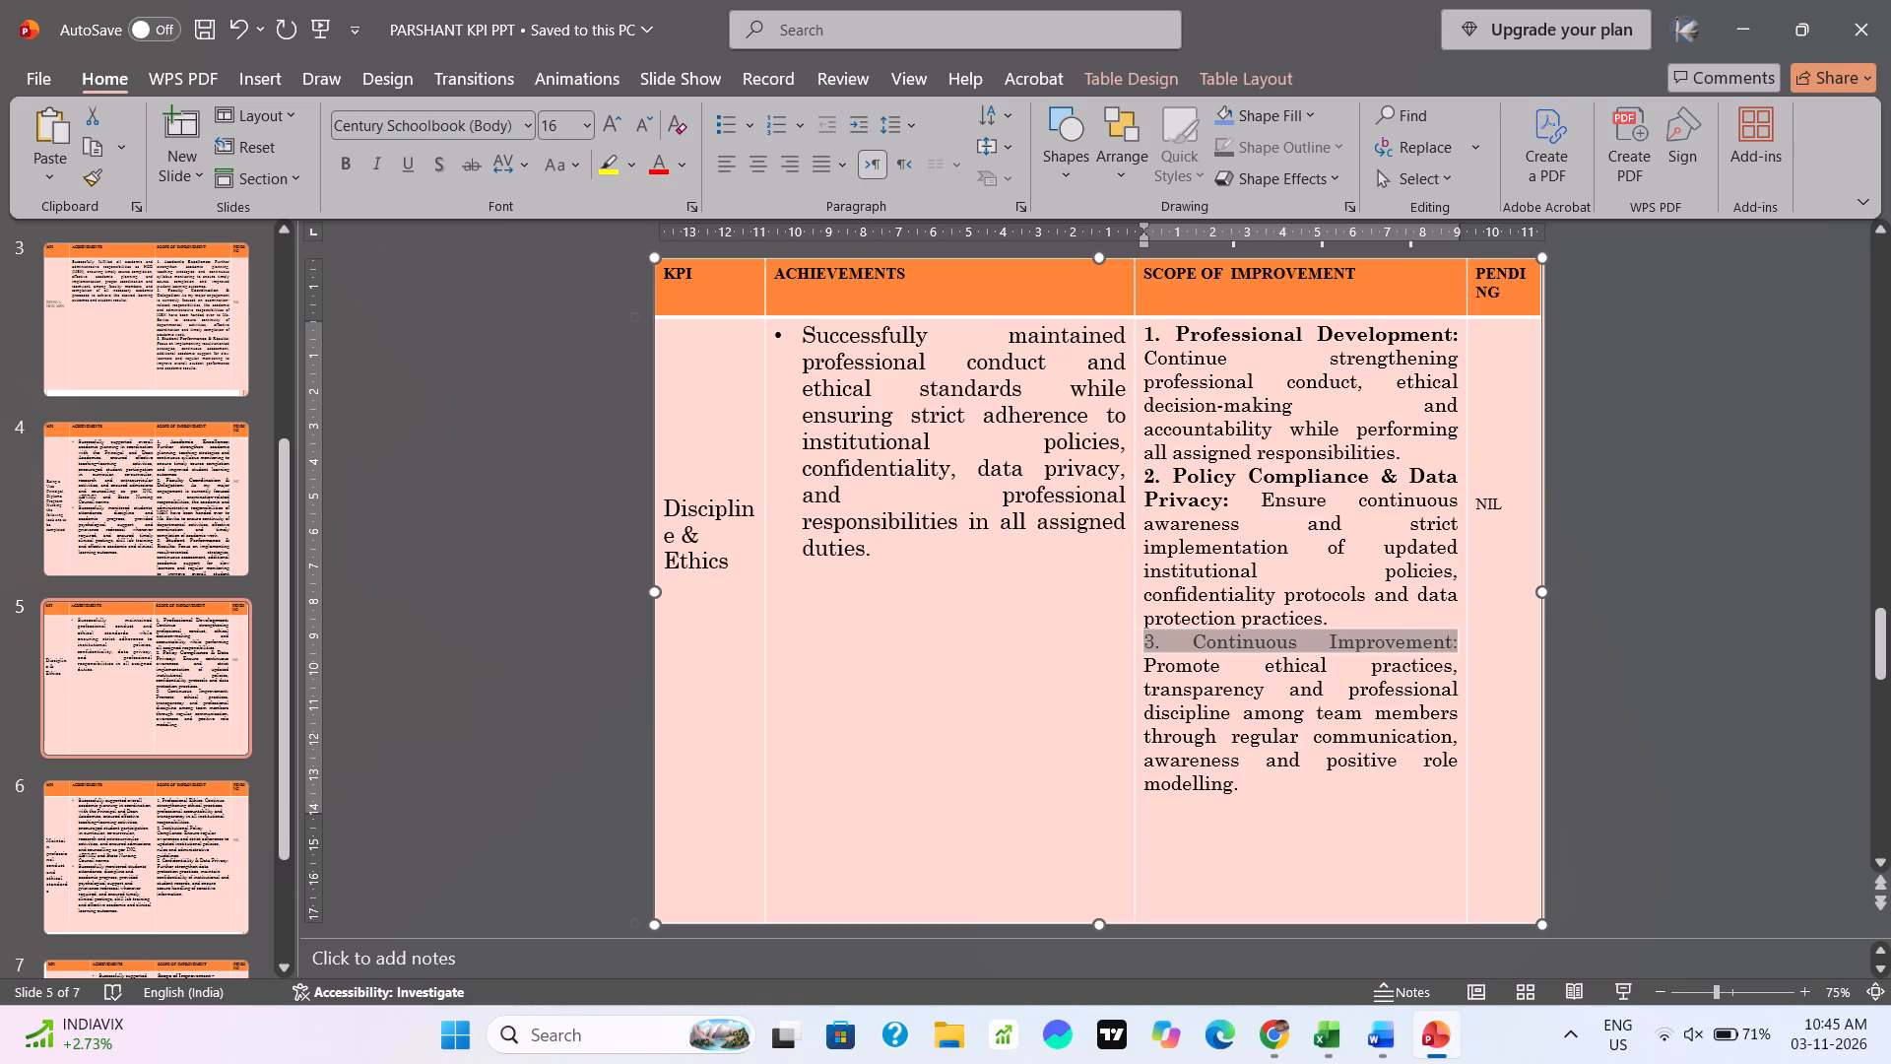
key("ctrl+b")
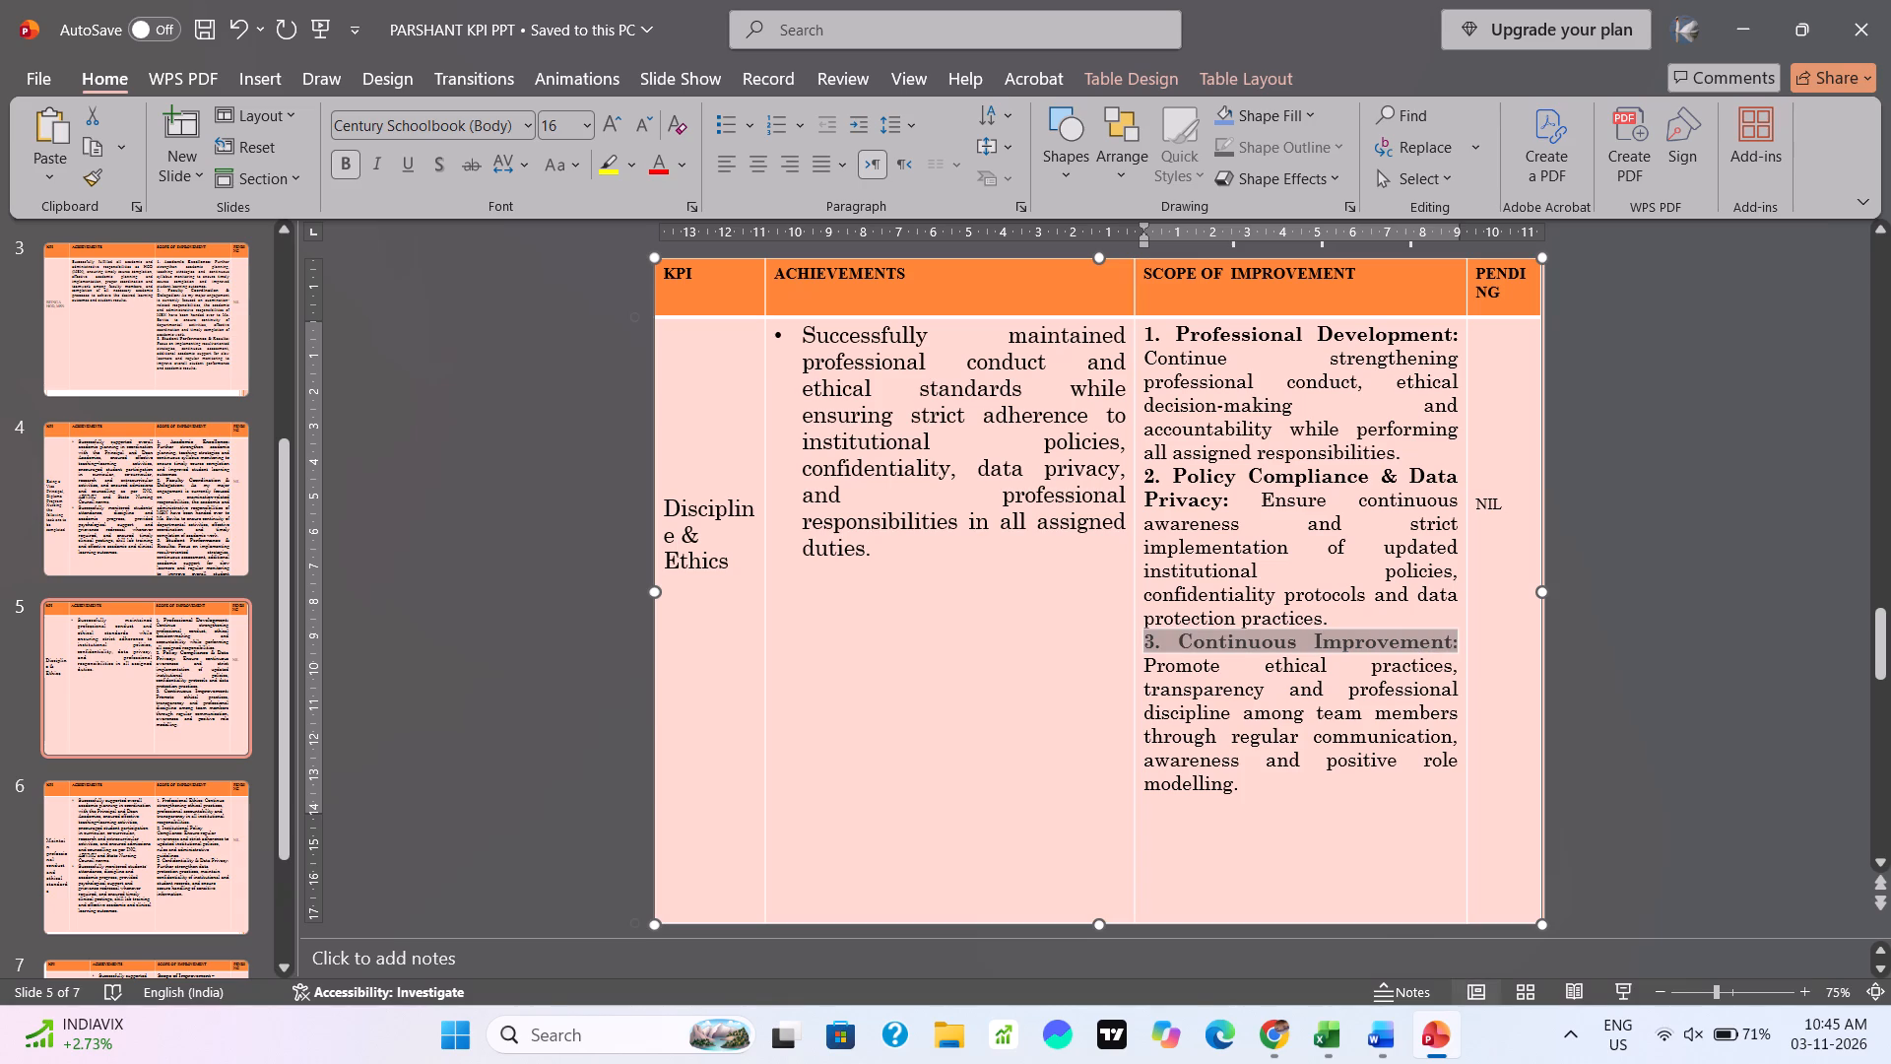
Narrow slide 5's Achievements column by moving its border with Scope of Improvement, widening the latter.
left_click(983, 628)
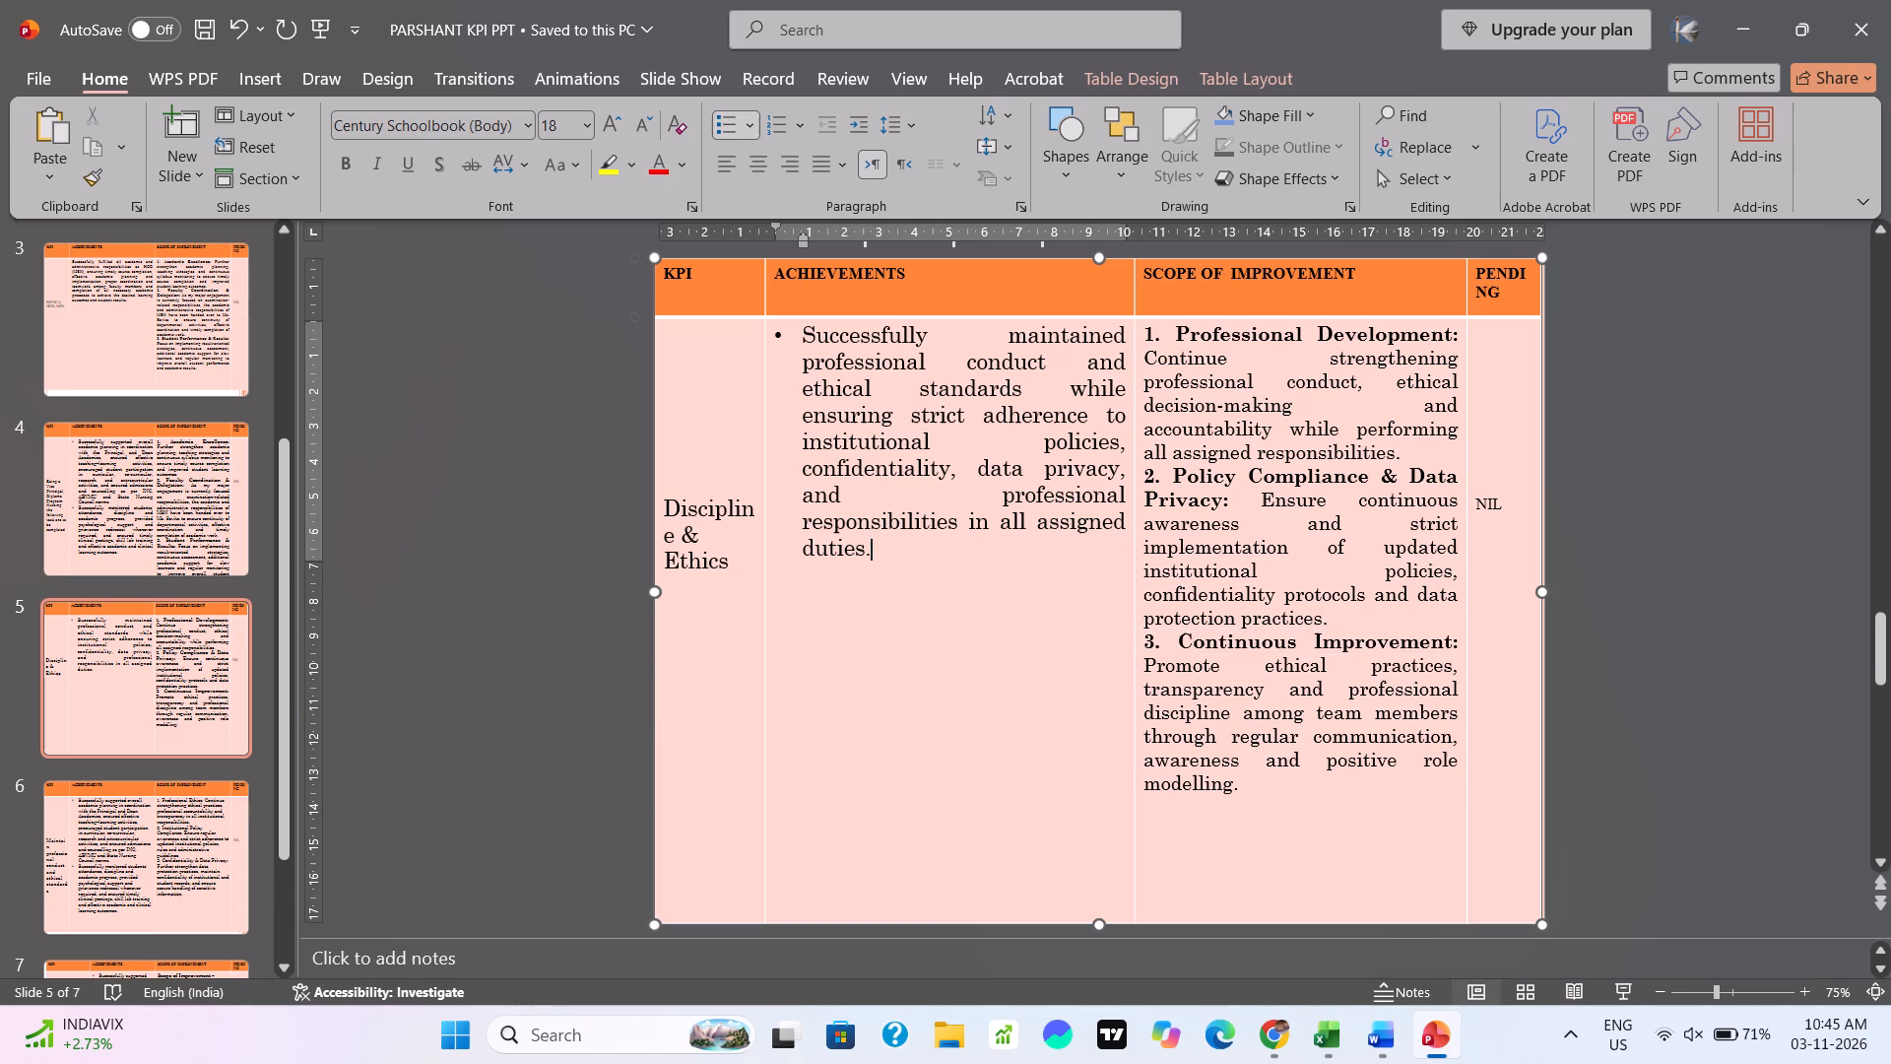
left_click_drag(1133, 284, 1073, 302)
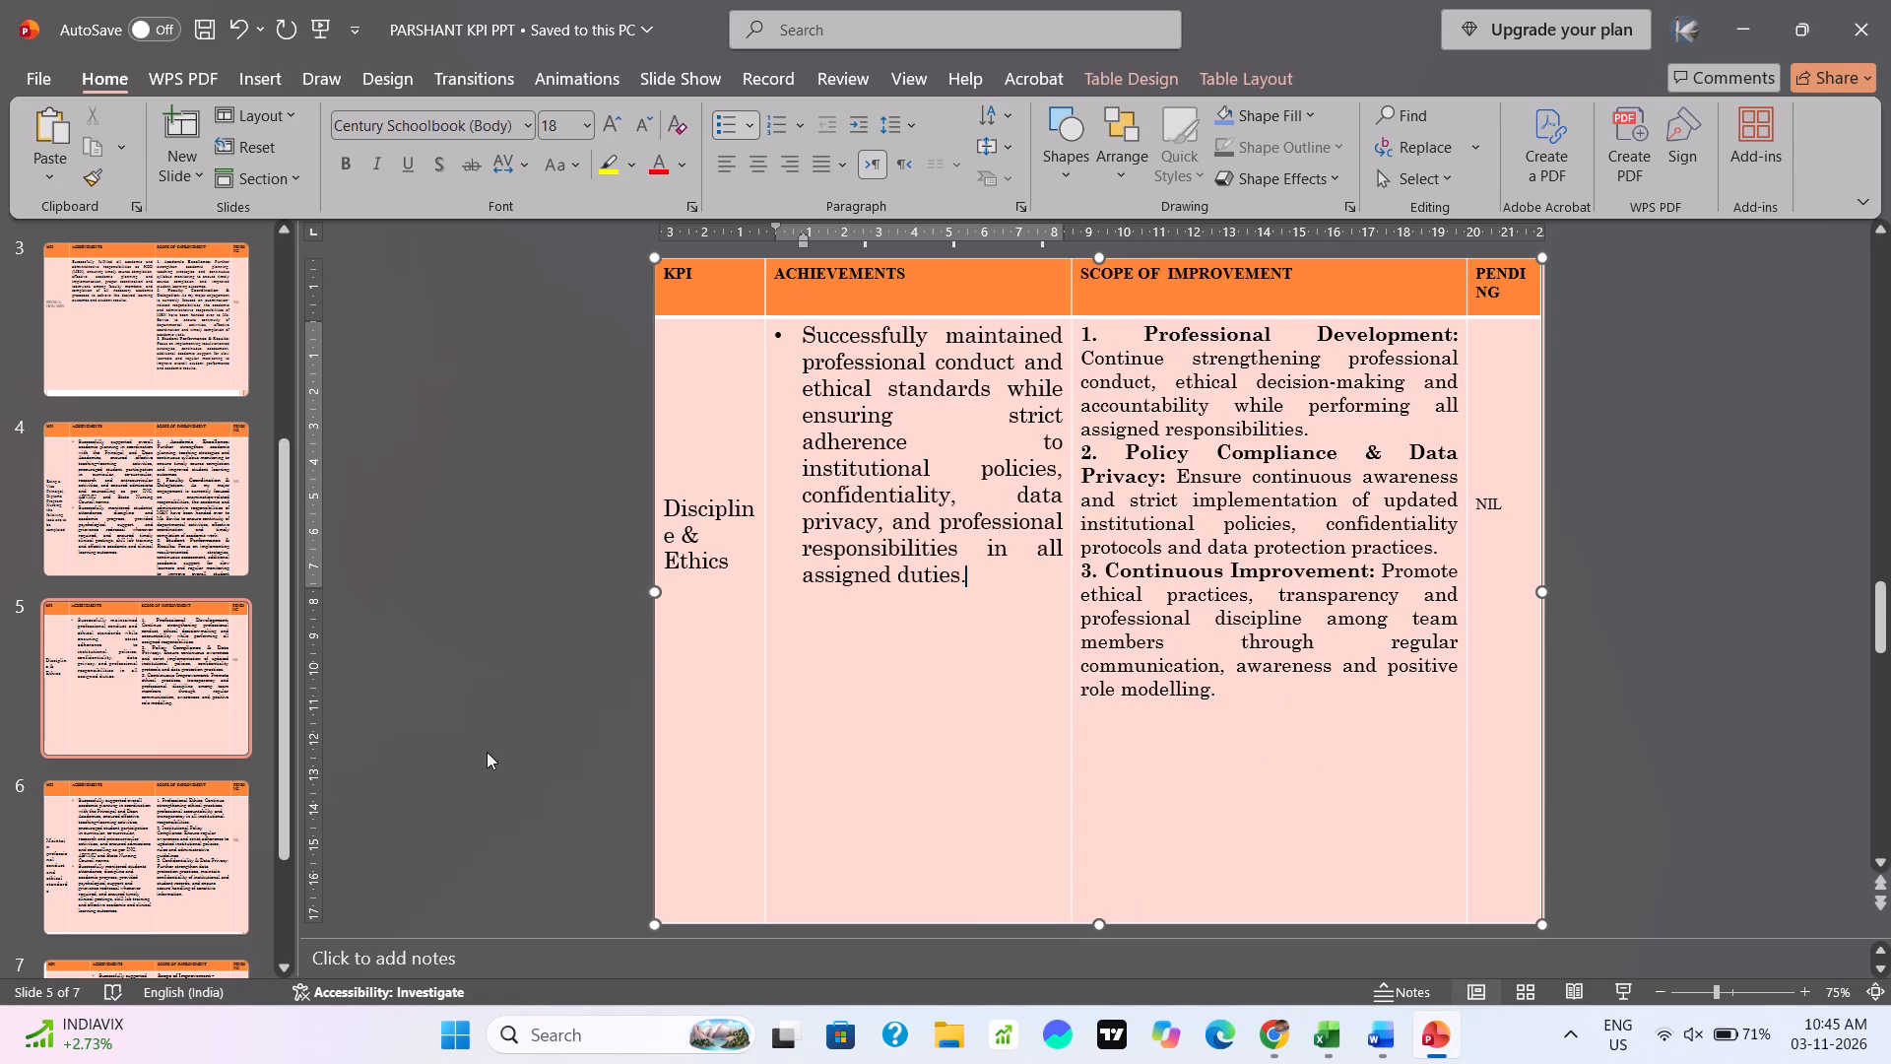
Justify both bullet points in slide 6's Achievements cell.
left_click(183, 822)
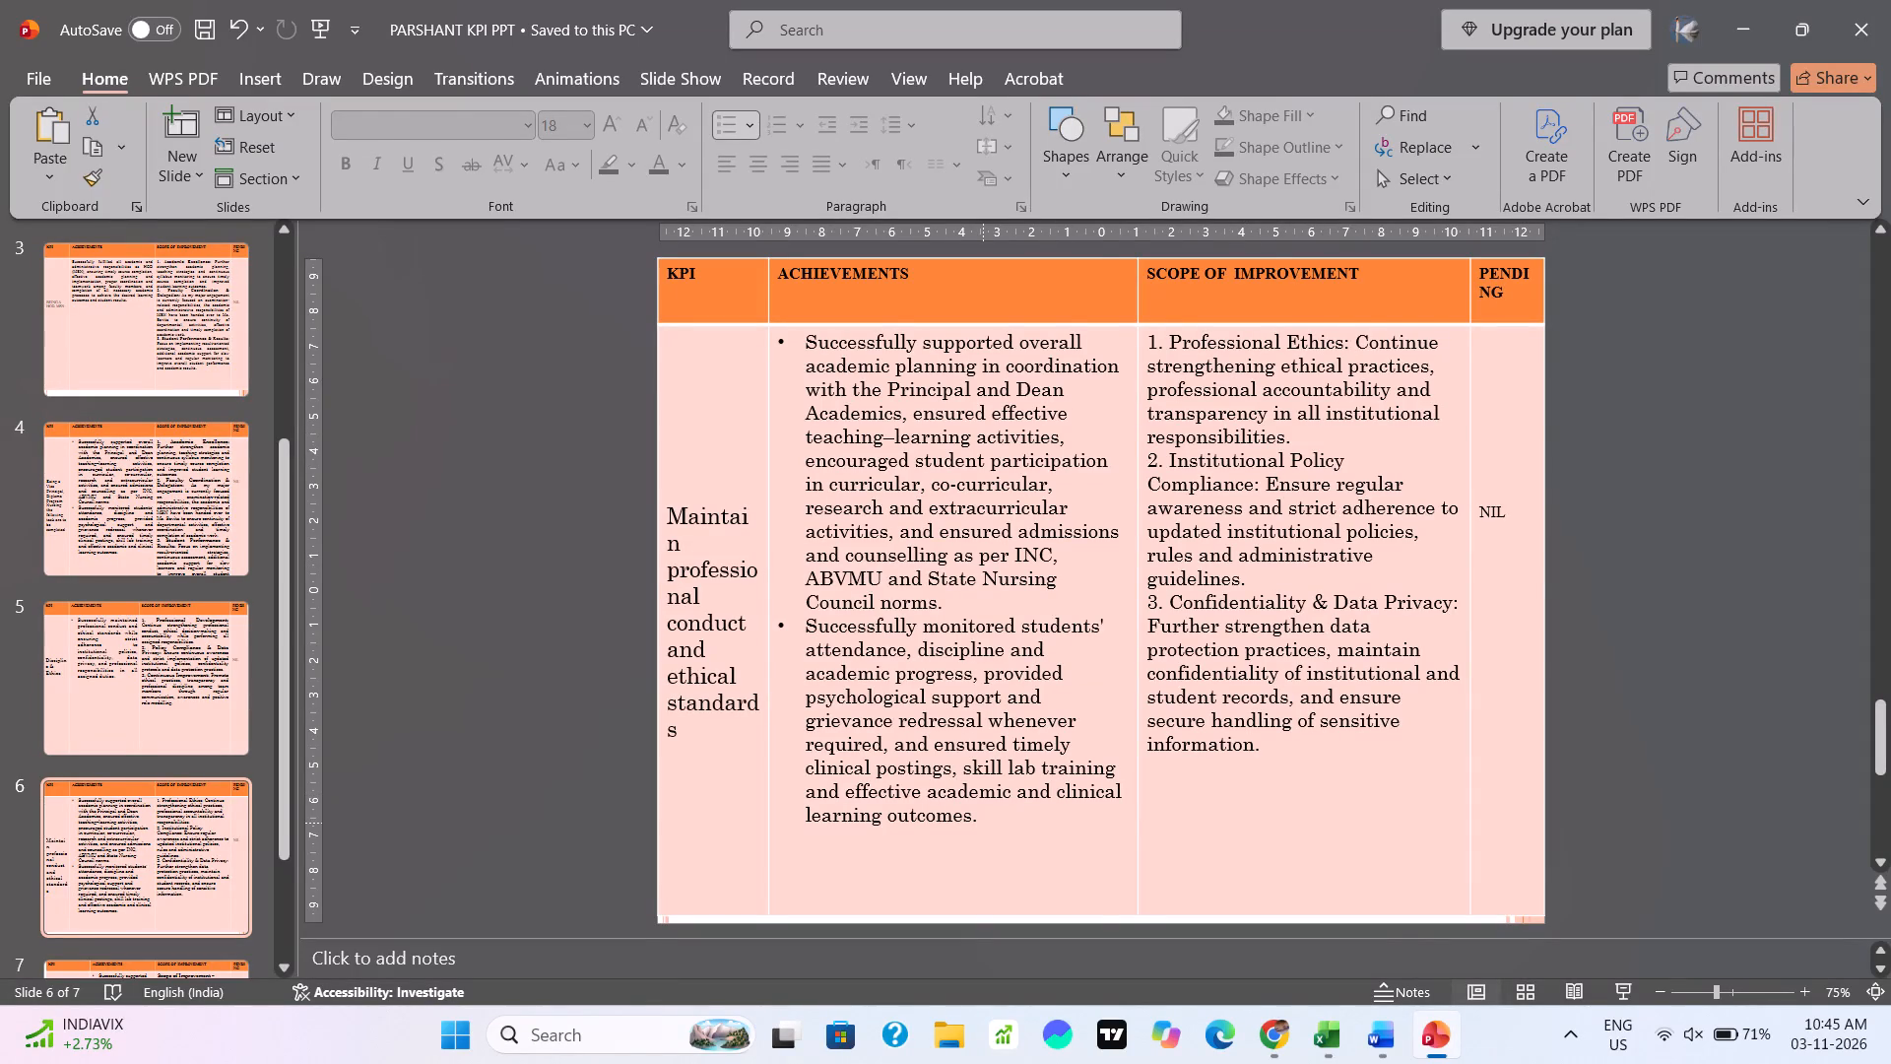
left_click_drag(983, 823, 794, 348)
left_click(820, 169)
left_click(839, 198)
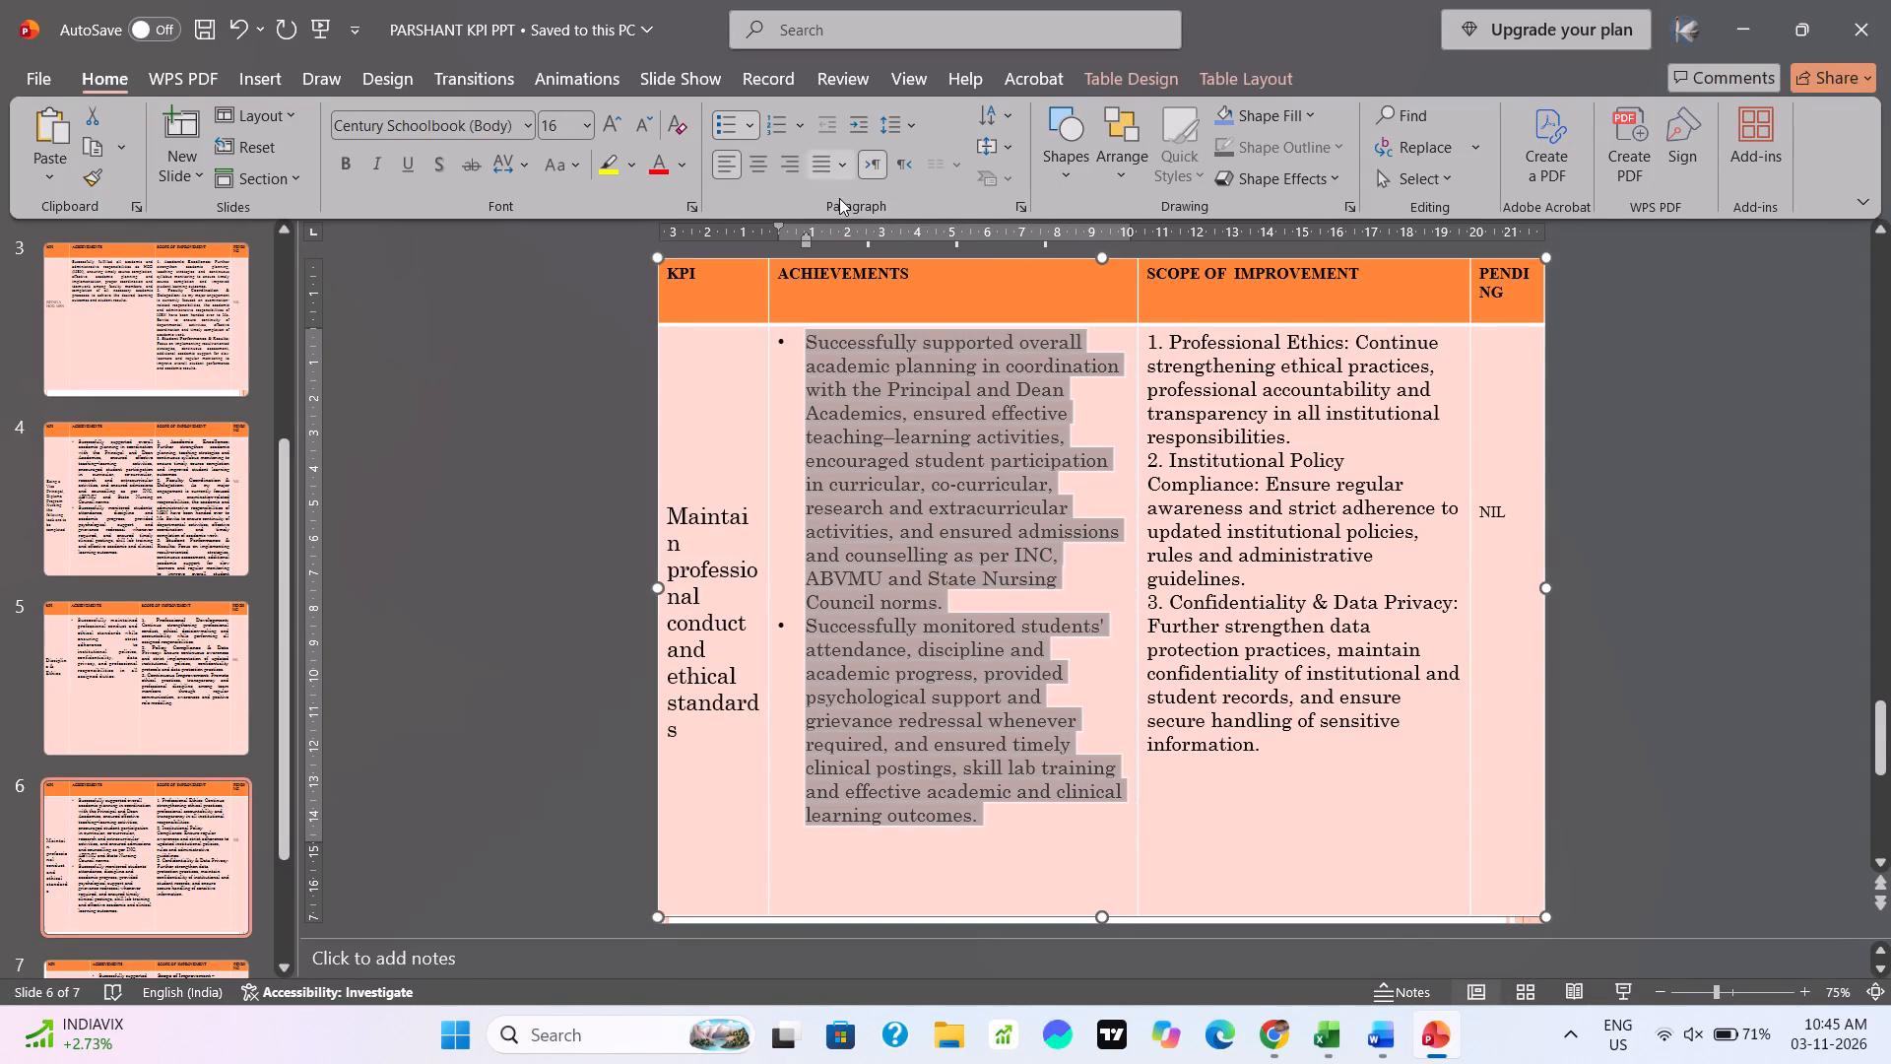
Justify all three numbered points in slide 6's Scope of Improvement cell.
left_click(1256, 708)
left_click_drag(1272, 752, 1218, 533)
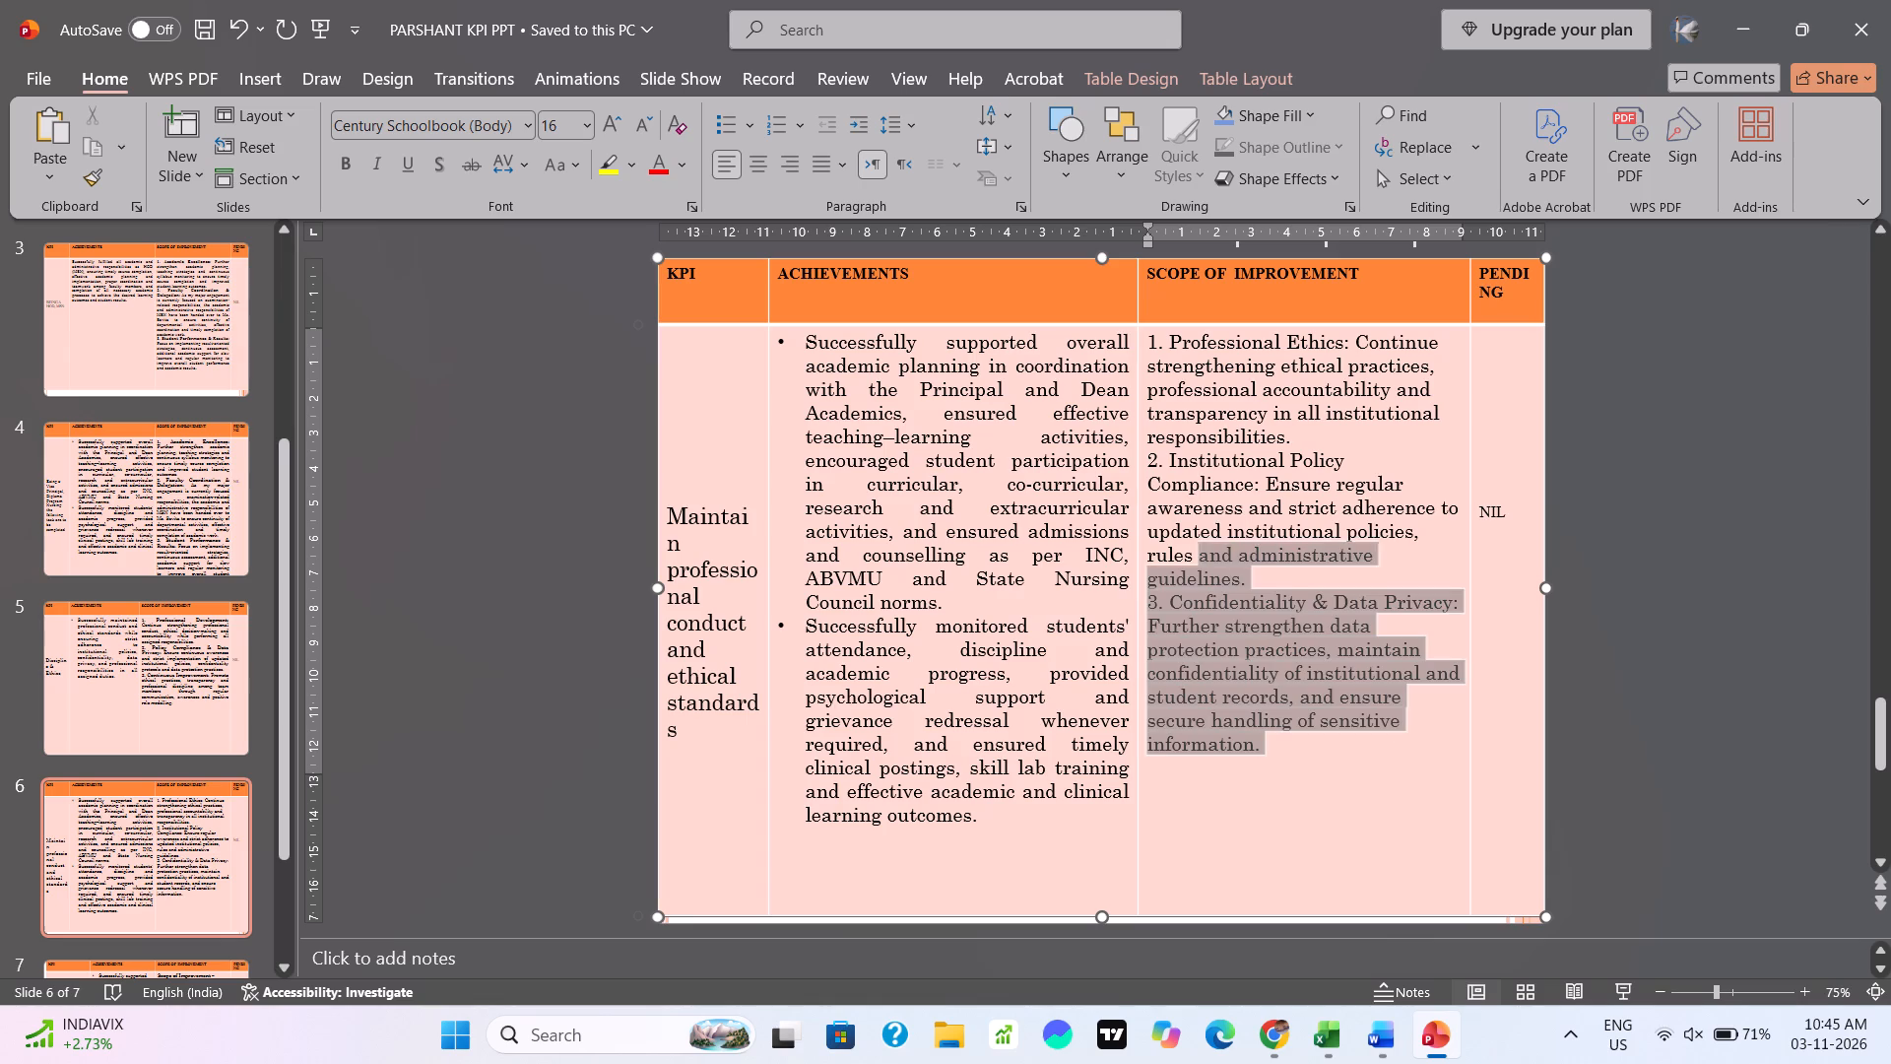
left_click_drag(1218, 533, 1144, 353)
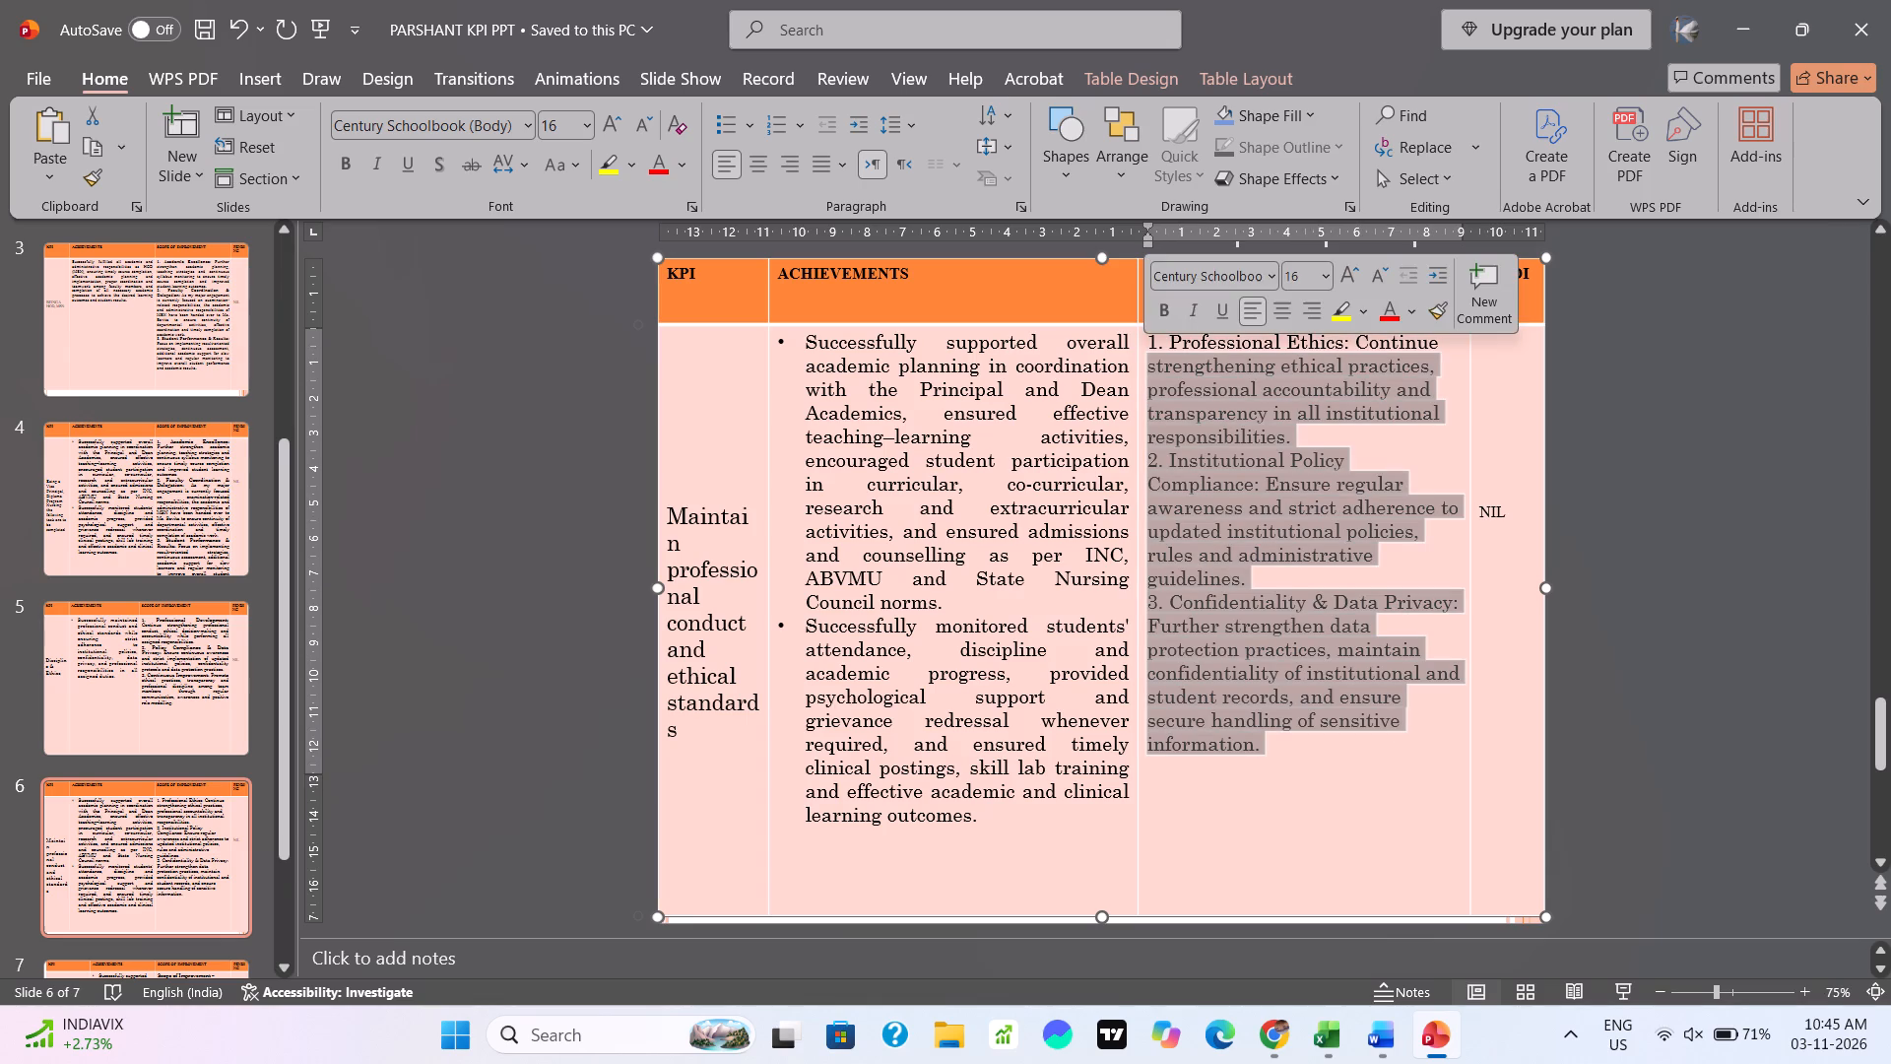
key("shift+Up")
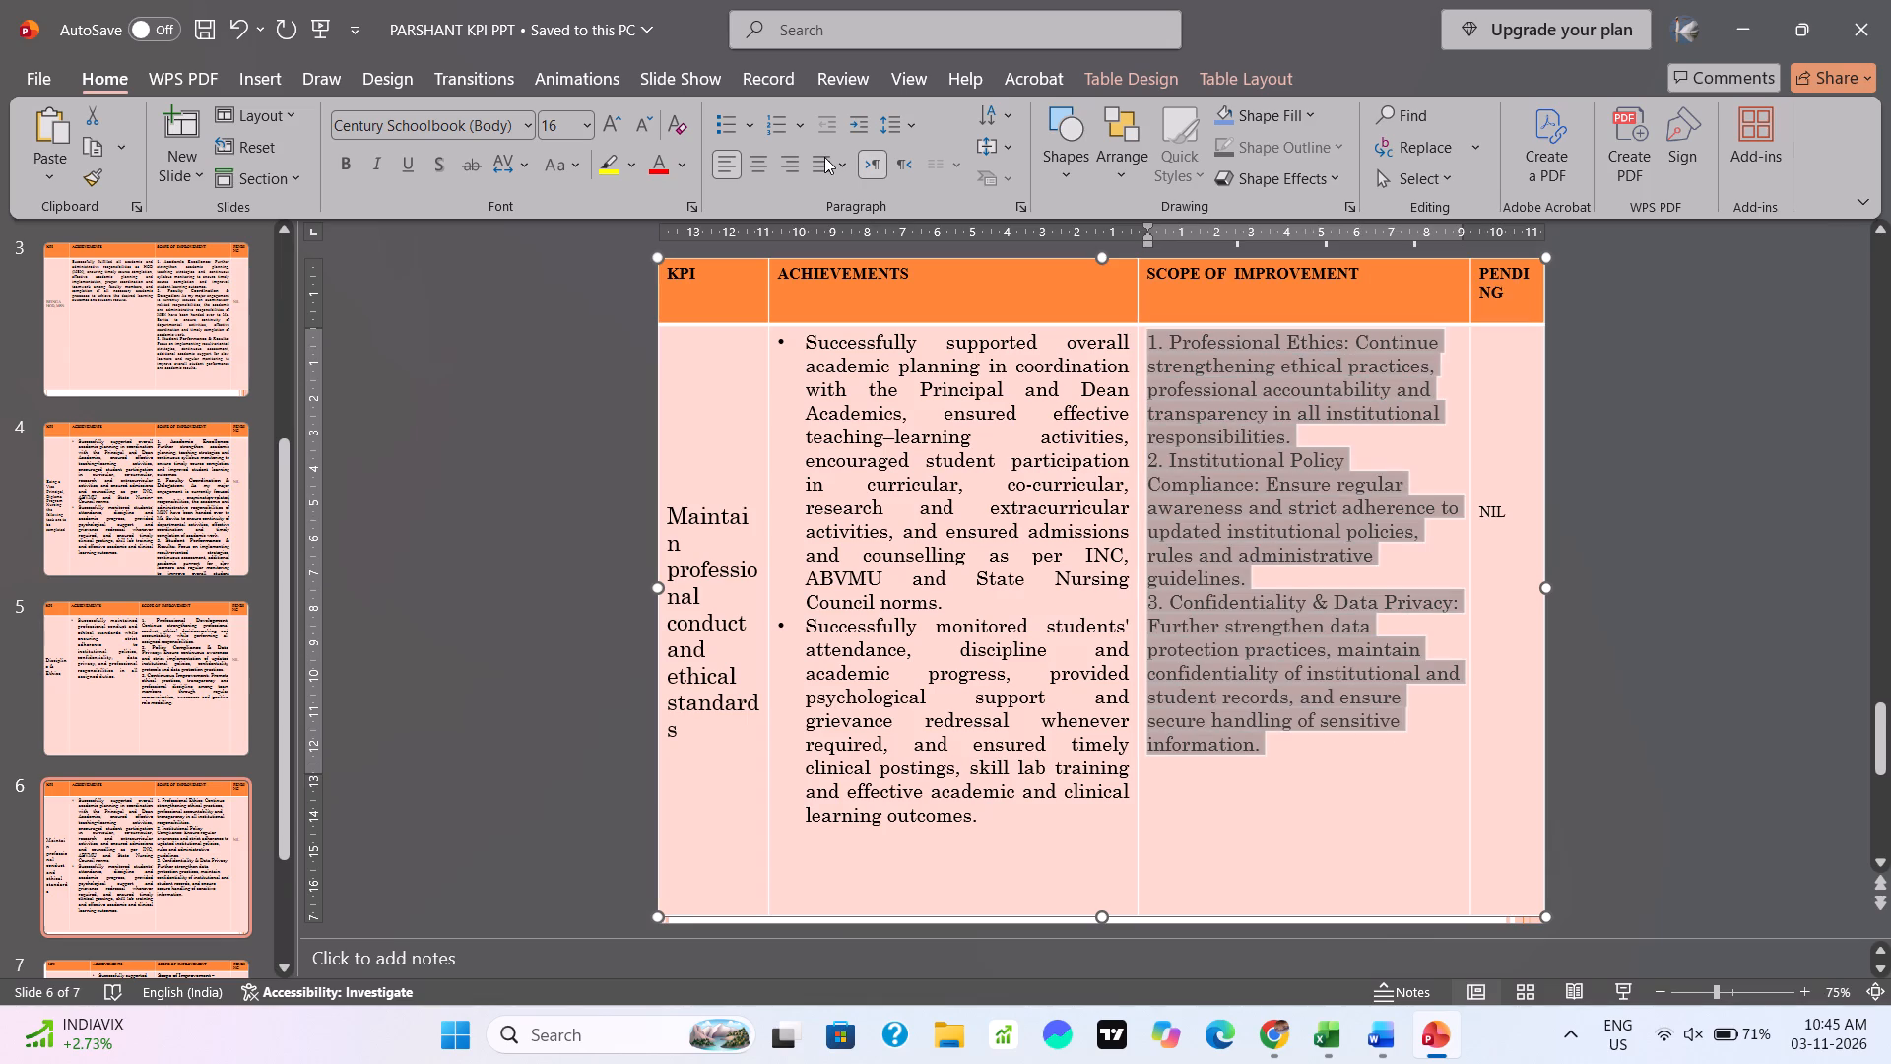
left_click(824, 157)
left_click(838, 201)
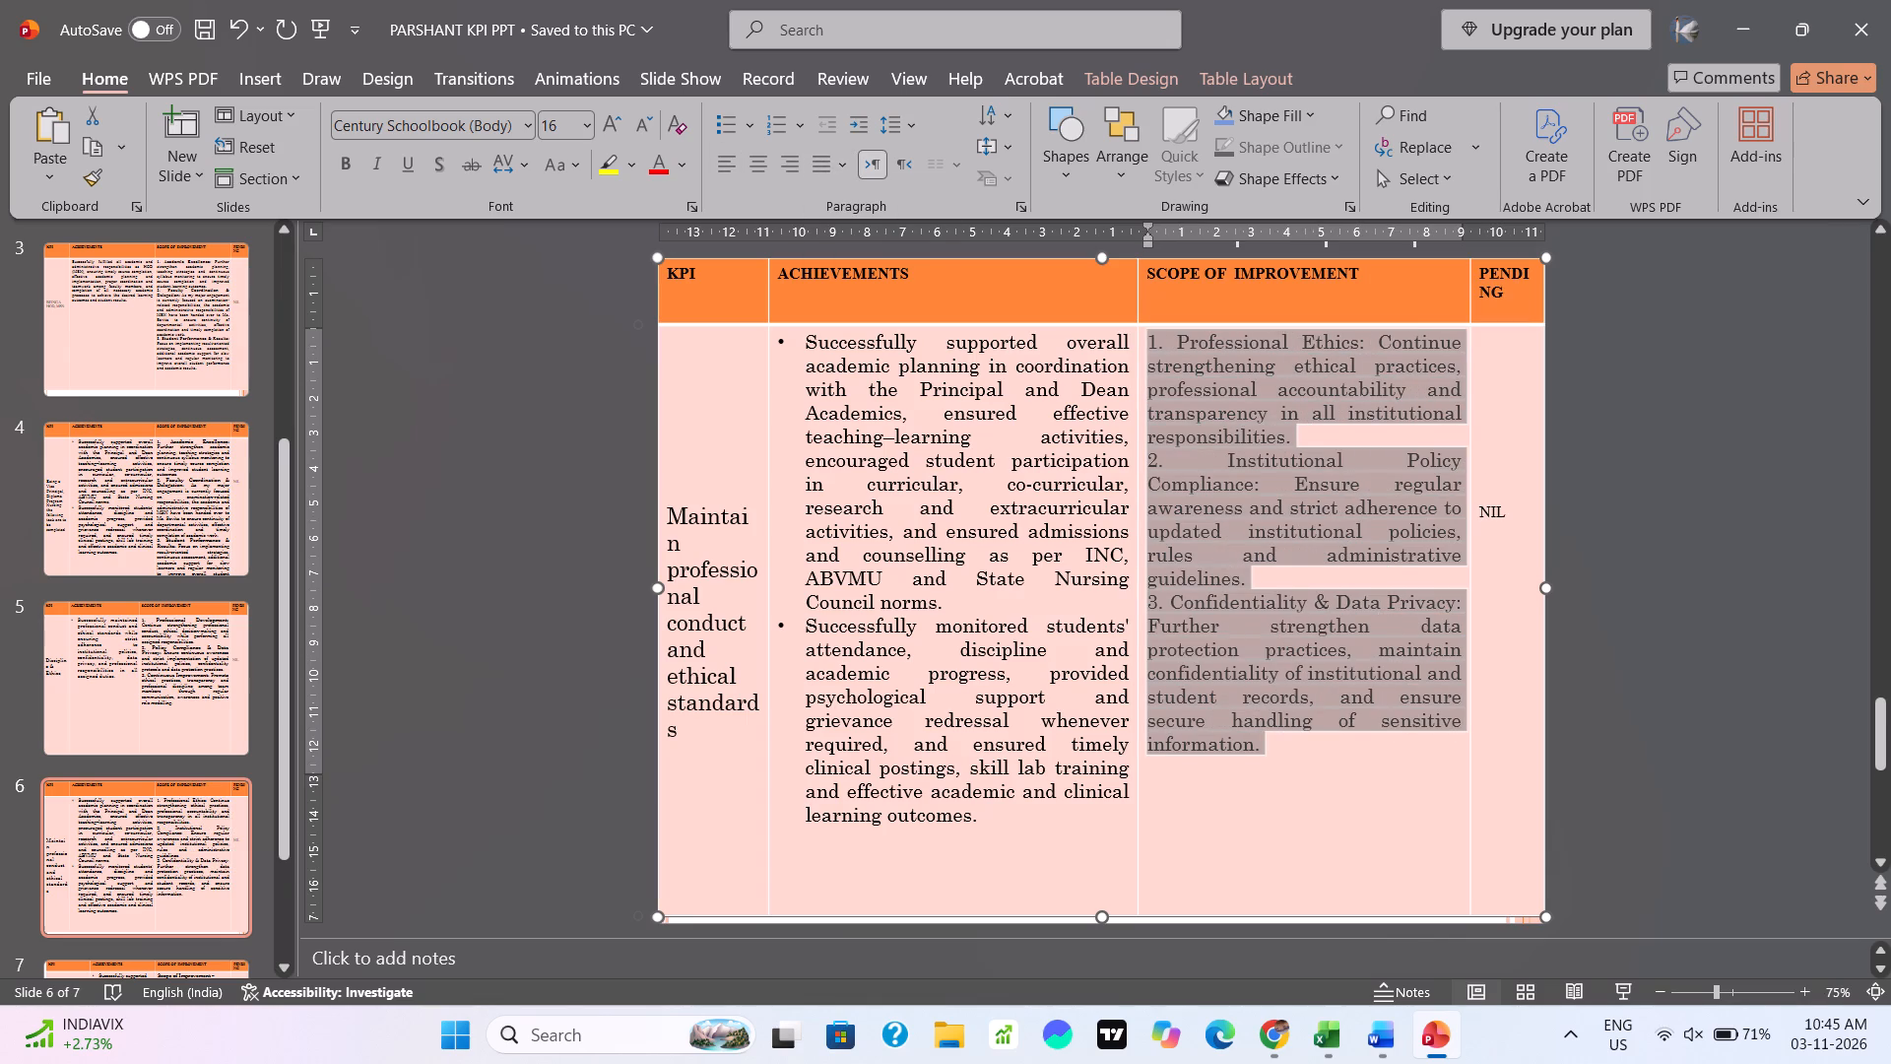
Make the heading "1. Professional Ethics:" bold in slide 6's Scope of Improvement cell.
left_click(1248, 545)
left_click_drag(1369, 344, 1370, 344)
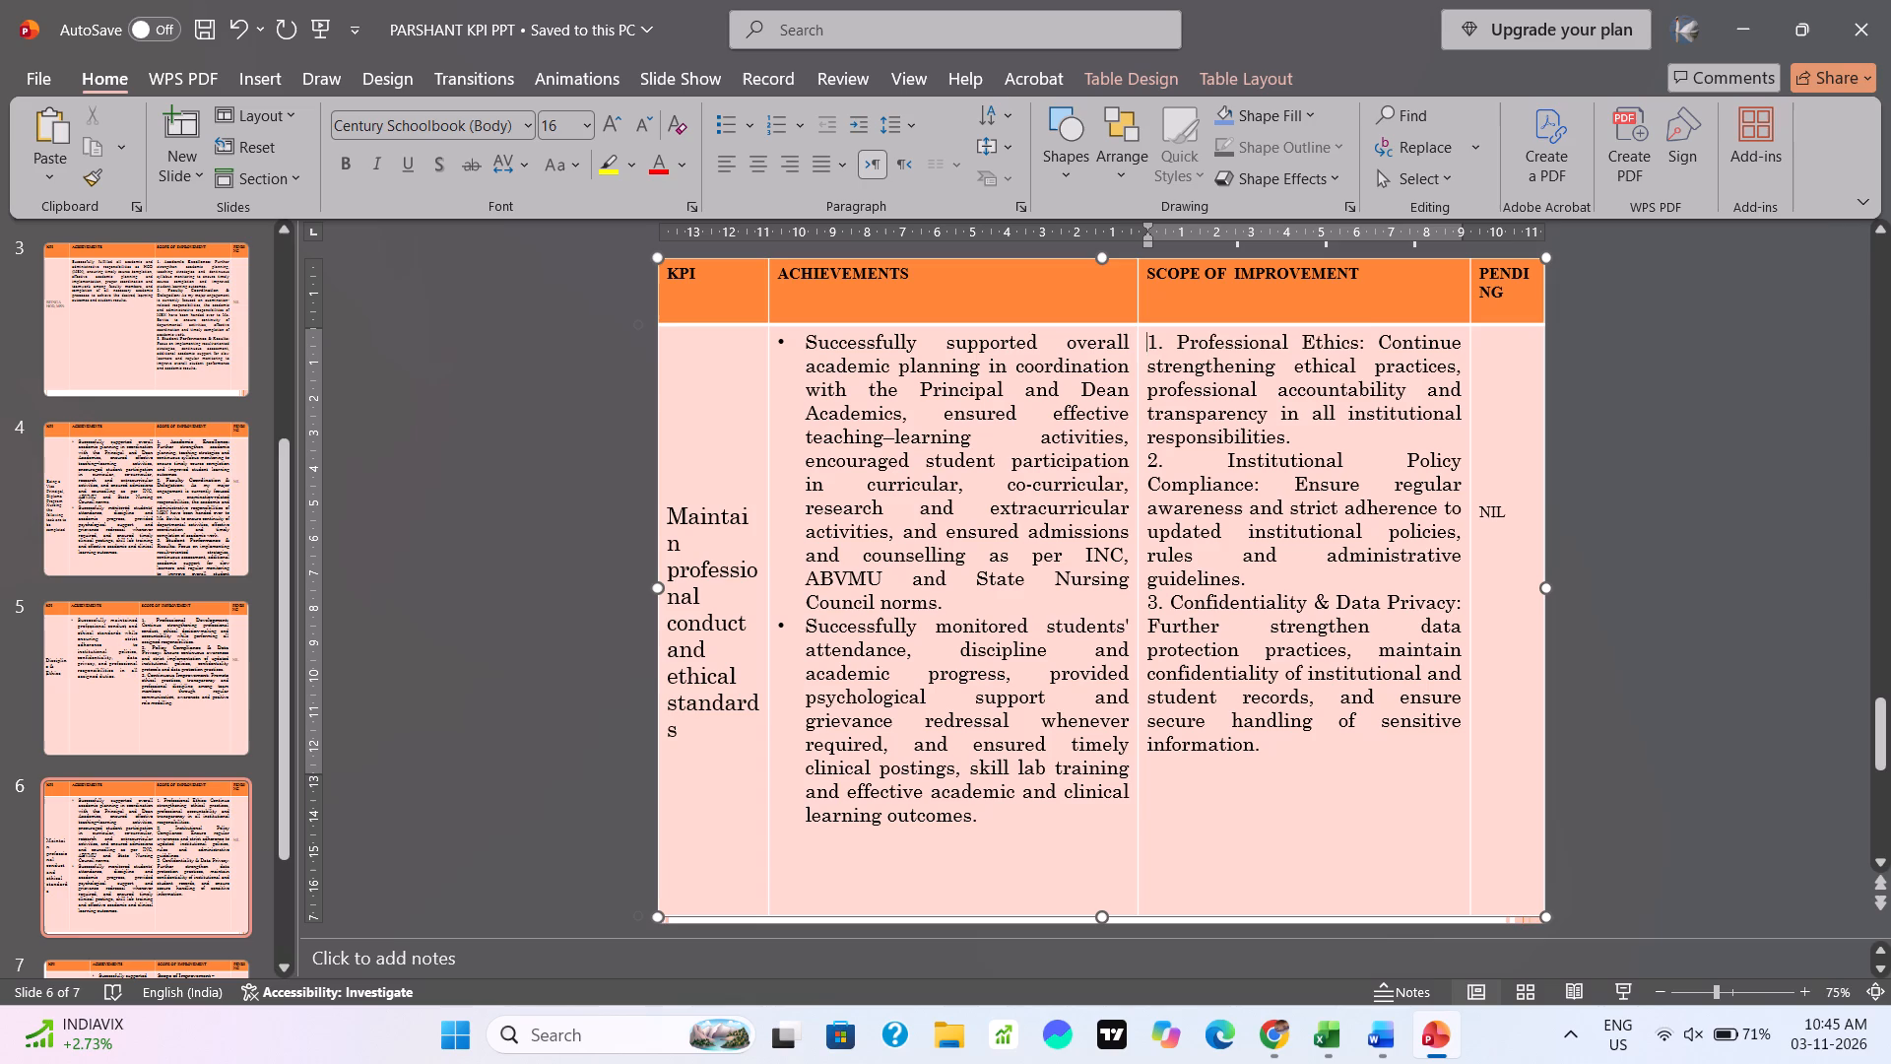
left_click_drag(1370, 344, 1155, 348)
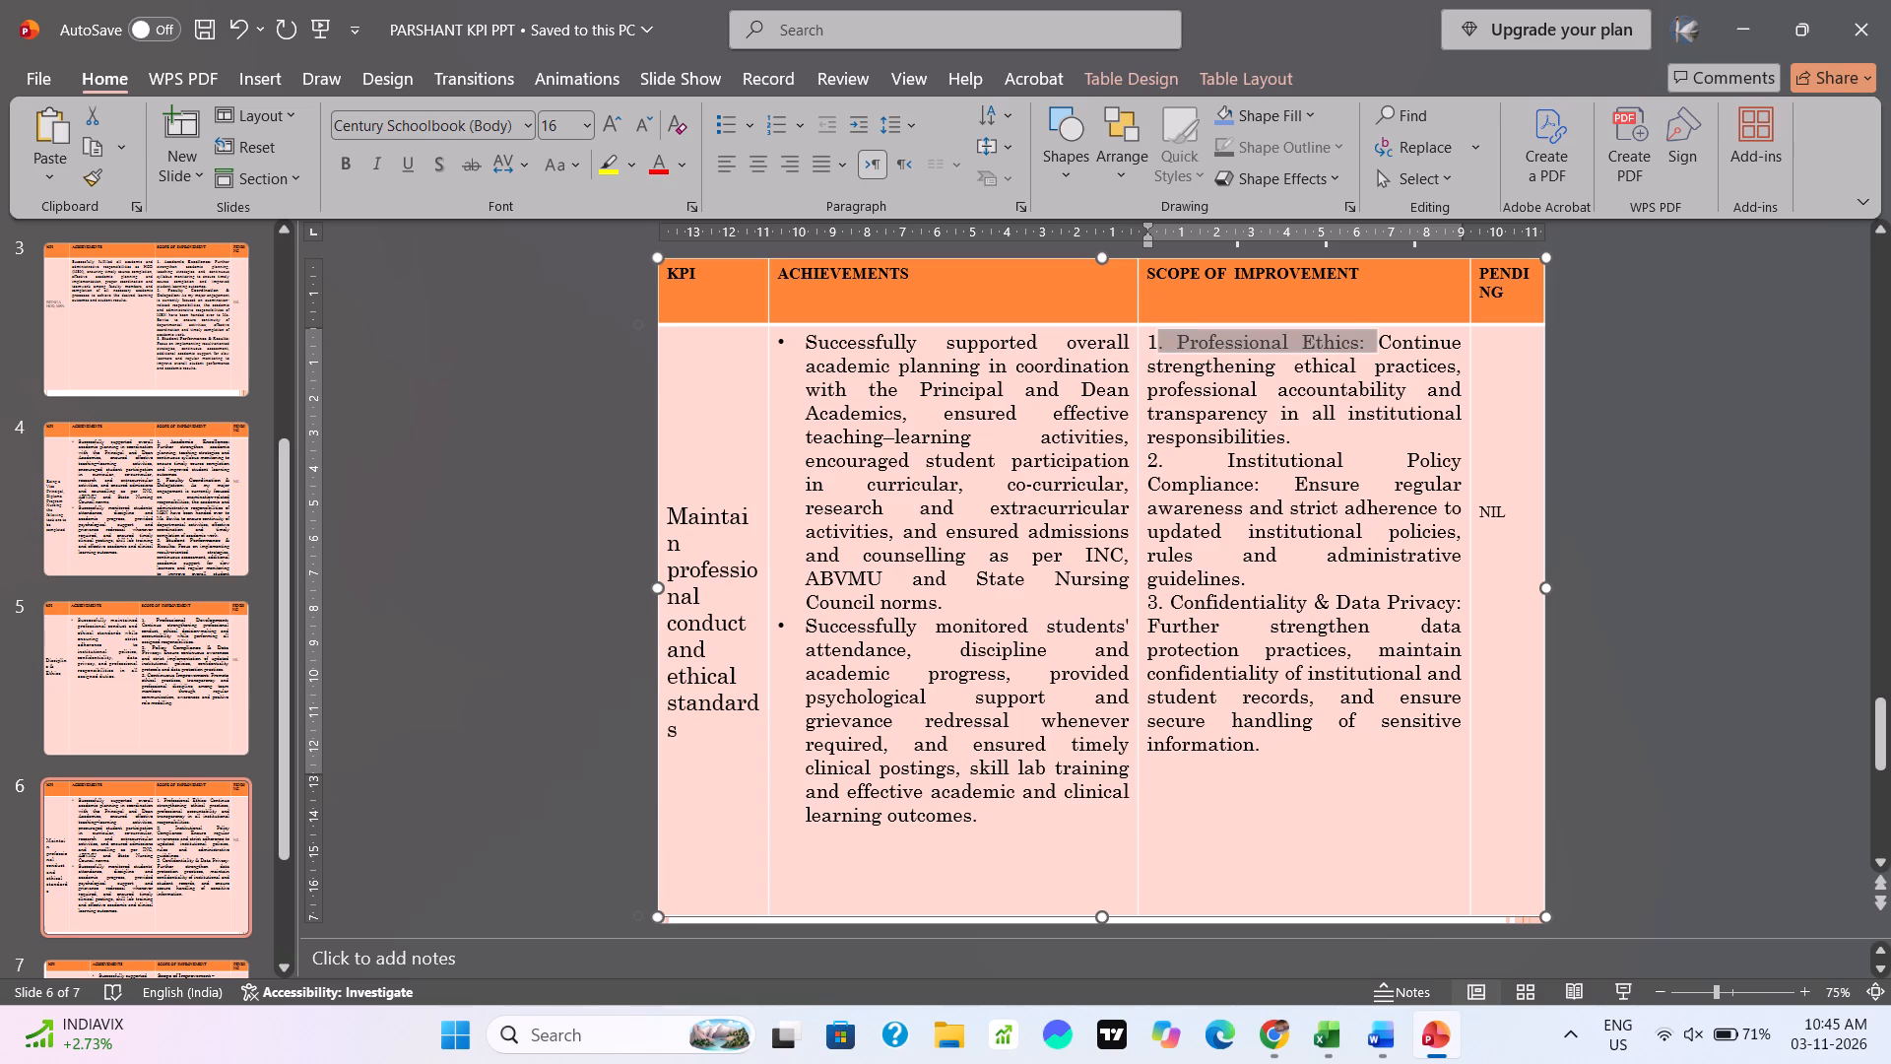
left_click_drag(1155, 348, 1150, 340)
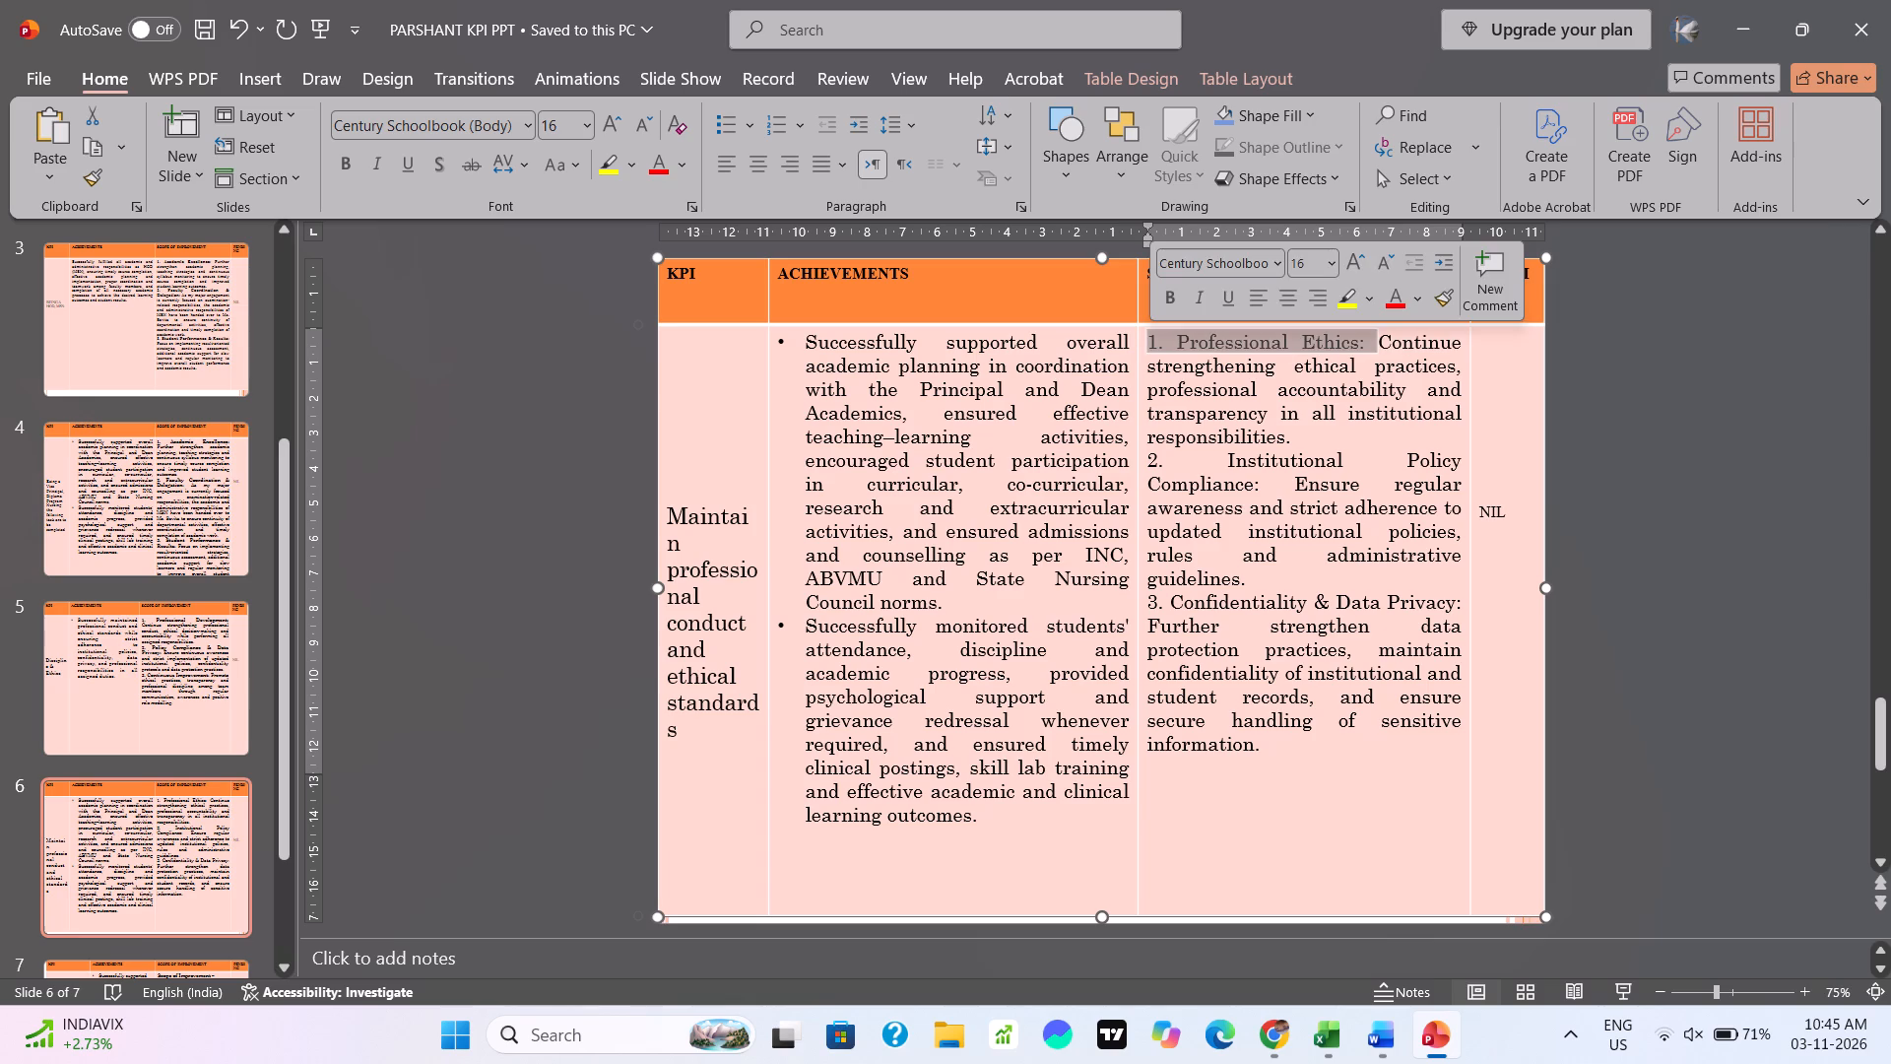
key("ctrl+b")
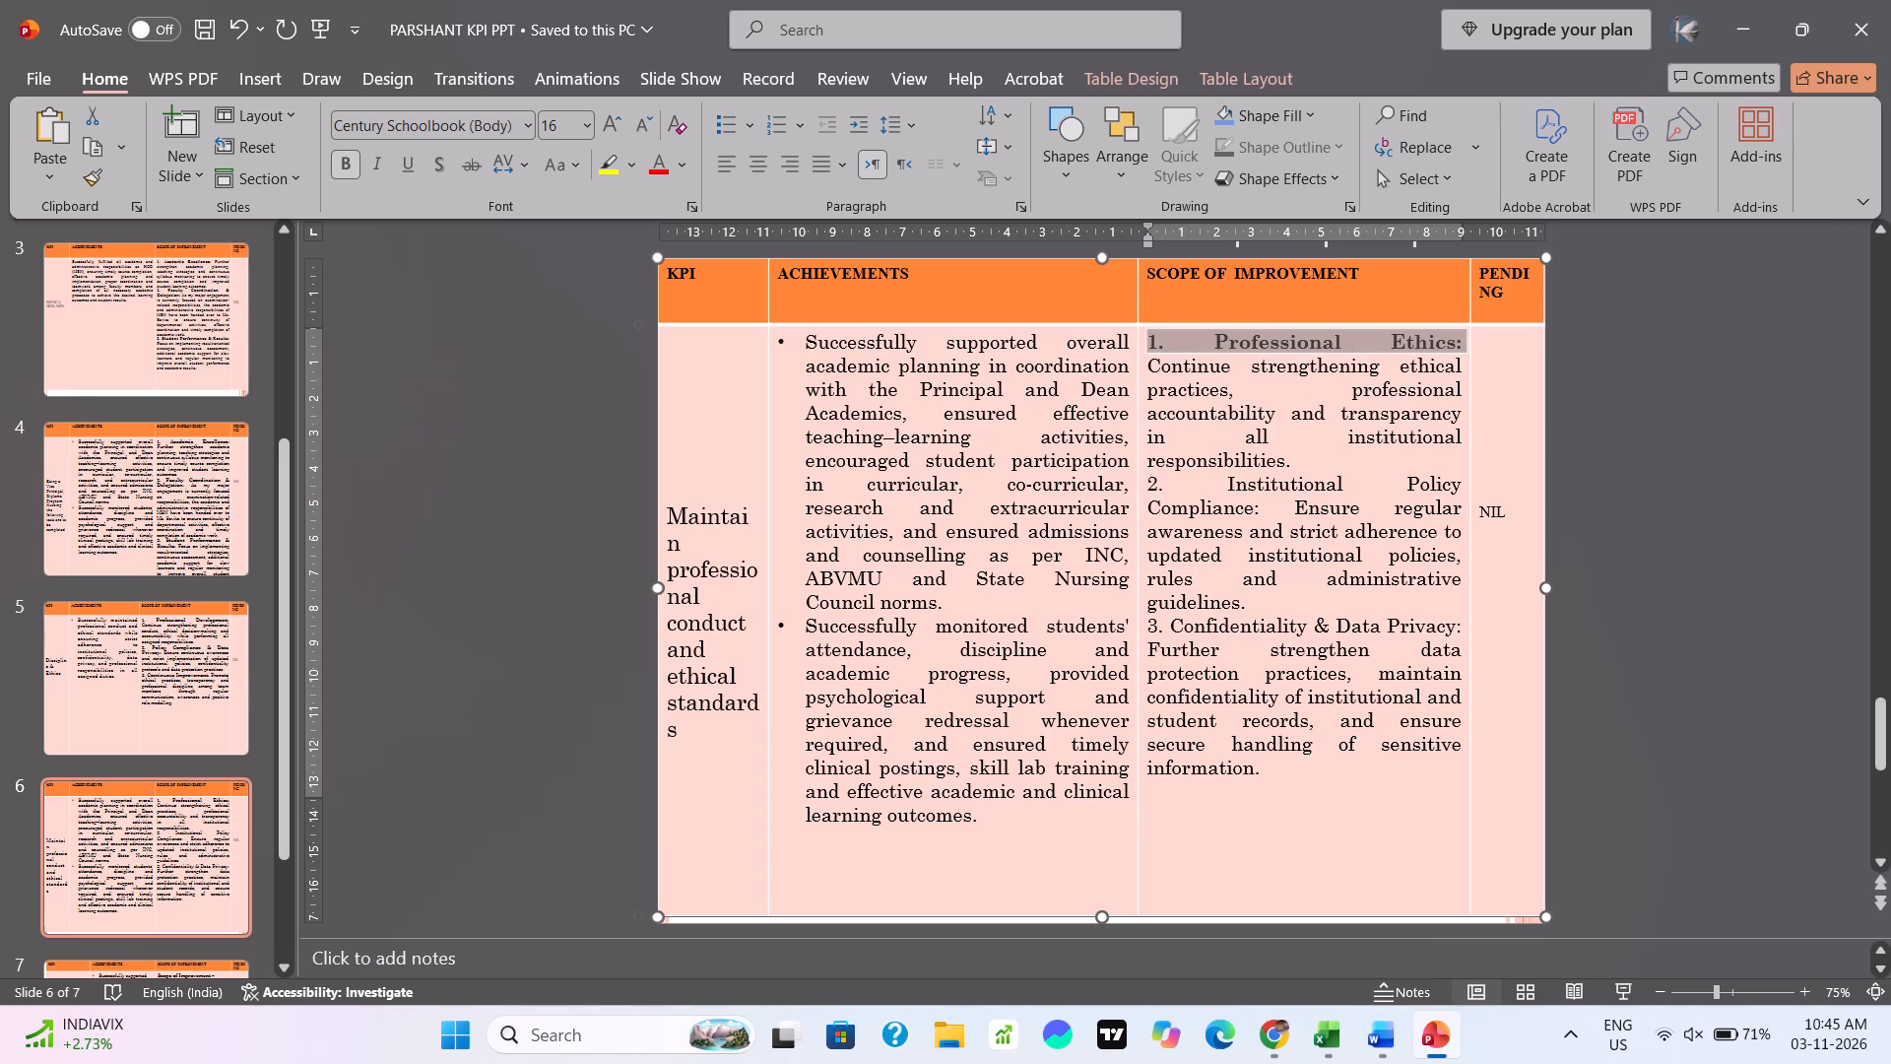
Make the heading "2. Institutional Policy Compliance" bold in slide 6's Scope of Improvement cell.
left_click_drag(1255, 511, 1154, 483)
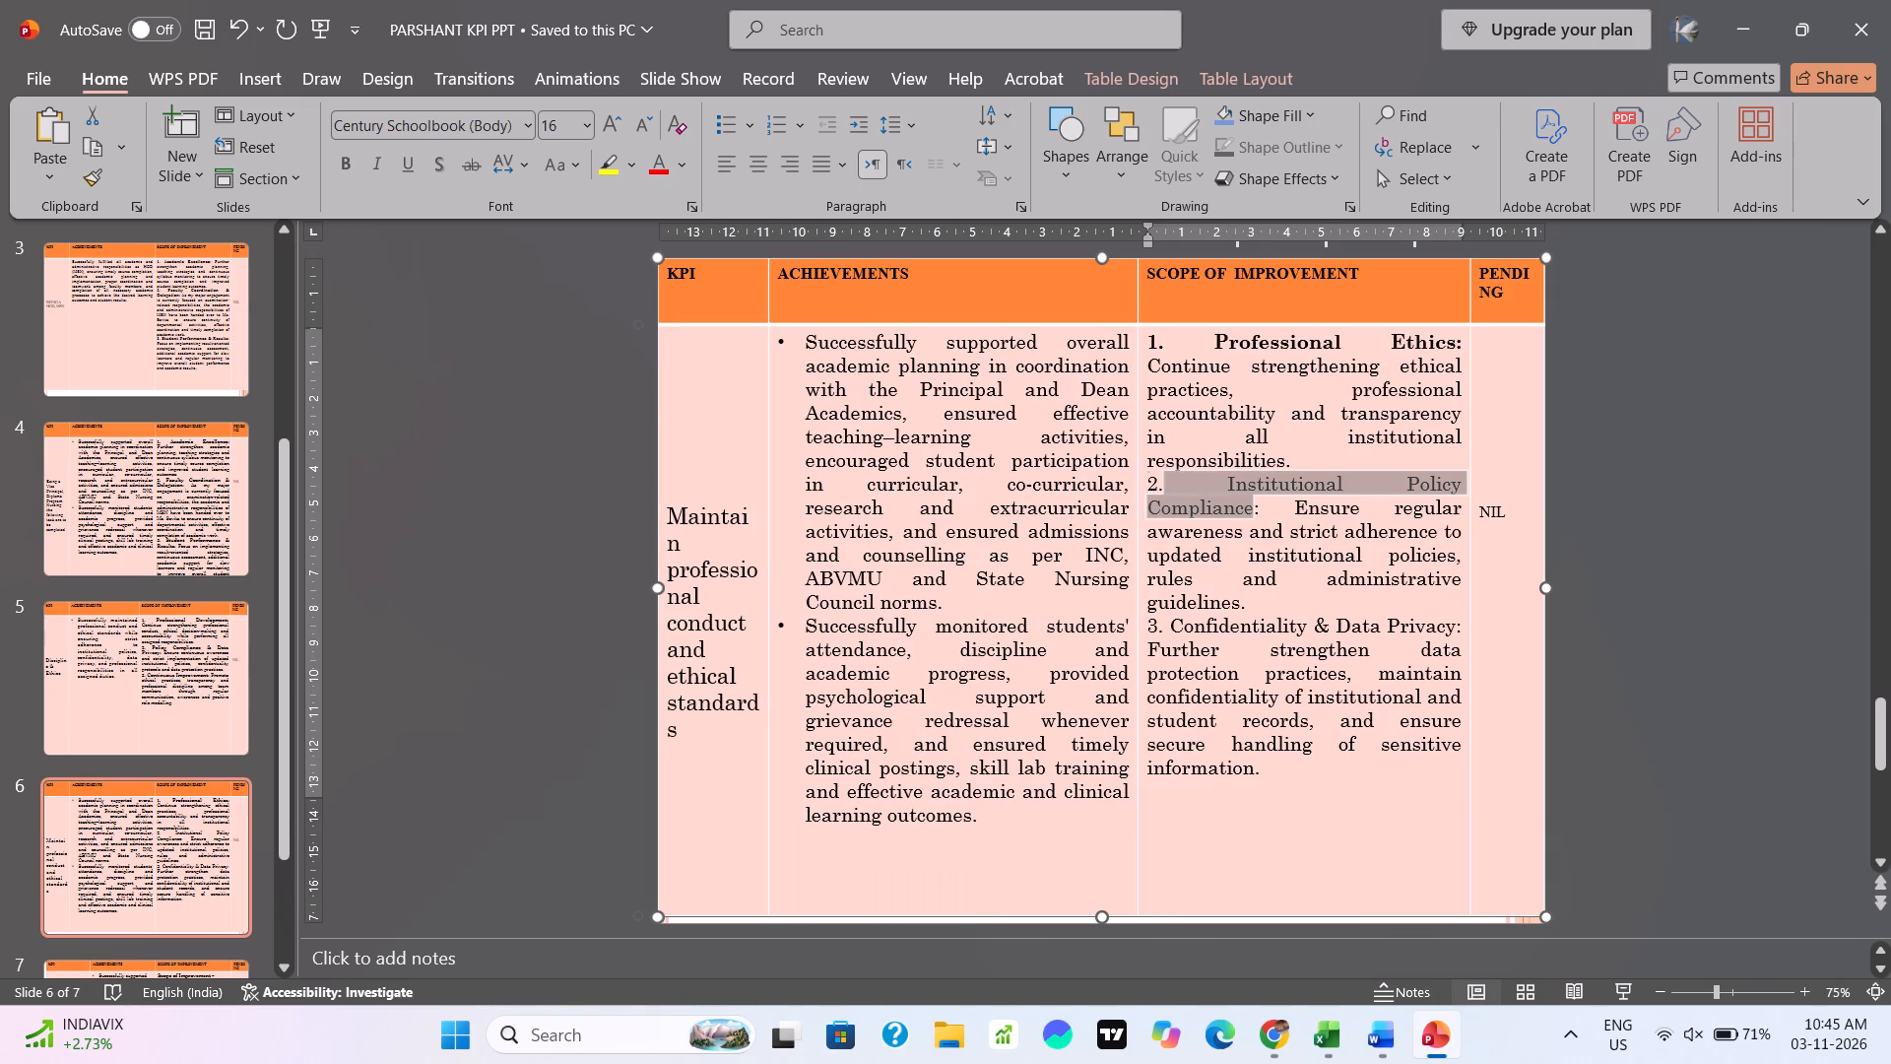
left_click_drag(1154, 483, 1148, 481)
key("ctrl+b")
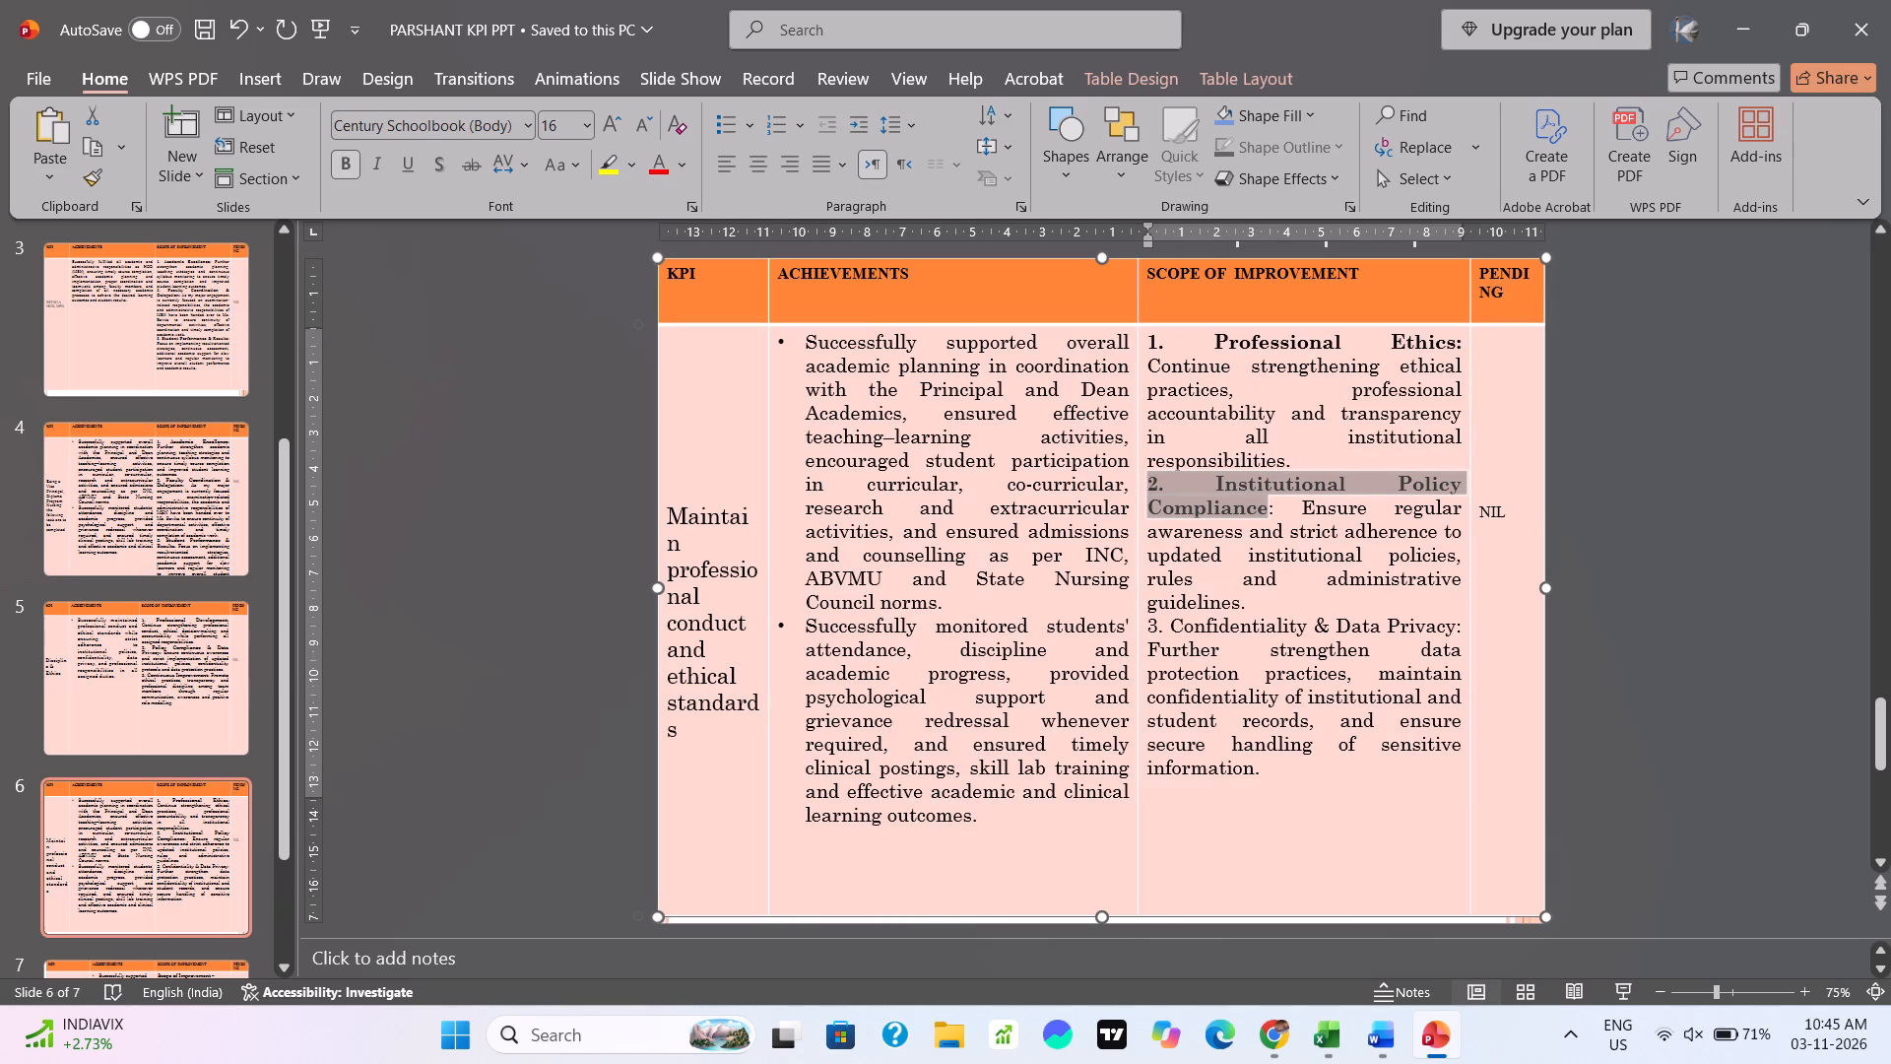
Make the heading "3. Confidentiality & Data Privacy:" bold in slide 6's Scope of Improvement cell.
left_click_drag(1460, 628, 1313, 639)
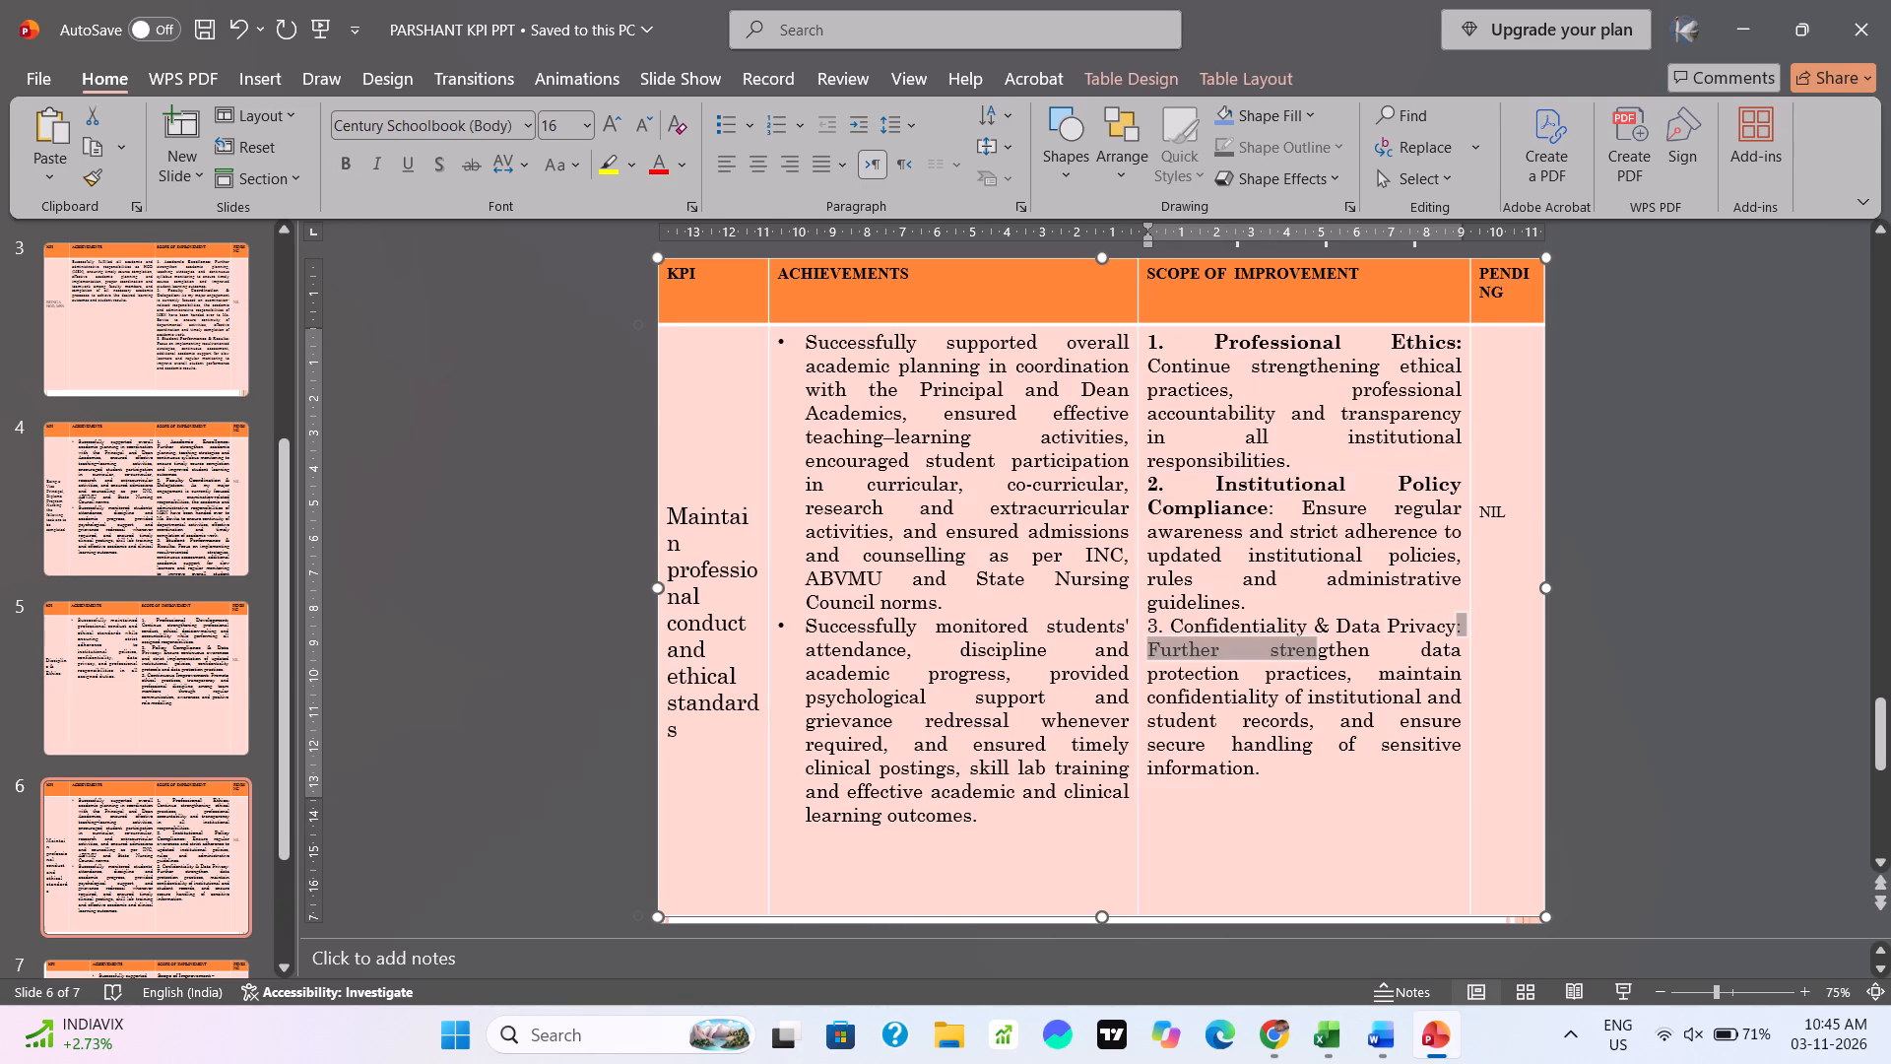
left_click_drag(1313, 639, 1146, 626)
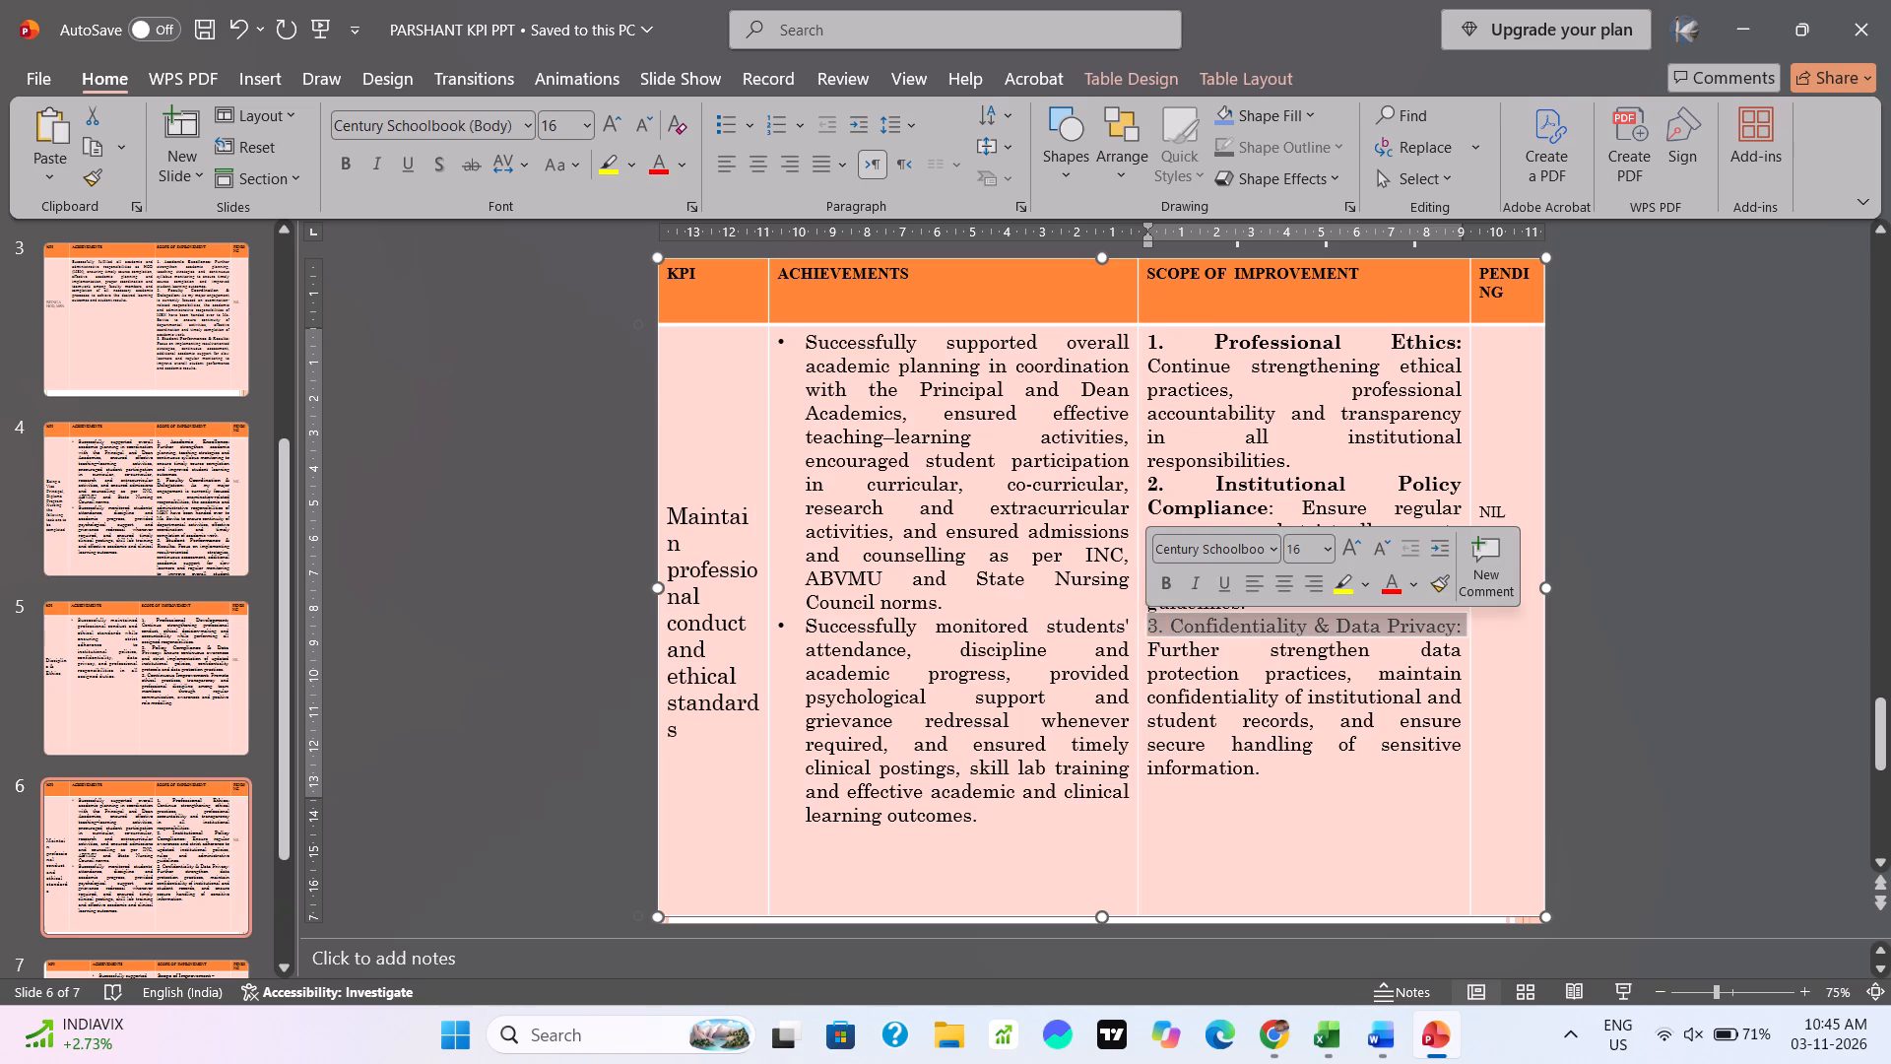
key("ctrl+b")
left_click(1280, 824)
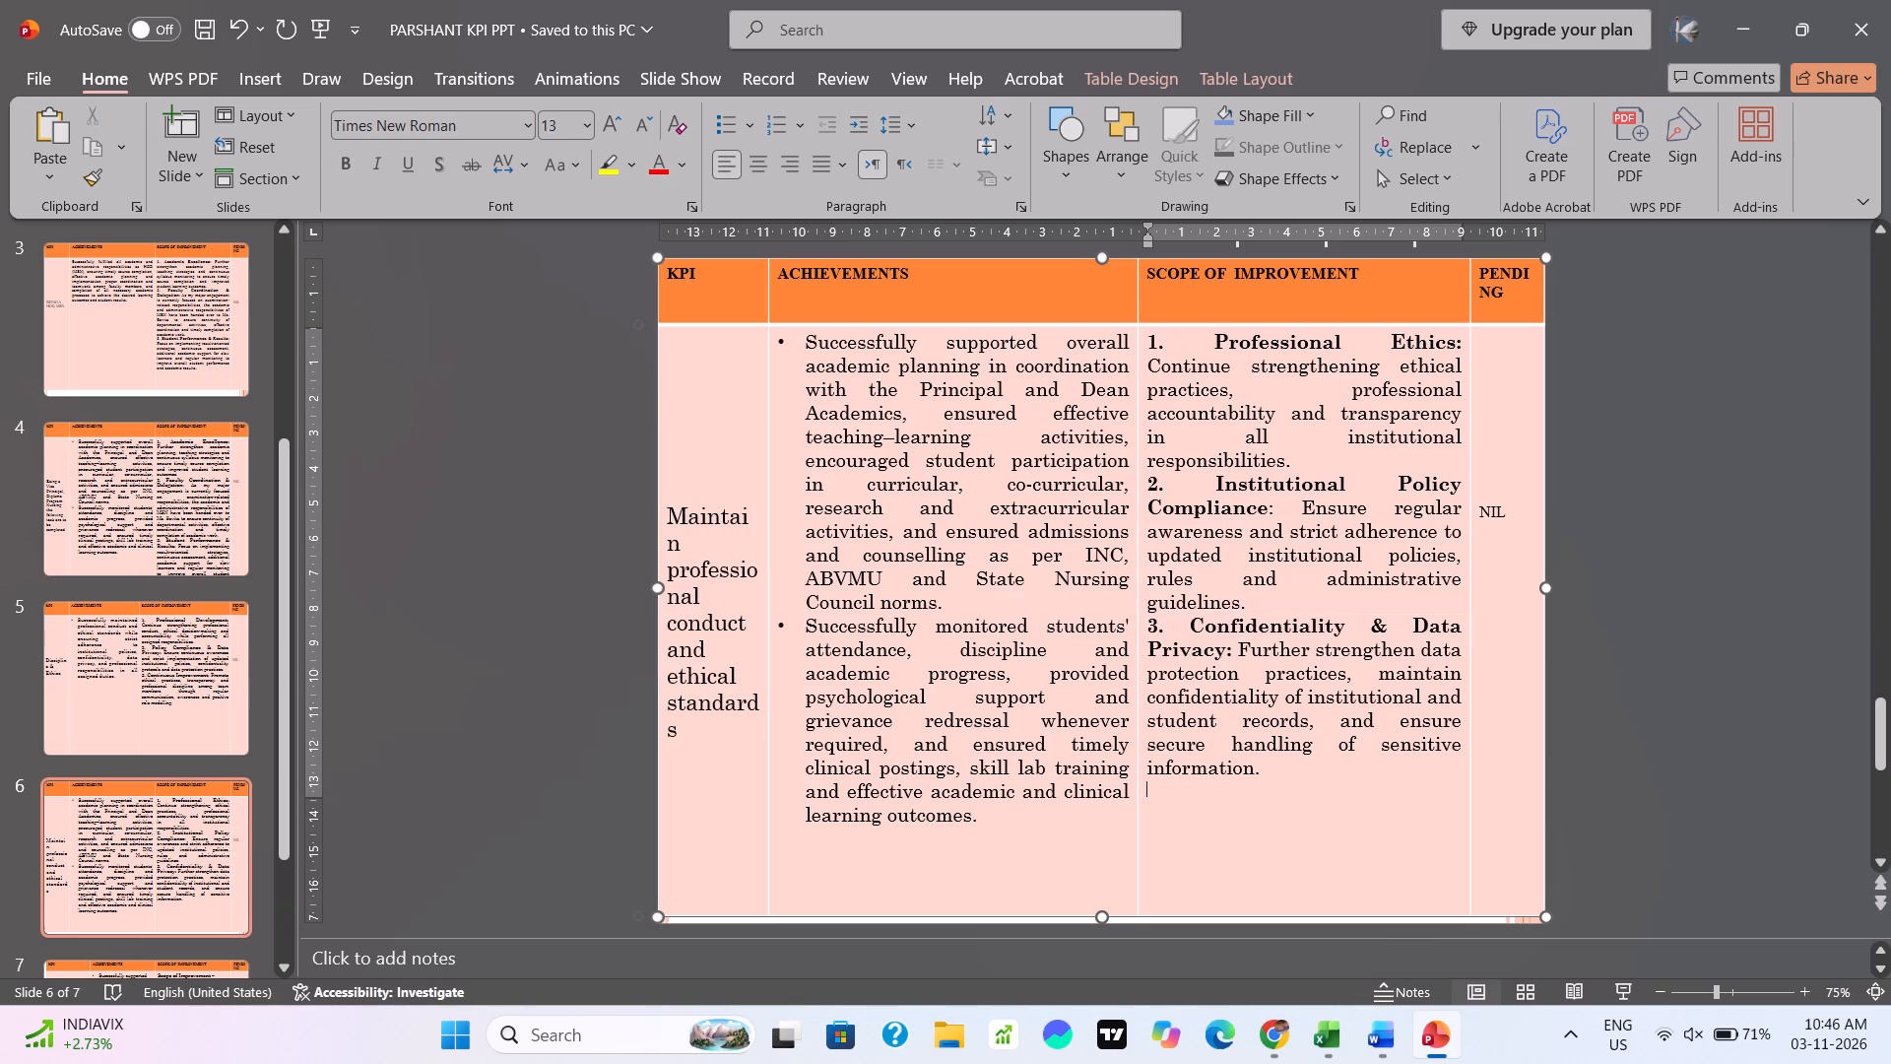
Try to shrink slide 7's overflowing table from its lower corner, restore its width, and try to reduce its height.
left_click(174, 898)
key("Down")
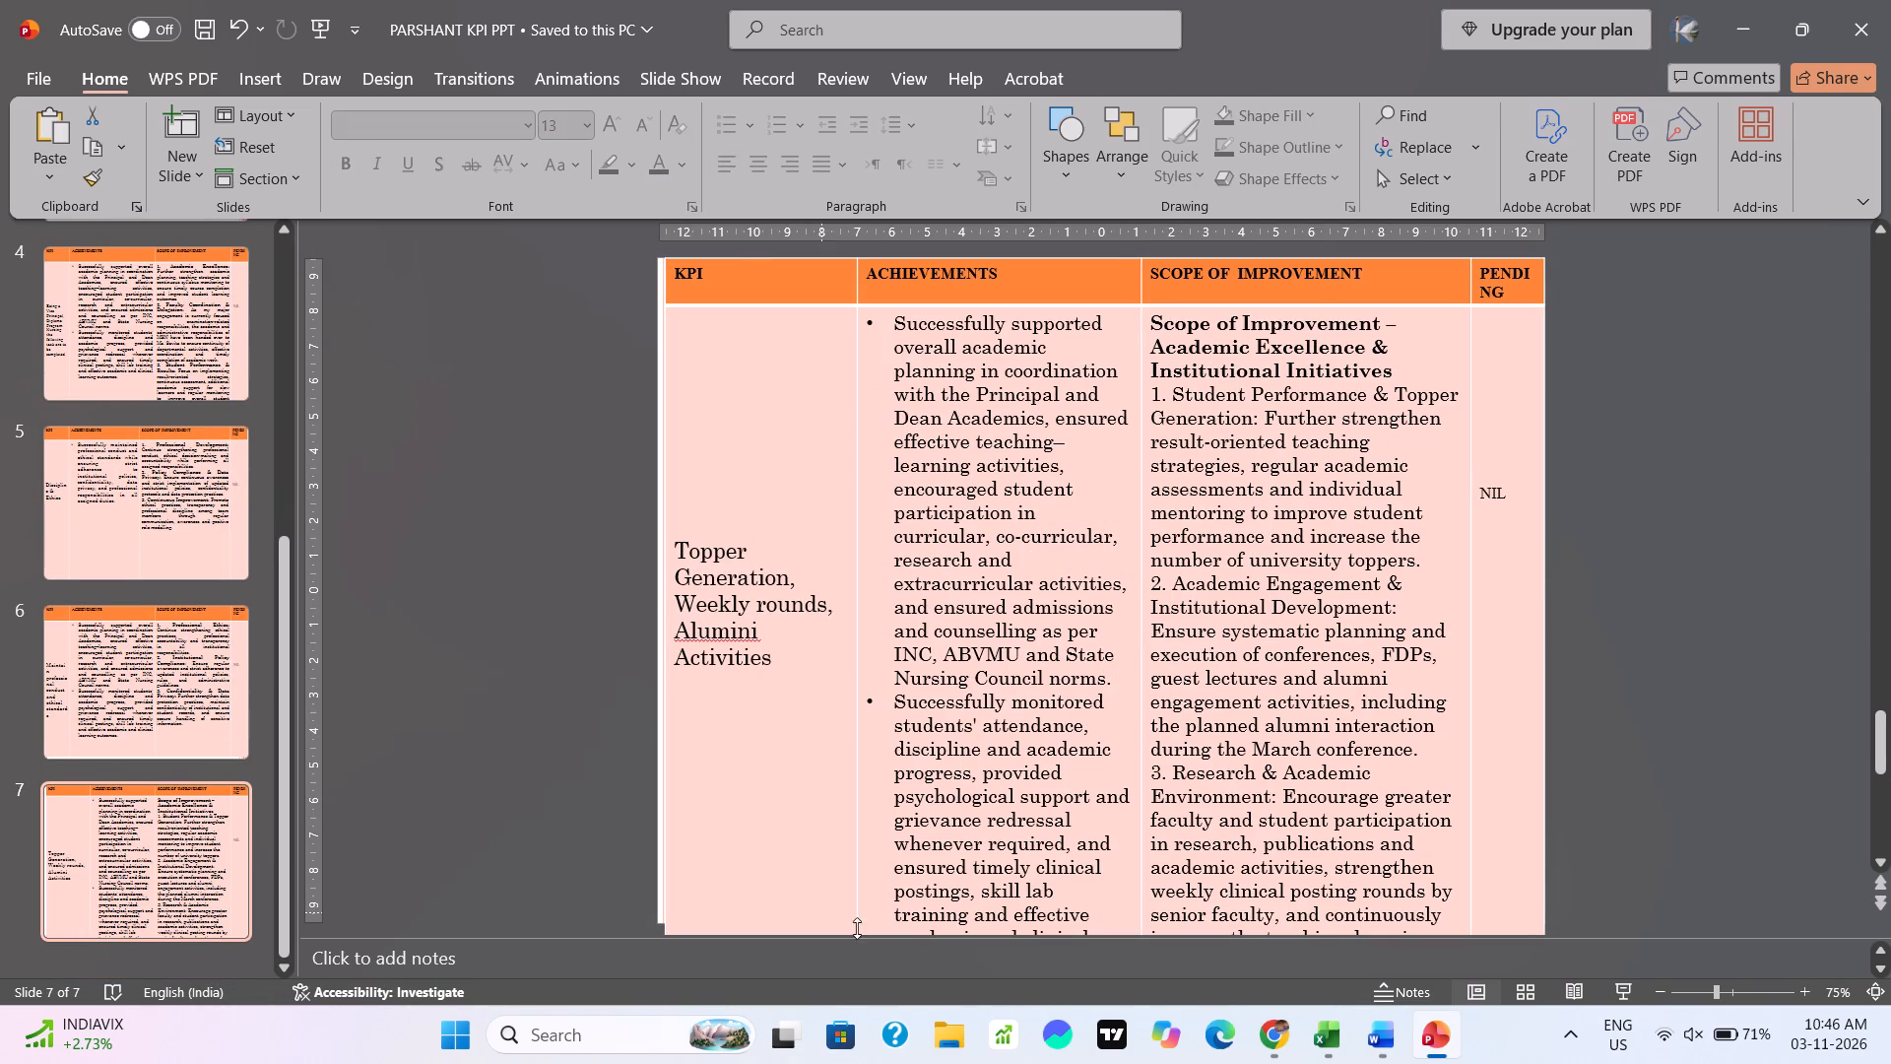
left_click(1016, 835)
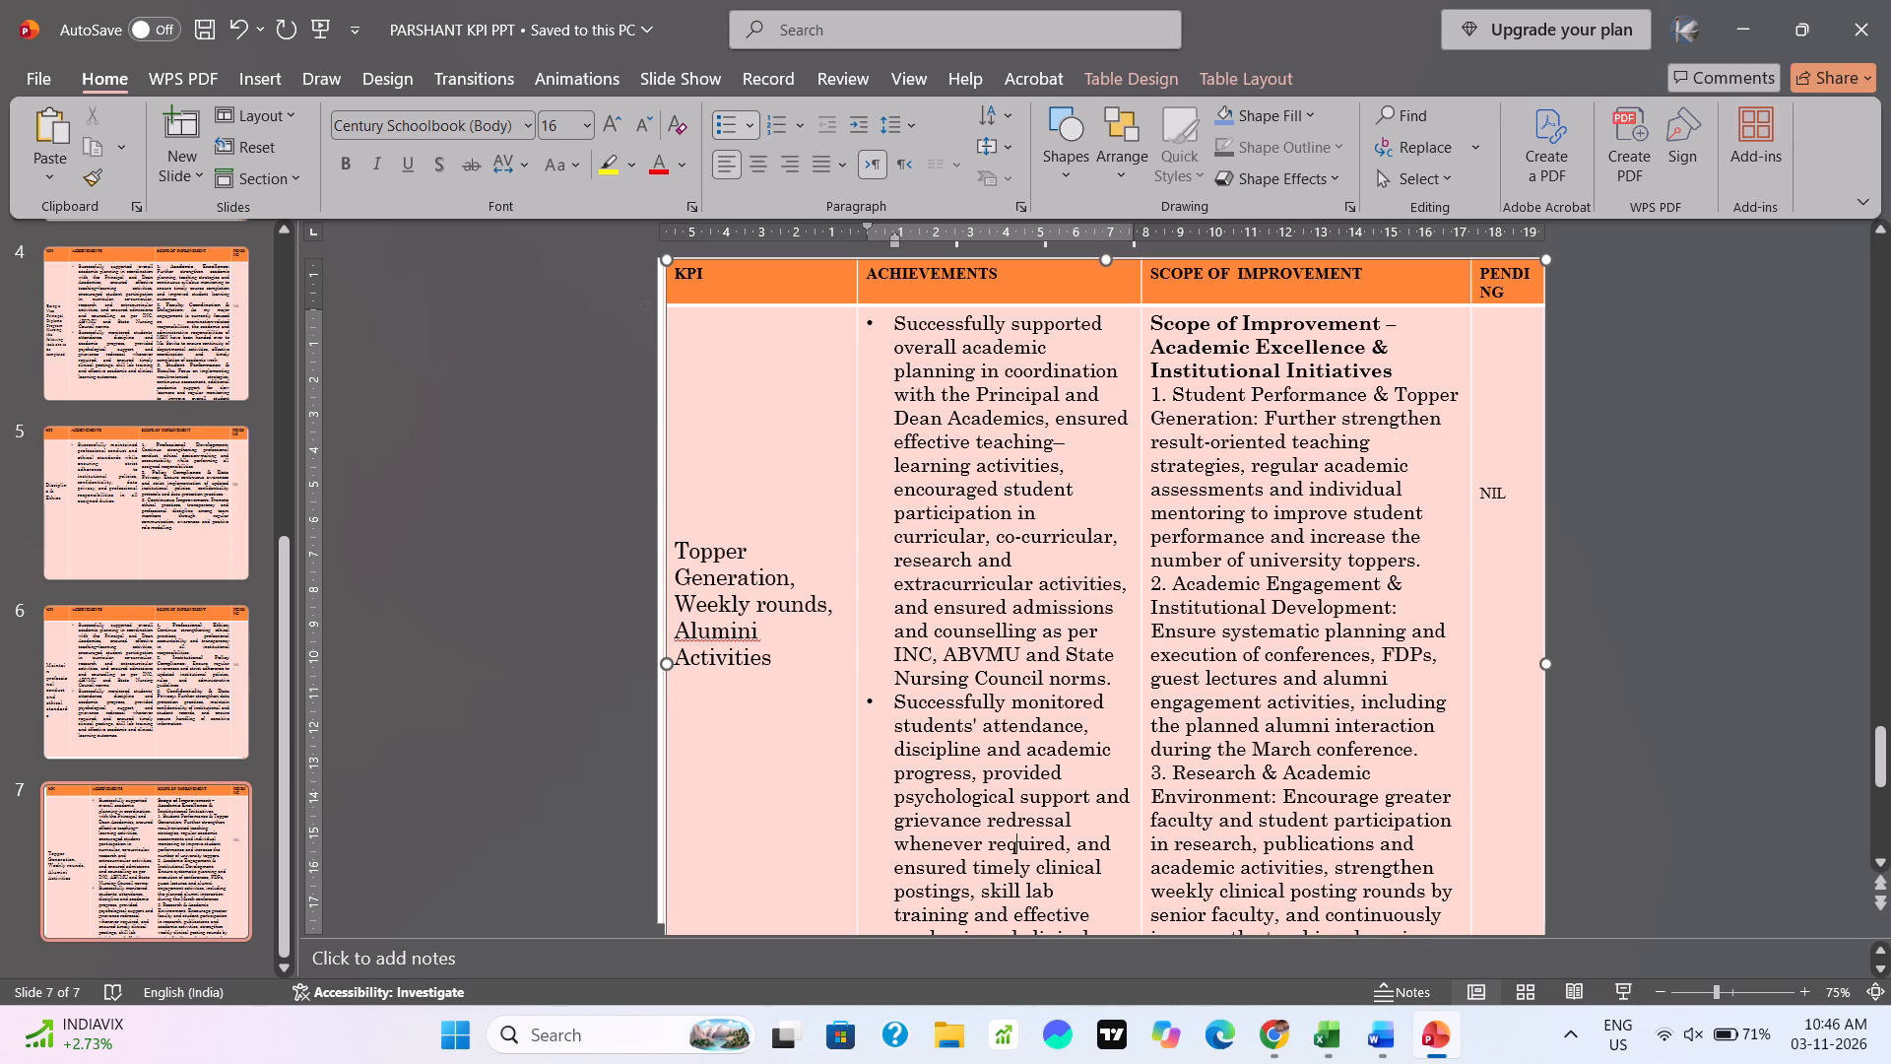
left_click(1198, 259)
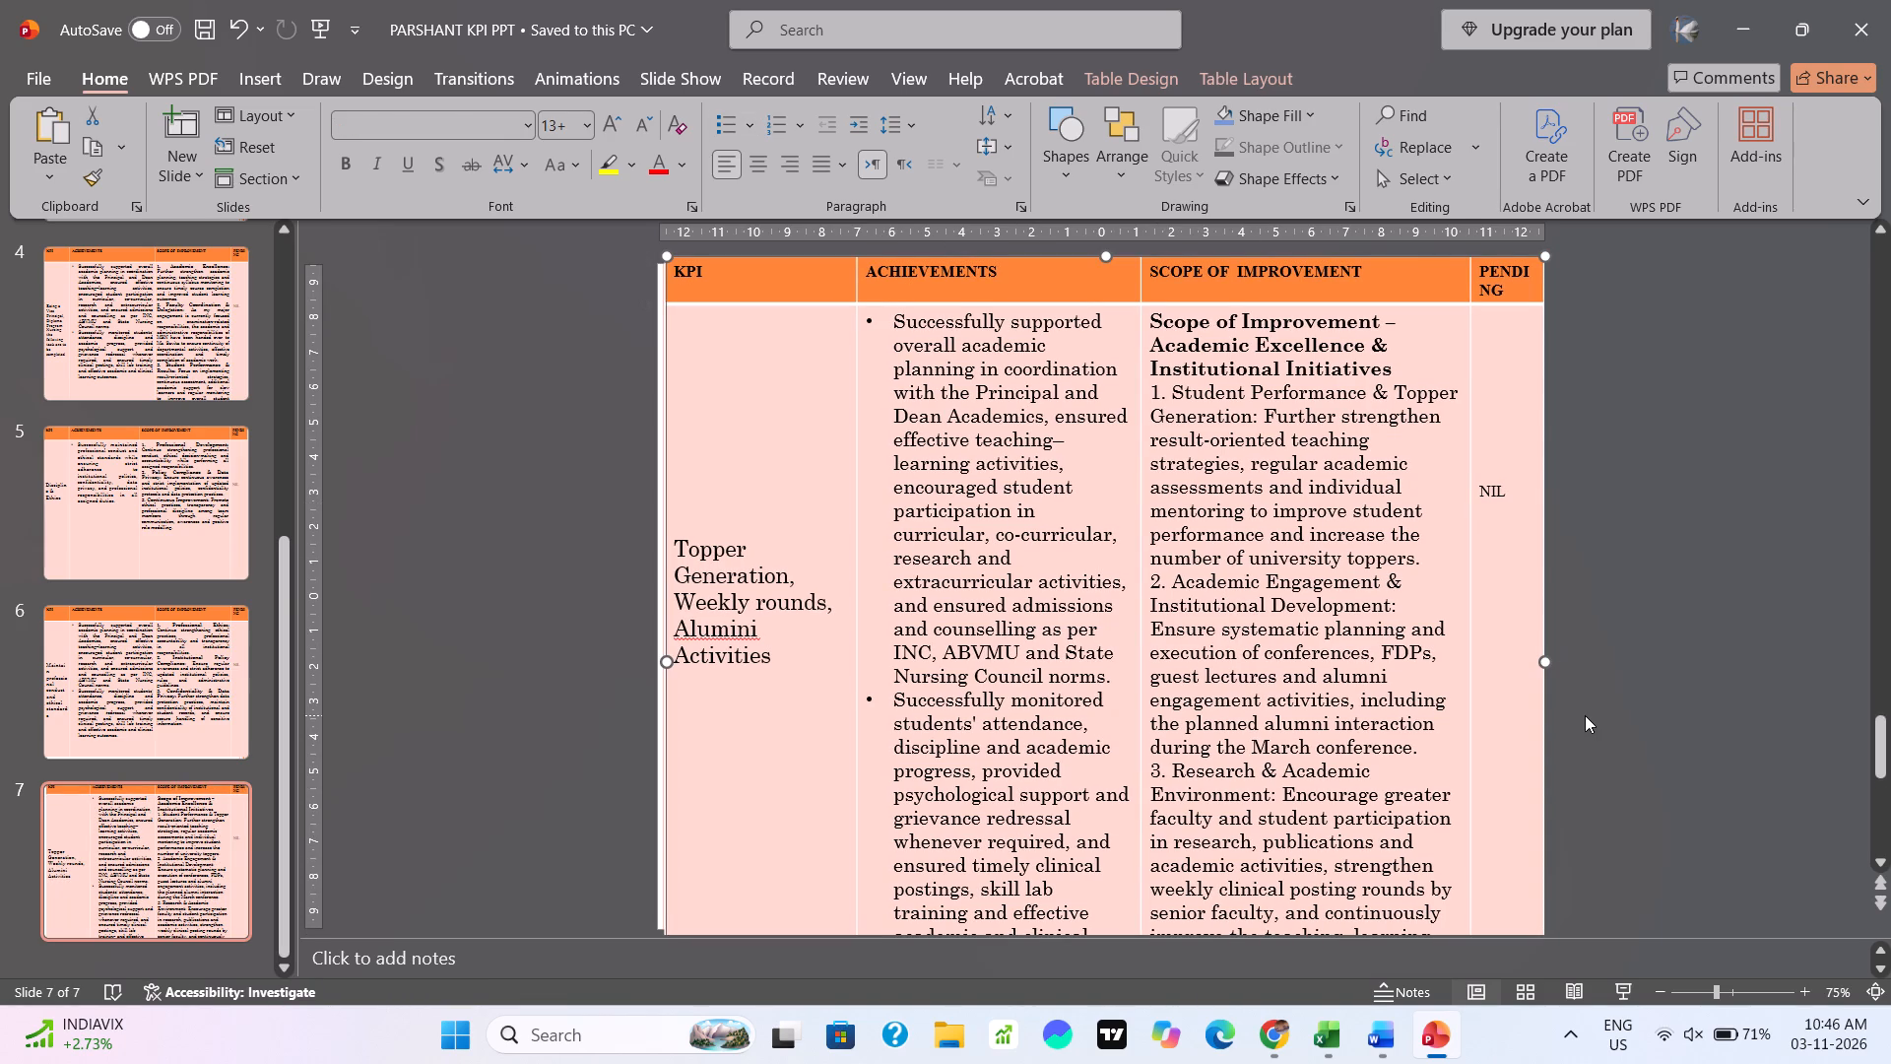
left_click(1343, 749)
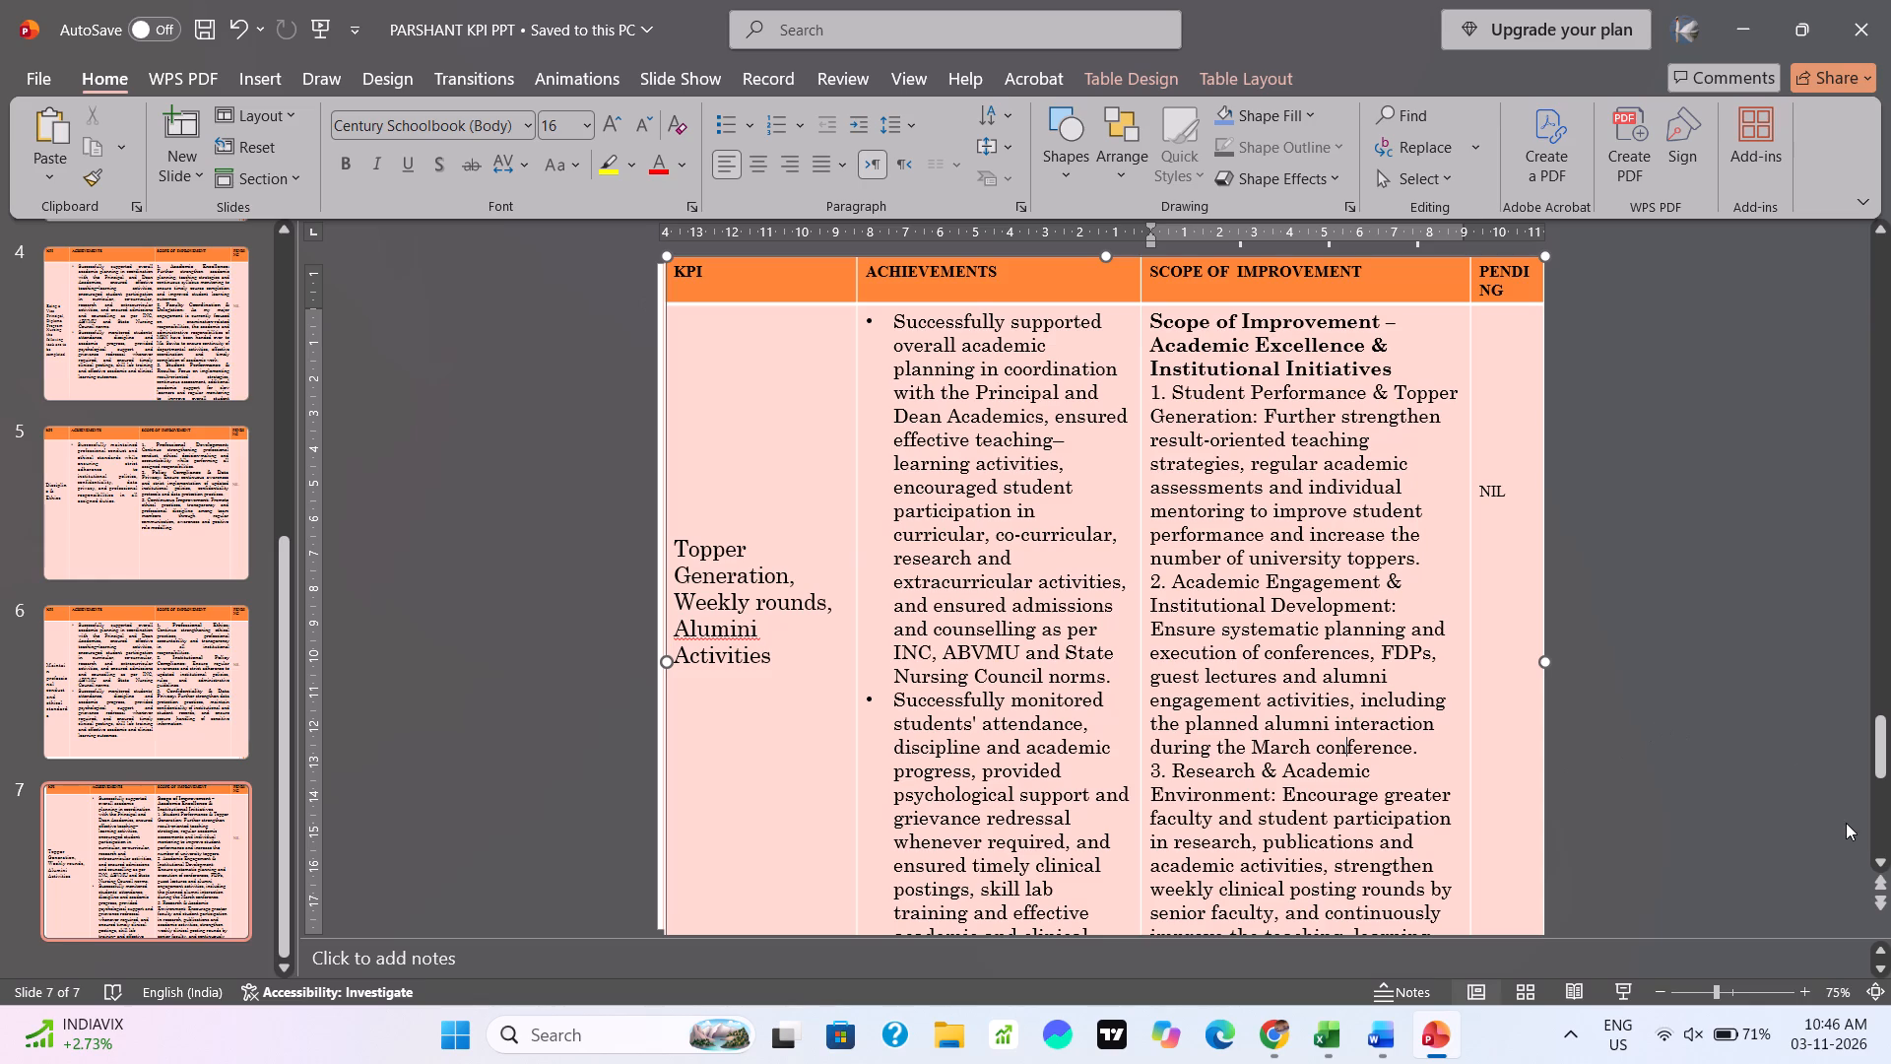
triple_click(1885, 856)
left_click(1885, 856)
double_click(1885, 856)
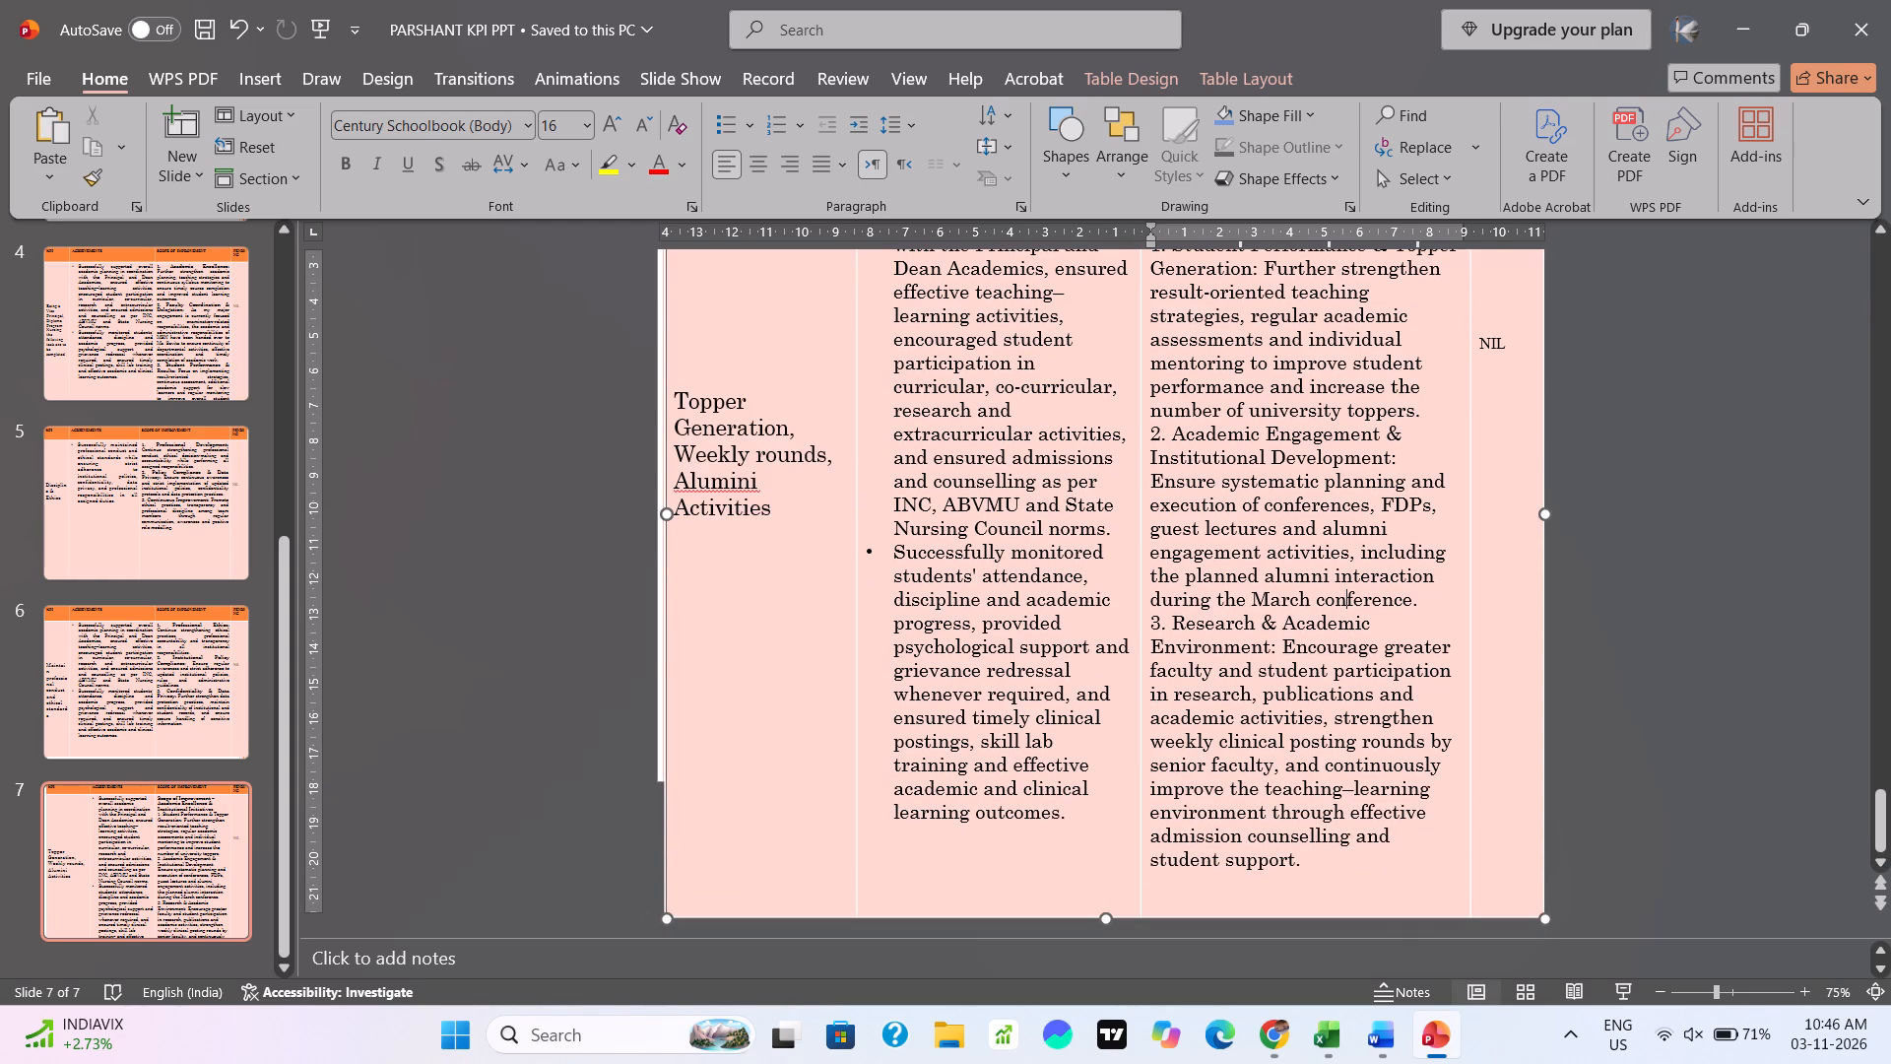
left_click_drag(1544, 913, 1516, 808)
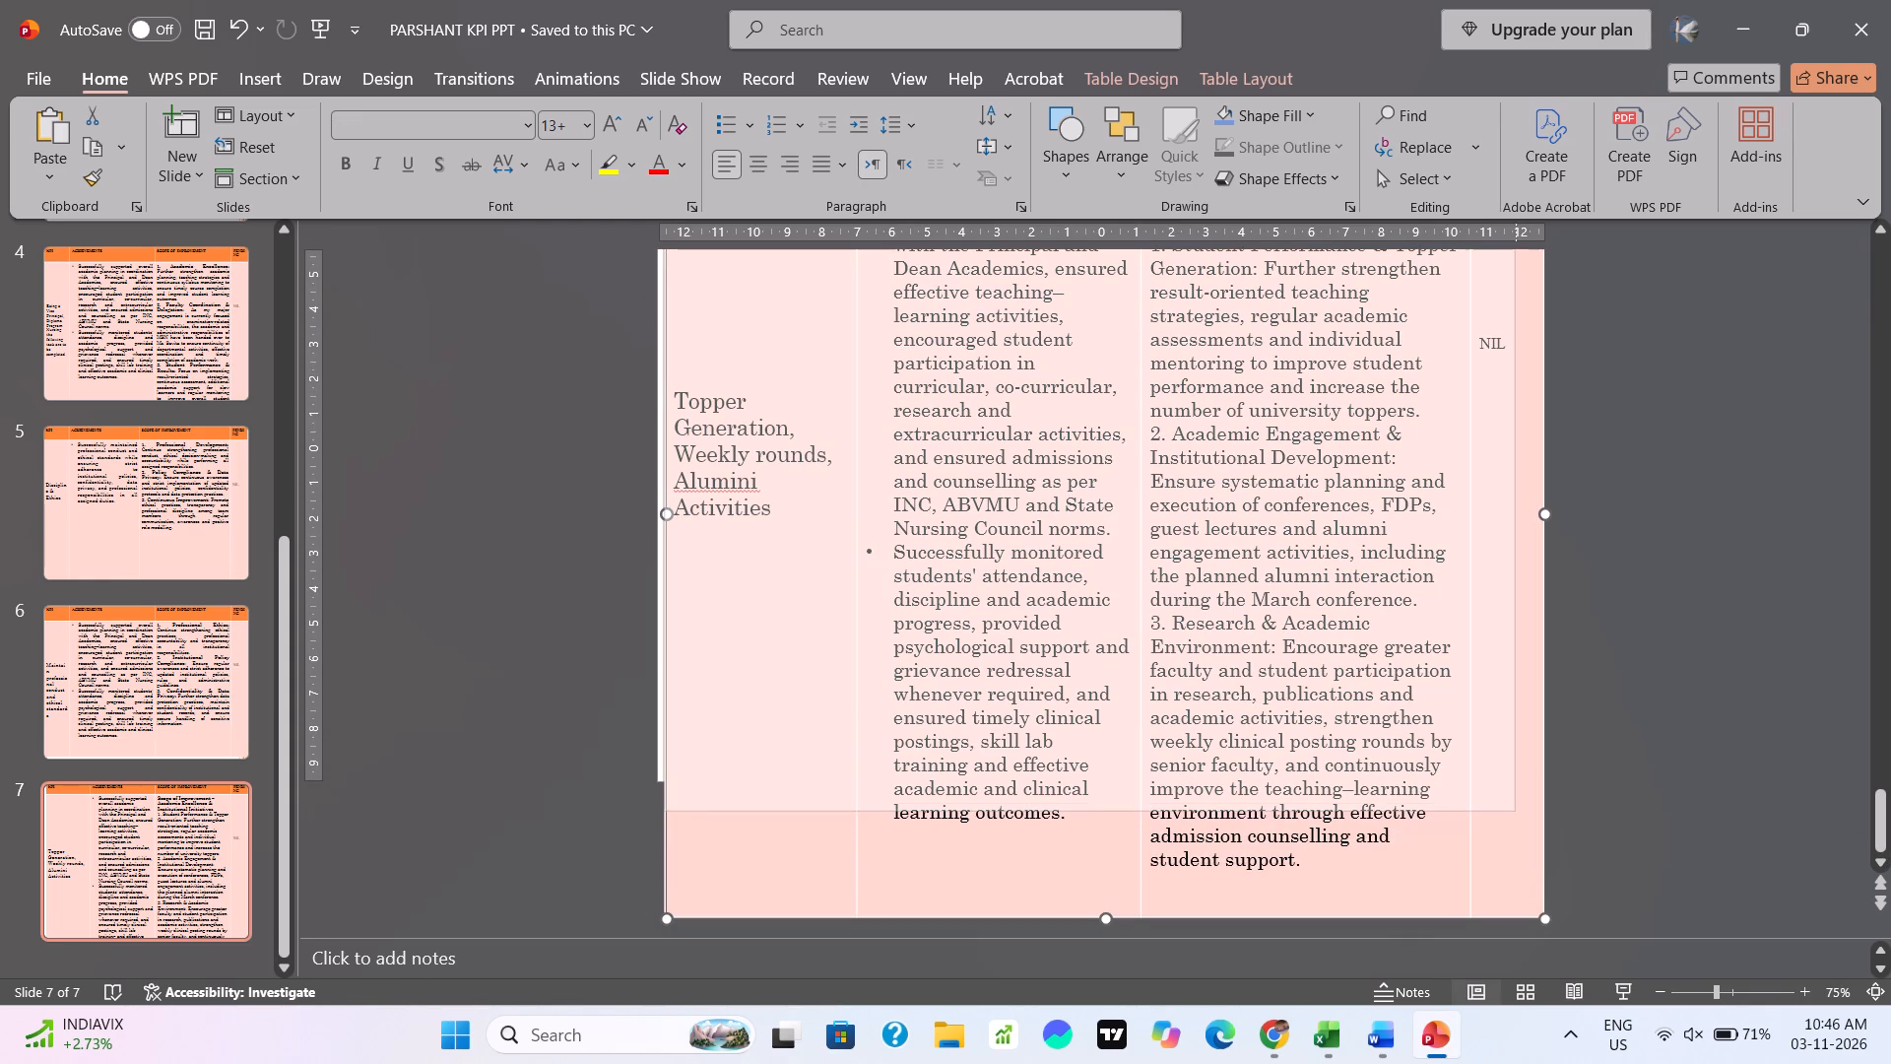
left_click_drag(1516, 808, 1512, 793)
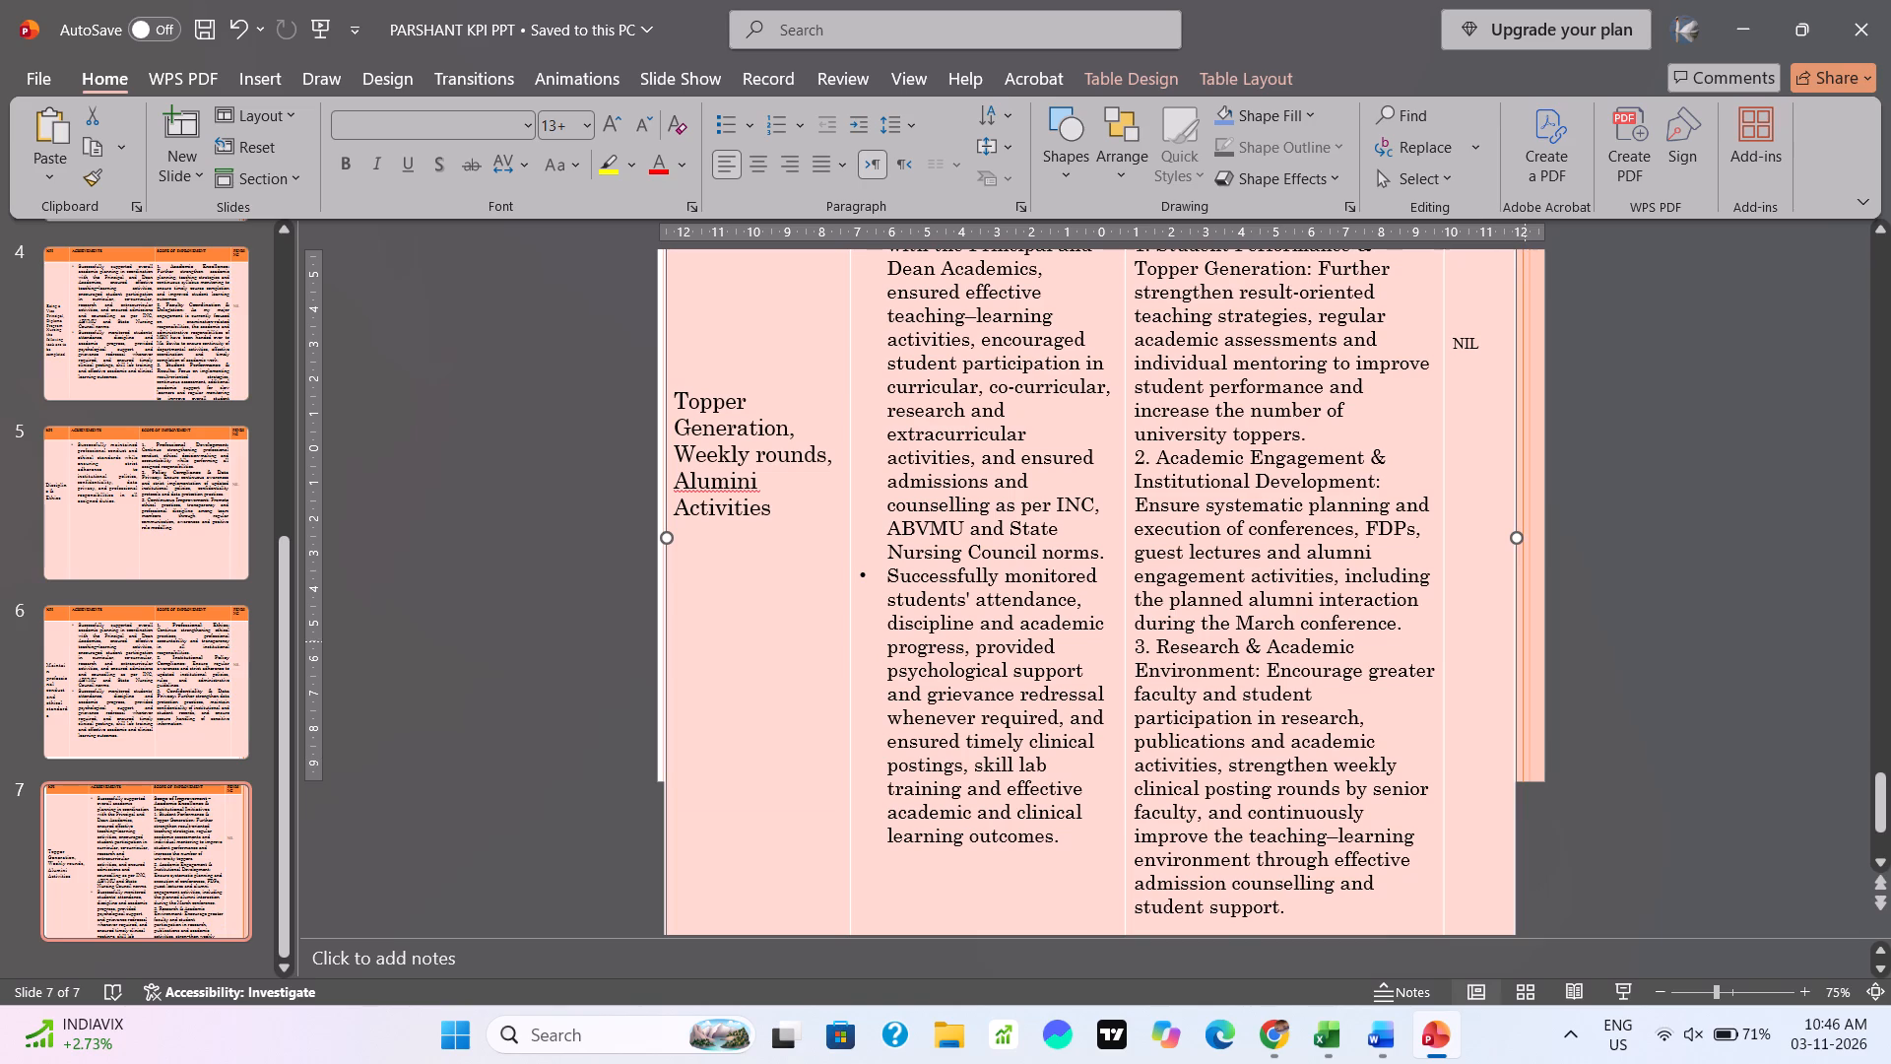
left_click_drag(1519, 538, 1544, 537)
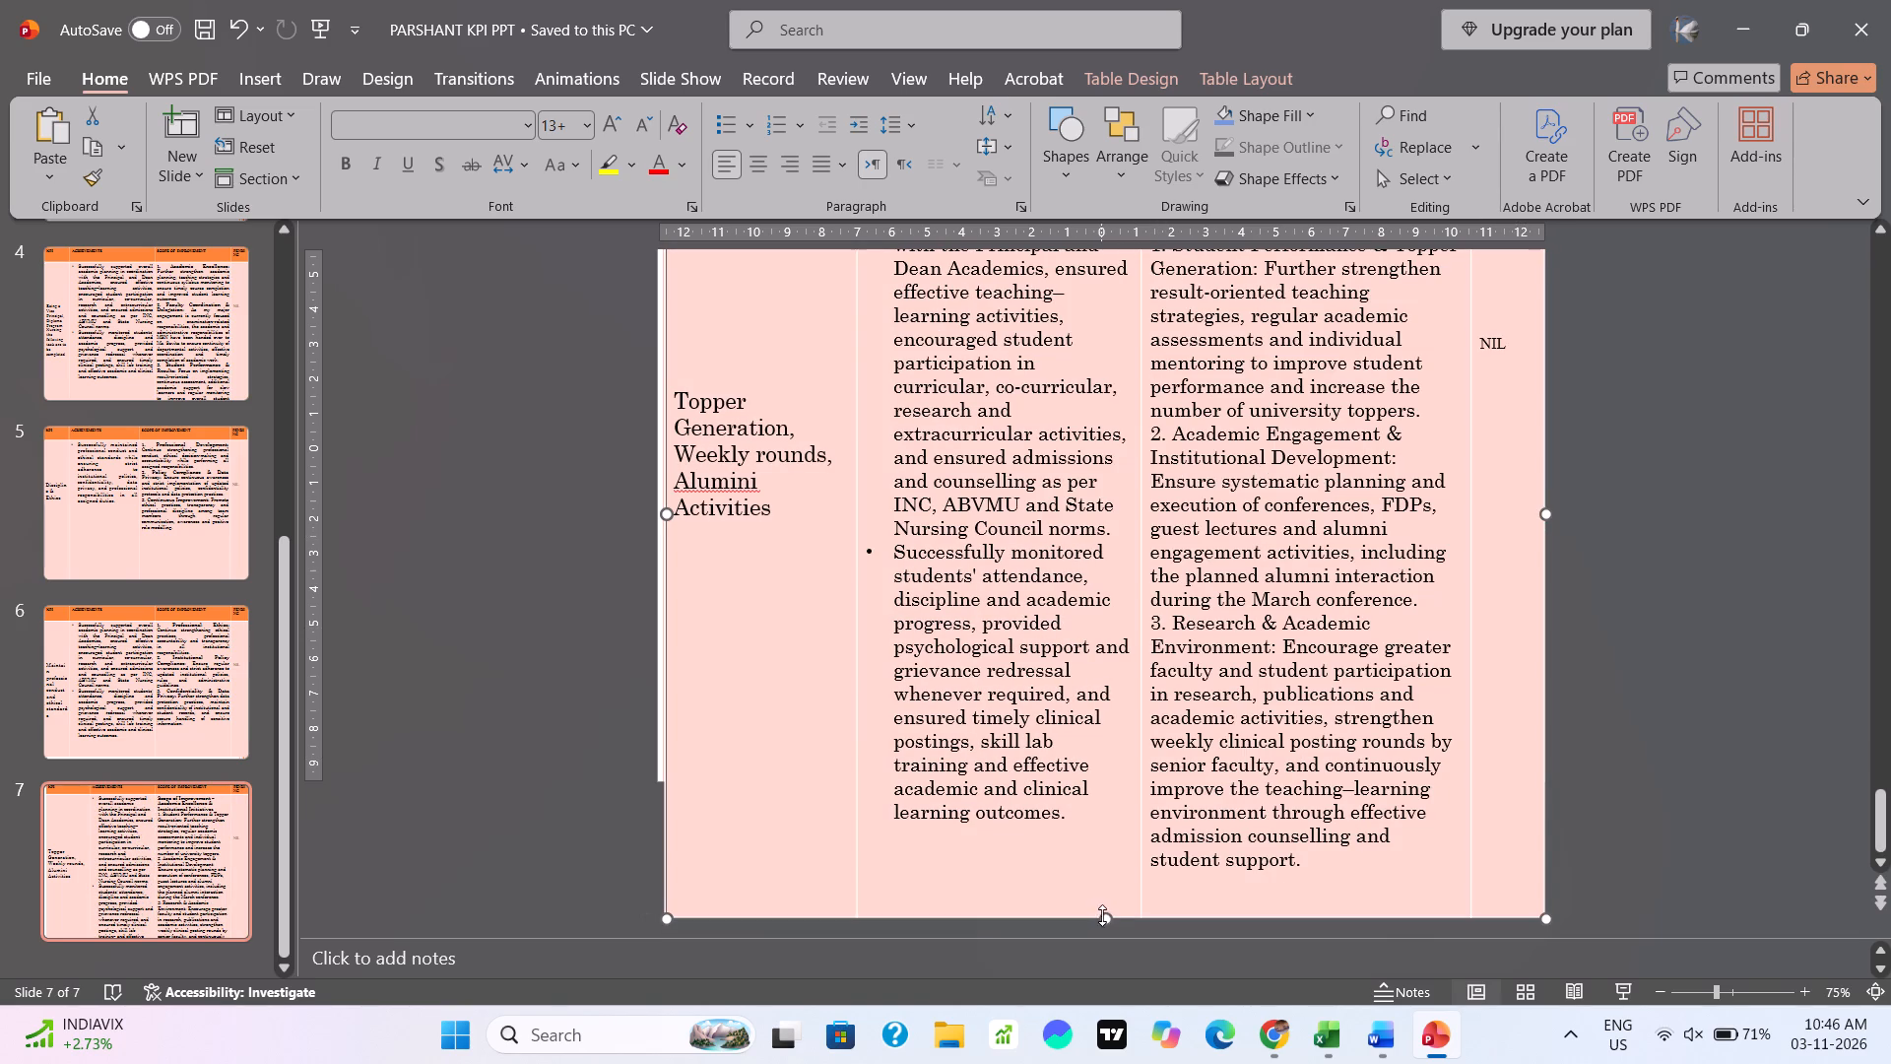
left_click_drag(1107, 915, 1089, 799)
Narrow slide 7's KPI column by moving its border with Achievements, widening the latter.
triple_click(1874, 229)
double_click(1874, 229)
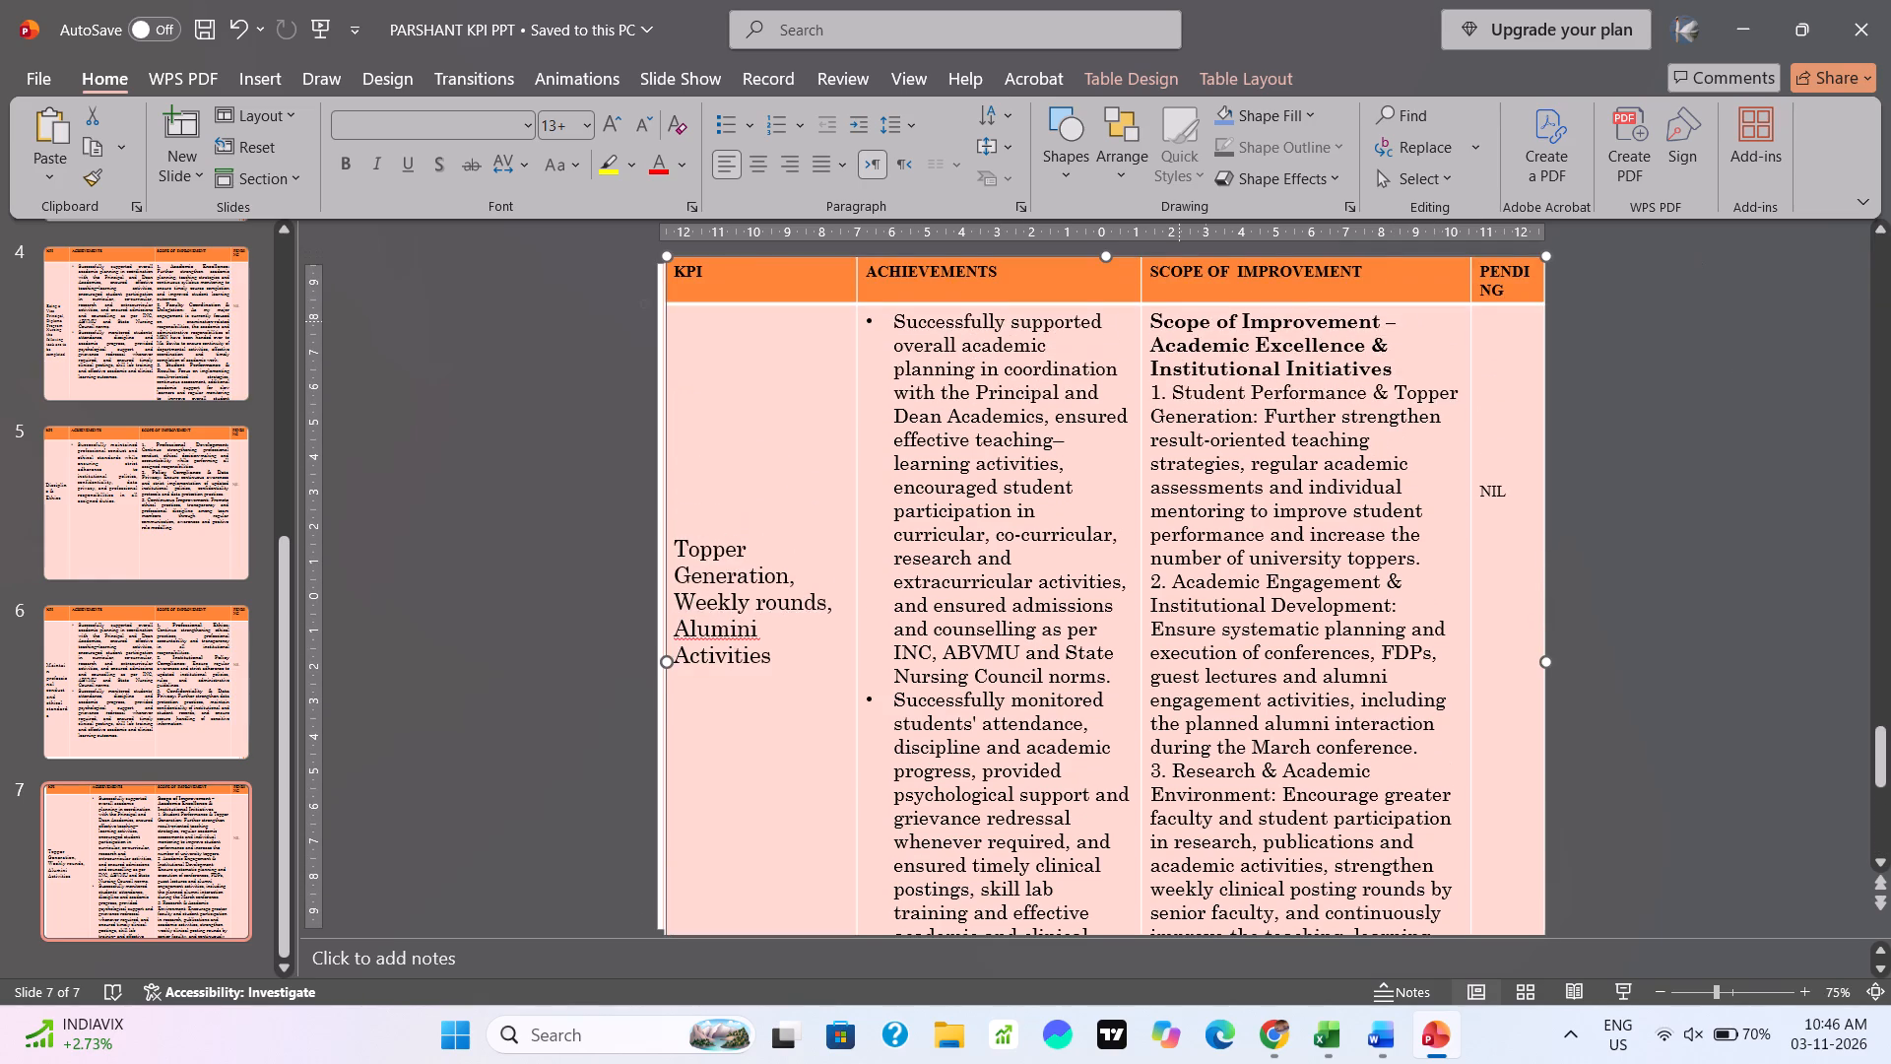
left_click_drag(855, 282, 801, 292)
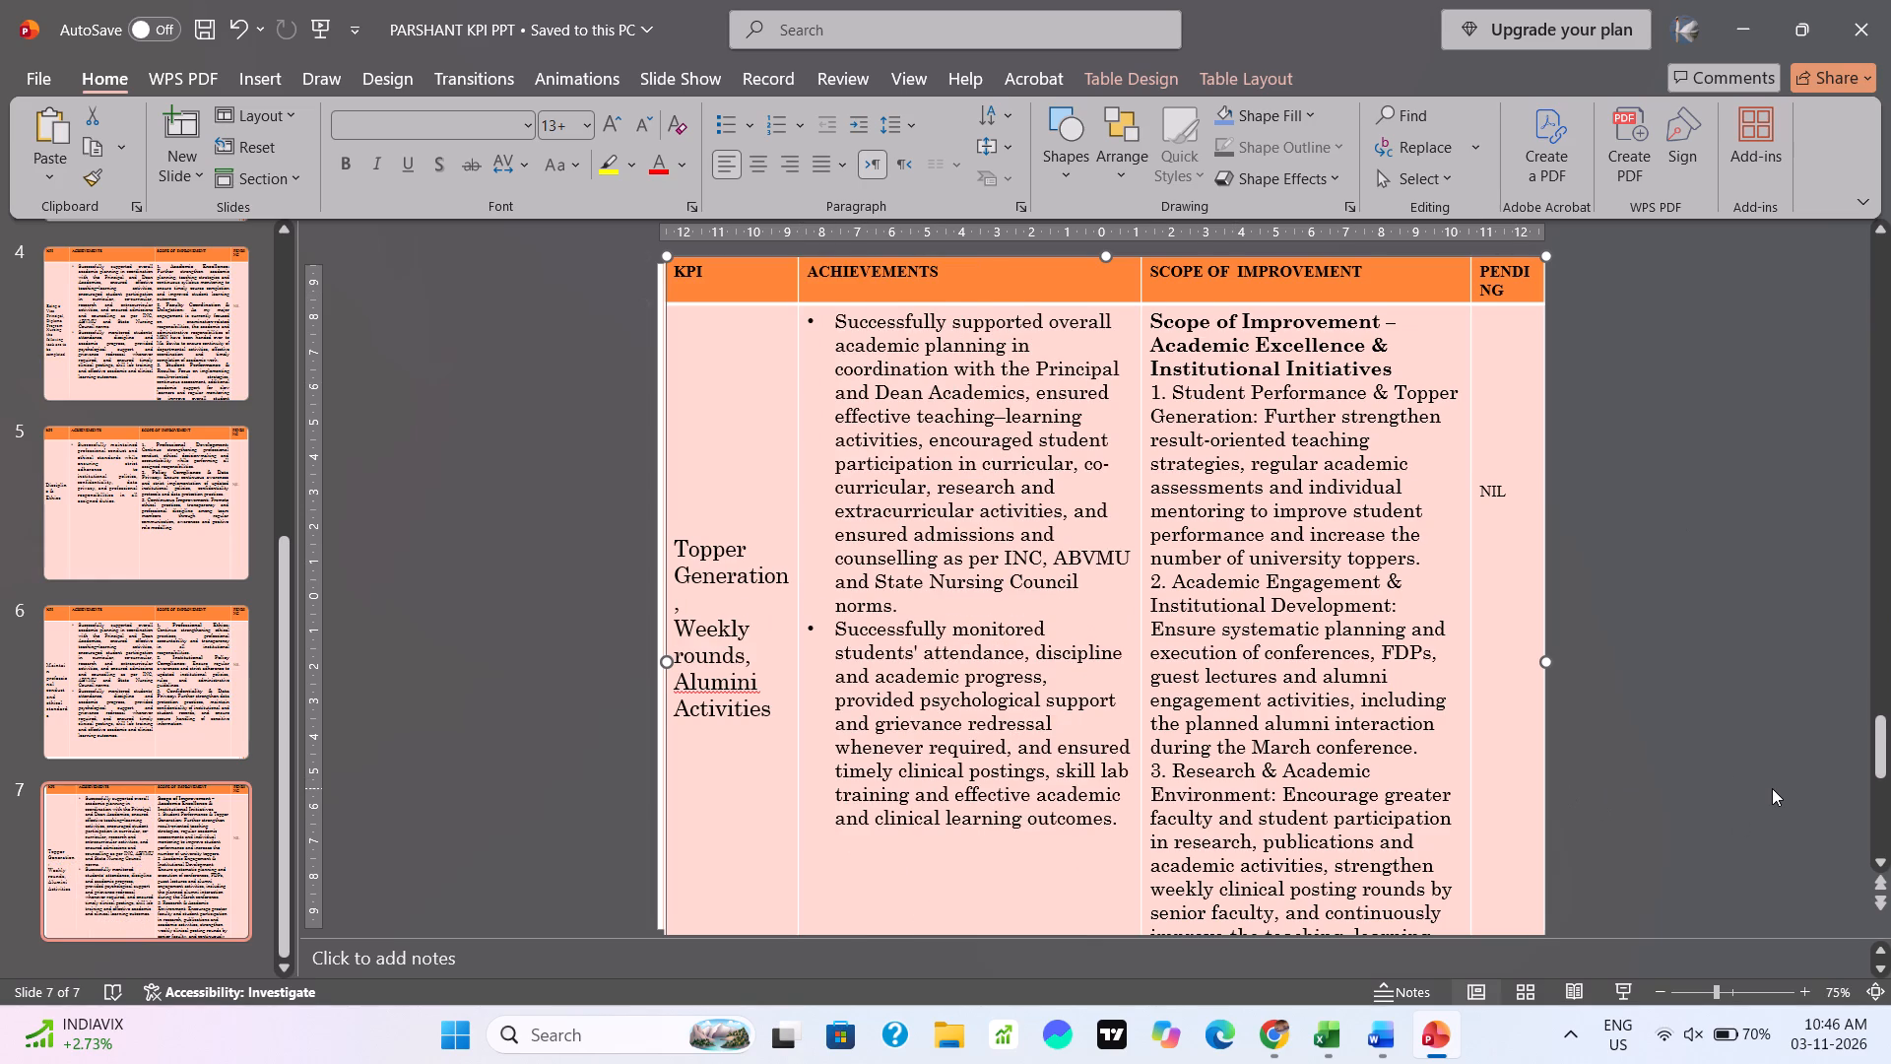
Nudge slide 7's table down and back up, leaving its header row just above the slide's top edge.
key("Down")
key("Down")
key("Down")
key("Down")
key("Down")
key("Up")
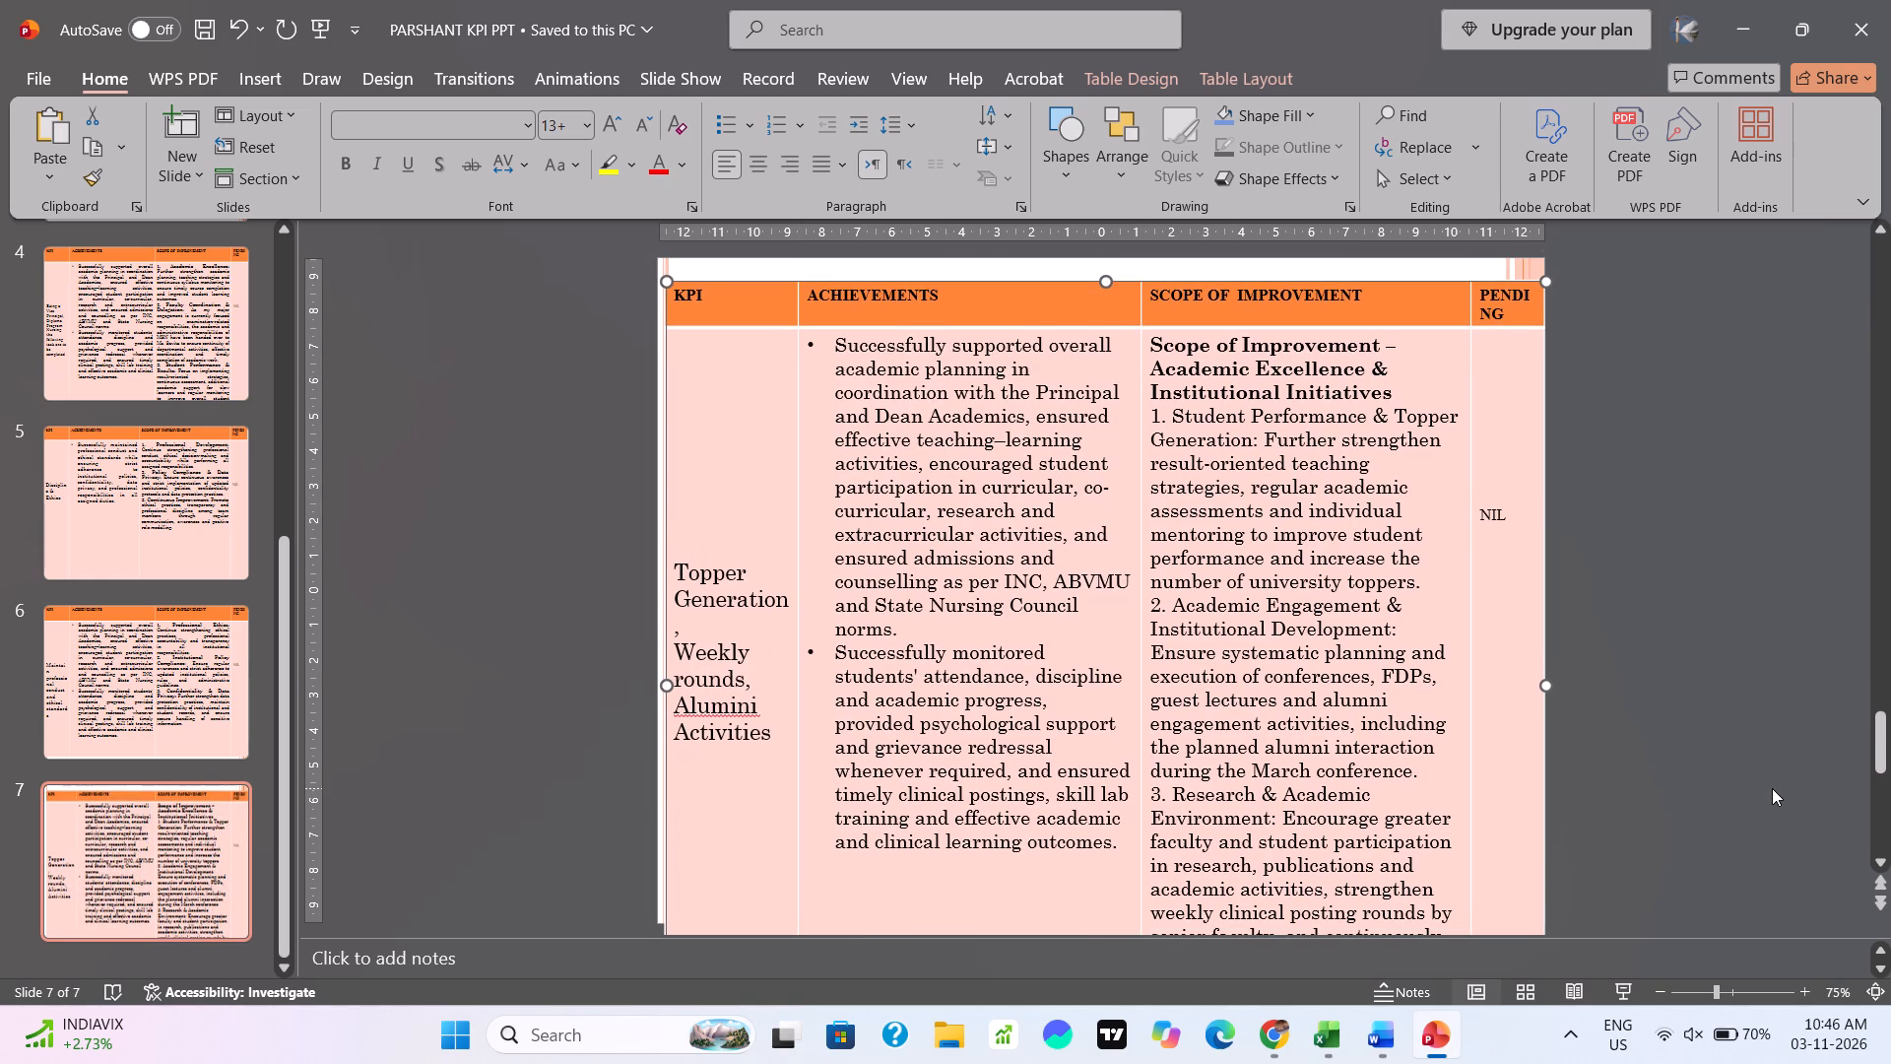
key("Up")
key("Down")
key("Down")
key("Down")
key("Down")
key("Down")
key("Down")
key("Down")
key("Up")
key("Up")
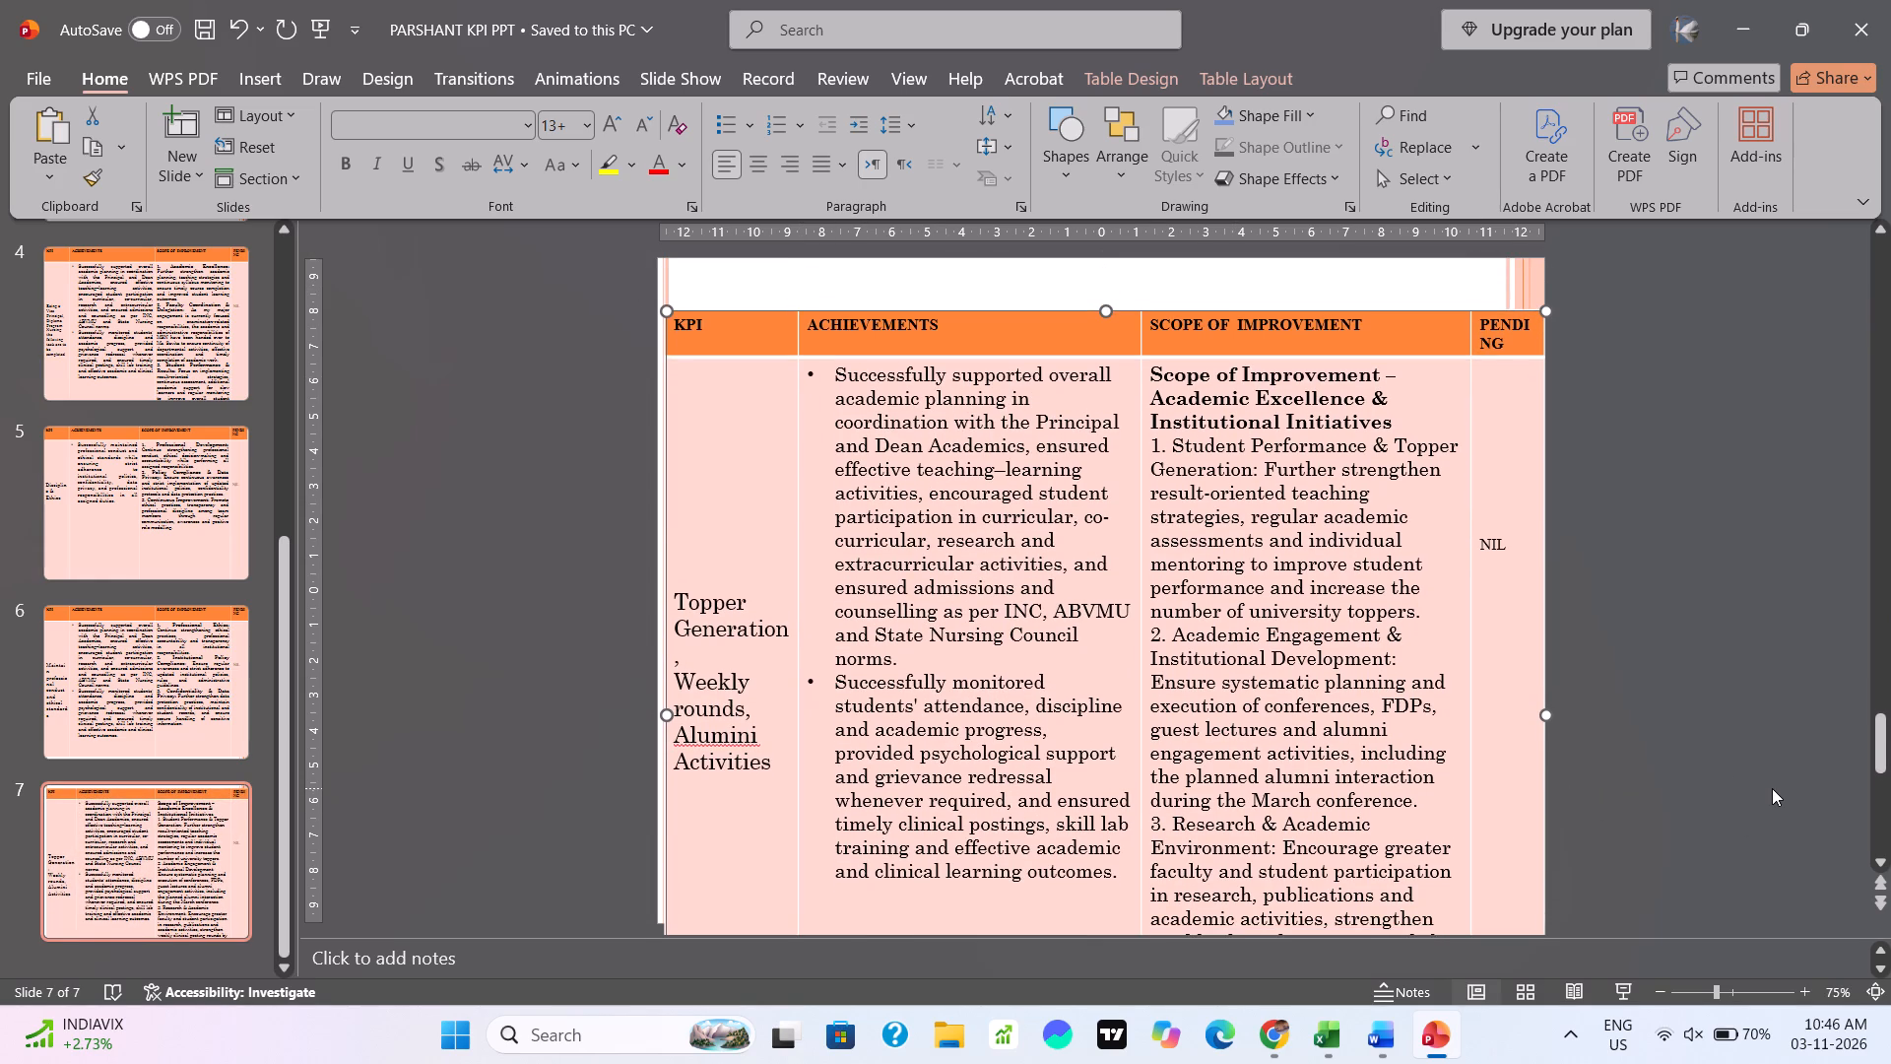
key("Up")
key("Up")
key("Up")
key("Up")
key("Up")
key("Up")
key("Up")
key("Up")
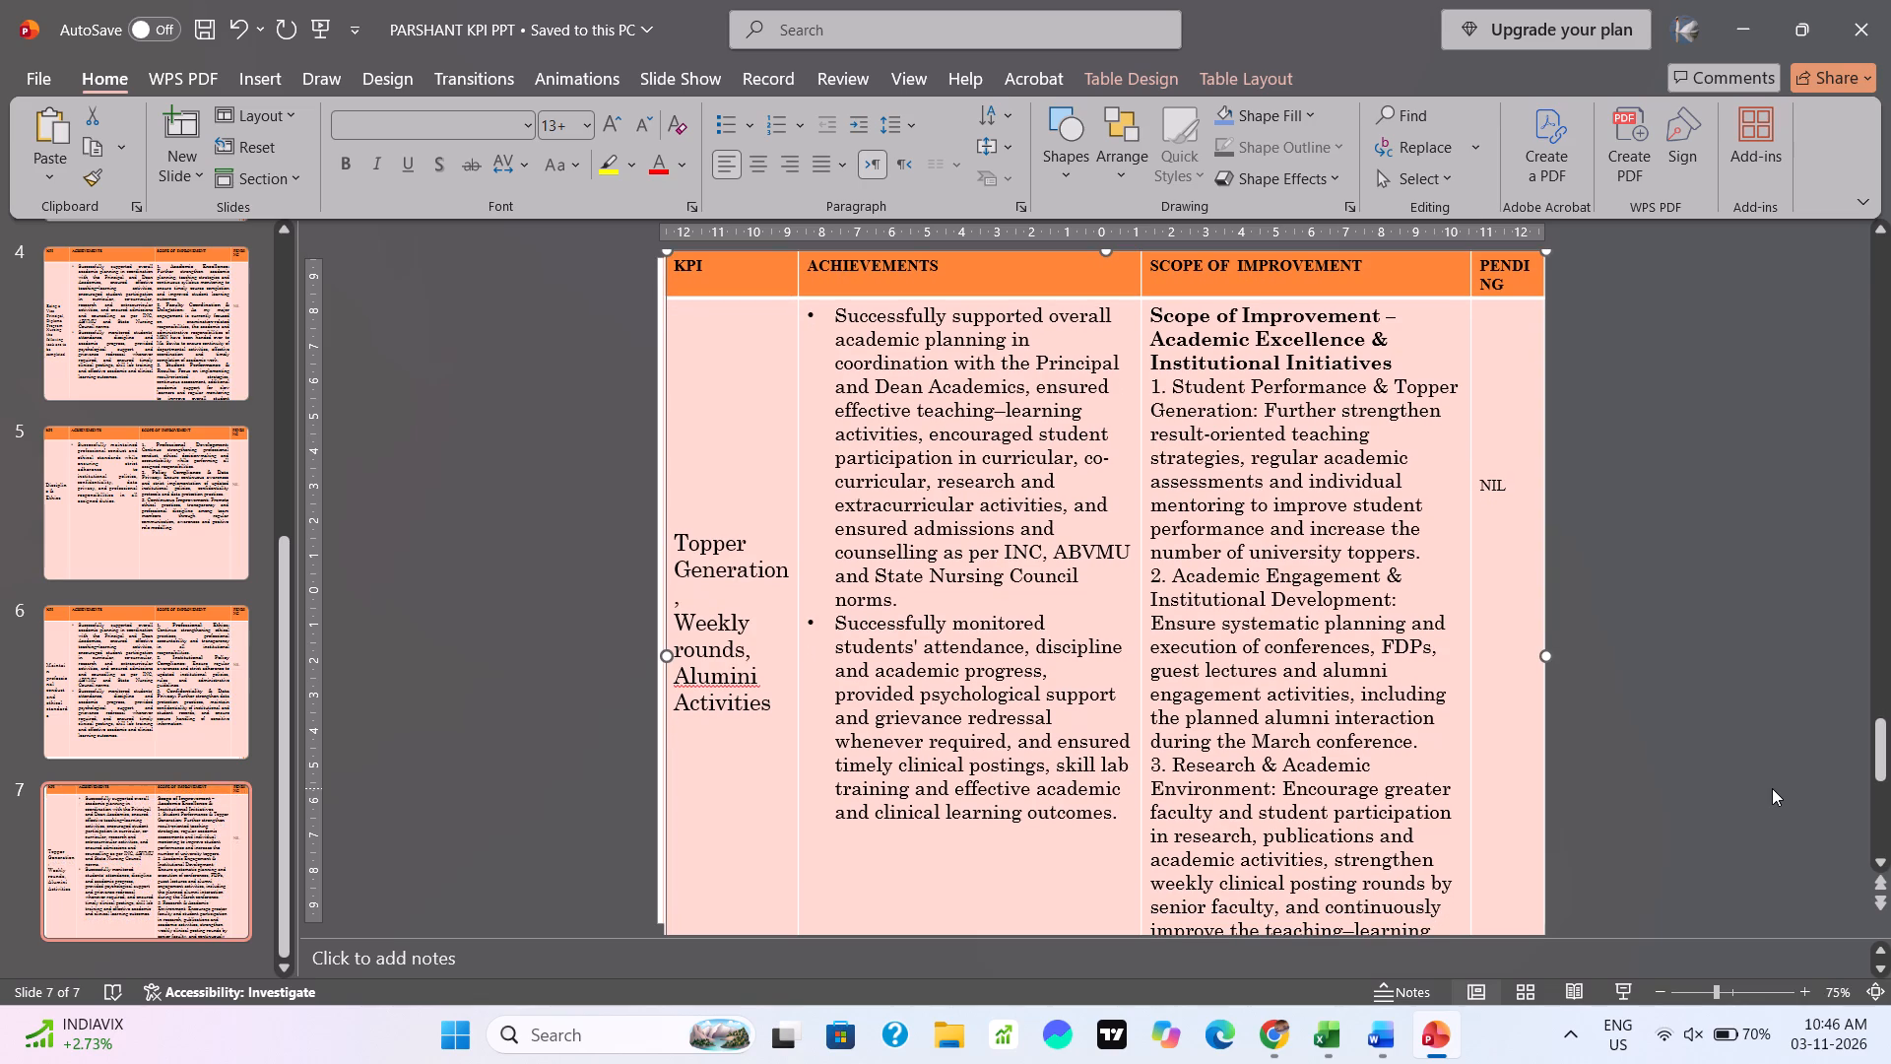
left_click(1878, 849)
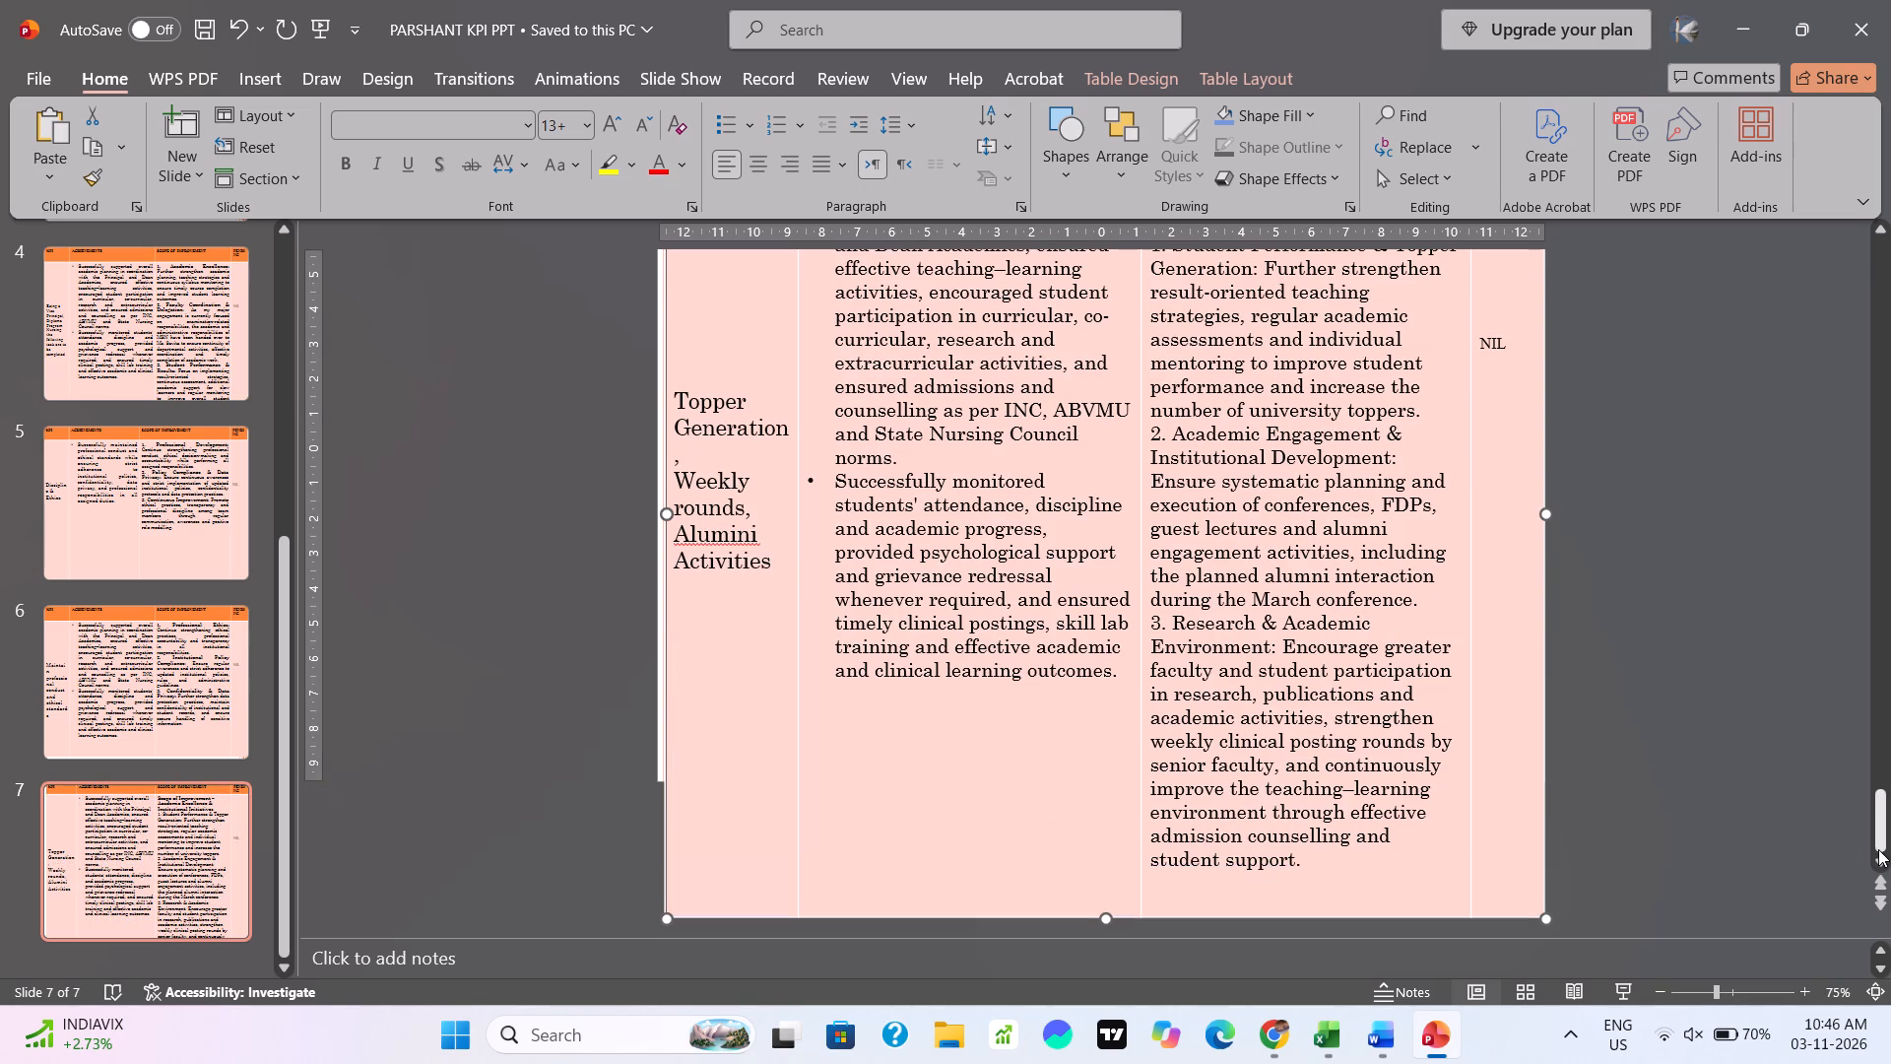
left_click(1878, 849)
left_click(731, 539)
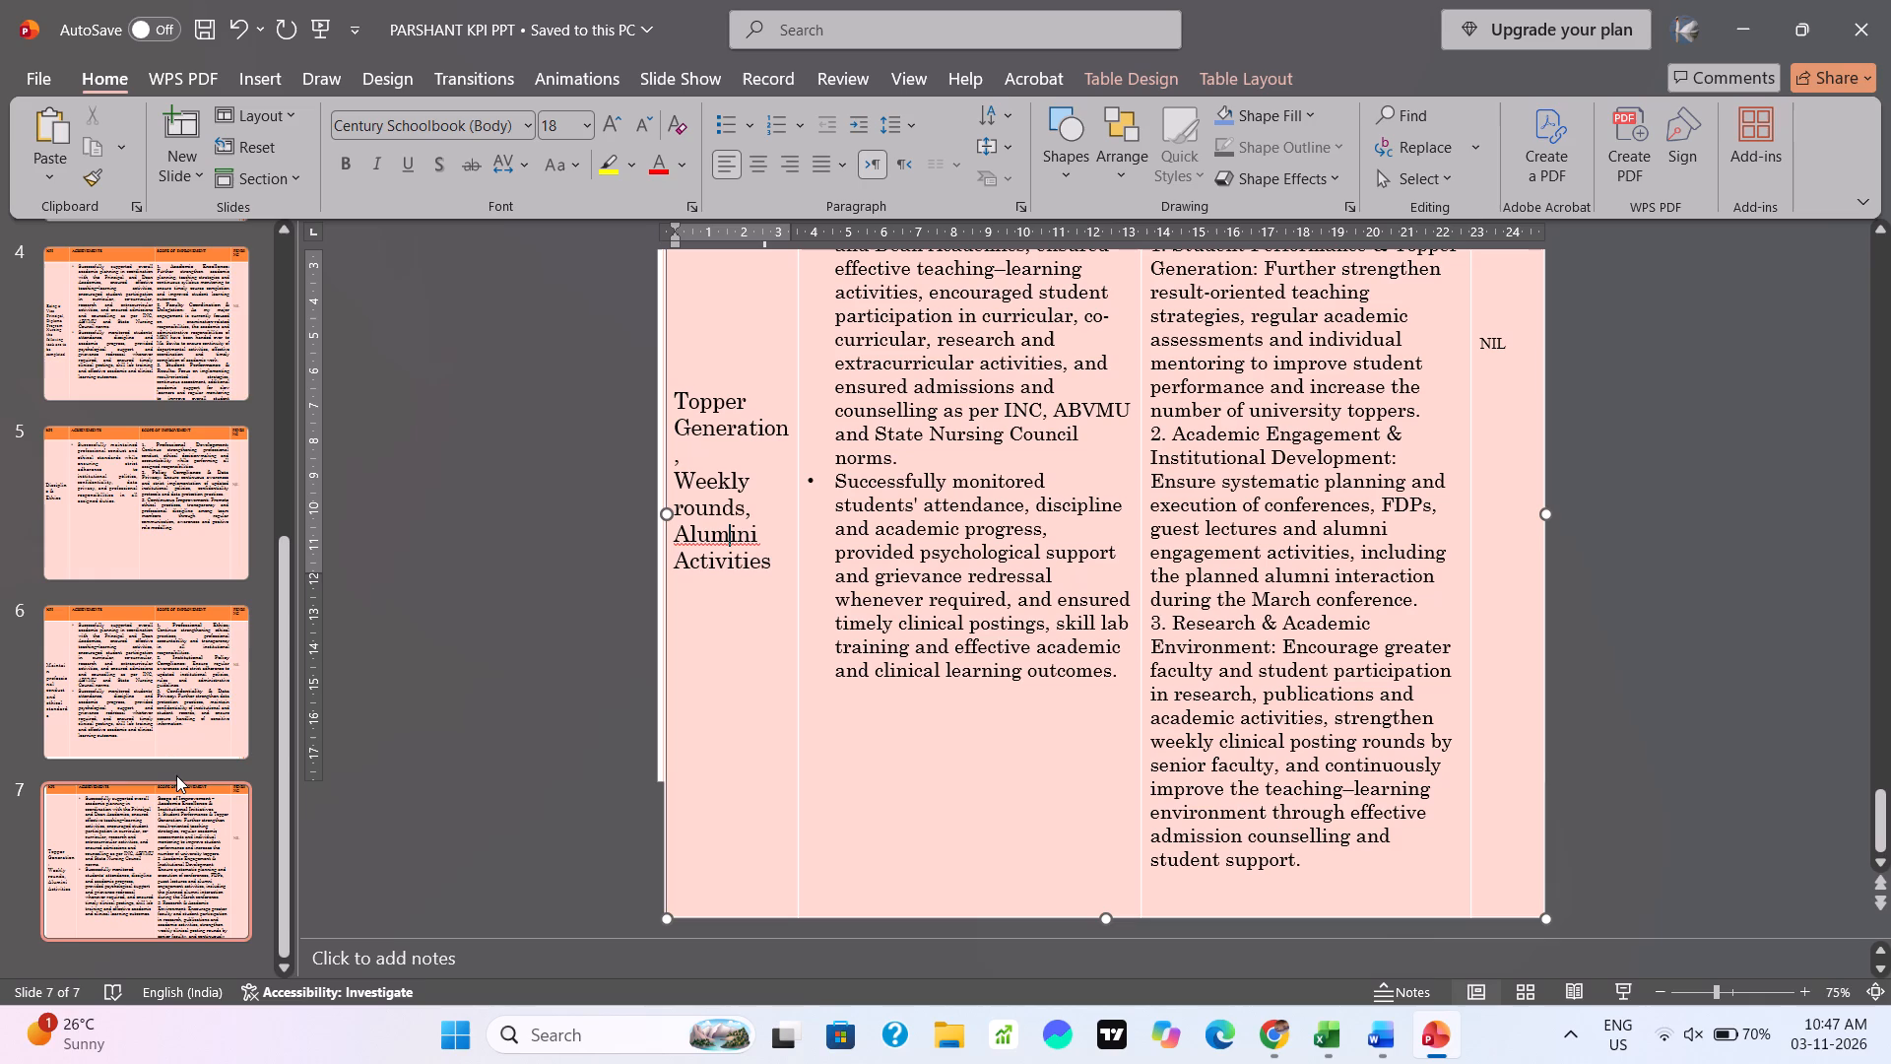
Add a new blank title-and-content slide after slide 7.
left_click(146, 962)
key("Return")
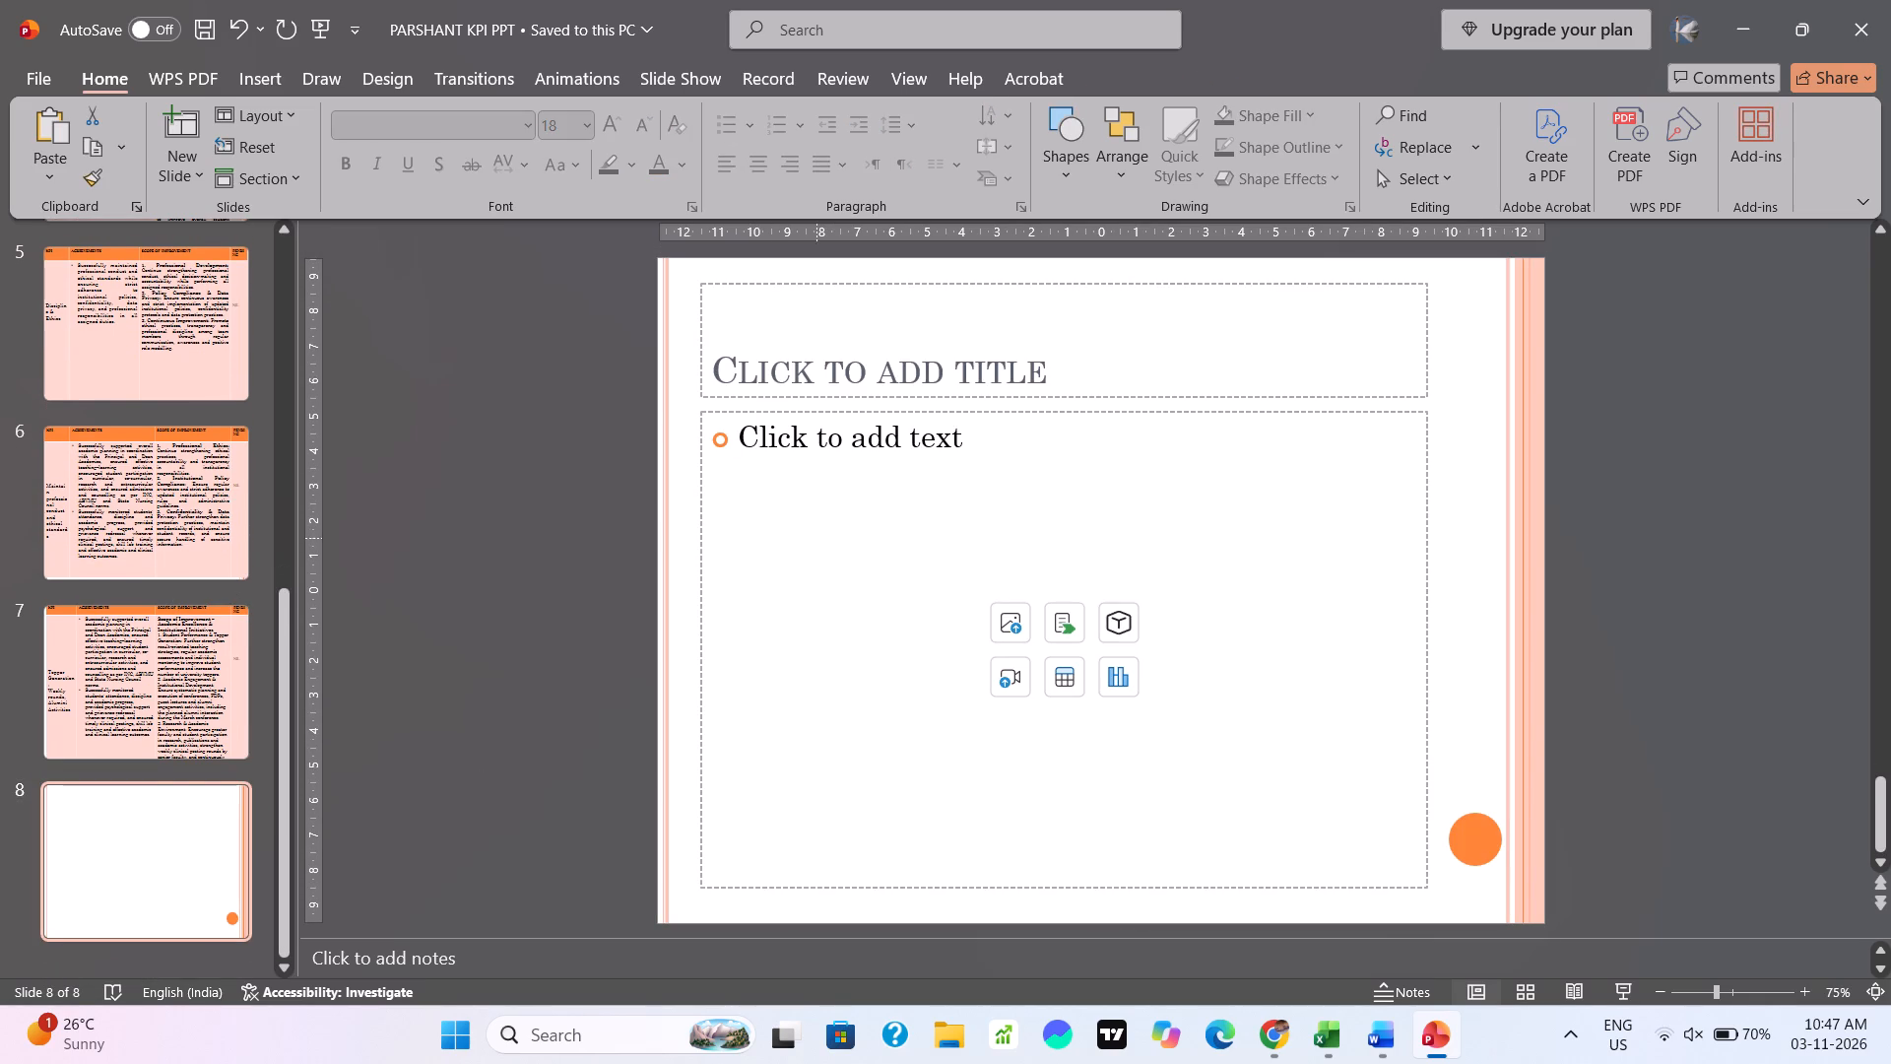
Copy slide 7 and paste the copy after blank slide 8.
left_click(177, 636)
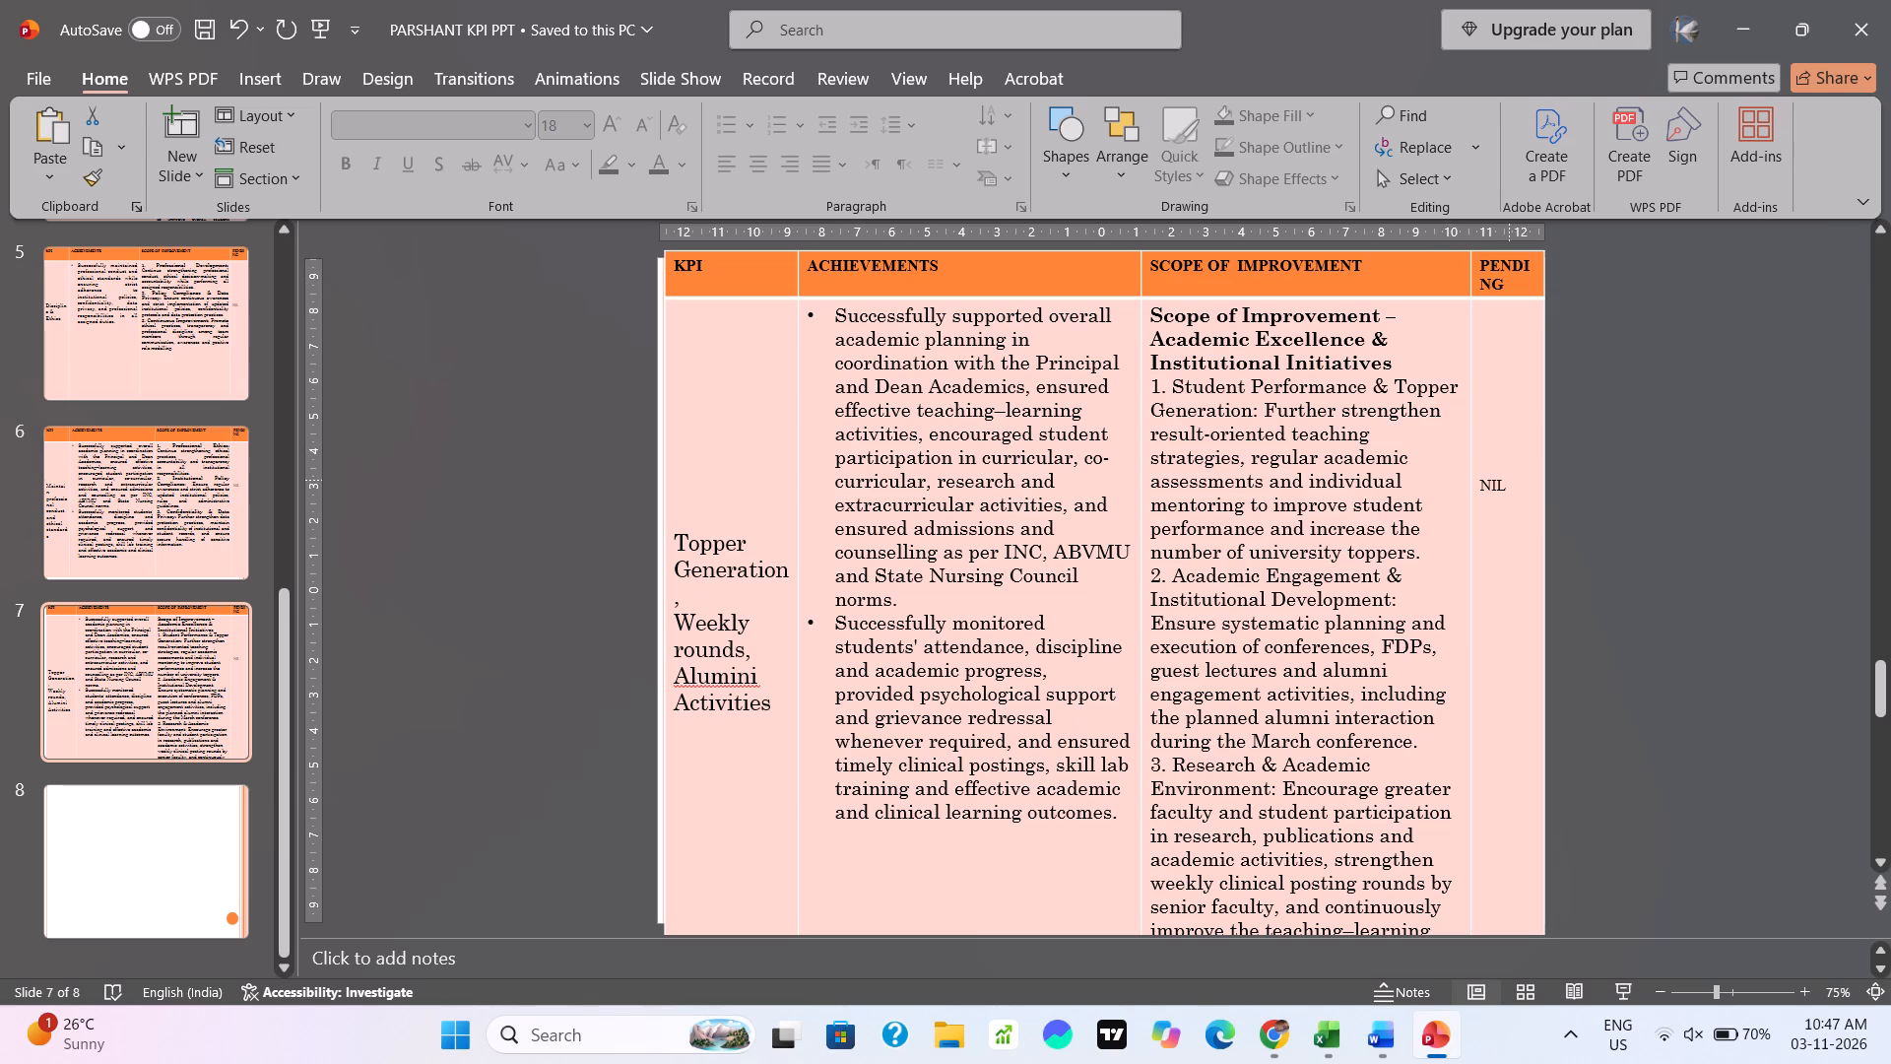
left_click(1673, 404)
left_click(151, 684)
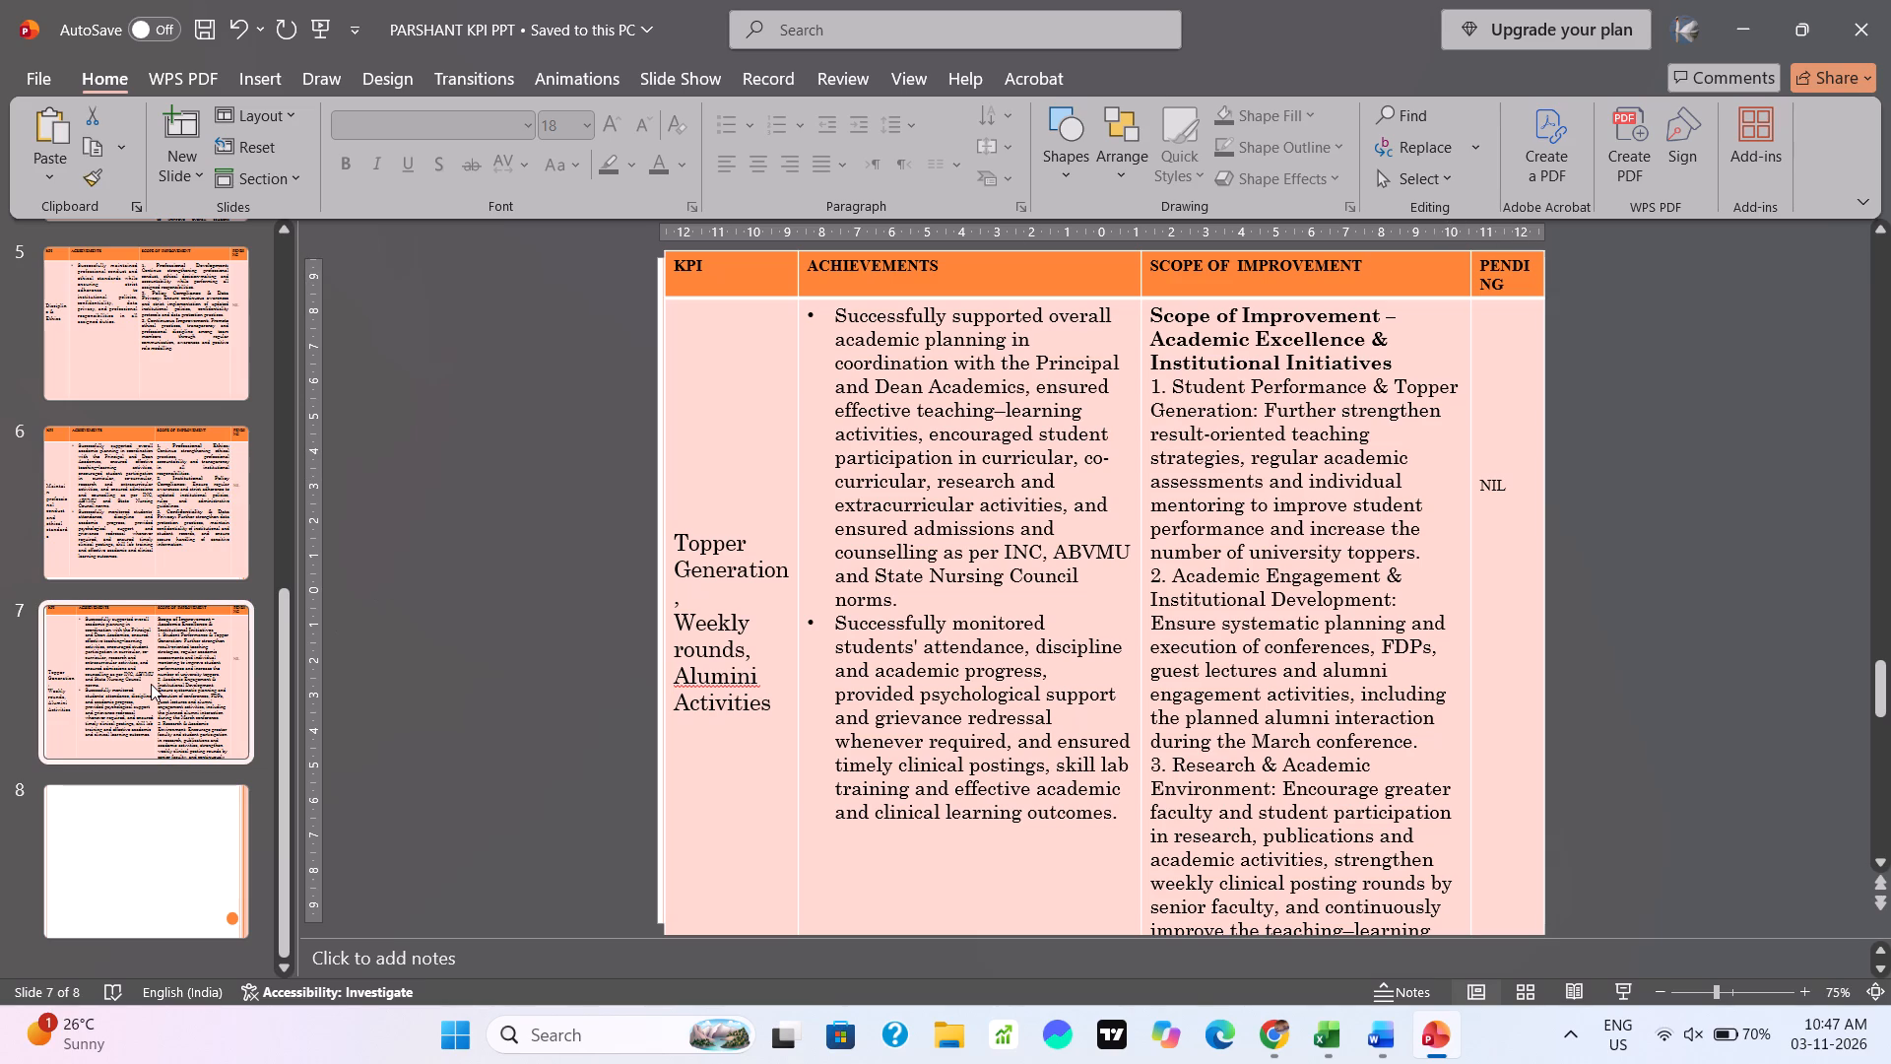
key("ctrl+c")
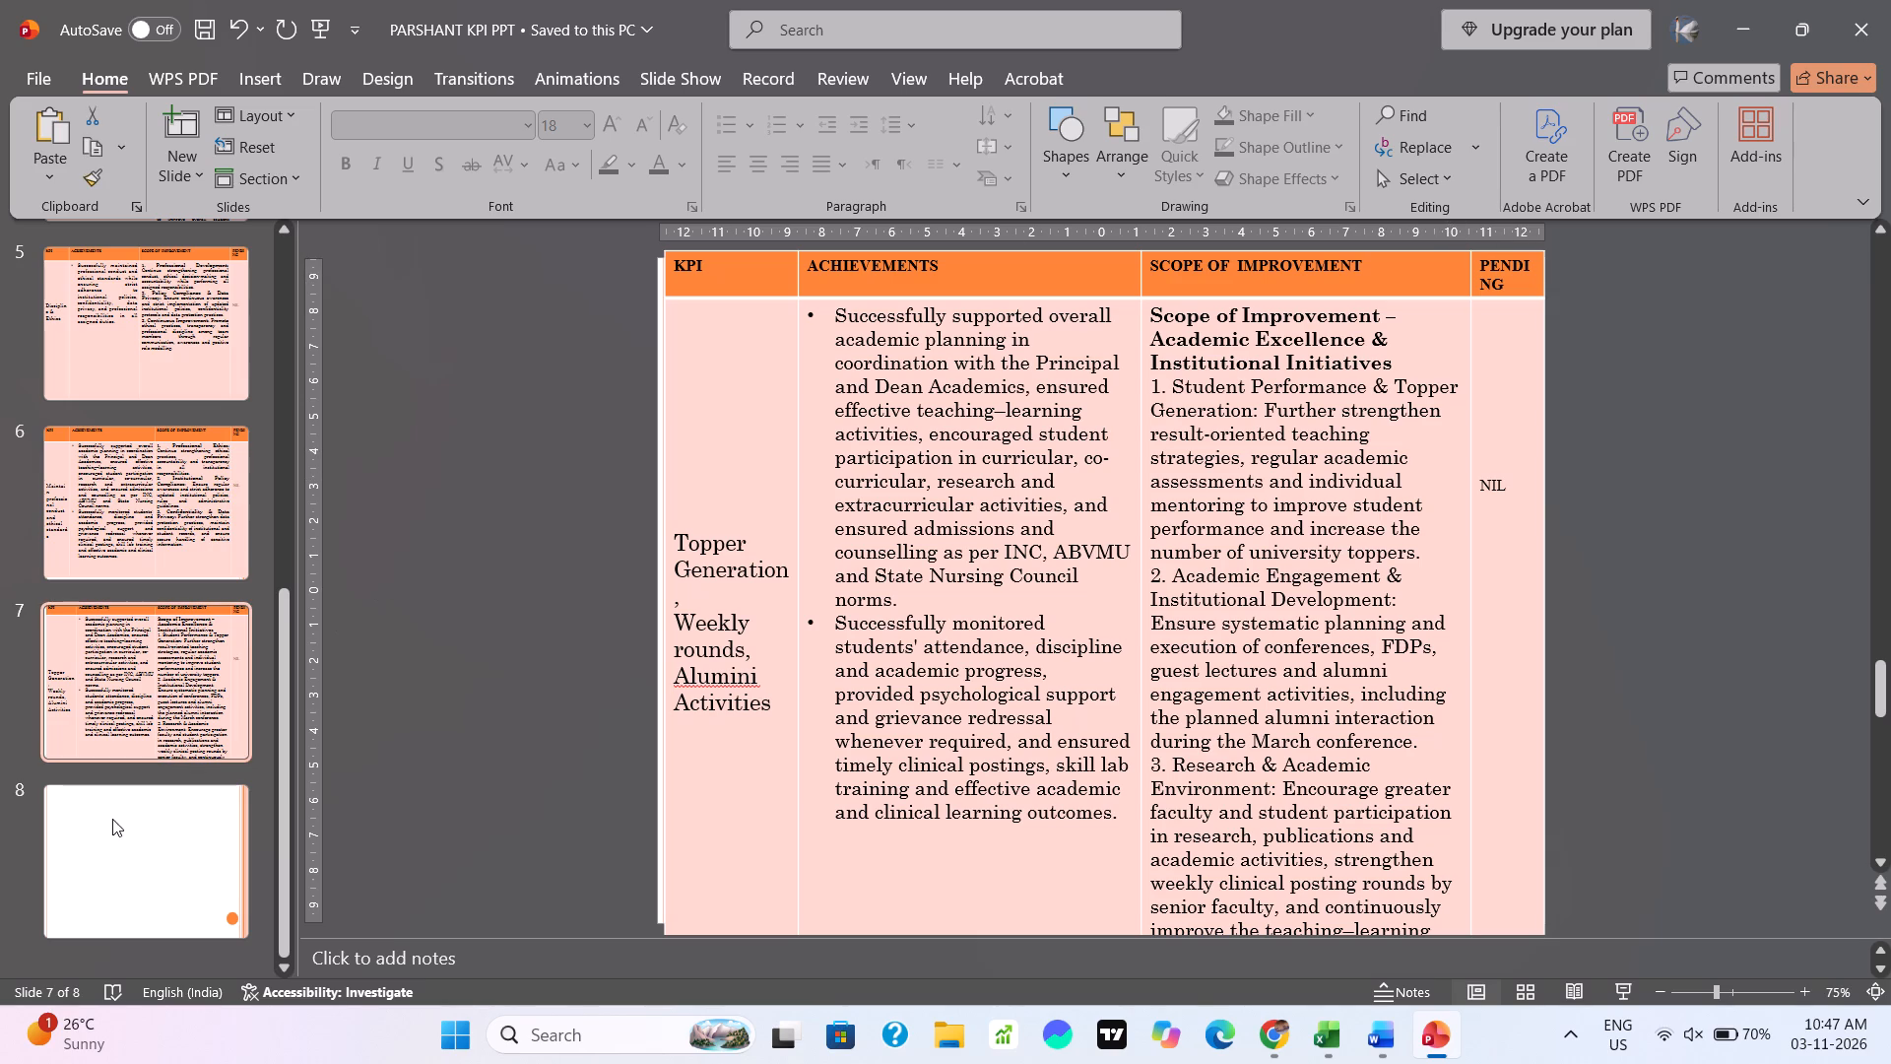
left_click(99, 867)
key("ctrl+v")
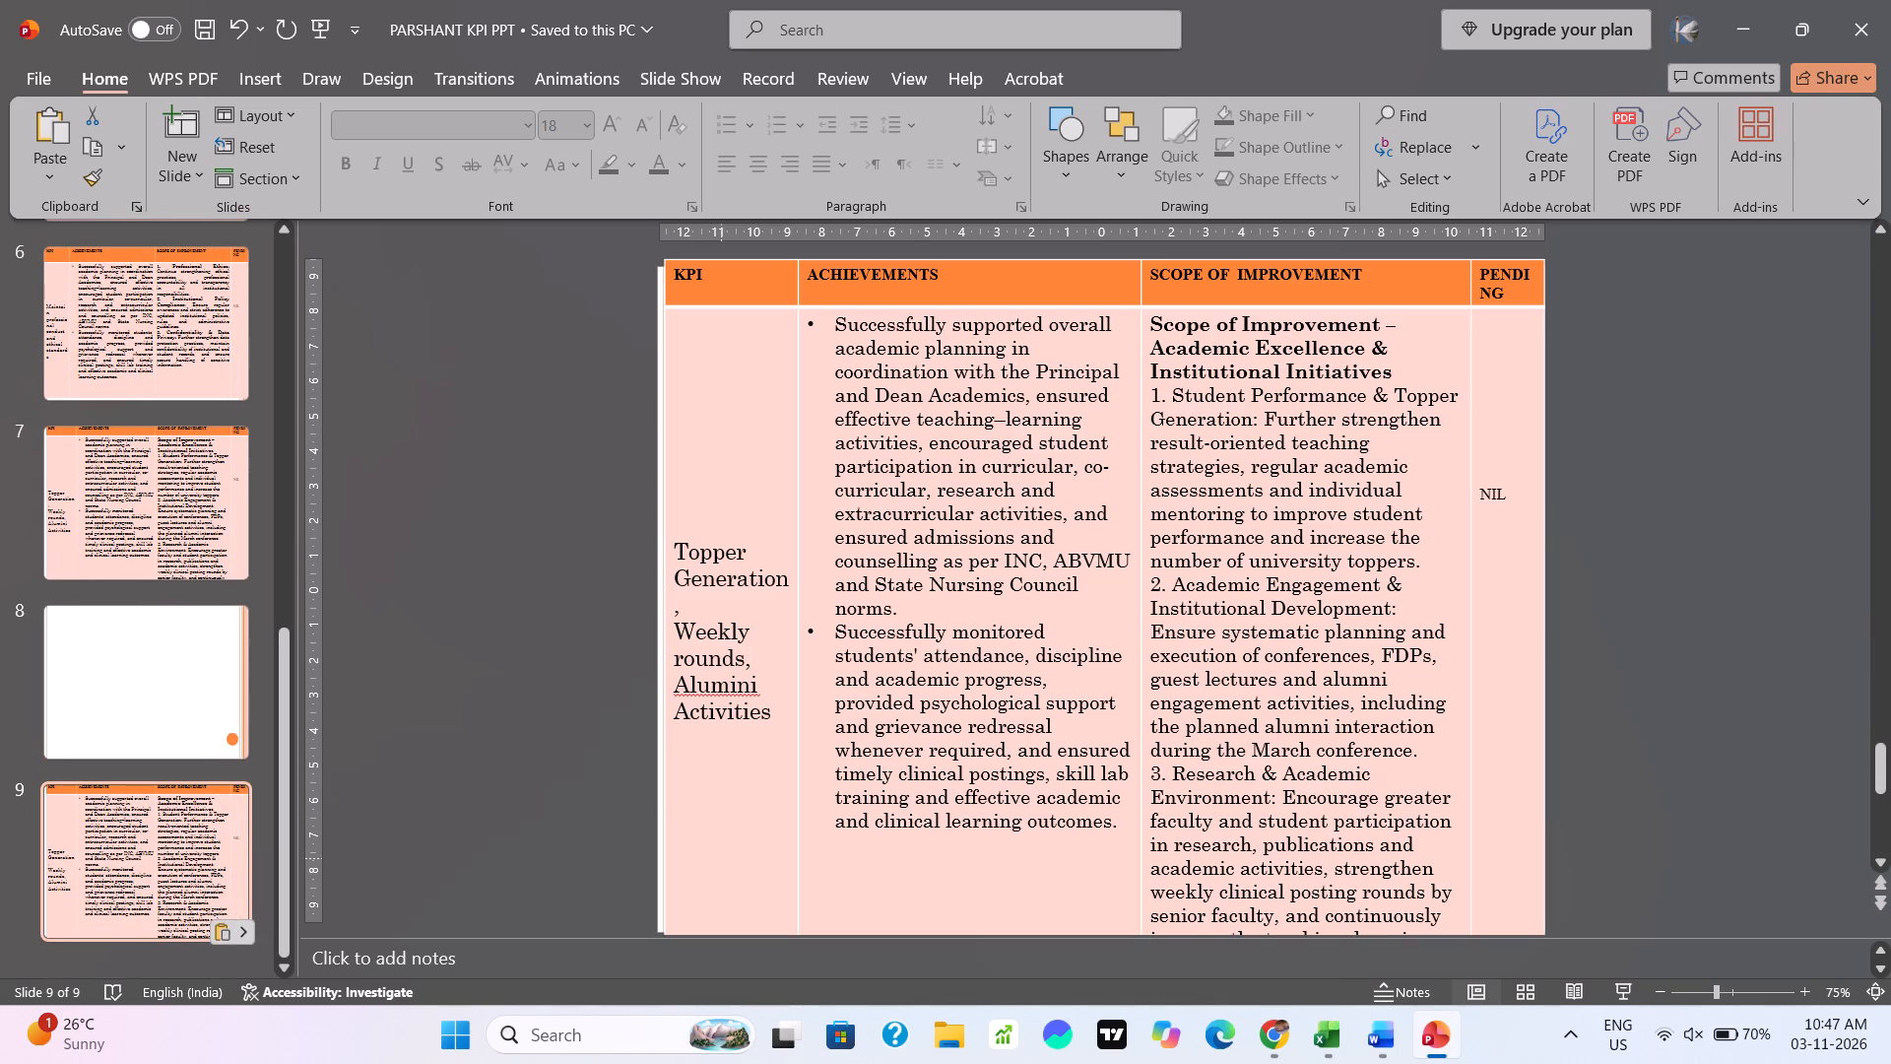
On the copied slide, delete the first Achievements bullet and the Scope of Improvement text through the words "3. Research & Academic".
left_click_drag(909, 614, 910, 602)
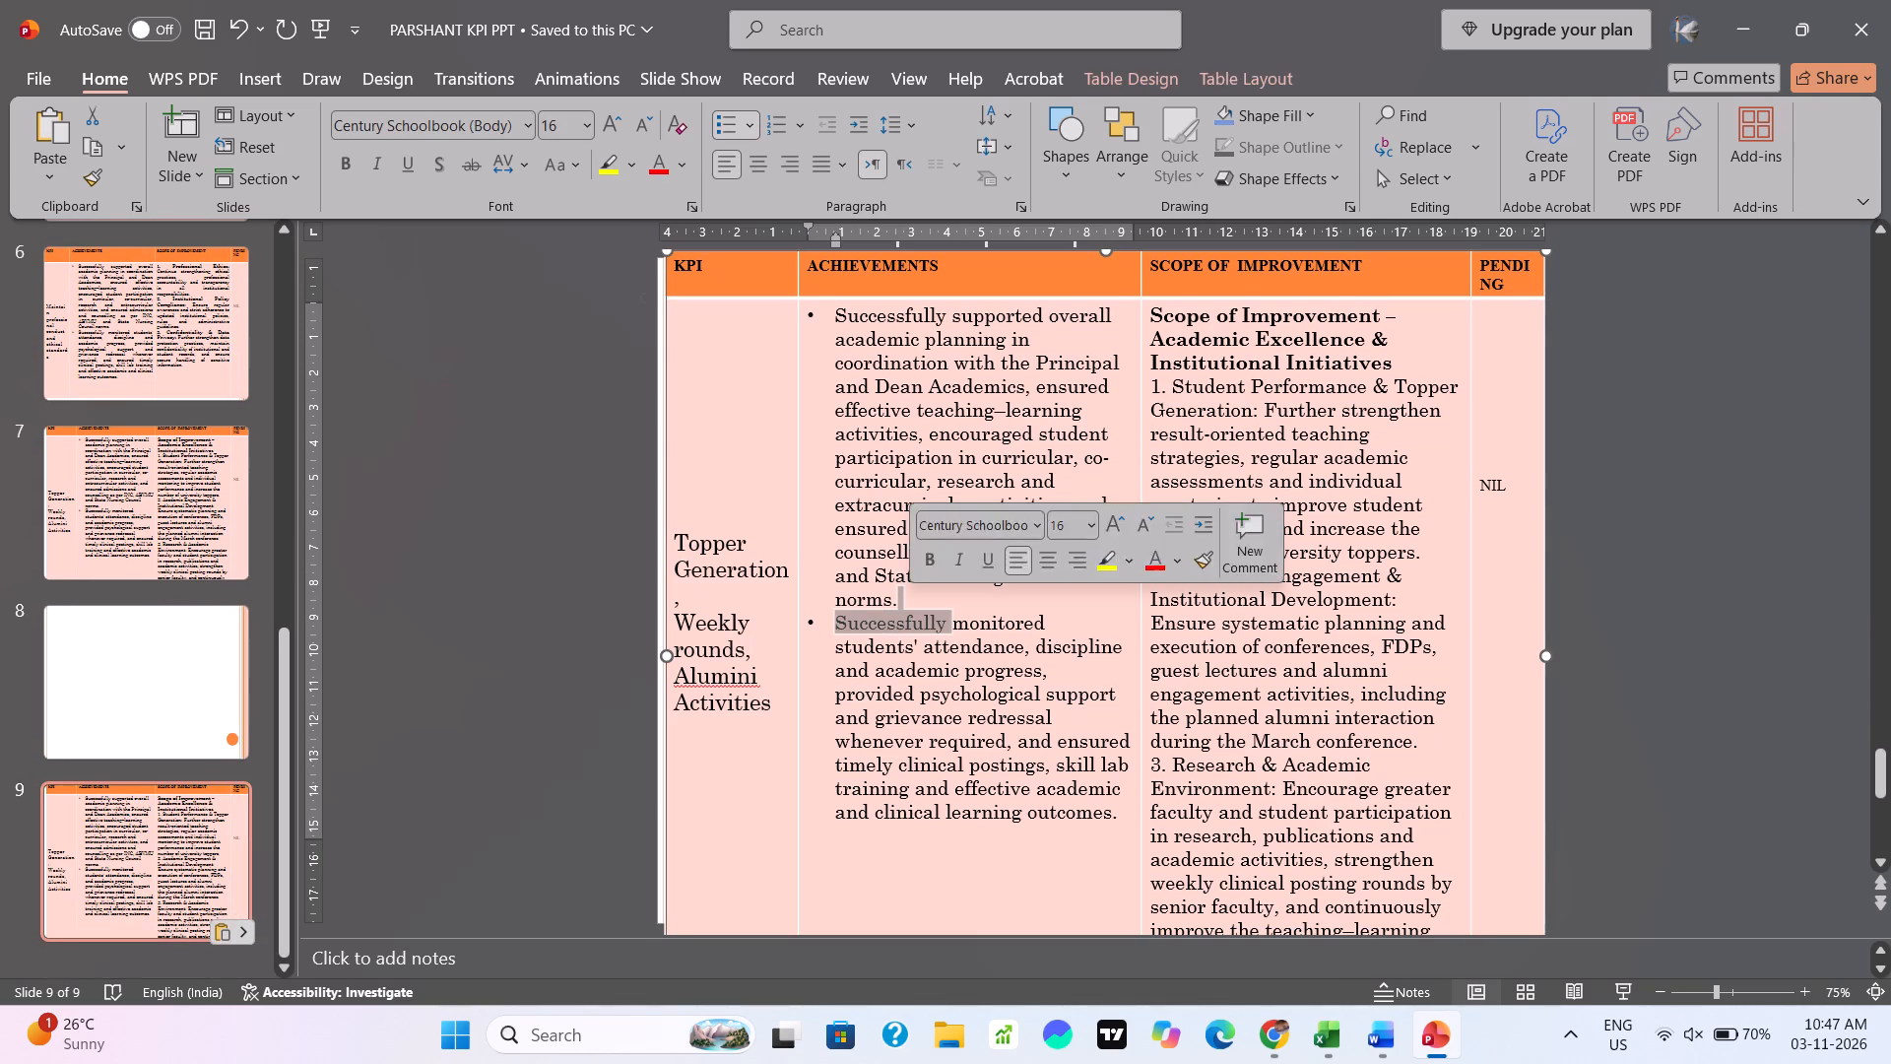
left_click(910, 602)
left_click_drag(898, 598, 779, 337)
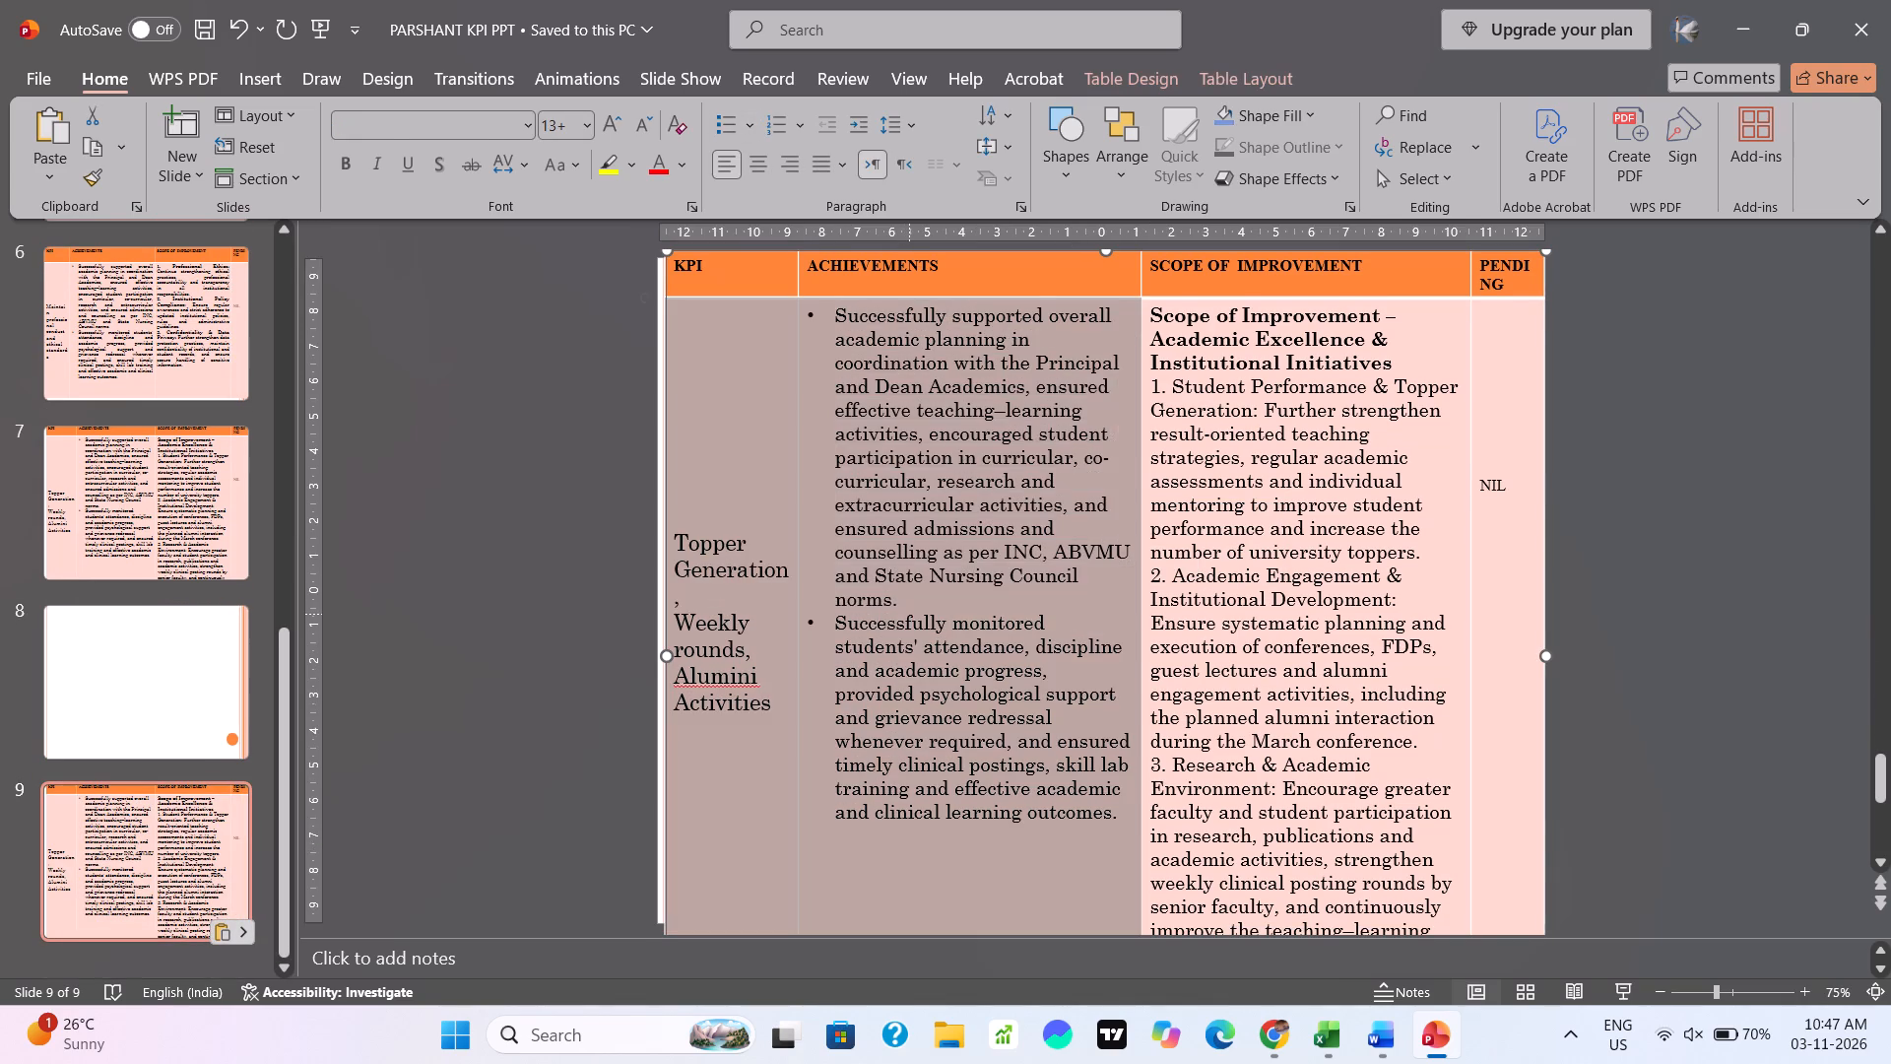
left_click_drag(779, 337, 832, 319)
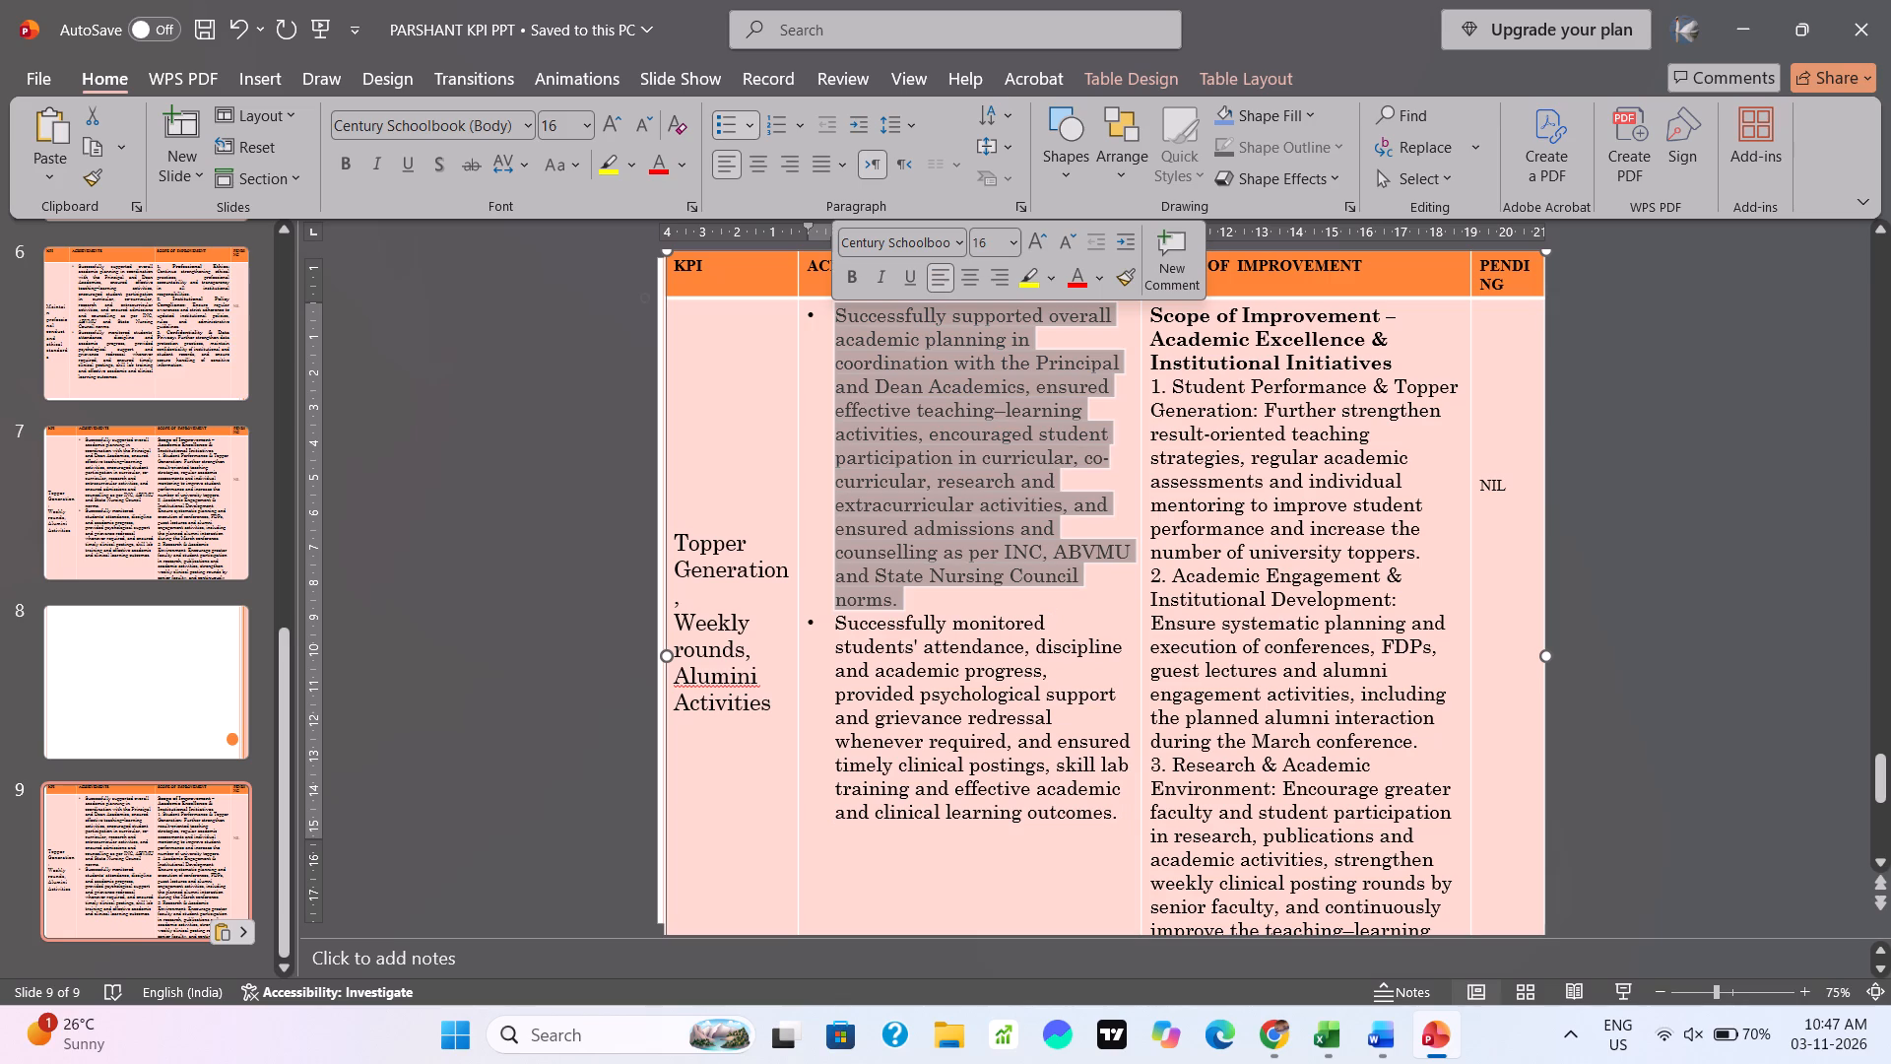
key("BackSpace")
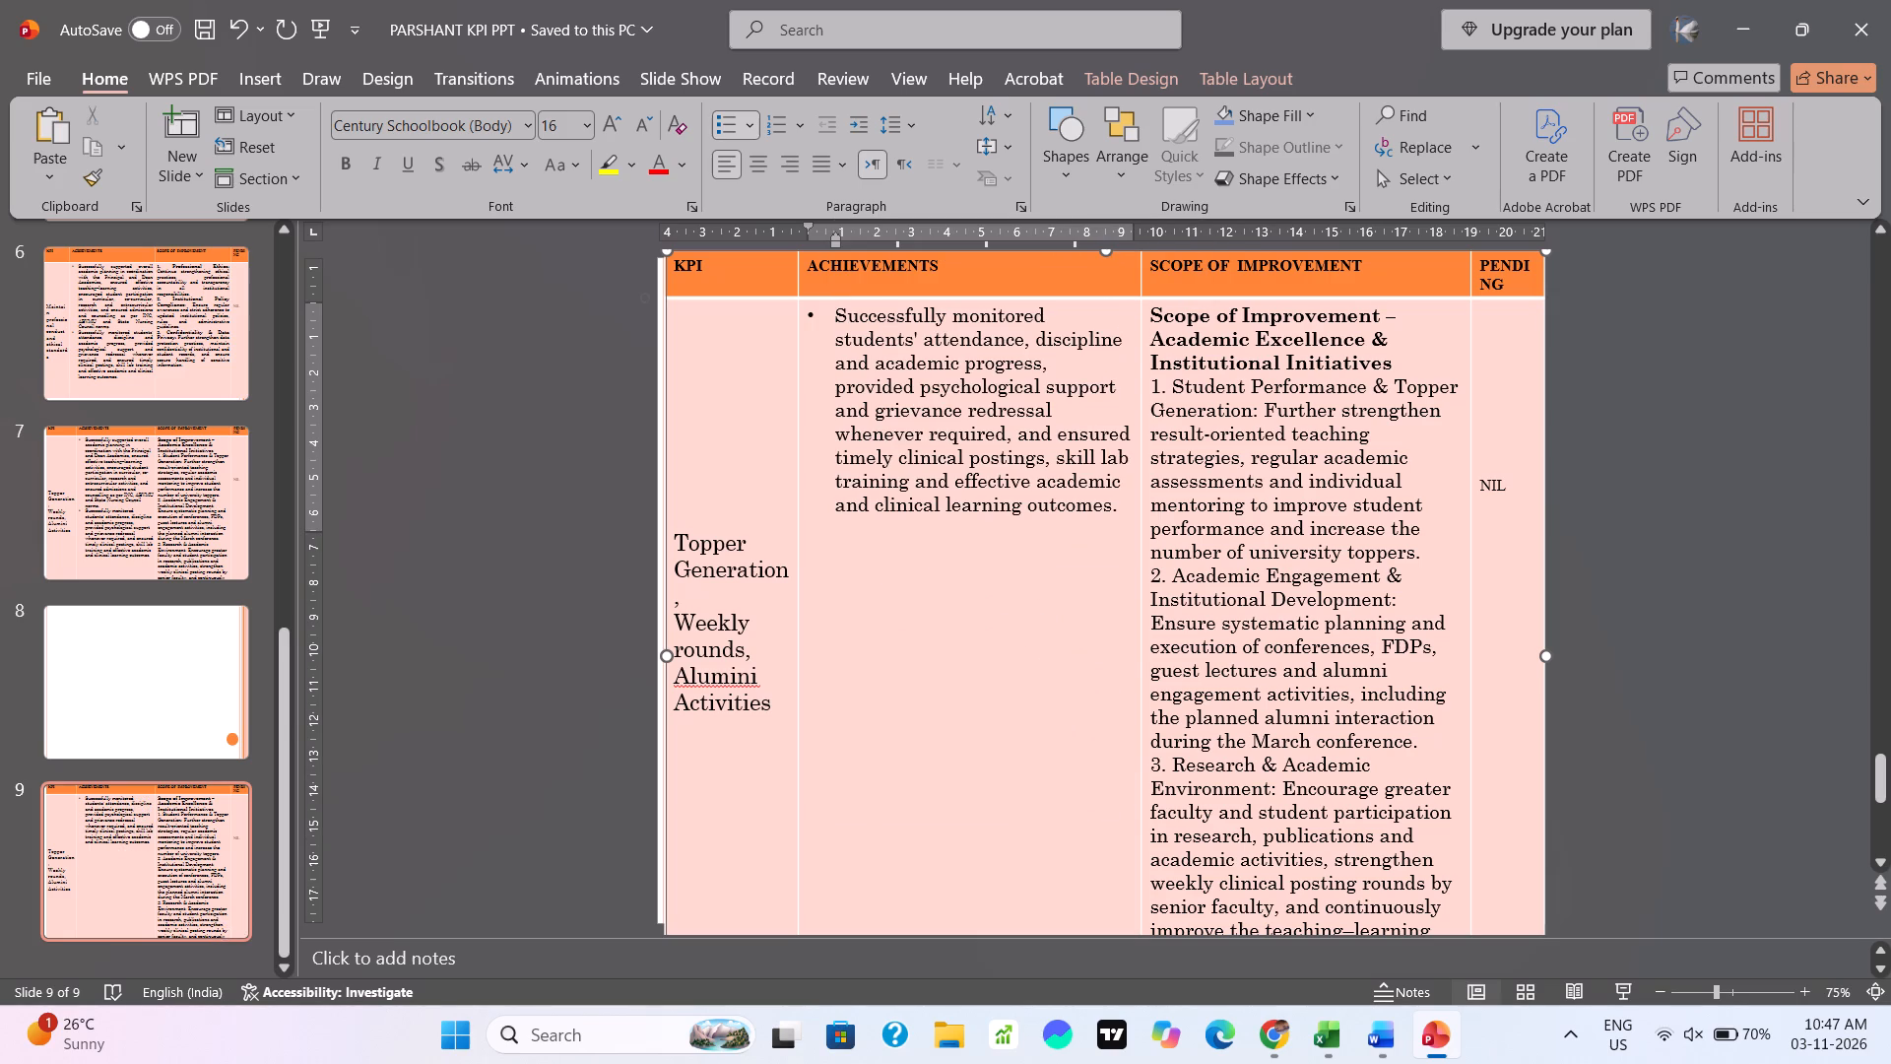
left_click_drag(1379, 765, 1147, 304)
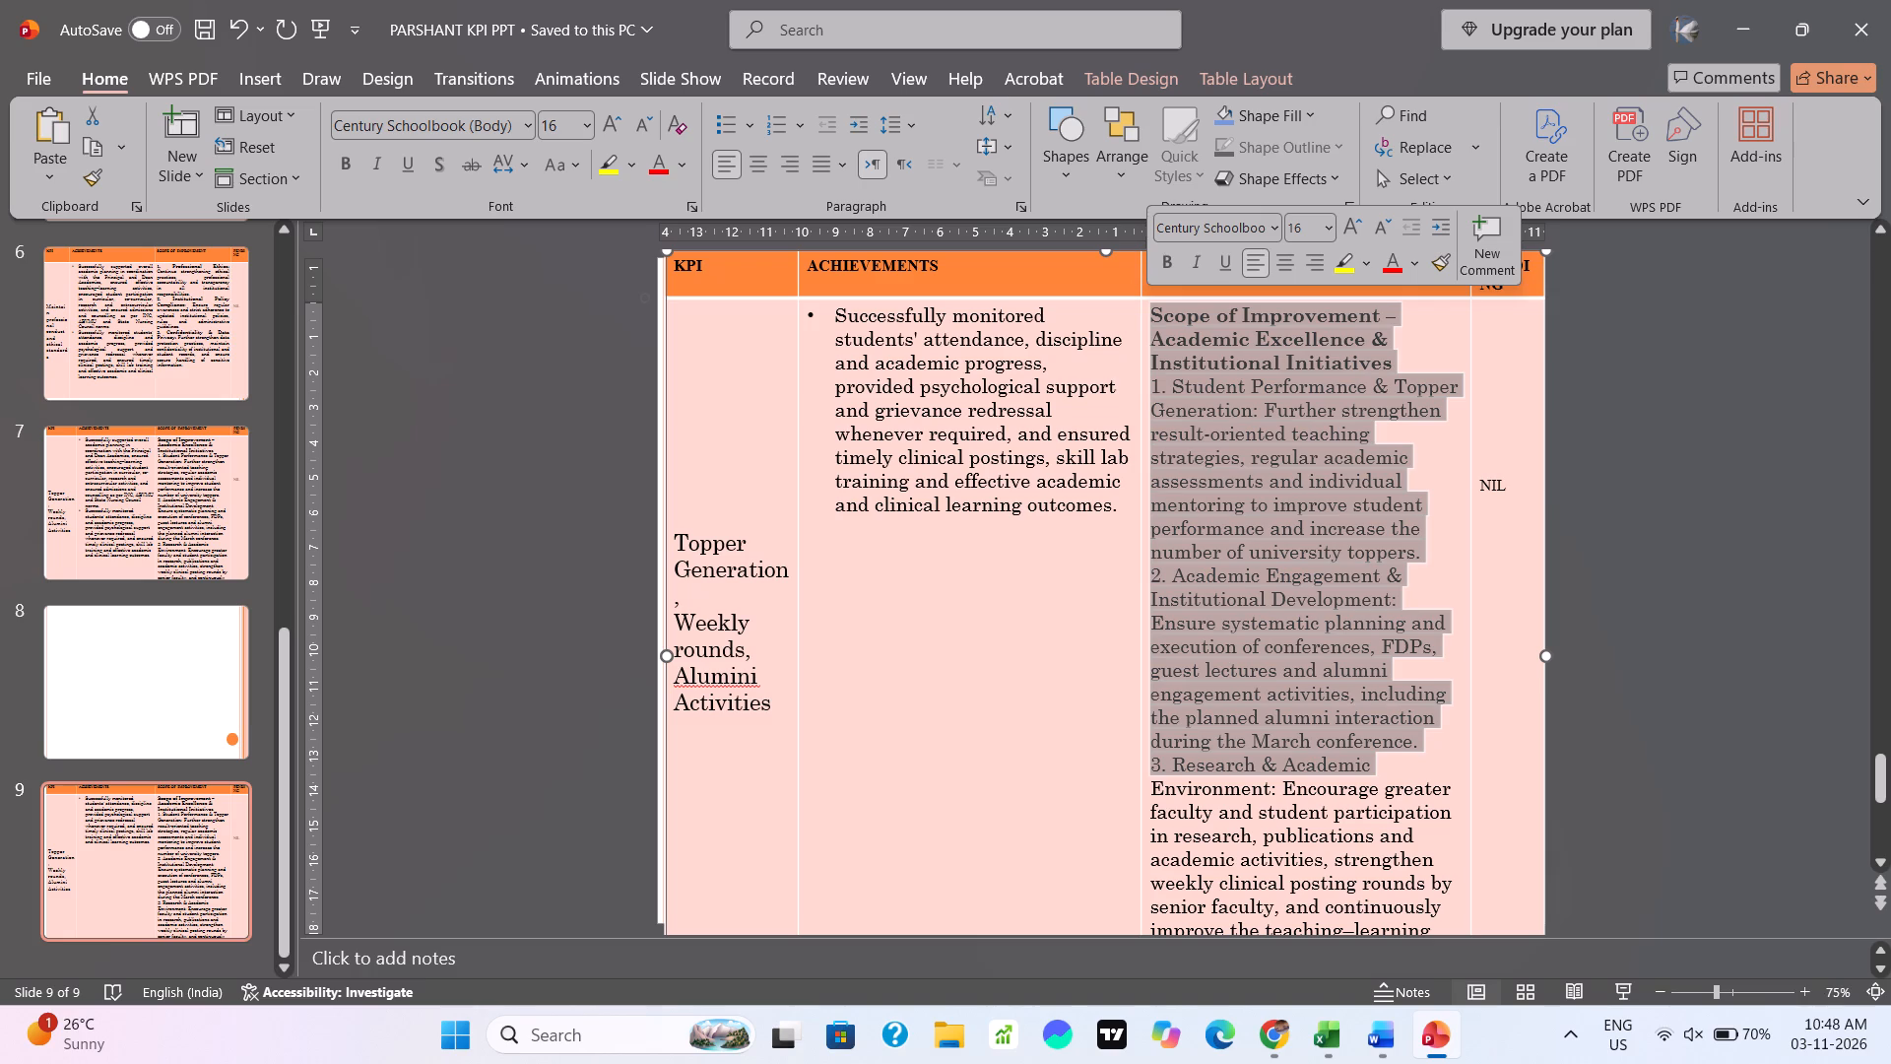
key("BackSpace")
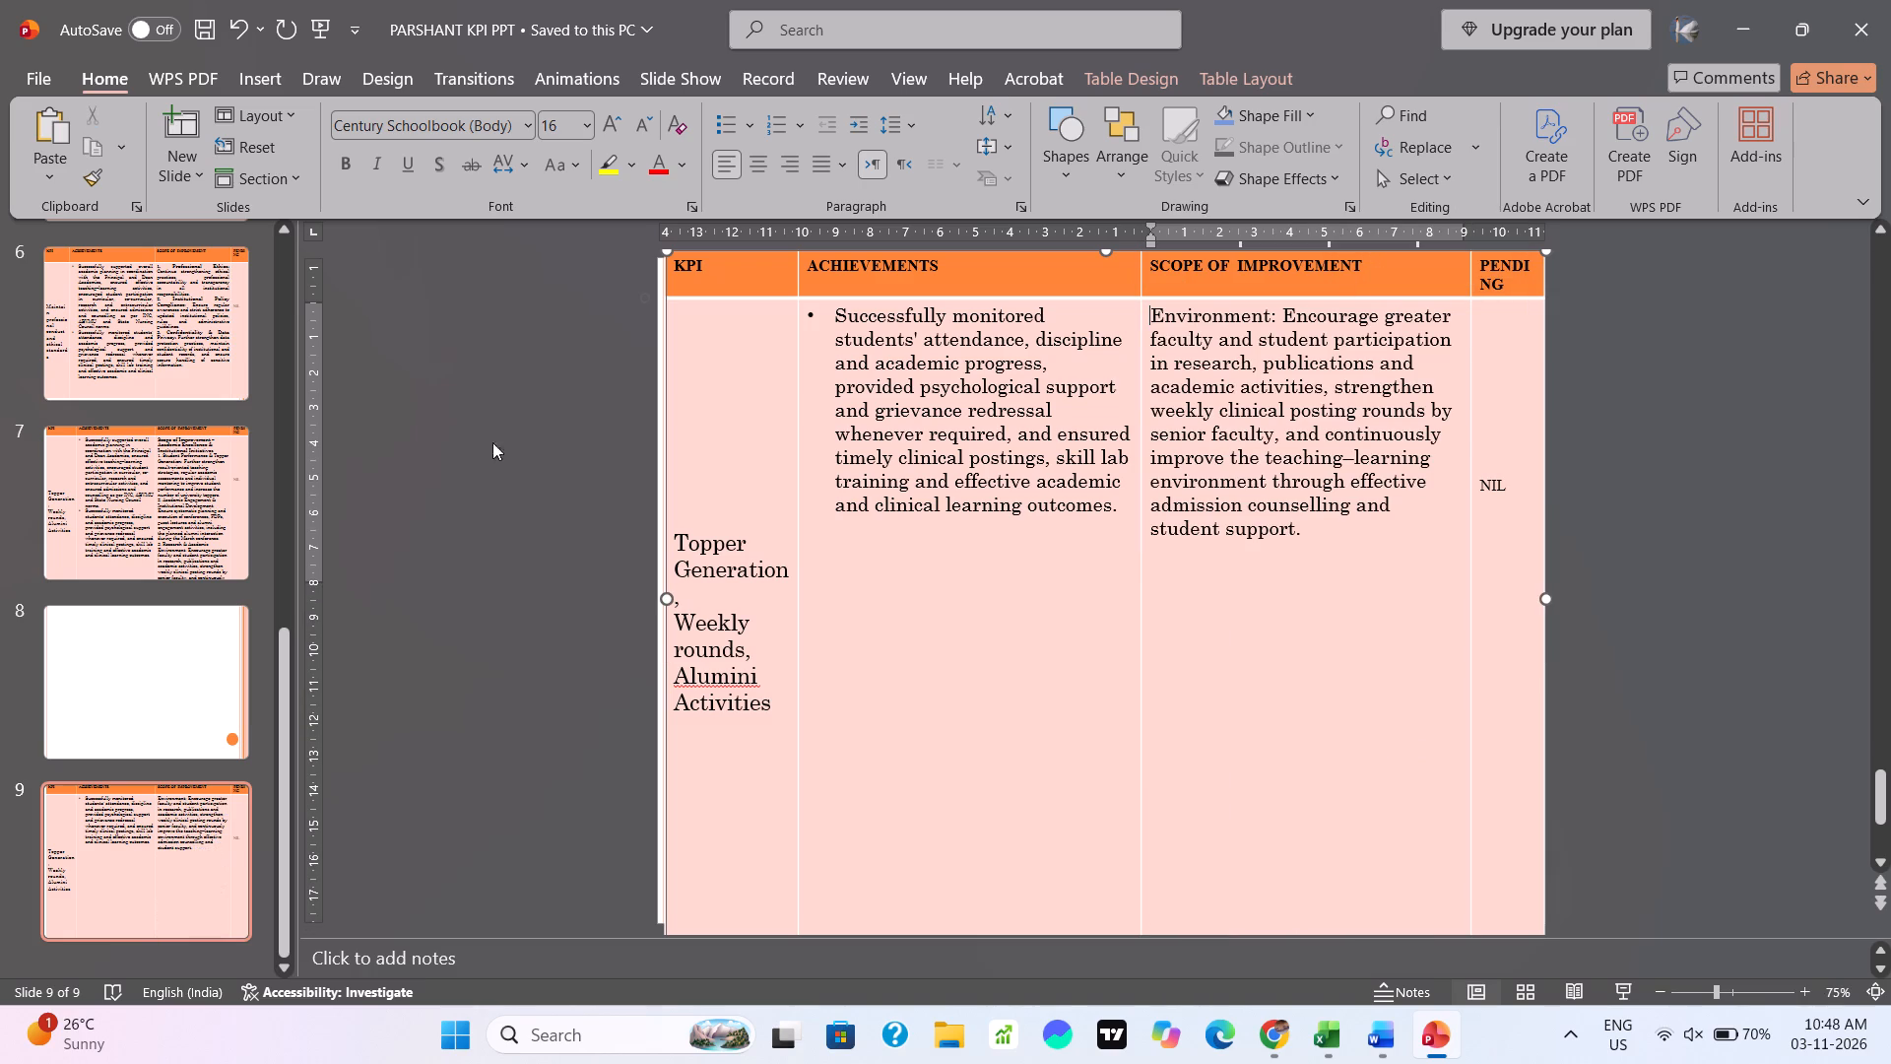
On slide 7, delete the second Achievements bullet and point 3, Research & Academic Environment, from Scope of Improvement.
left_click(191, 847)
left_click(165, 674)
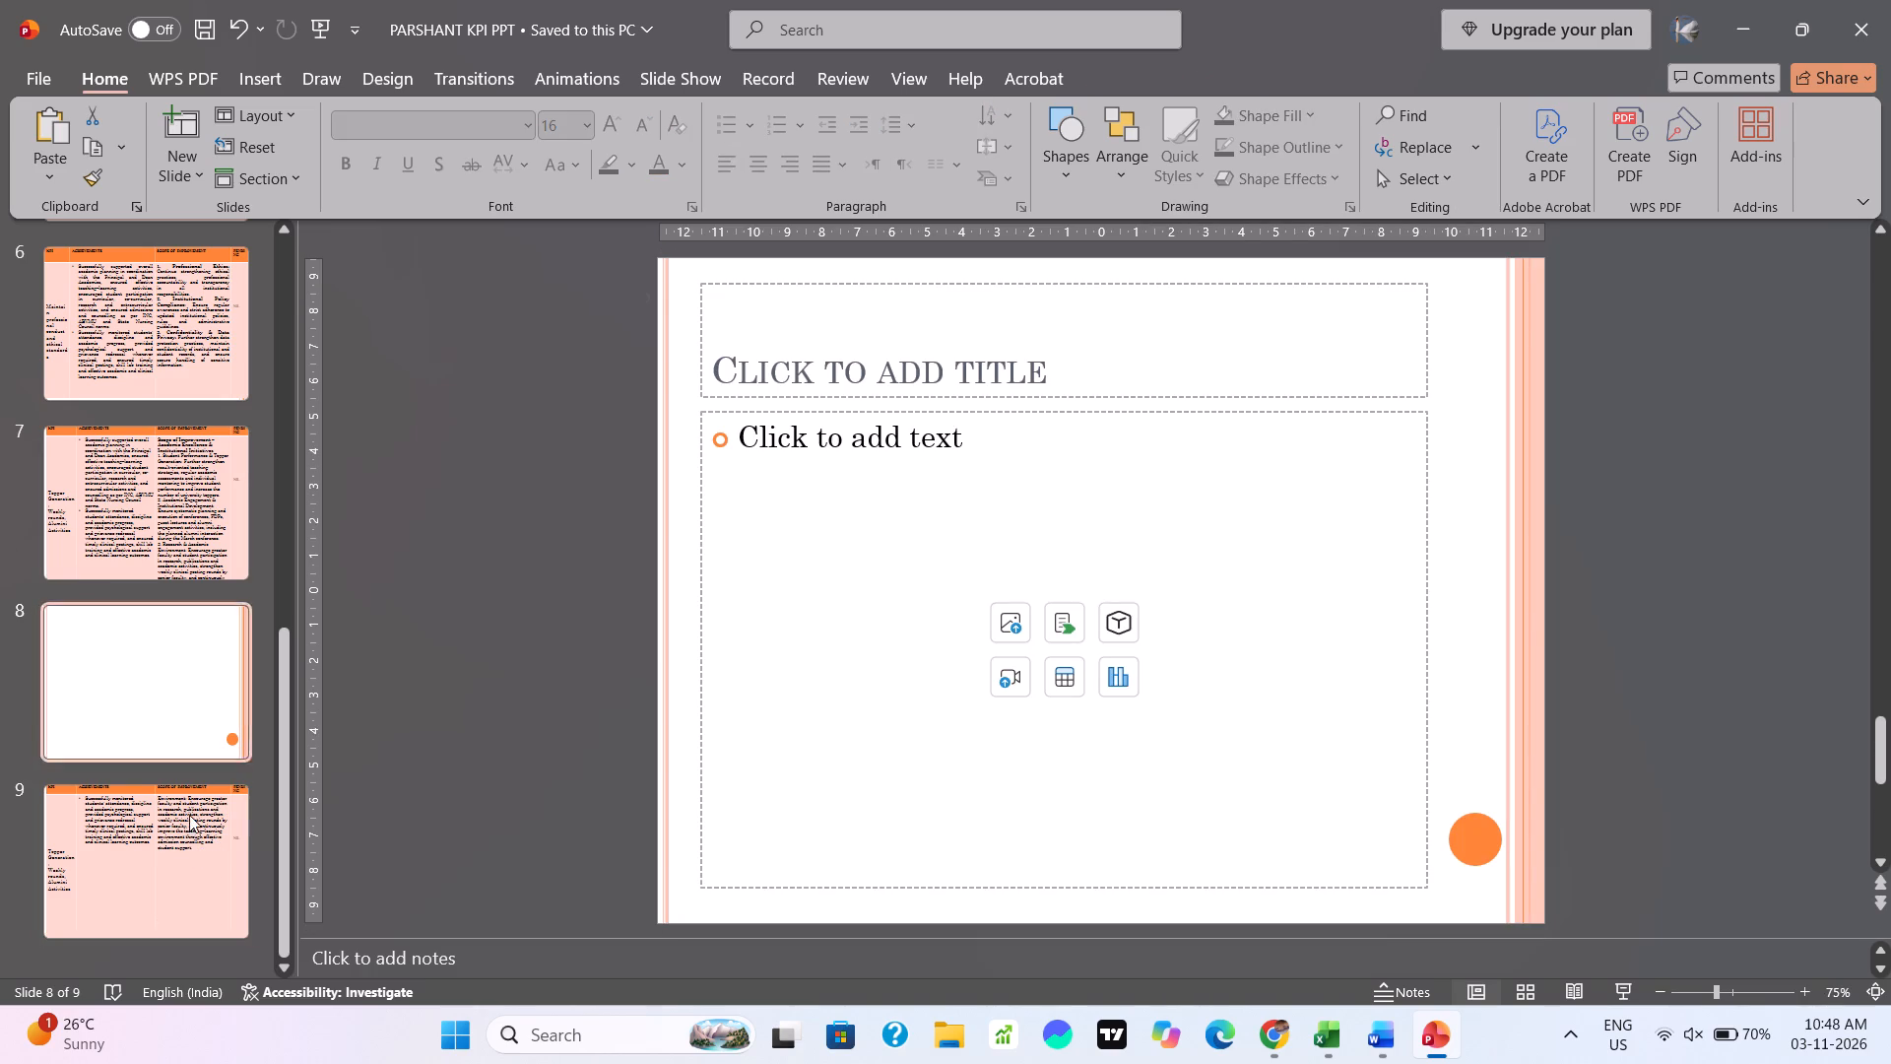
left_click(189, 839)
left_click(170, 509)
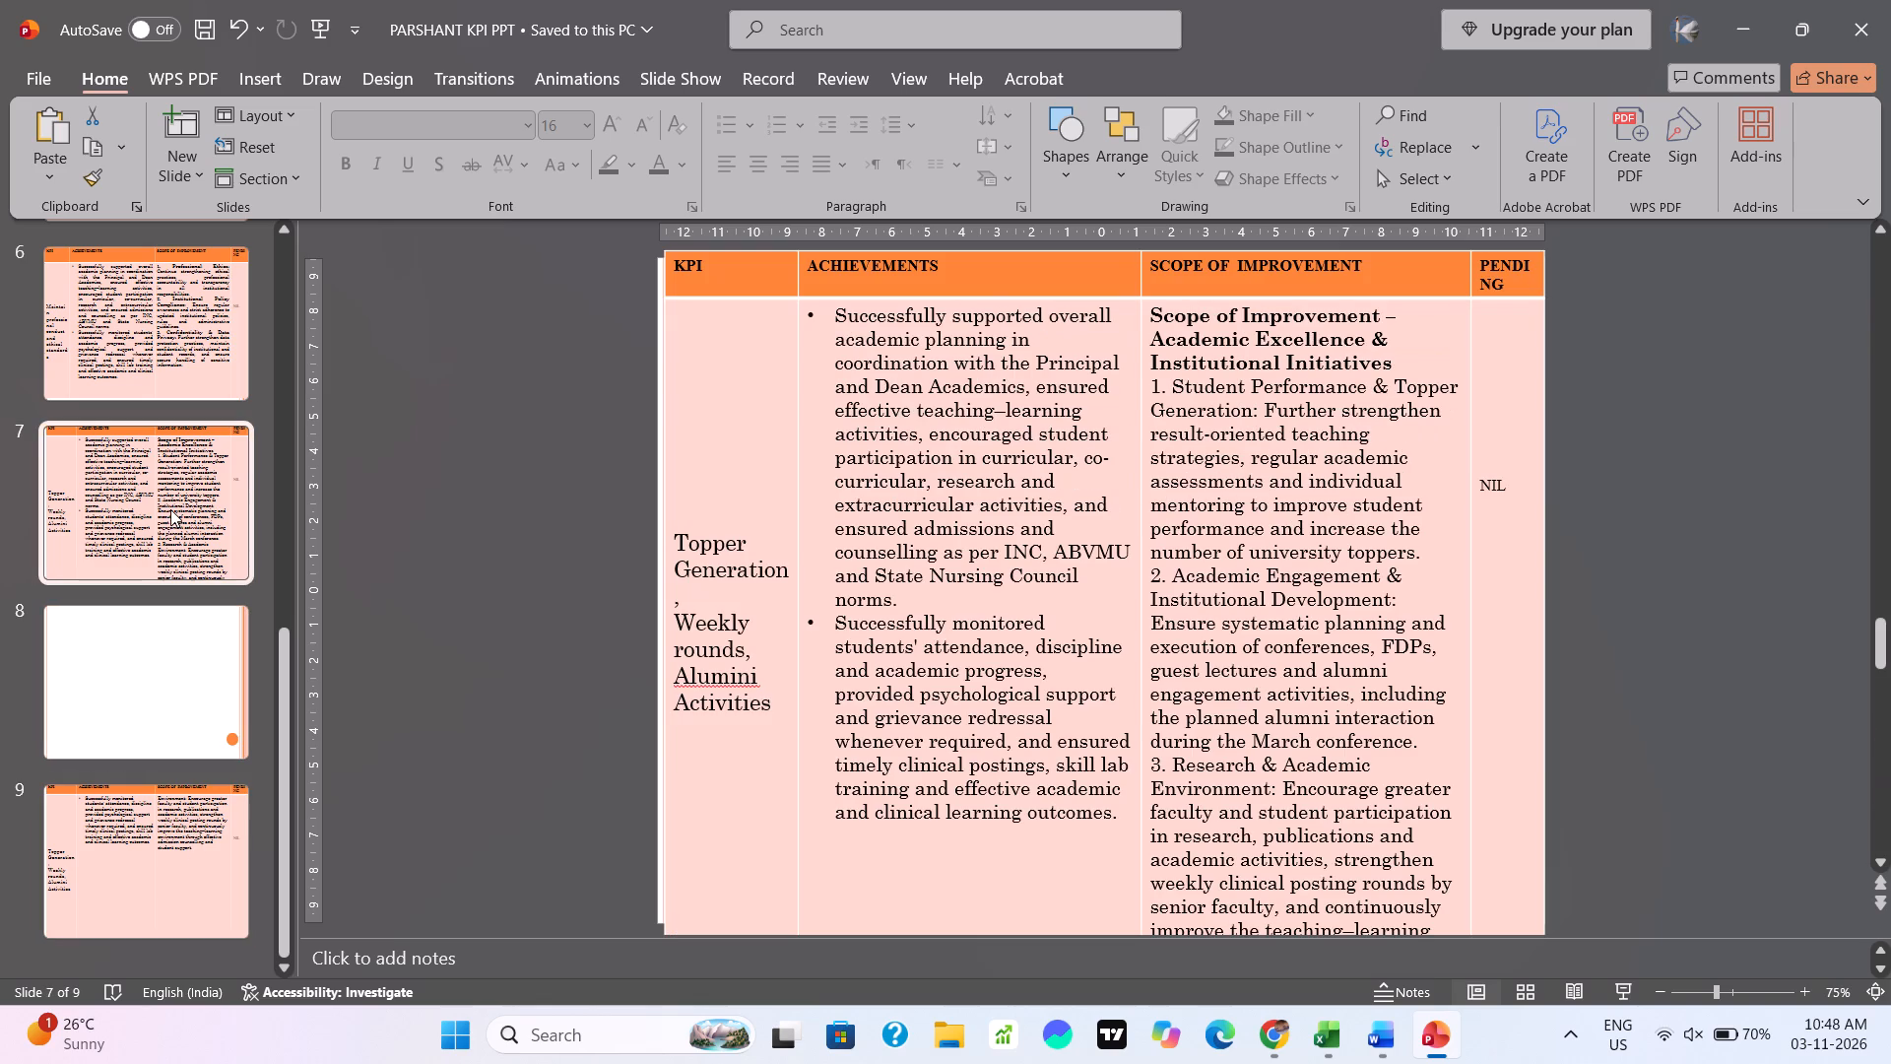
left_click(178, 850)
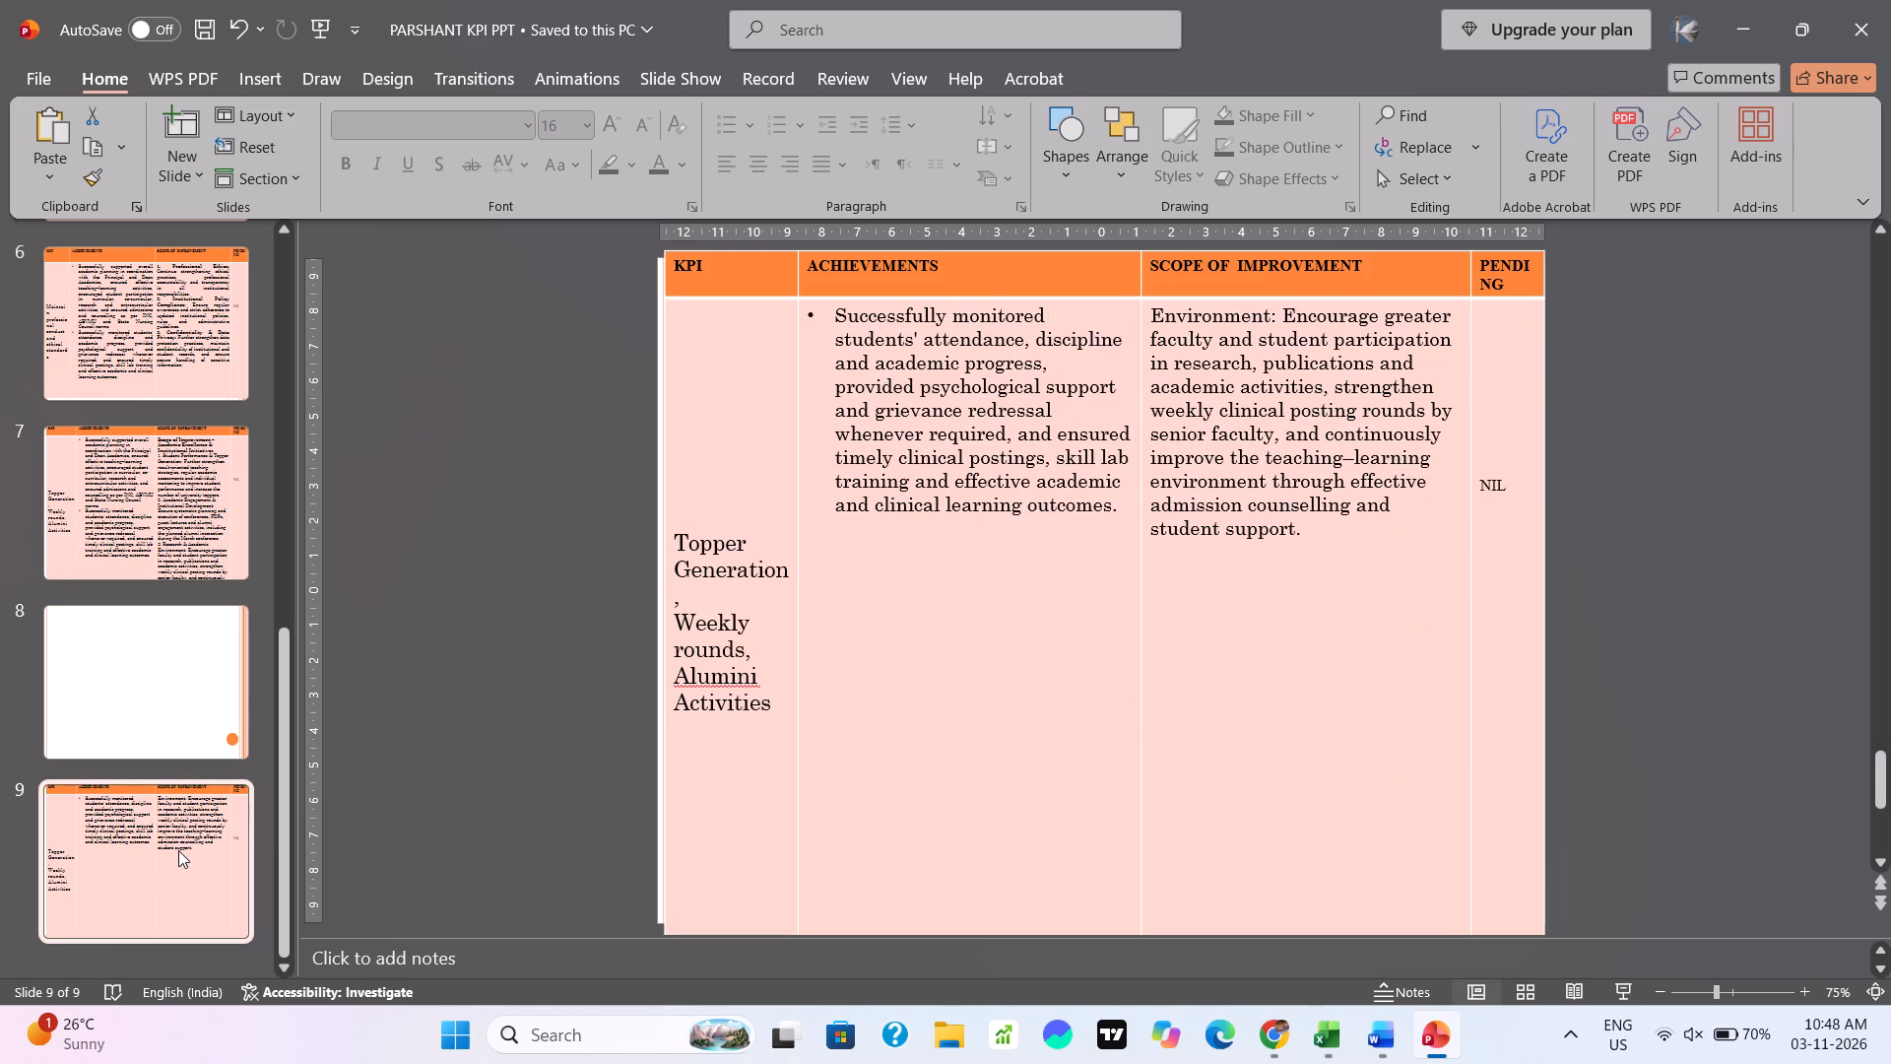
left_click(158, 522)
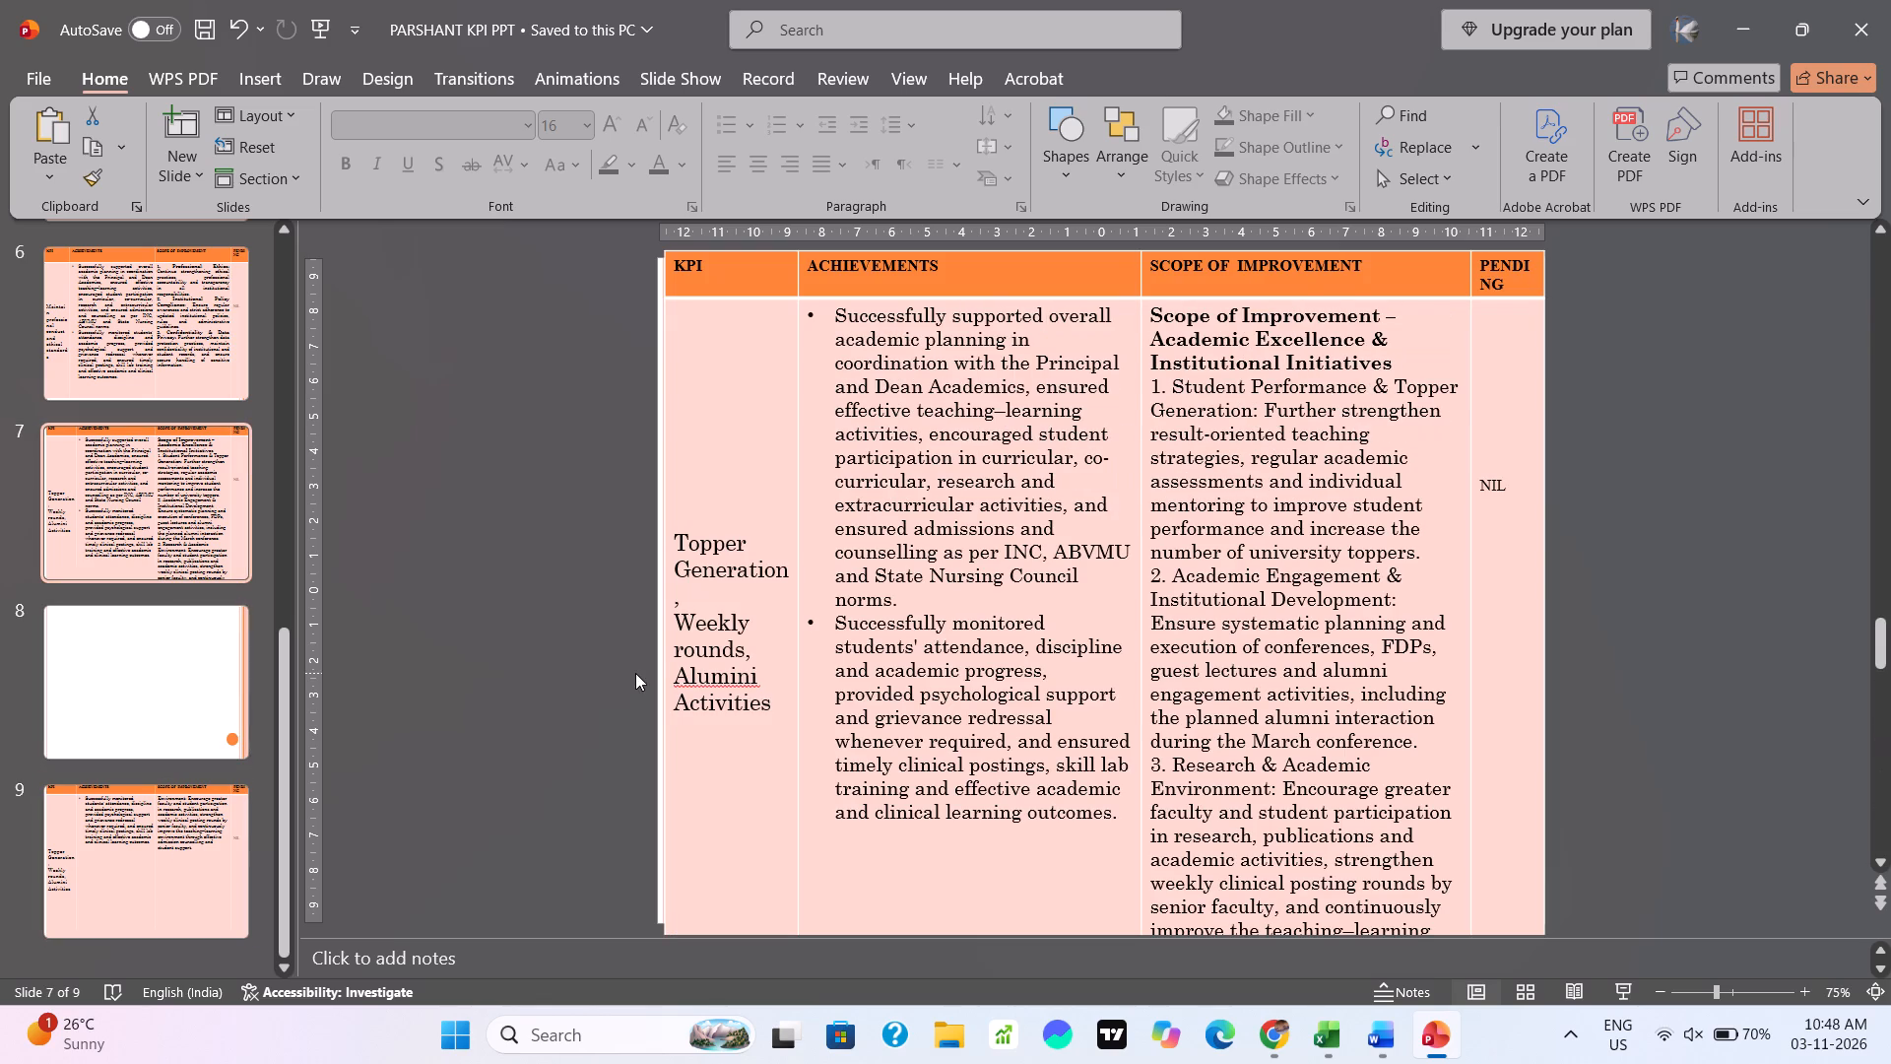
left_click_drag(832, 621, 1031, 745)
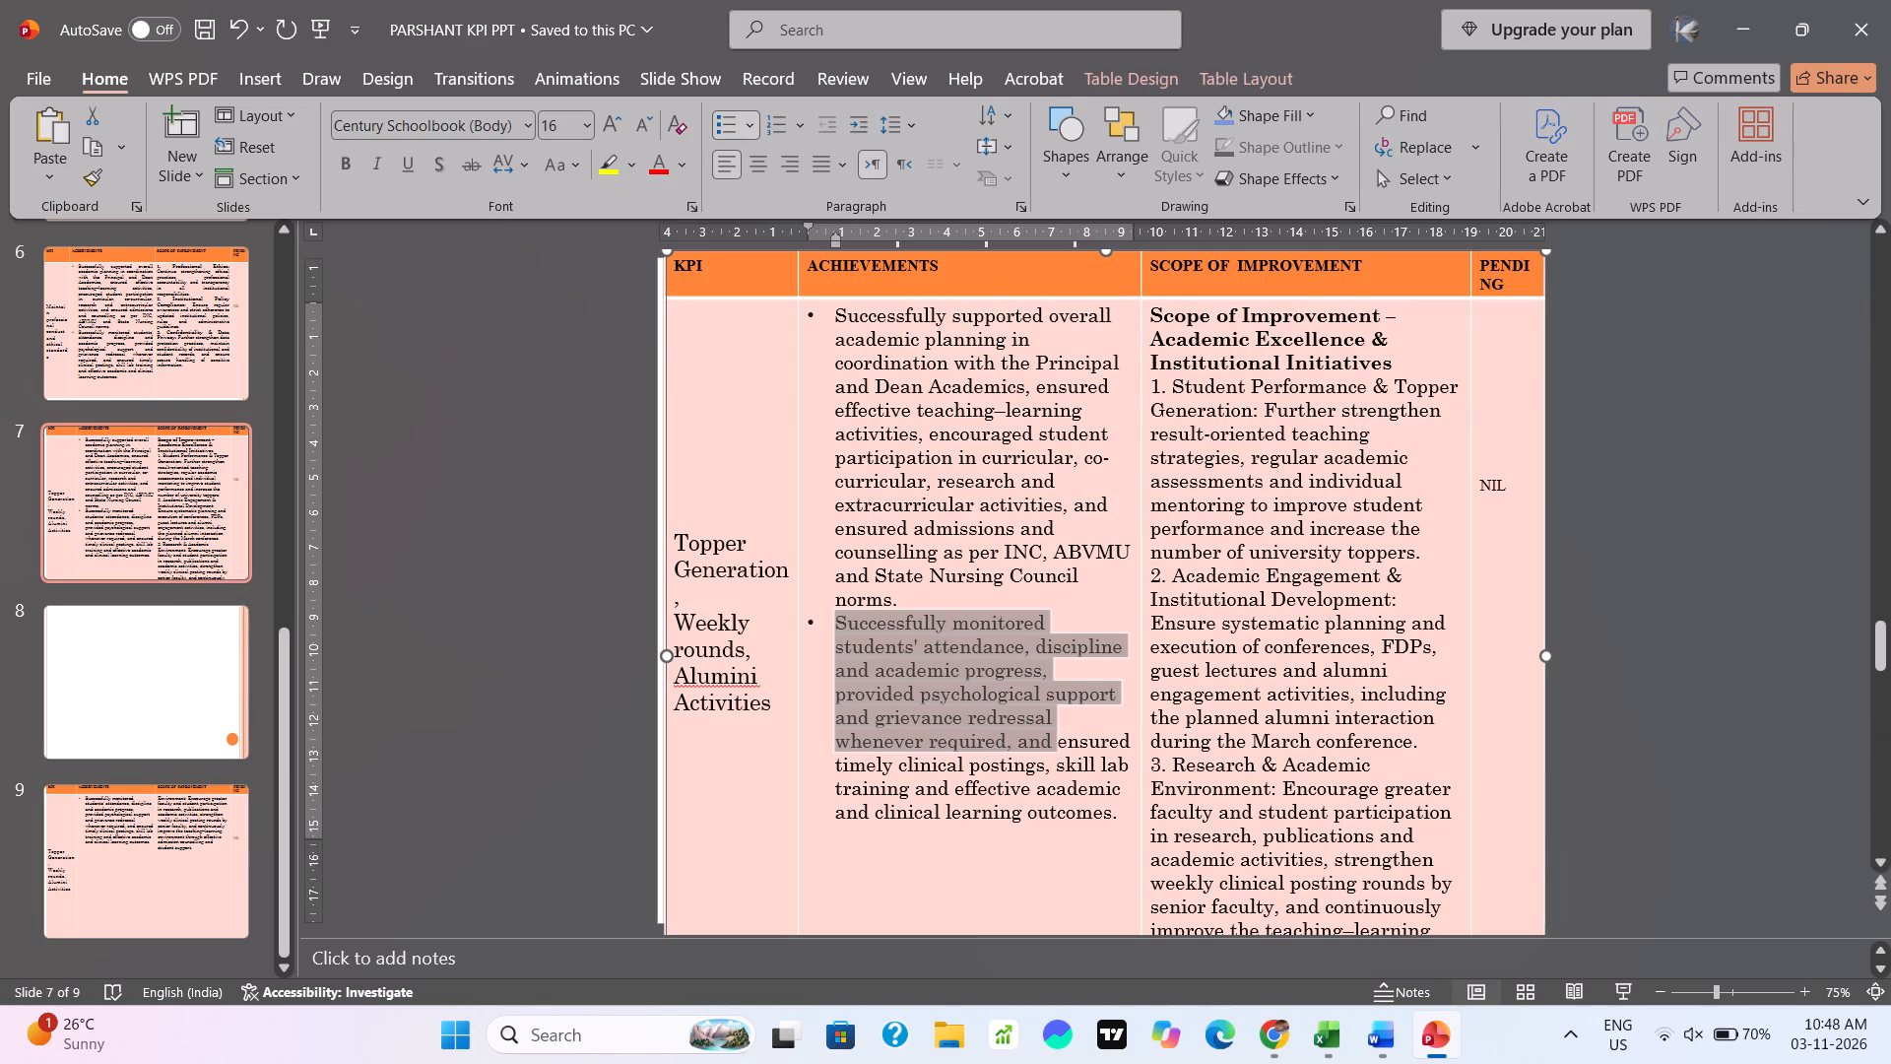
left_click_drag(1031, 745, 1129, 806)
key("BackSpace")
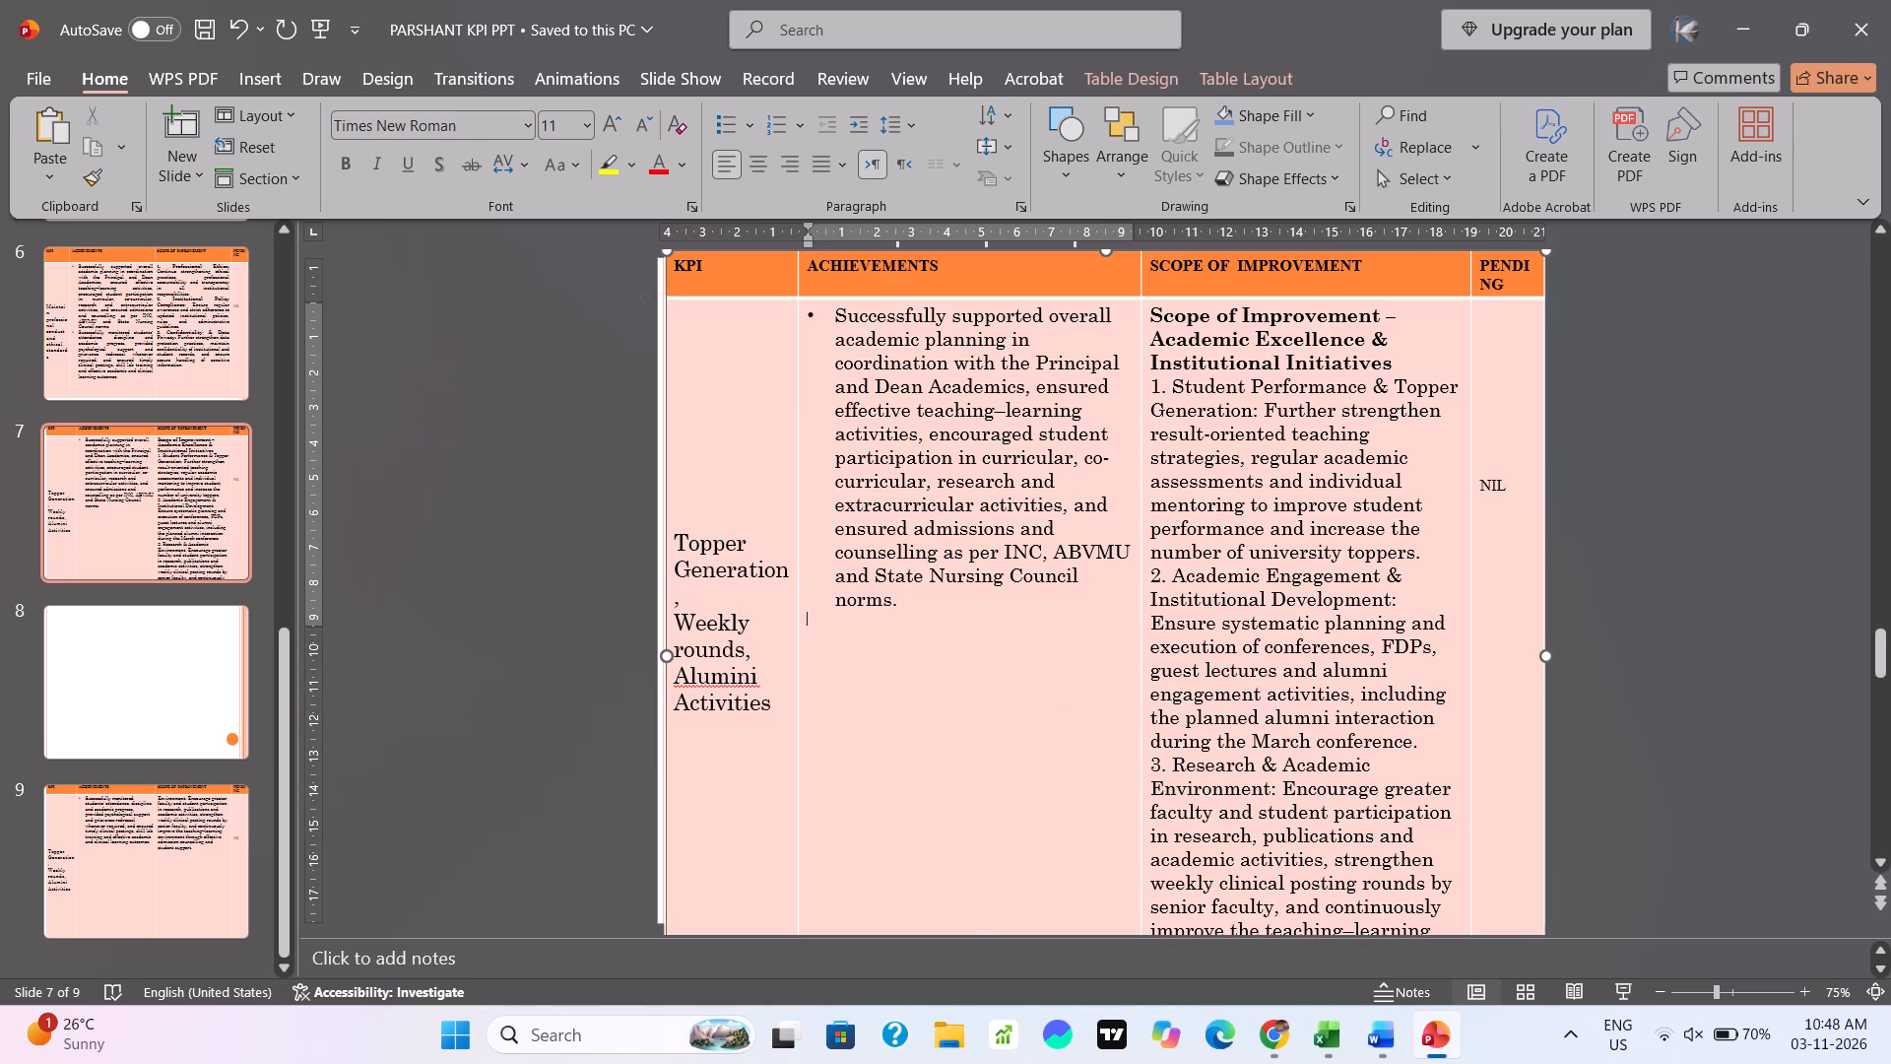
left_click_drag(1155, 769, 1204, 833)
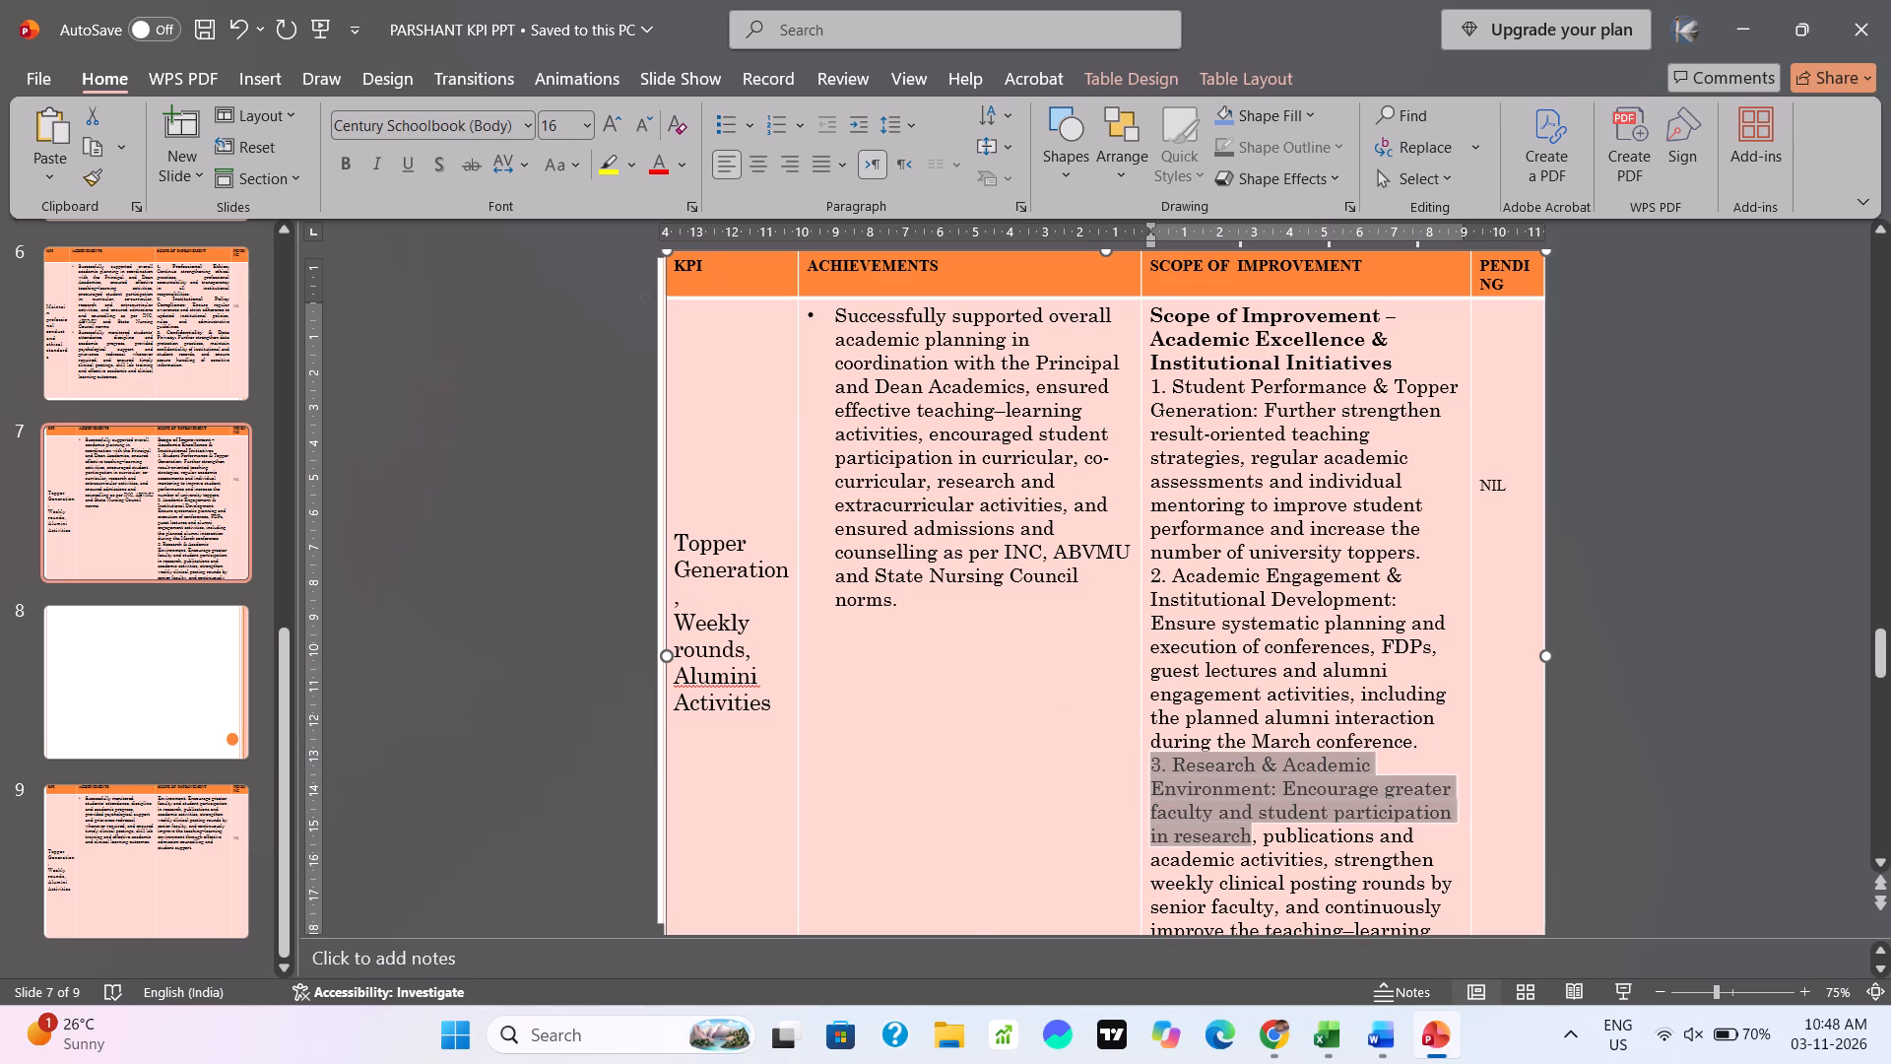
left_click_drag(1204, 833, 1370, 851)
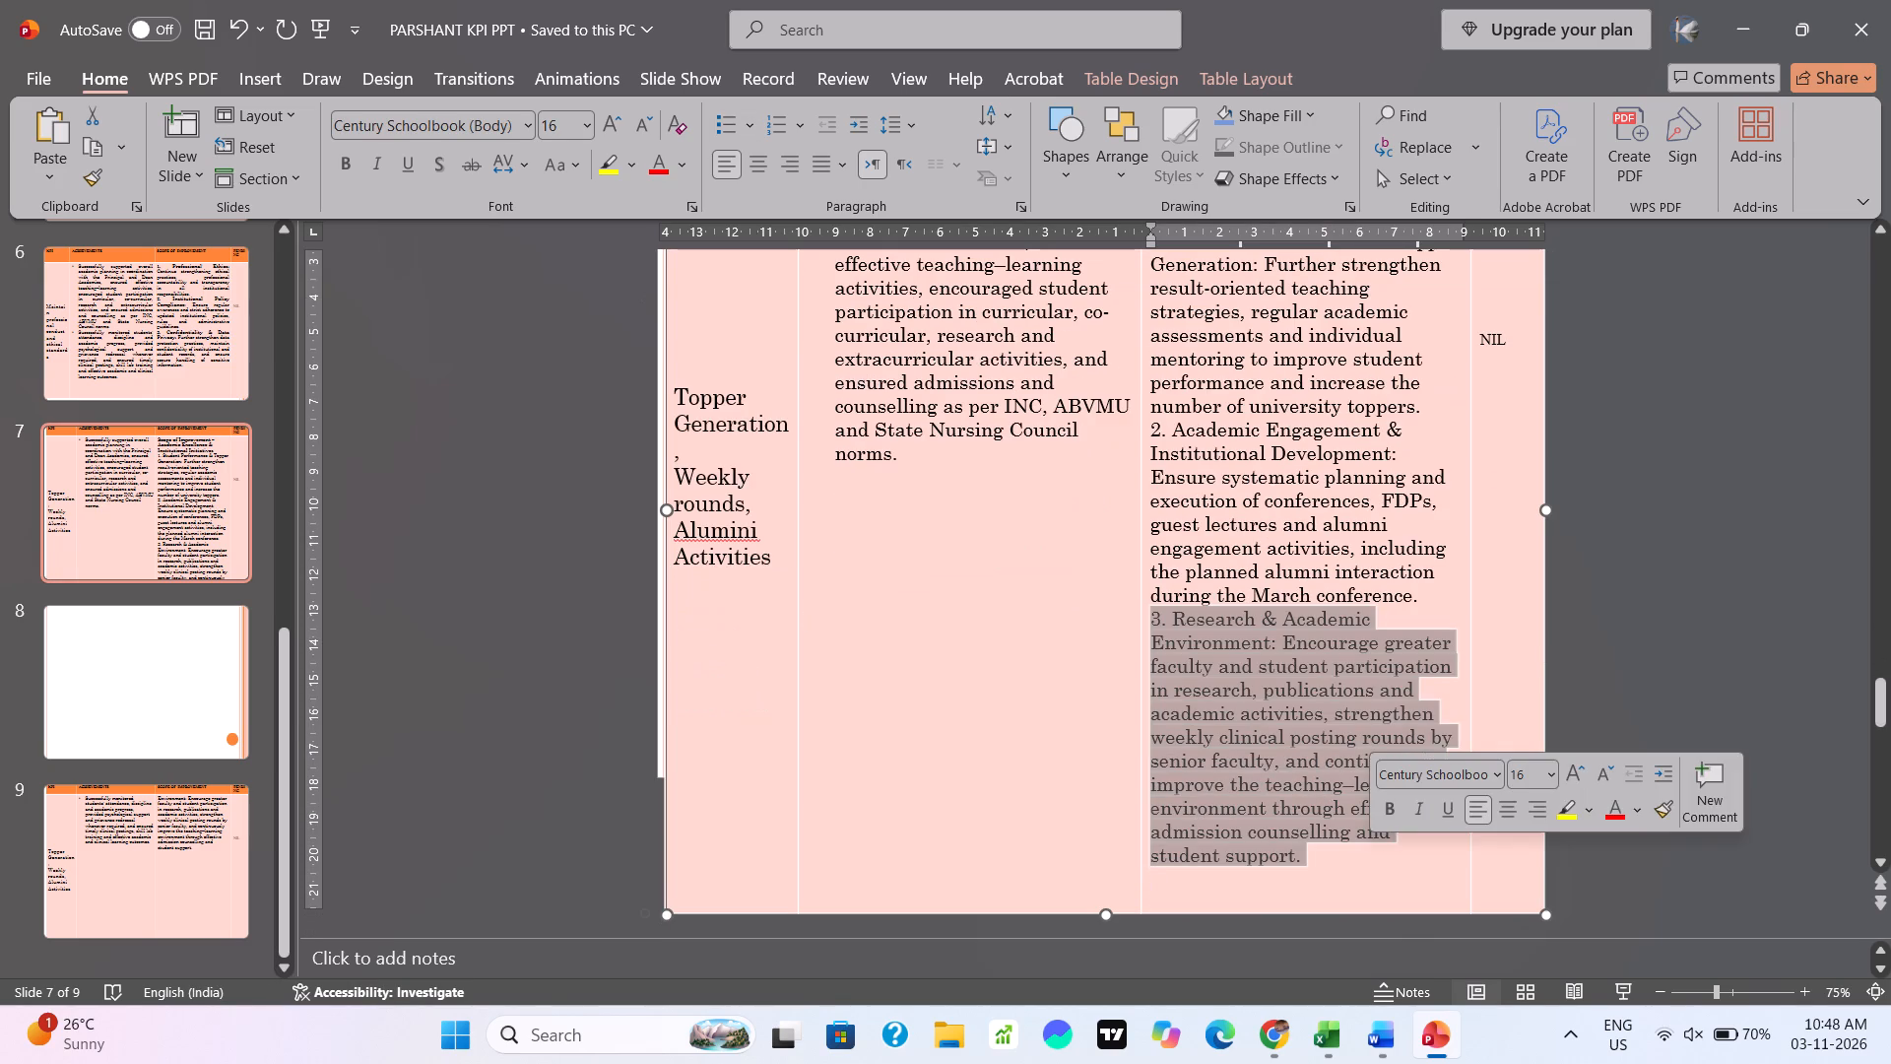
key("Delete")
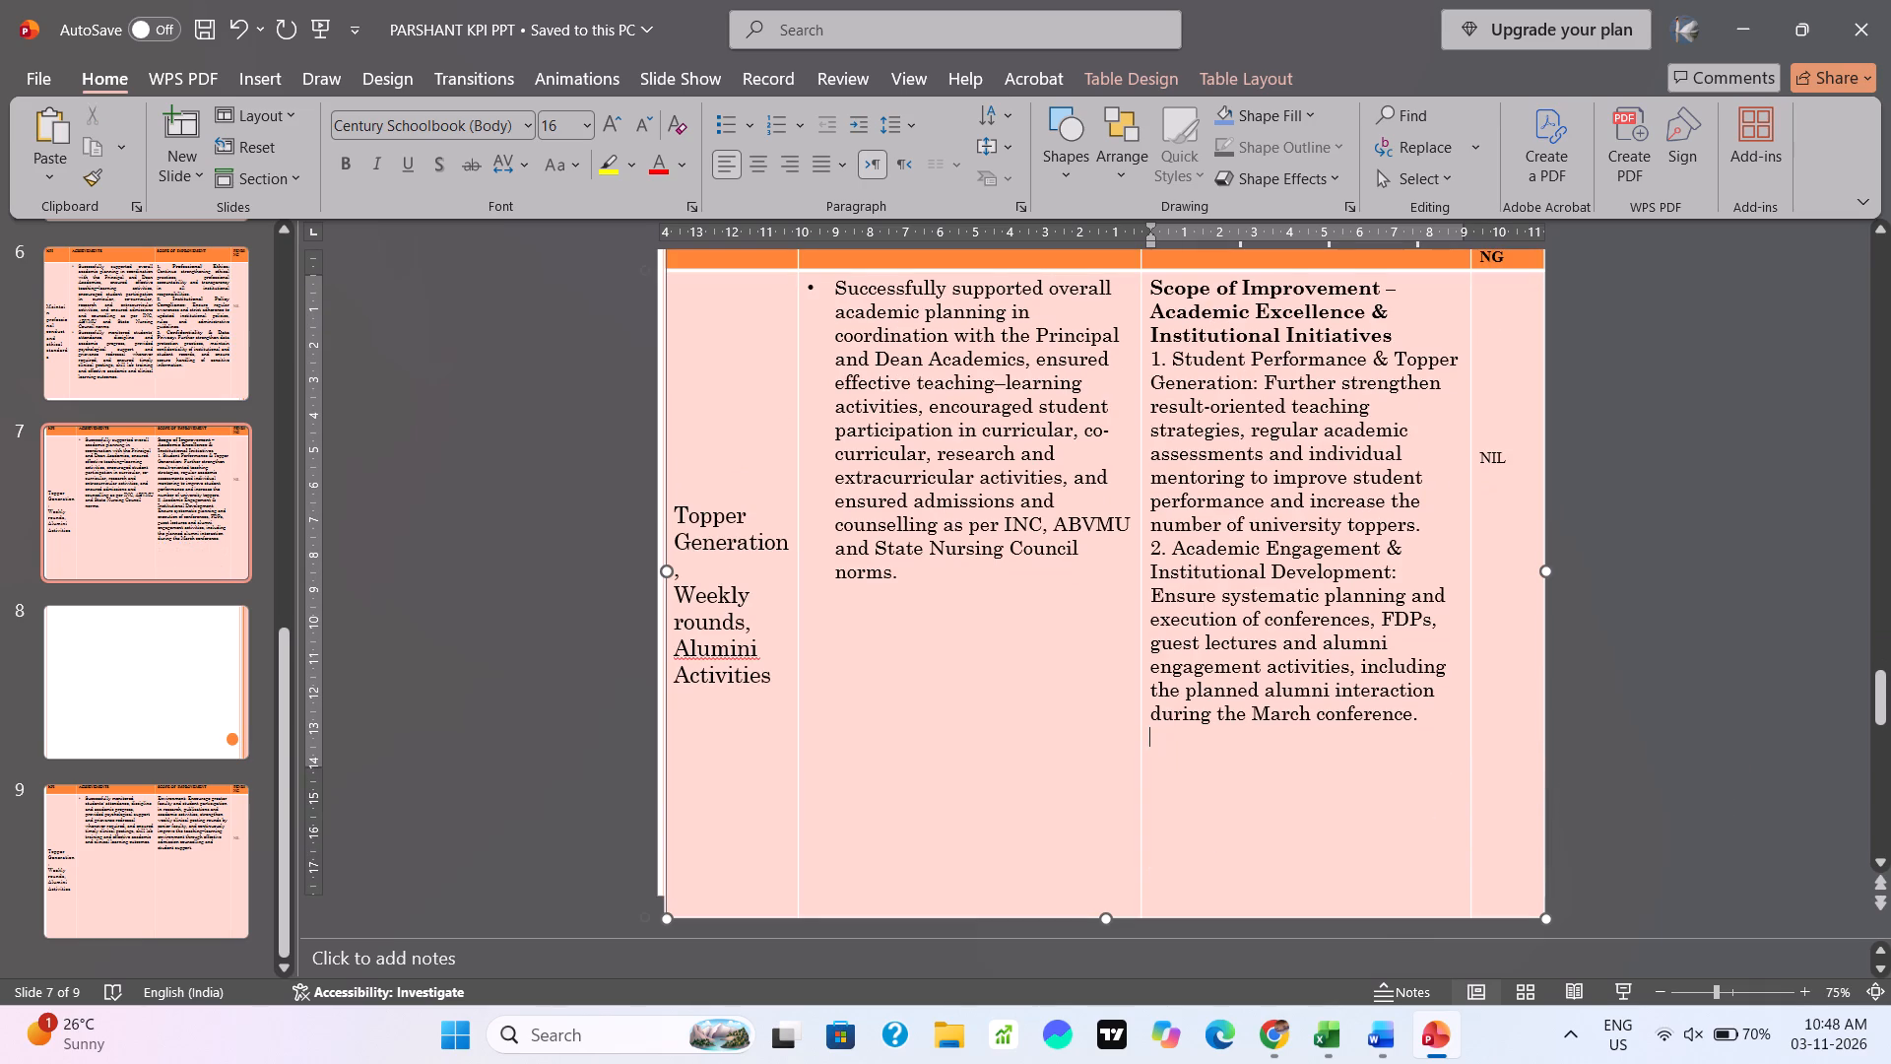
Shorten slide 7's table slightly from its bottom edge so it ends just inside the slide.
left_click_drag(1107, 918, 1102, 894)
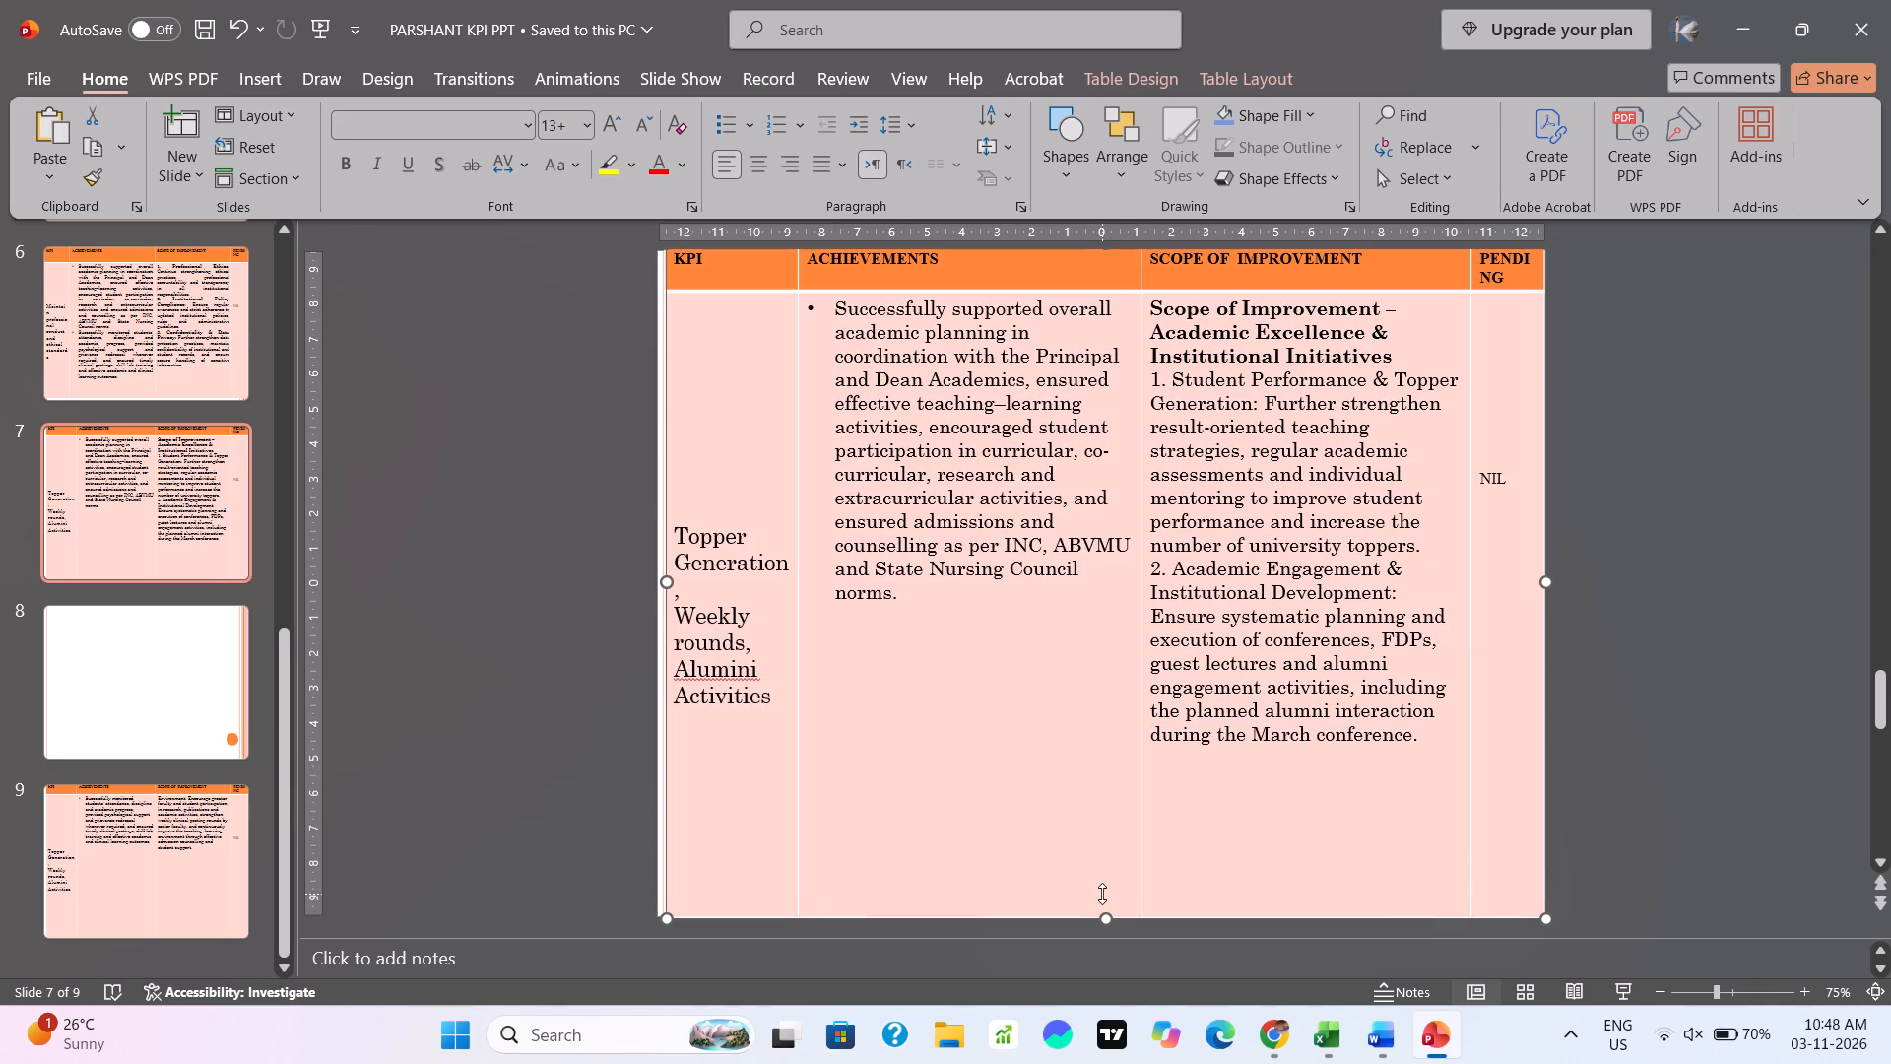
Delete the blank slide 8 between the two Topper Generation slides.
left_click(85, 688)
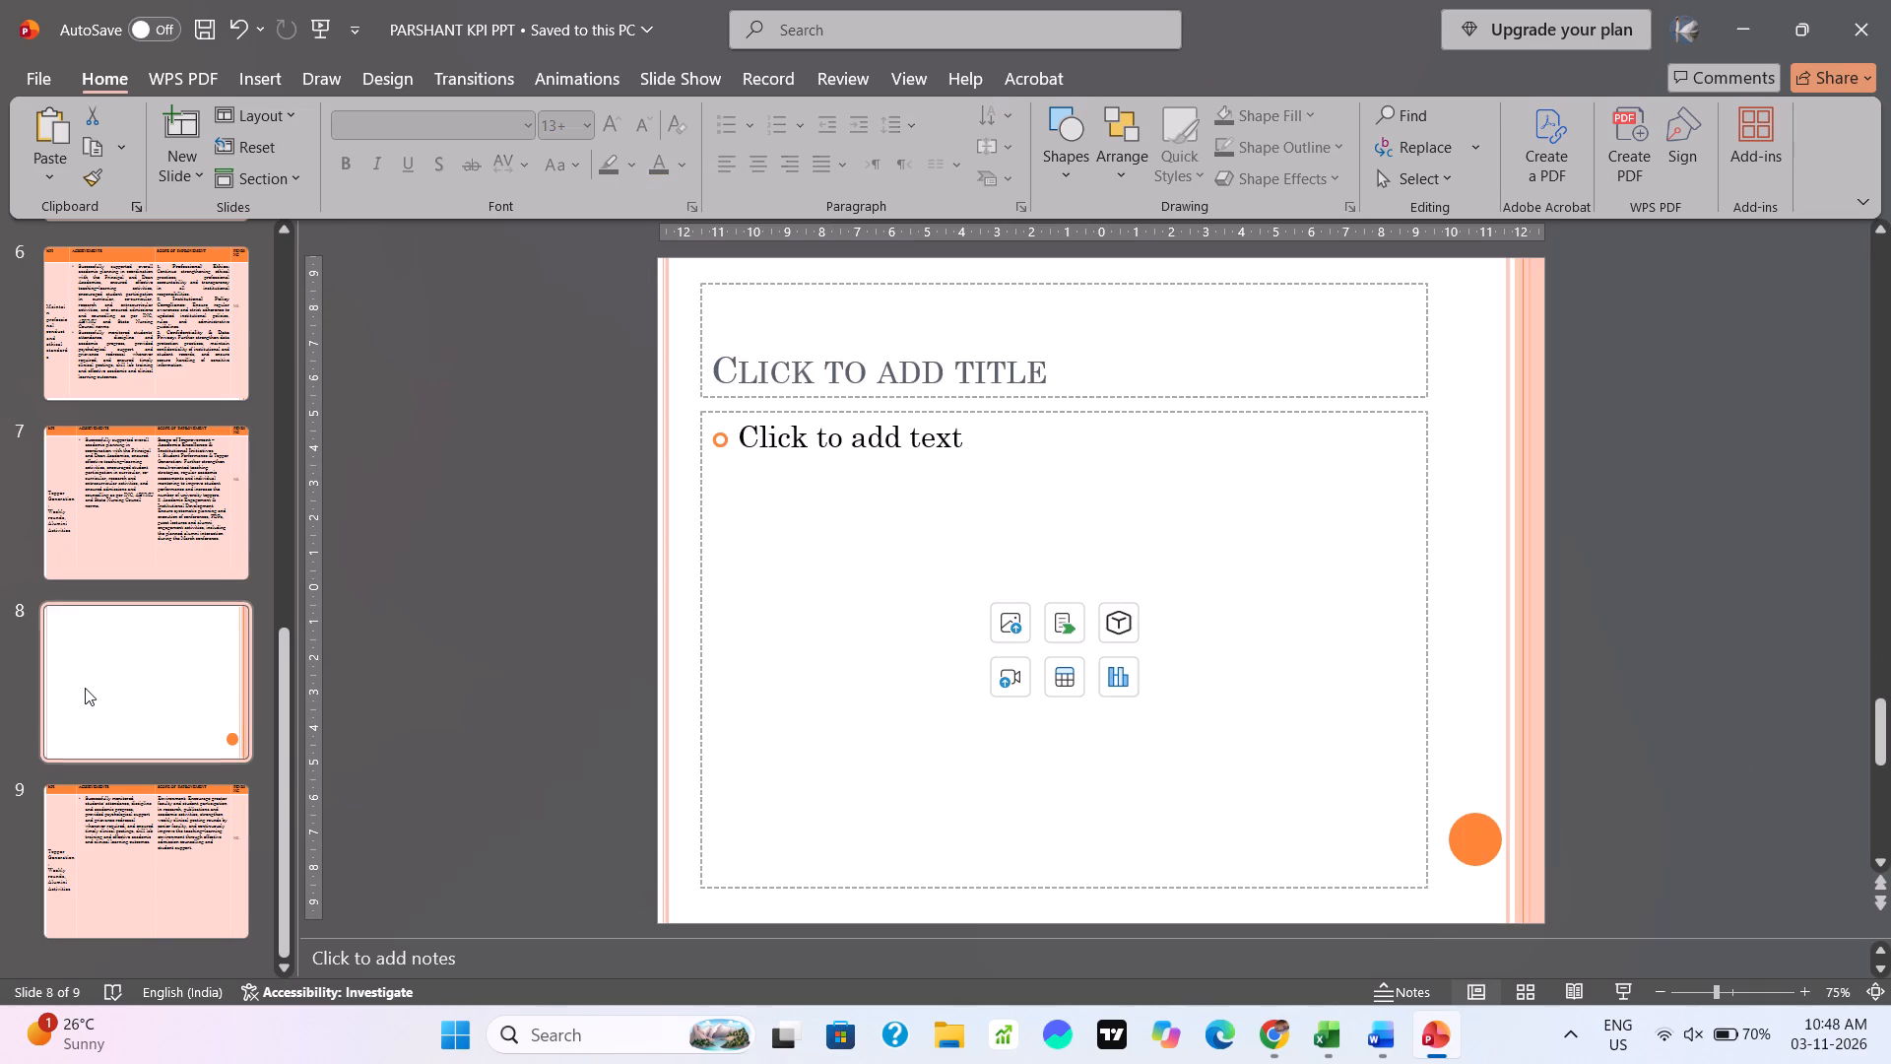
key("Delete")
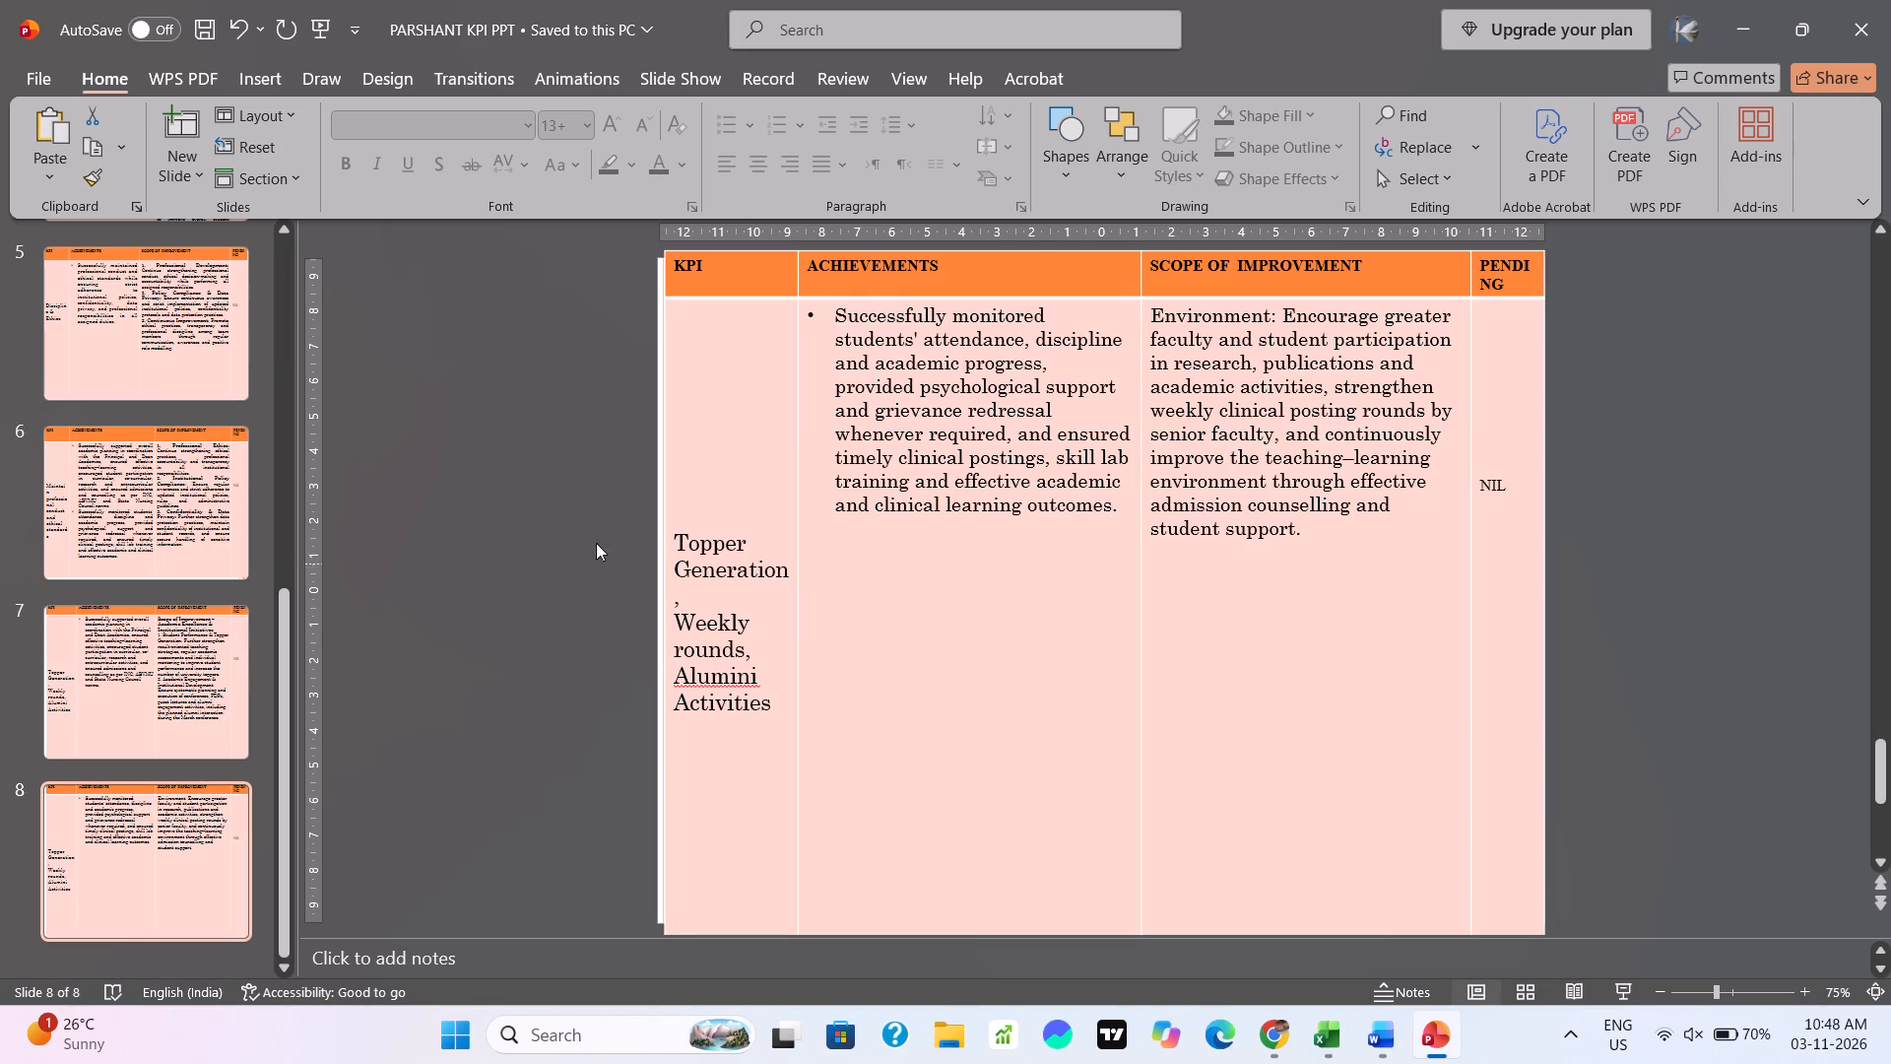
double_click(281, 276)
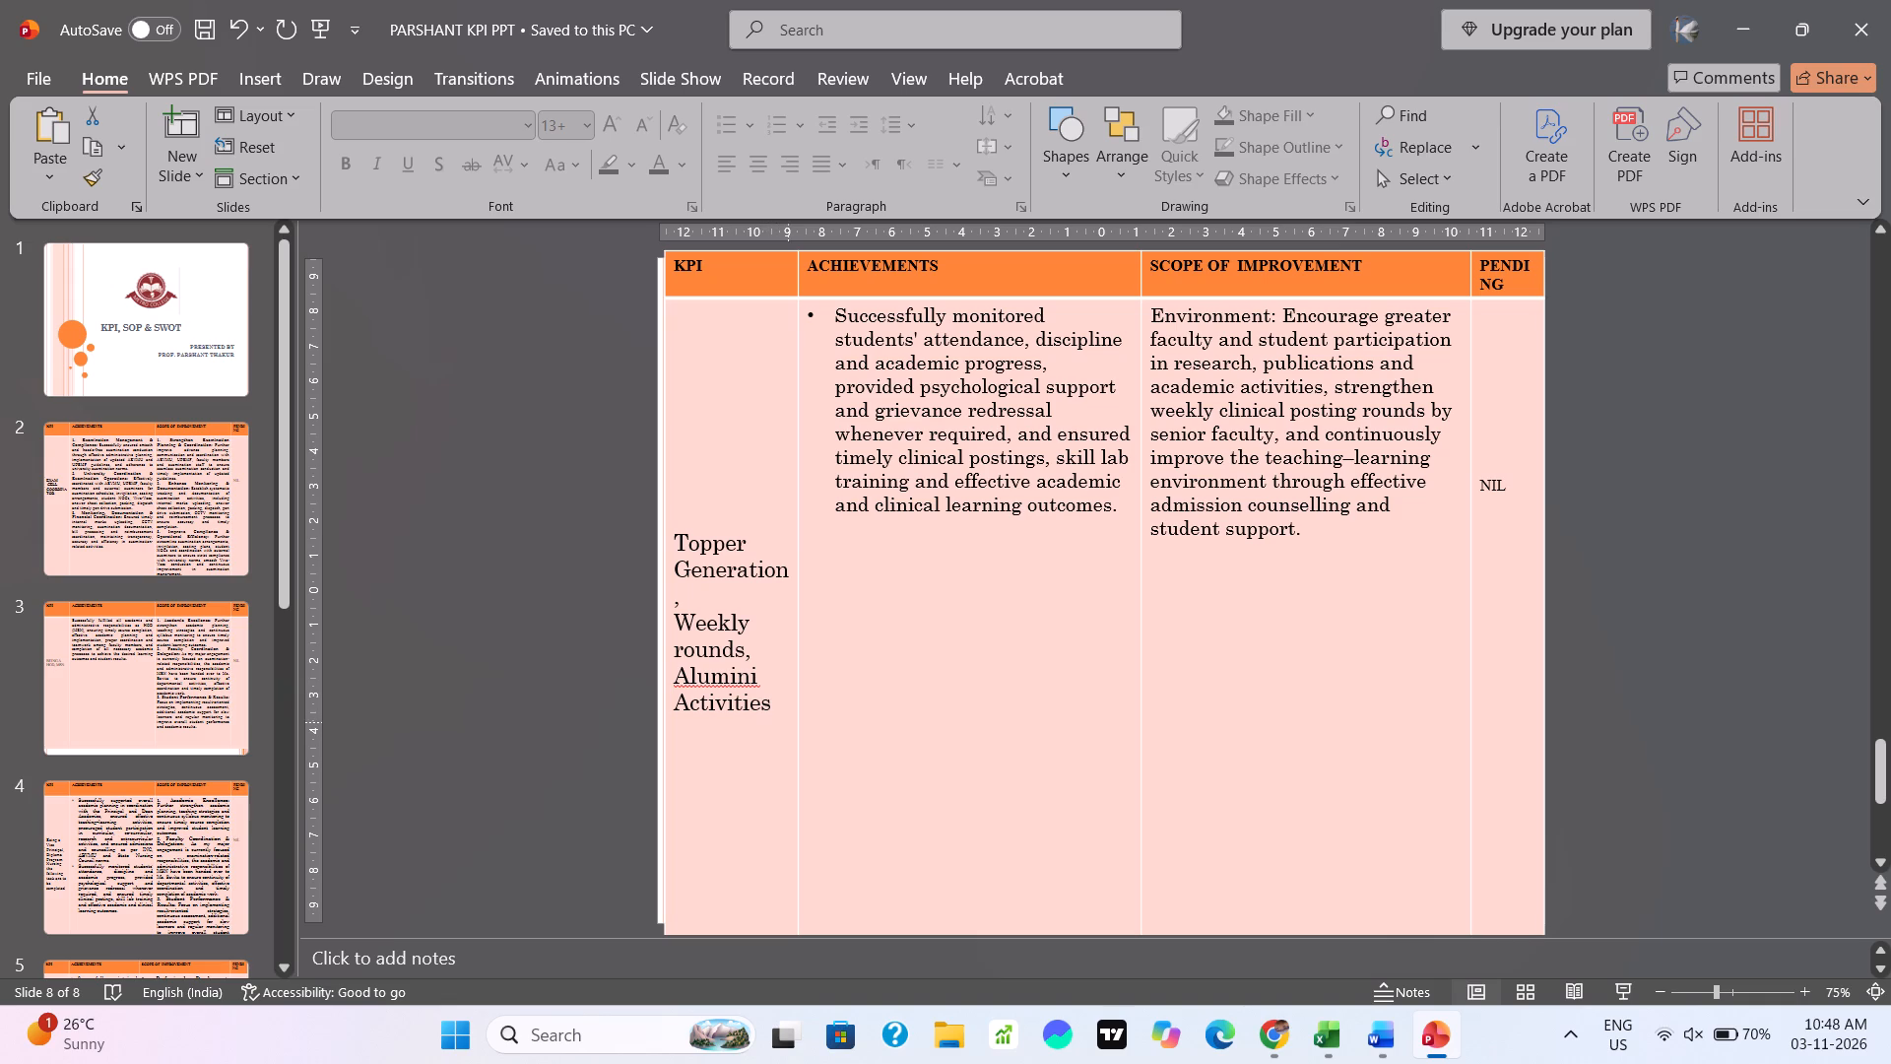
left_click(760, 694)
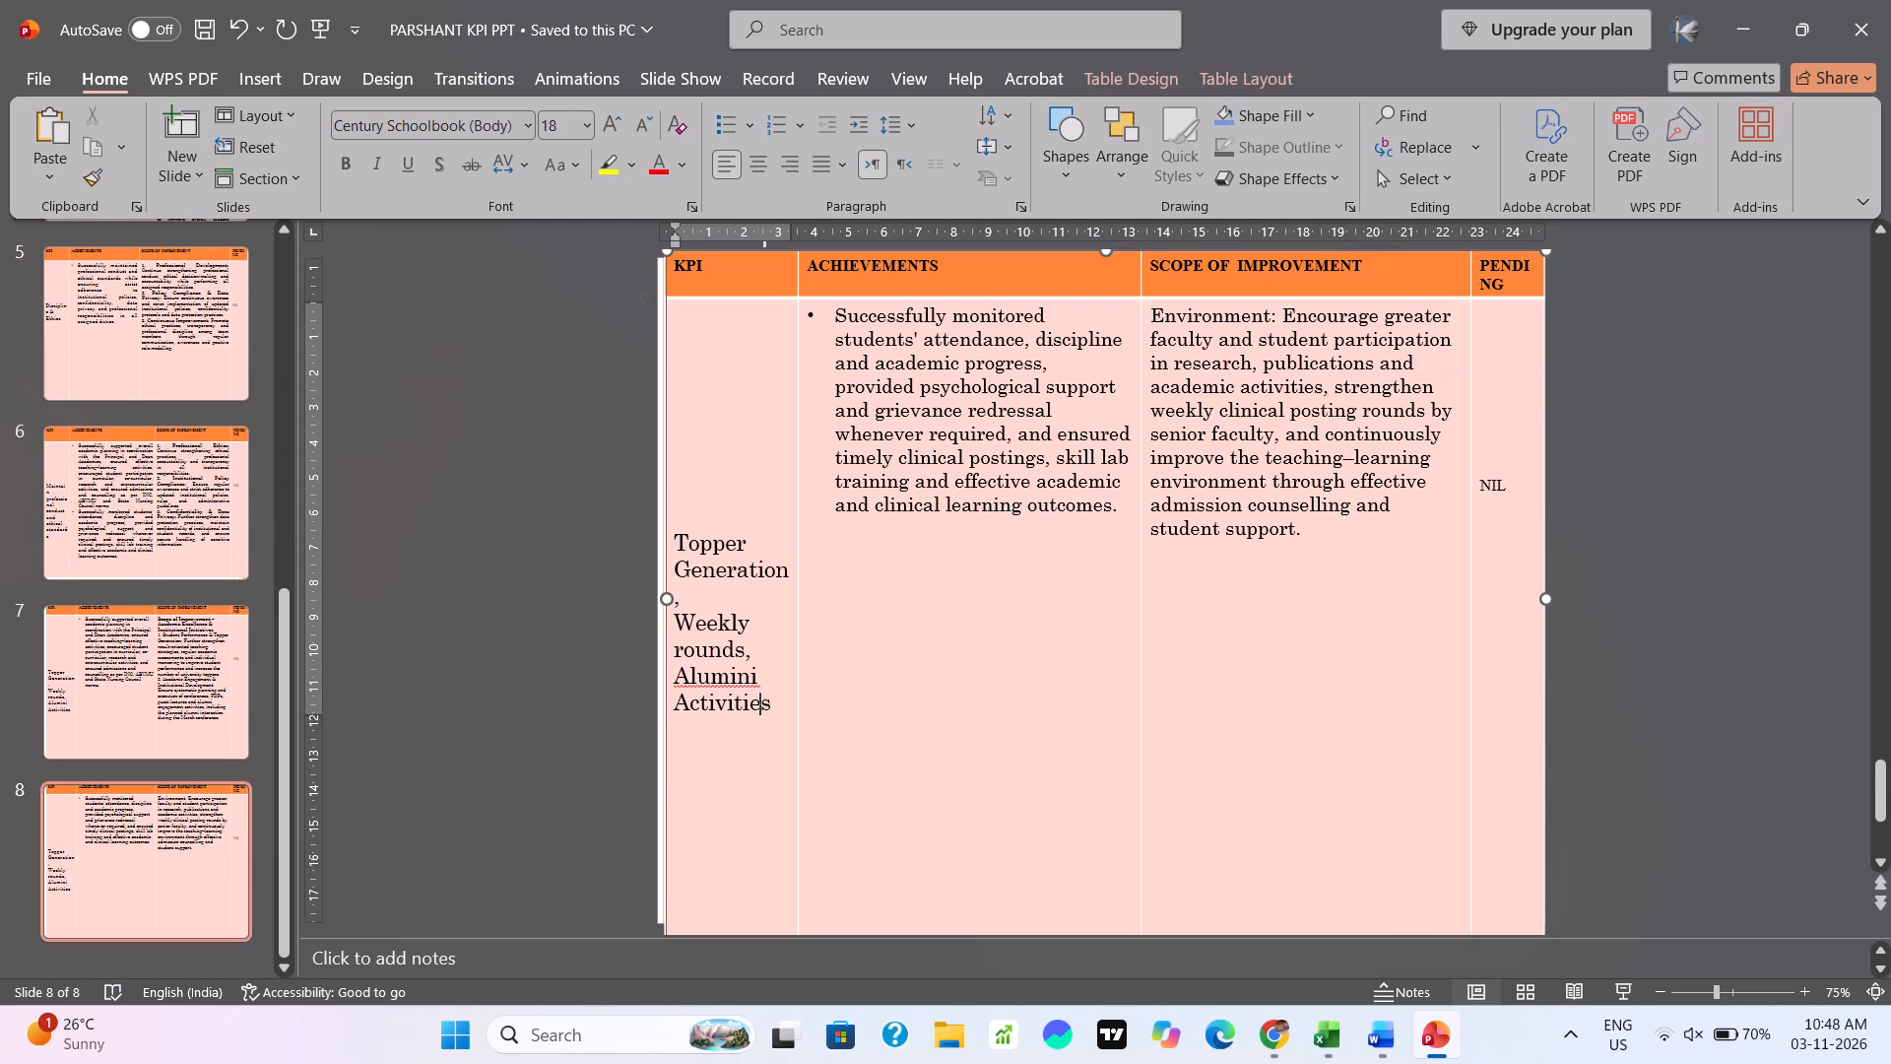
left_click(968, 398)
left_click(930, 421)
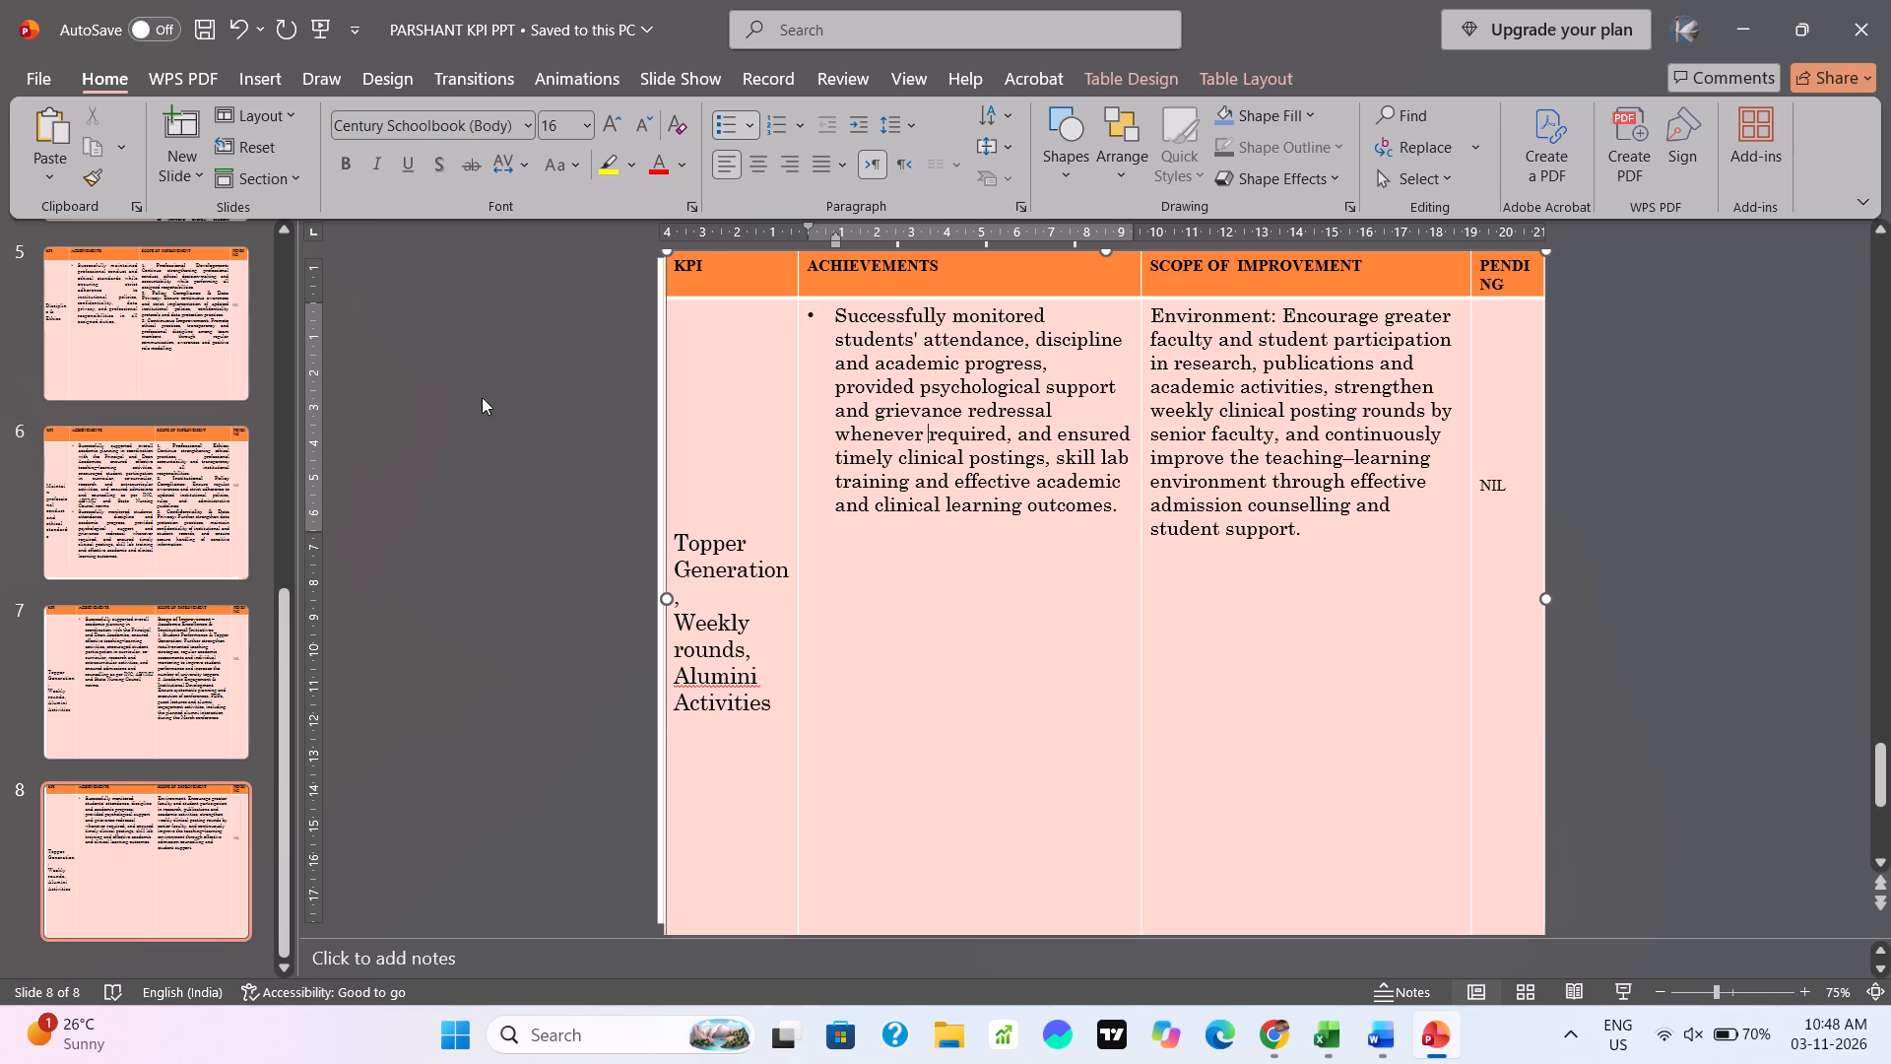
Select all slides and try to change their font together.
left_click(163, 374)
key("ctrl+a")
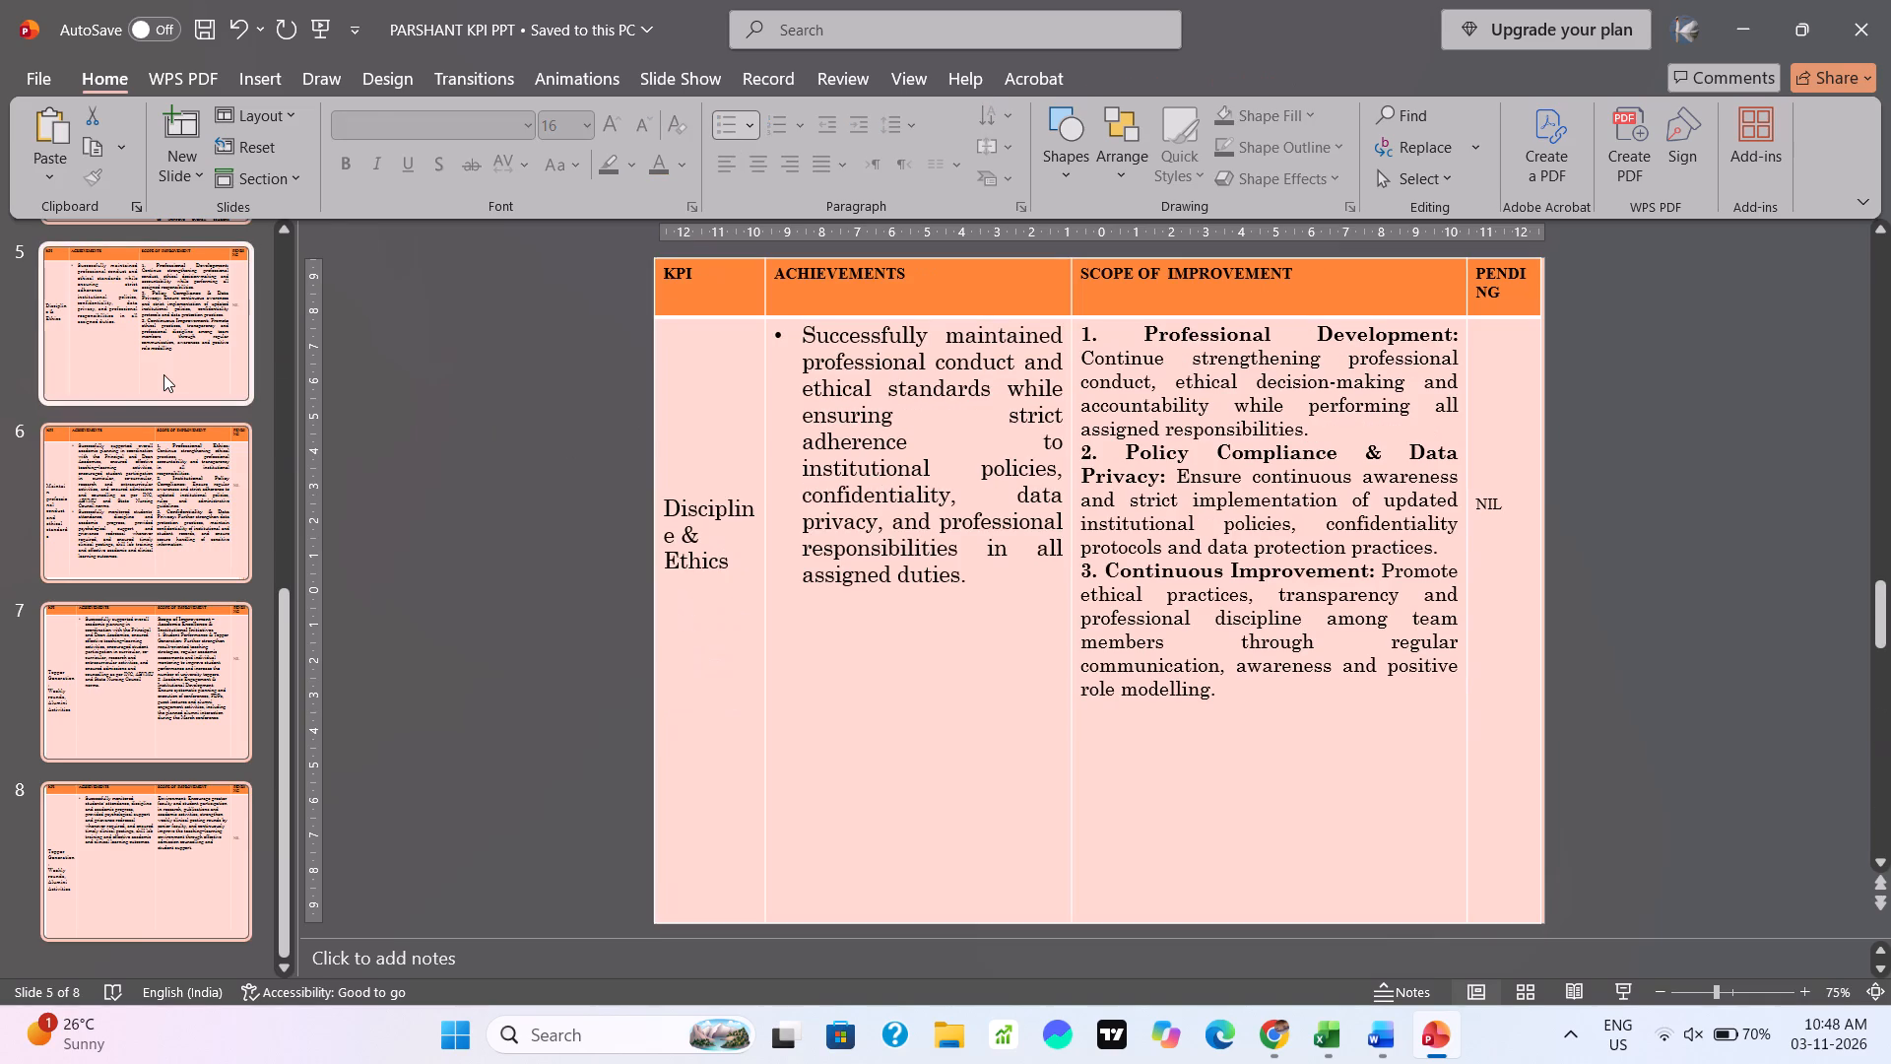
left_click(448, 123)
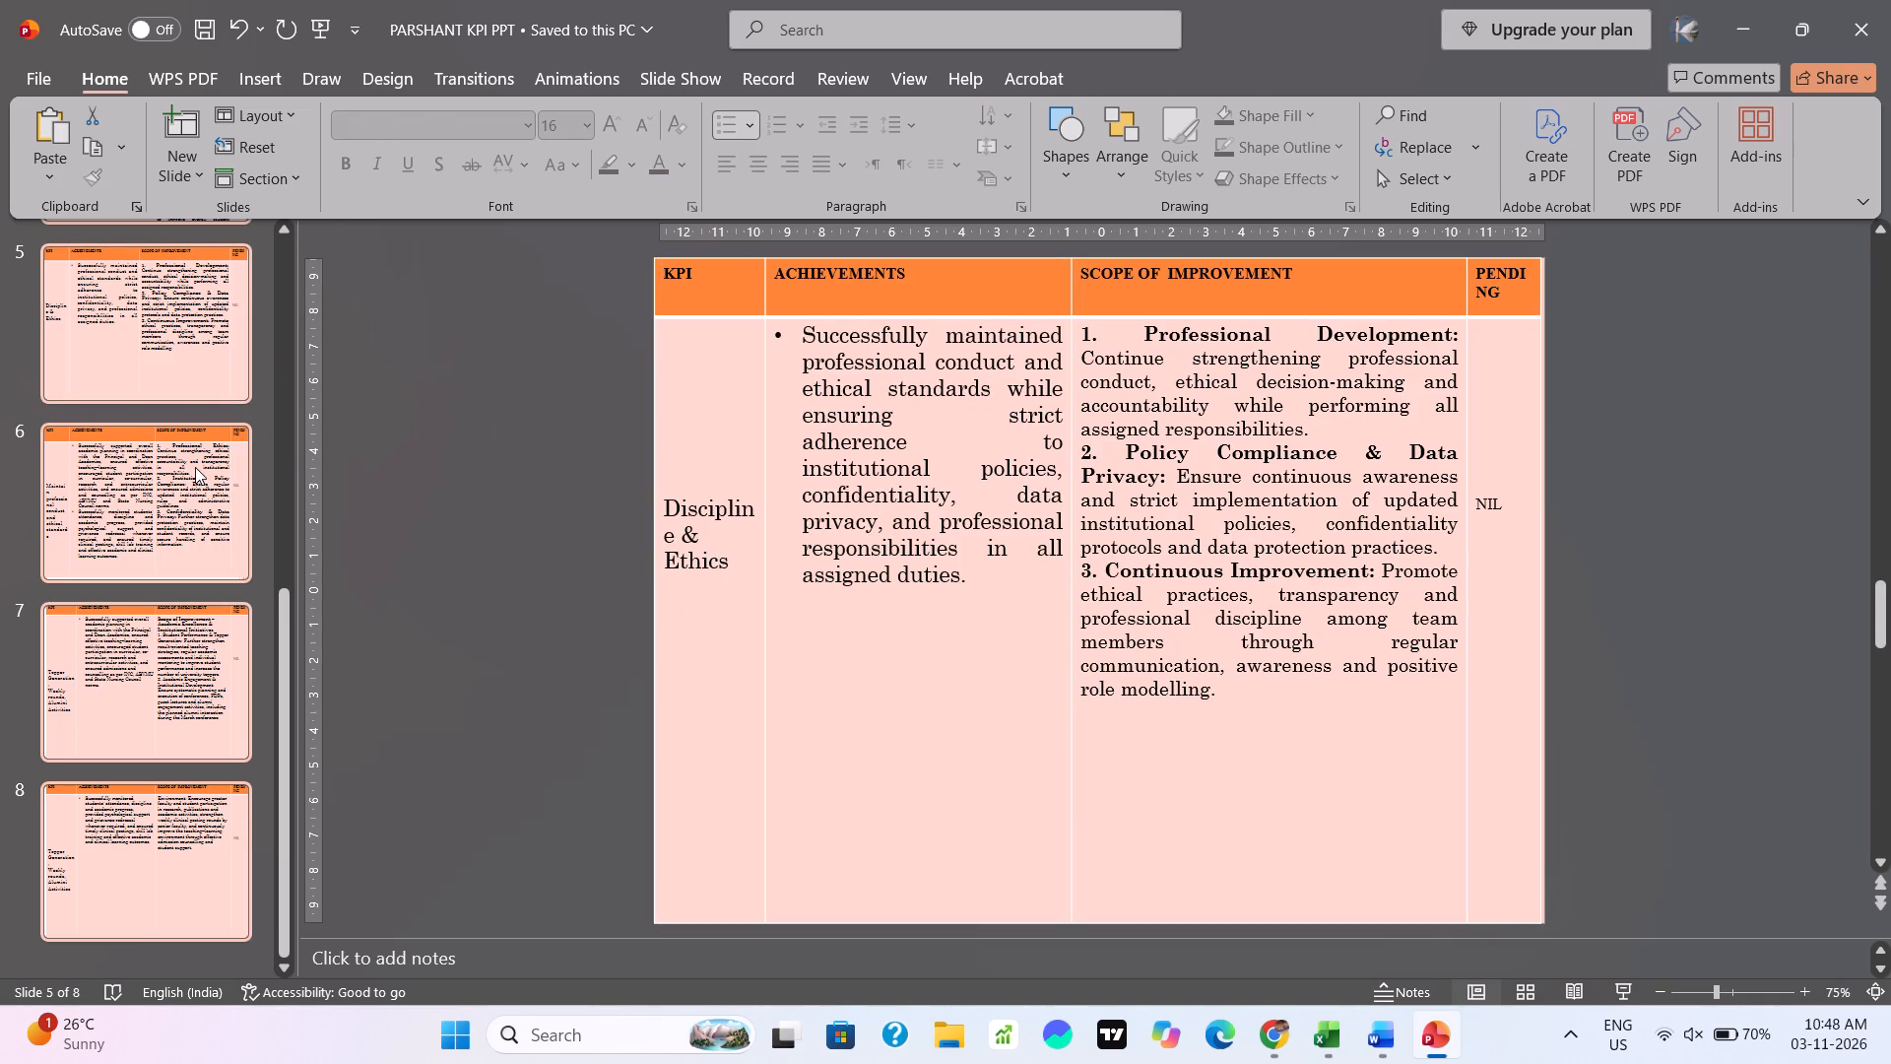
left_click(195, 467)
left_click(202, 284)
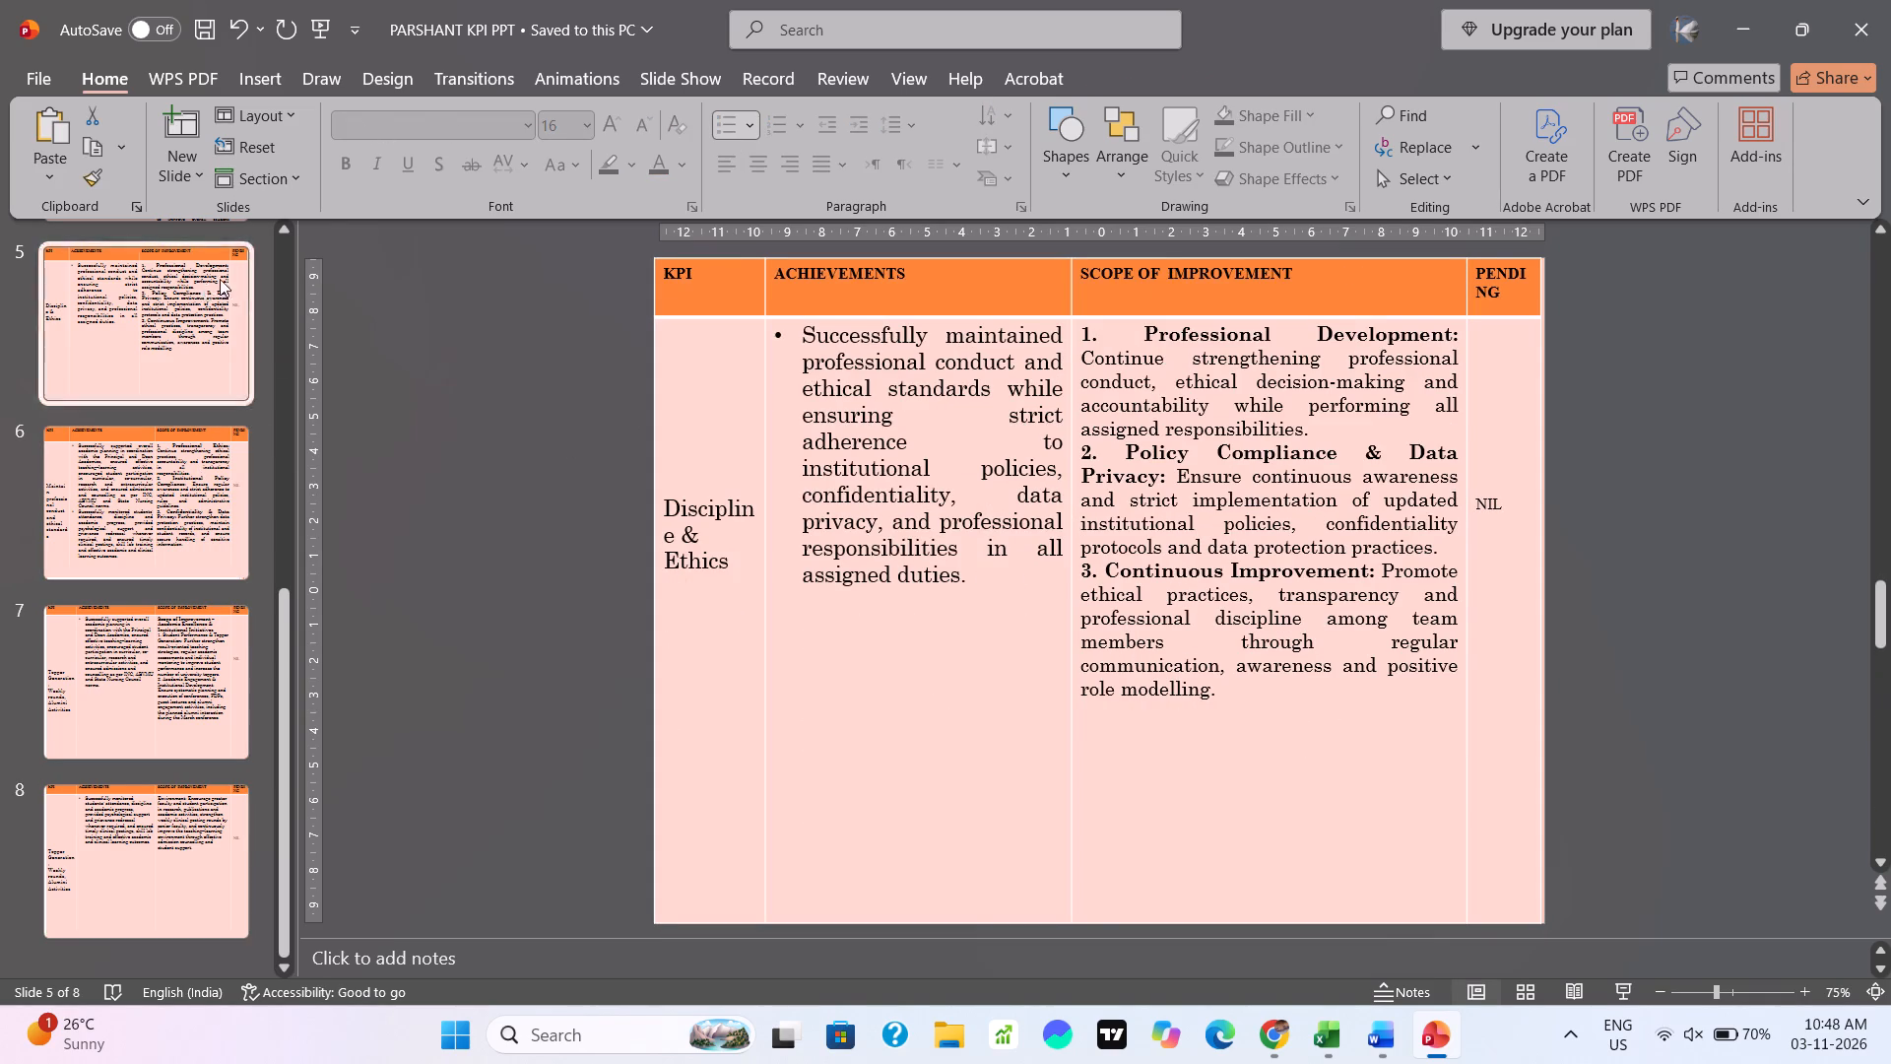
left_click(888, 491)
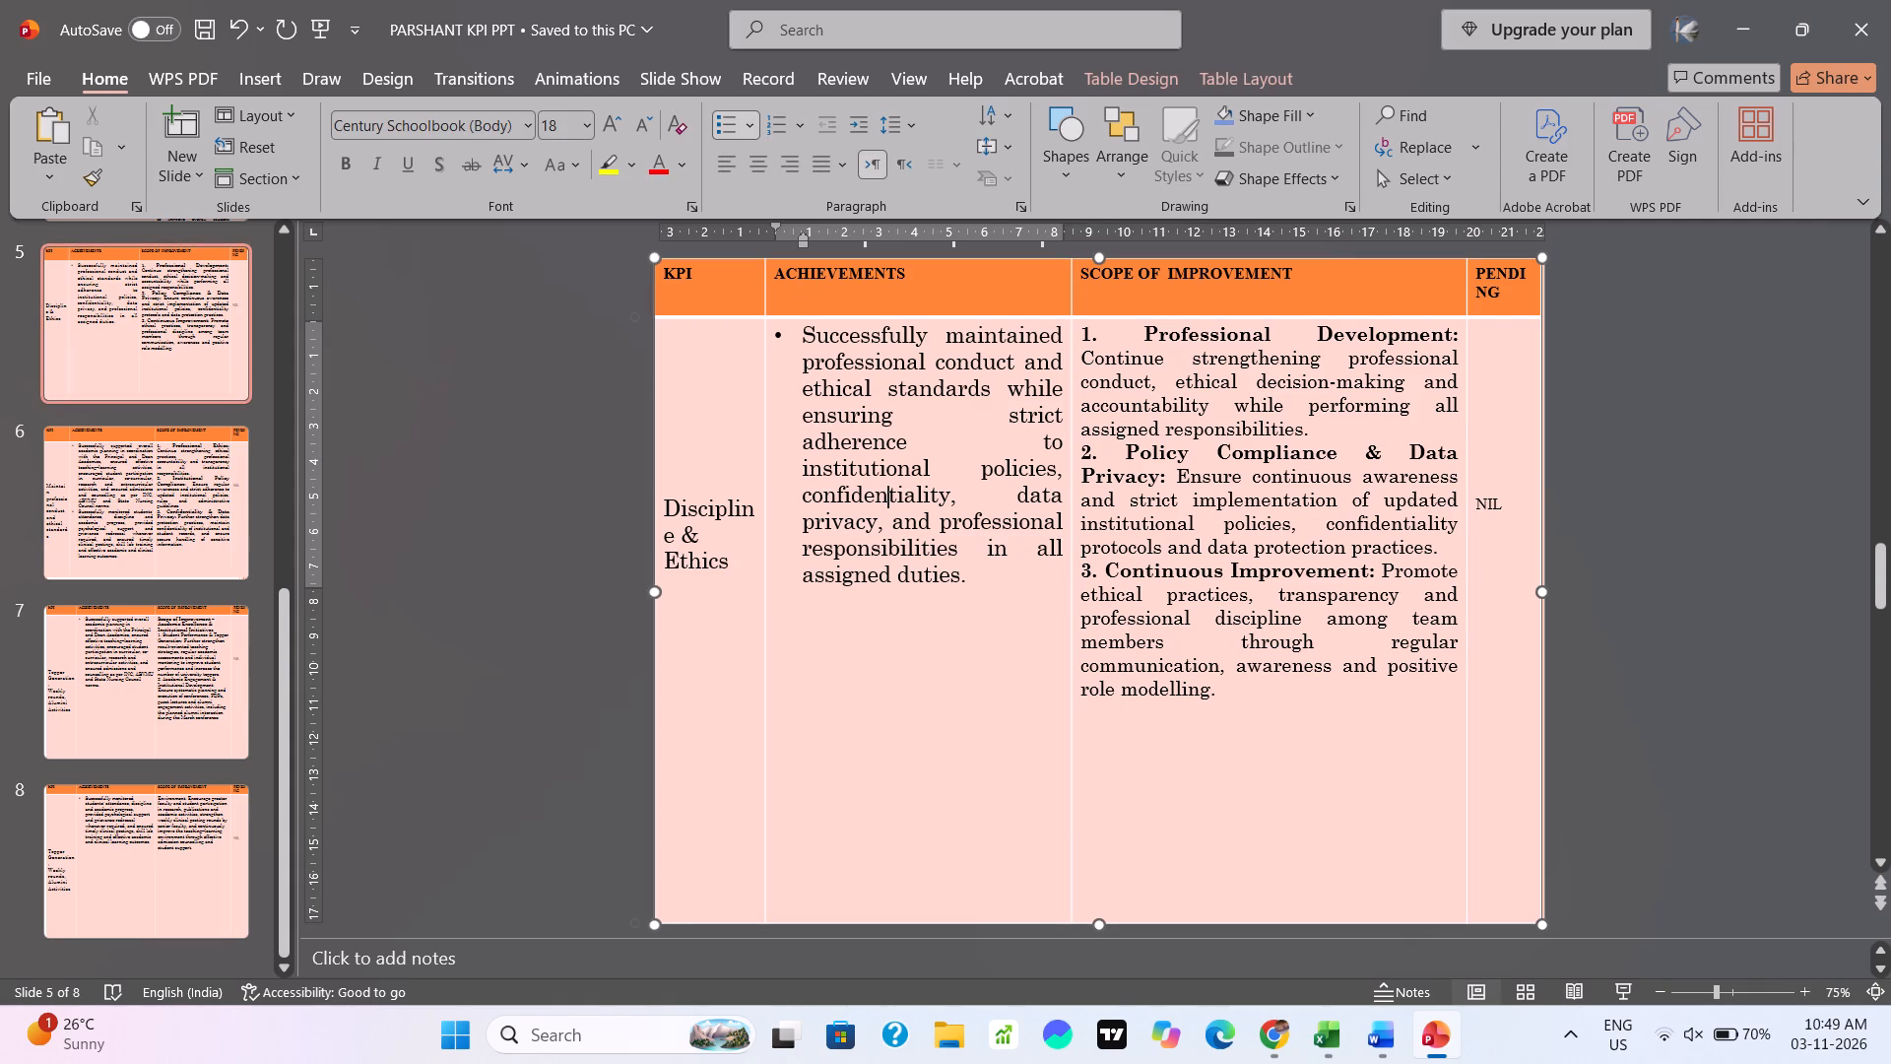
Play the slide show from the title slide through to the end to review every slide.
left_click_drag(1878, 566, 1875, 318)
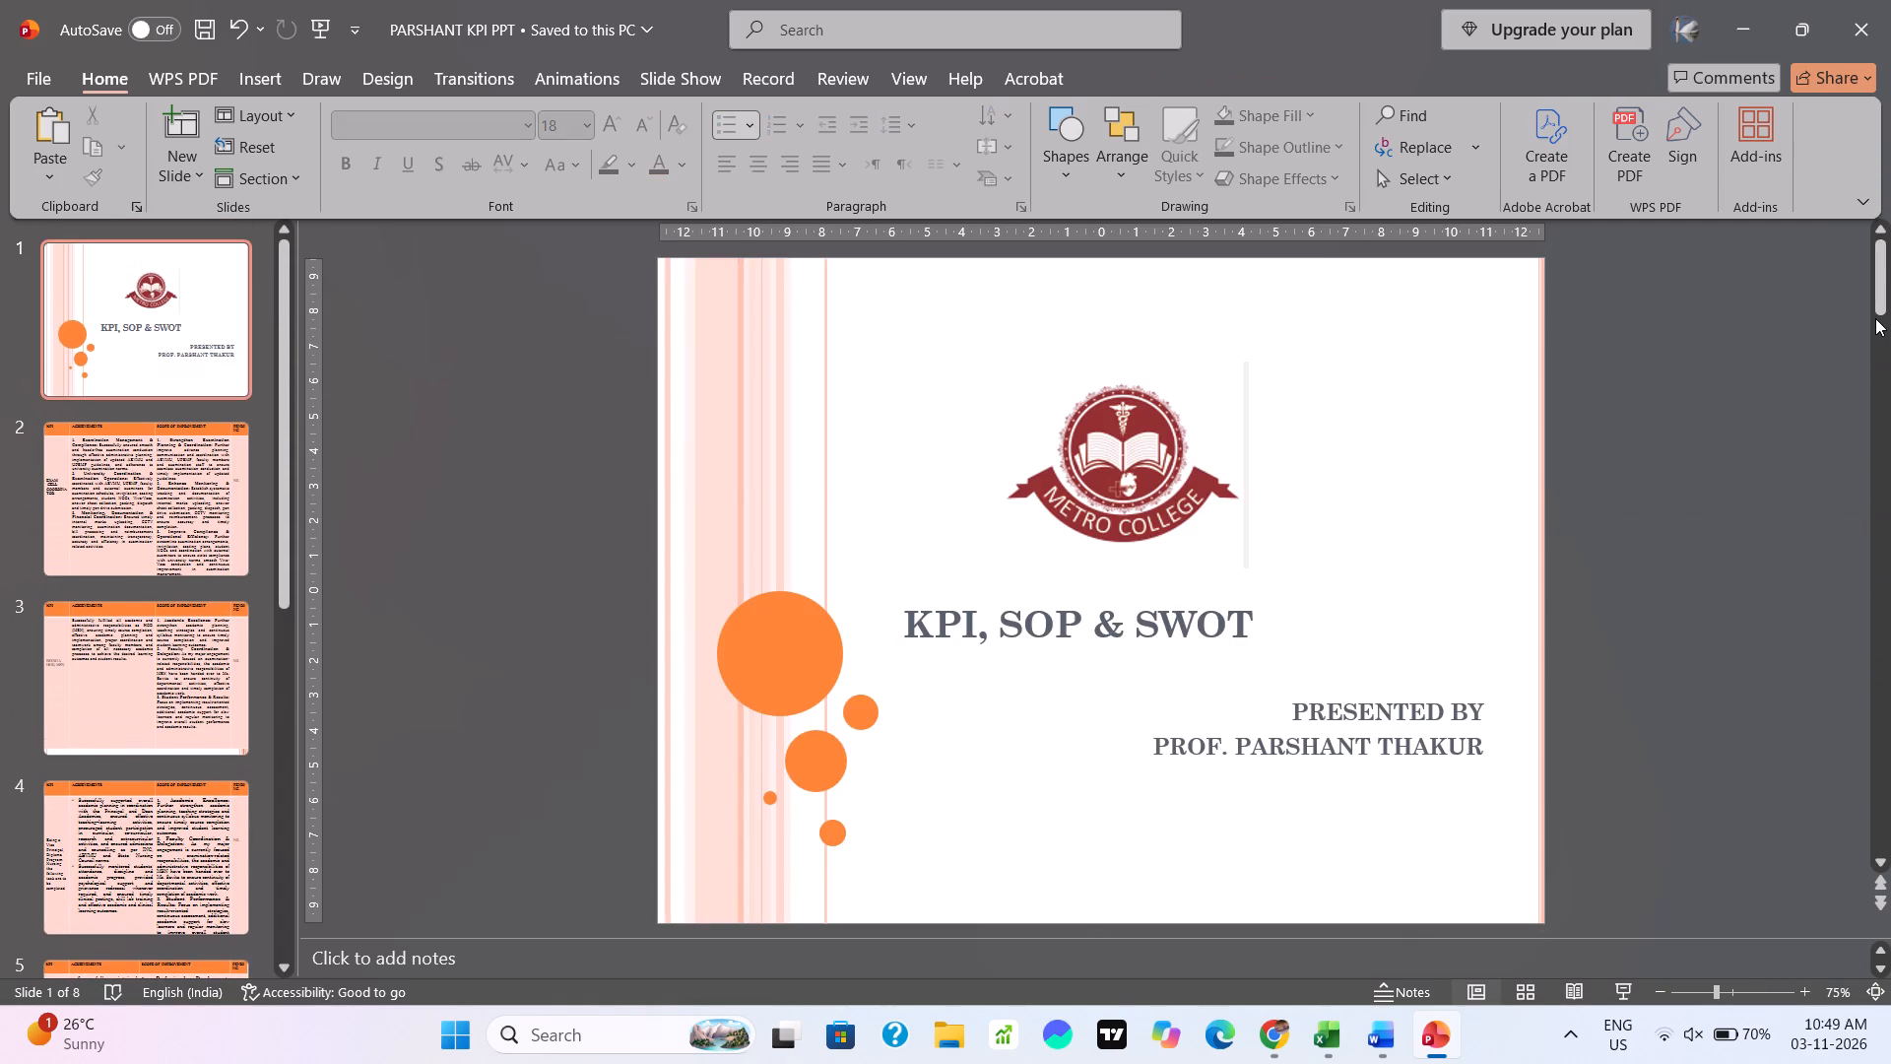
left_click(1621, 986)
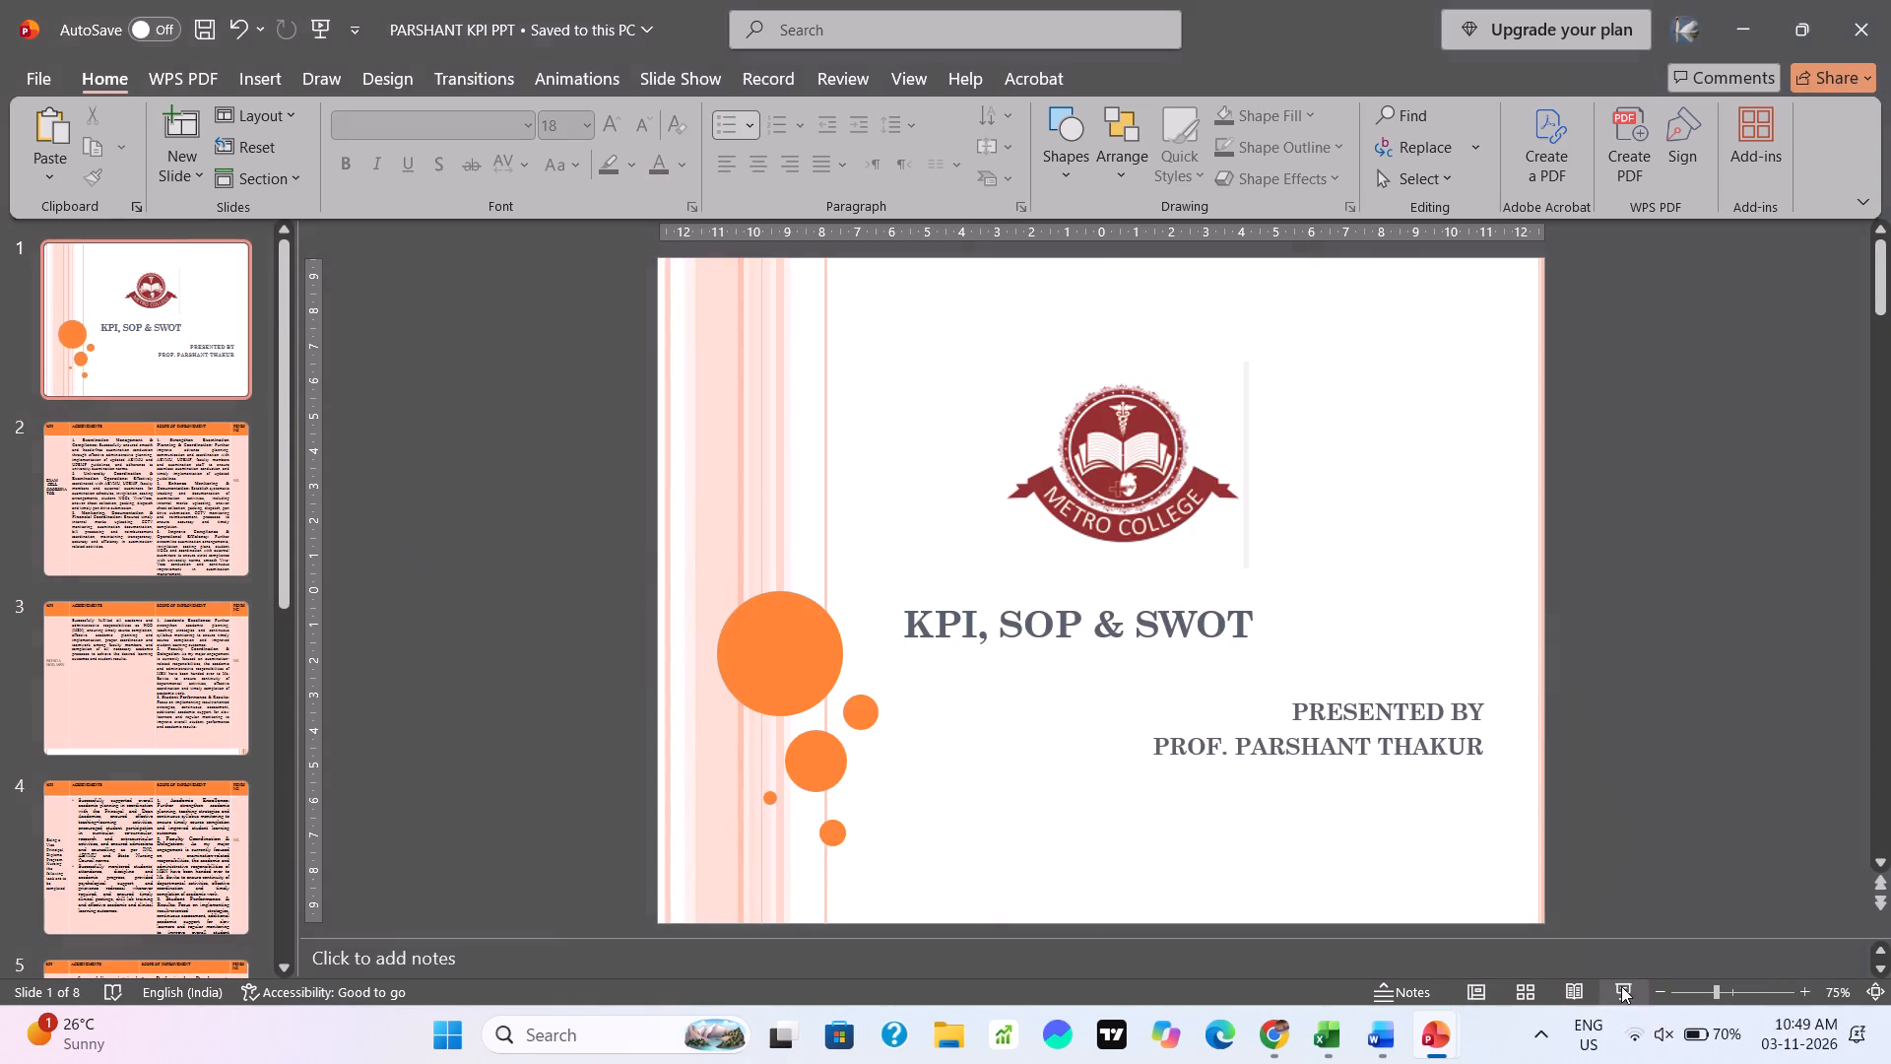
key("Down")
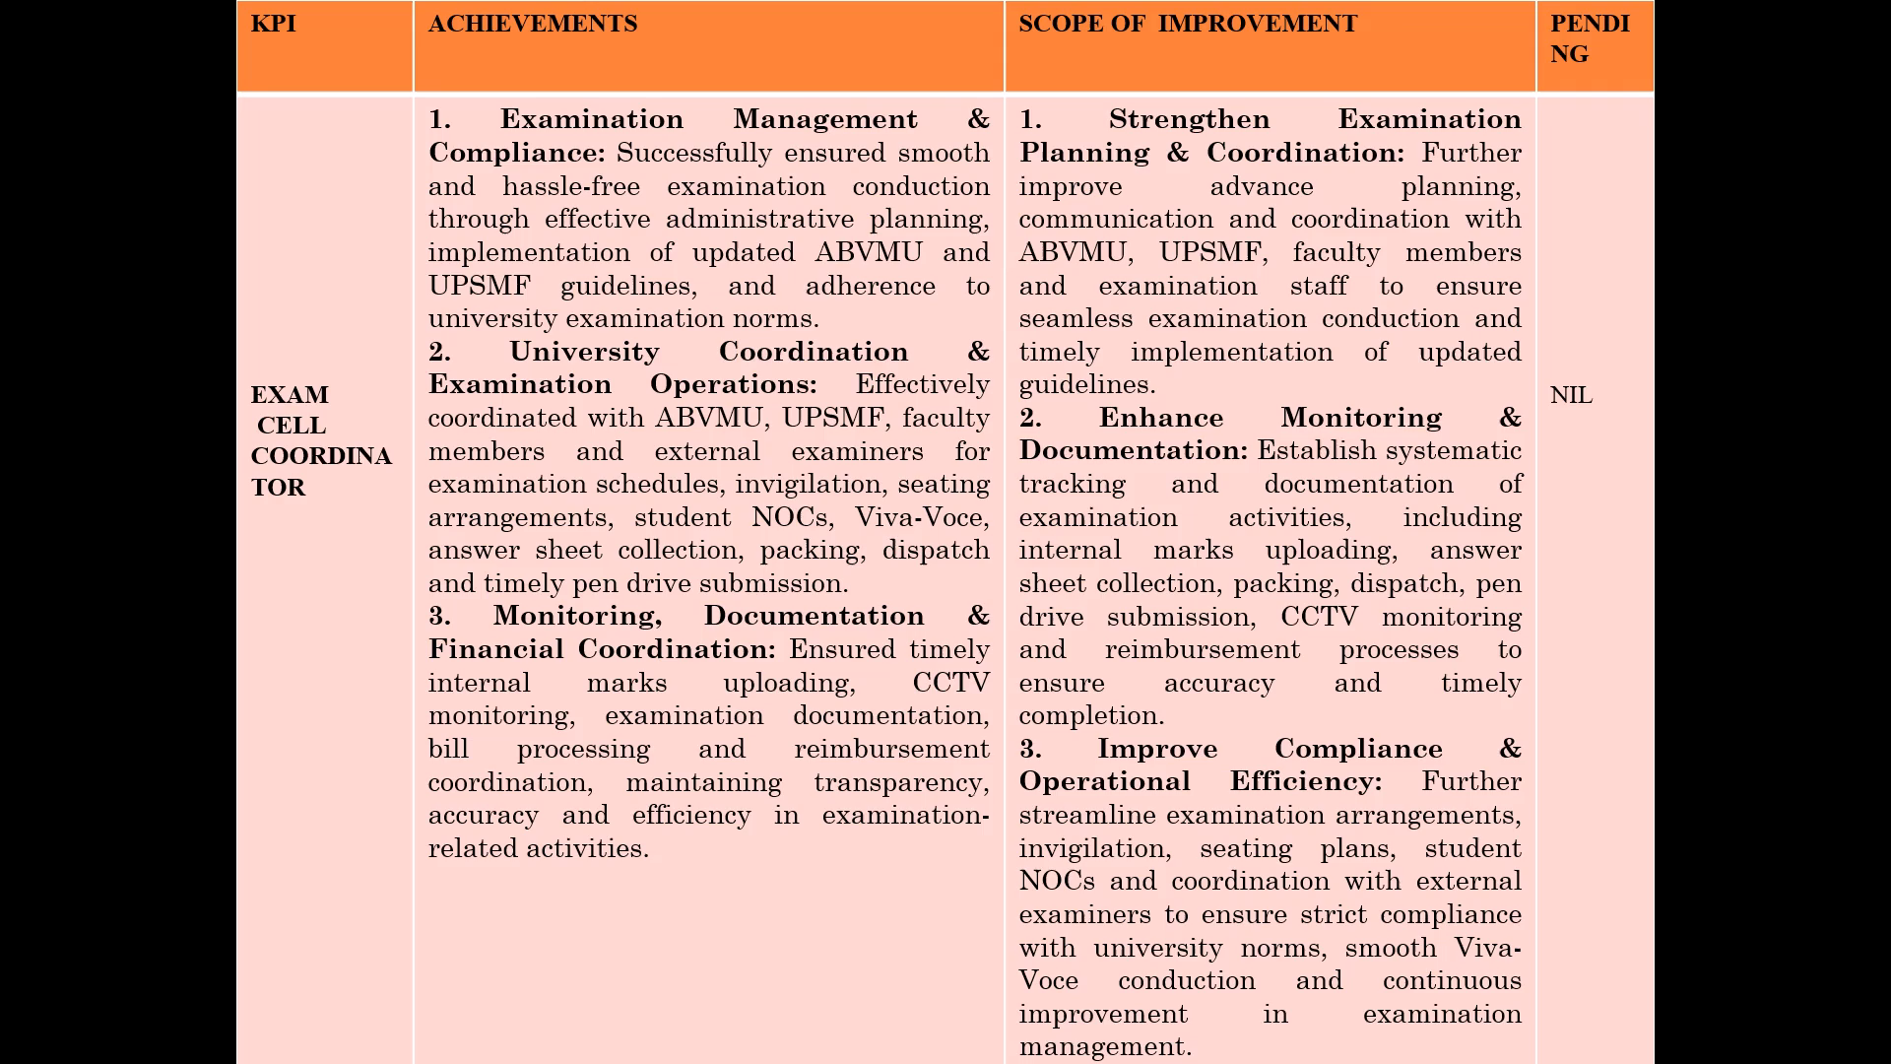
key("Down")
left_click(1619, 986)
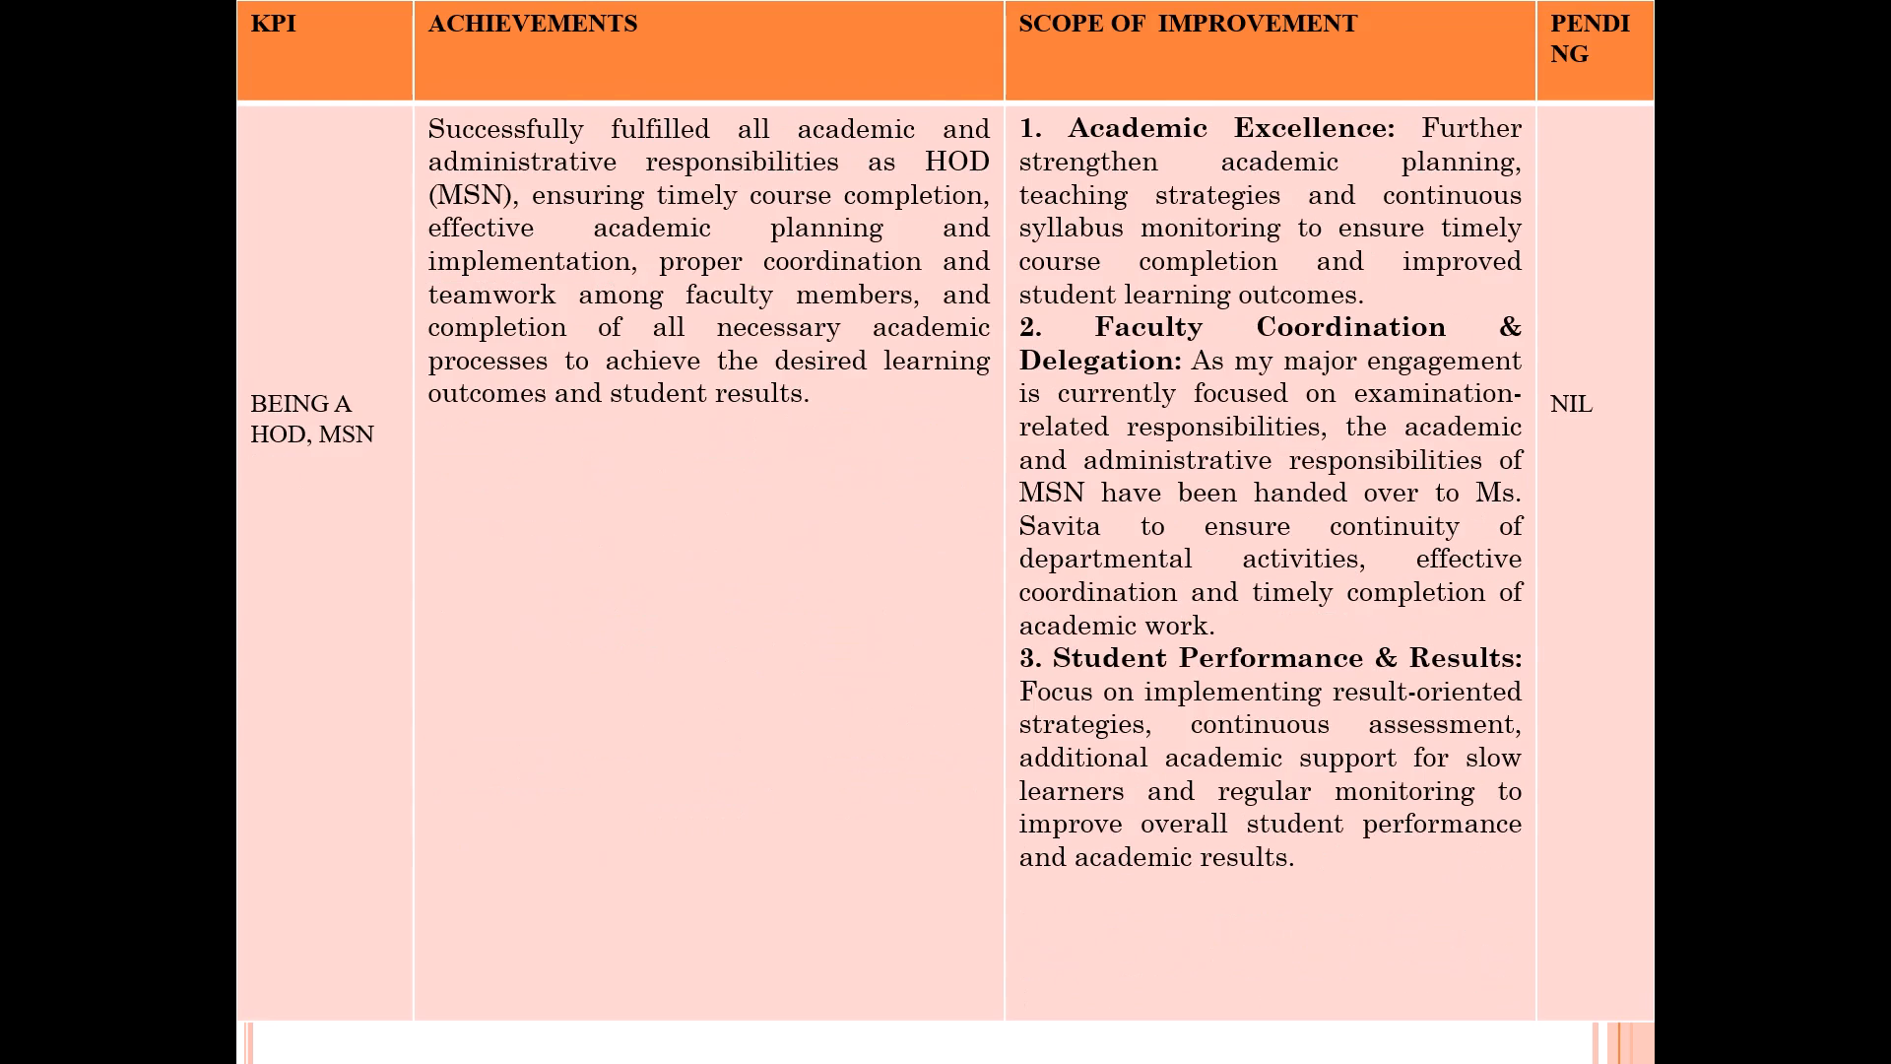
key("Down")
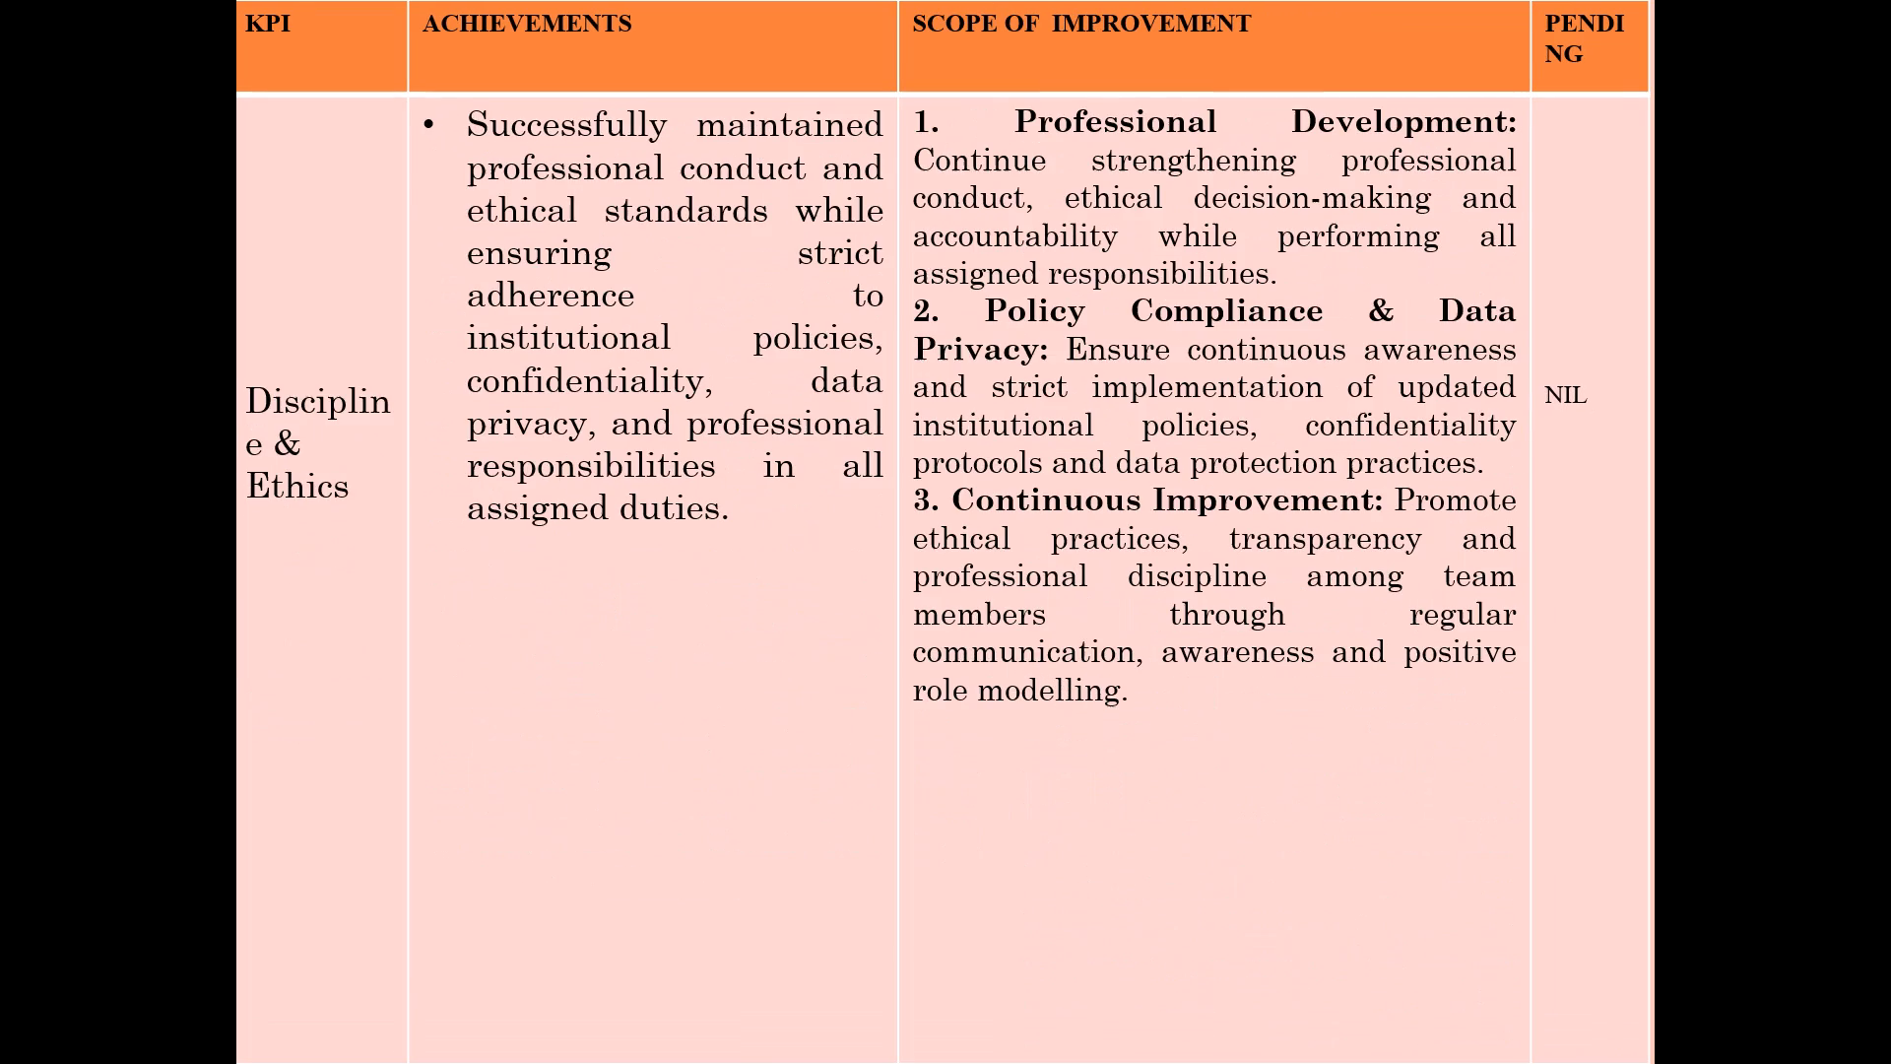
key("Down")
key("Down")
key("Down")
key("Down")
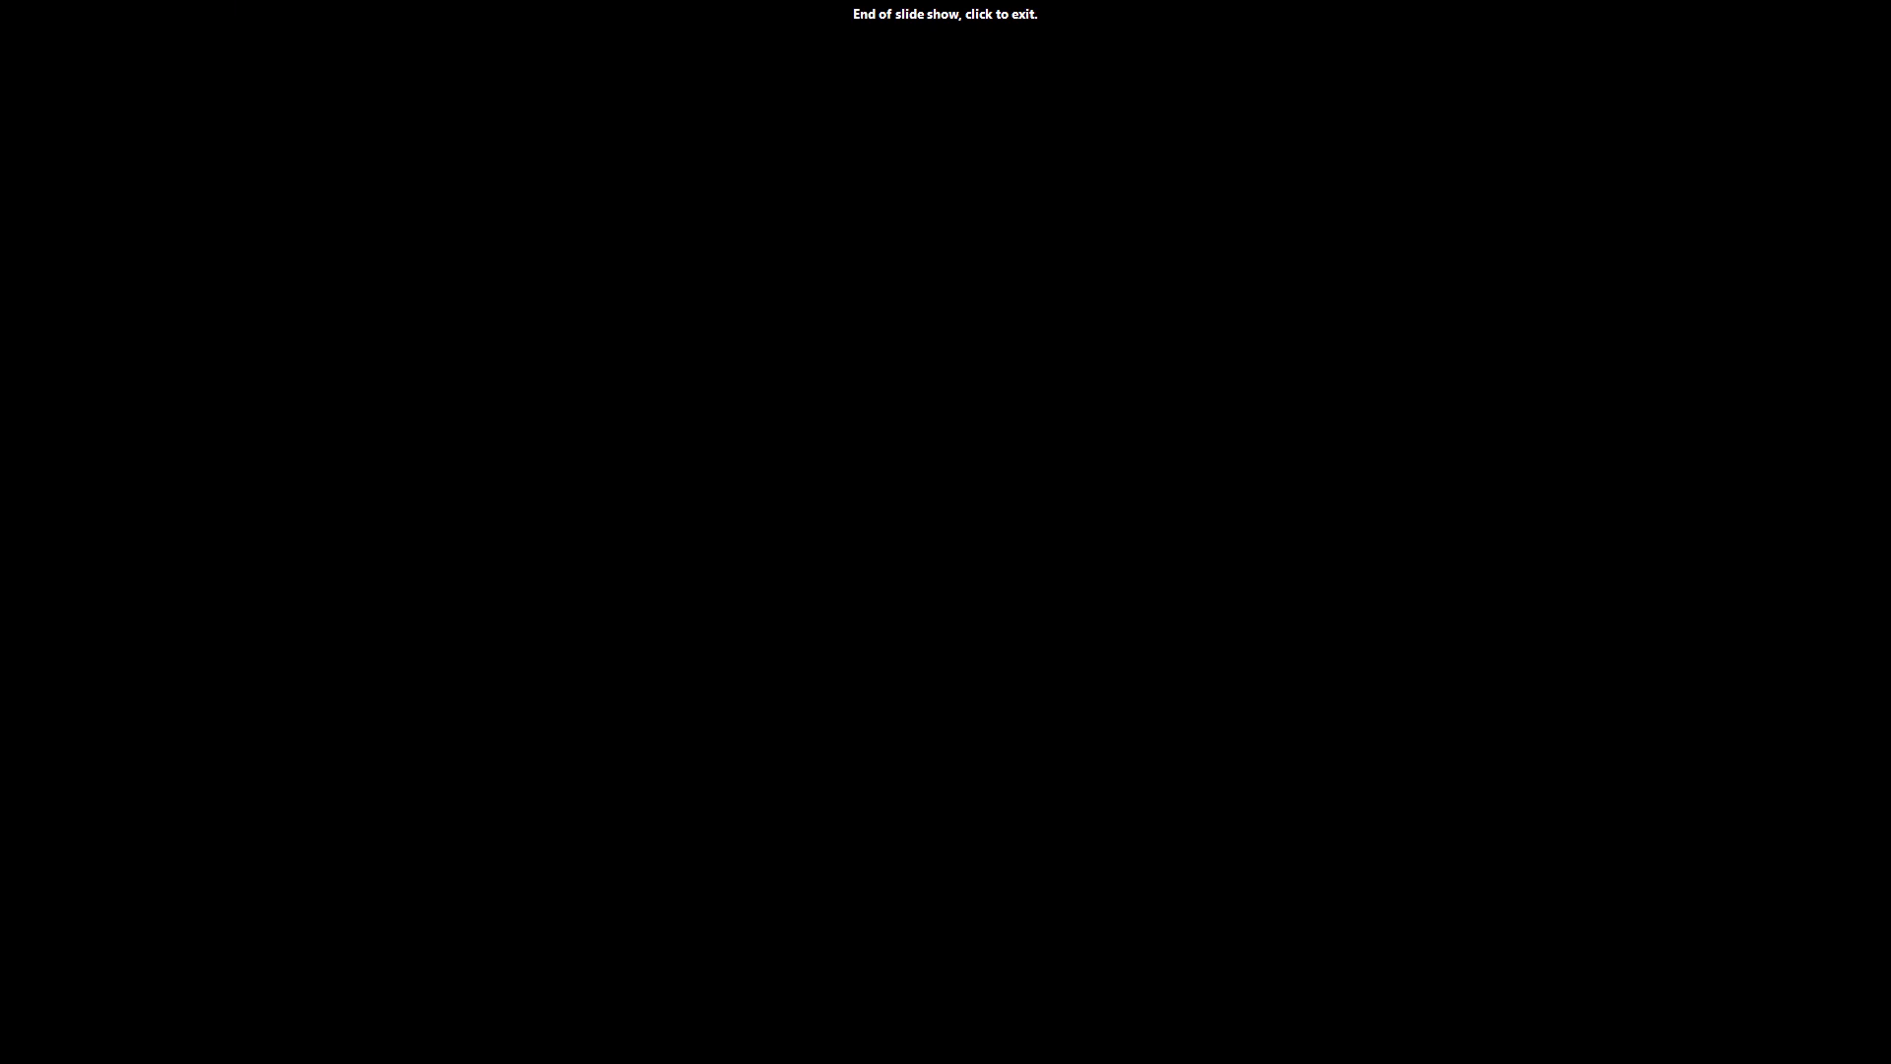
Exit the slide show and shorten slide 8's table from its bottom edge so it ends at the slide's bottom.
key("Up")
key("Escape")
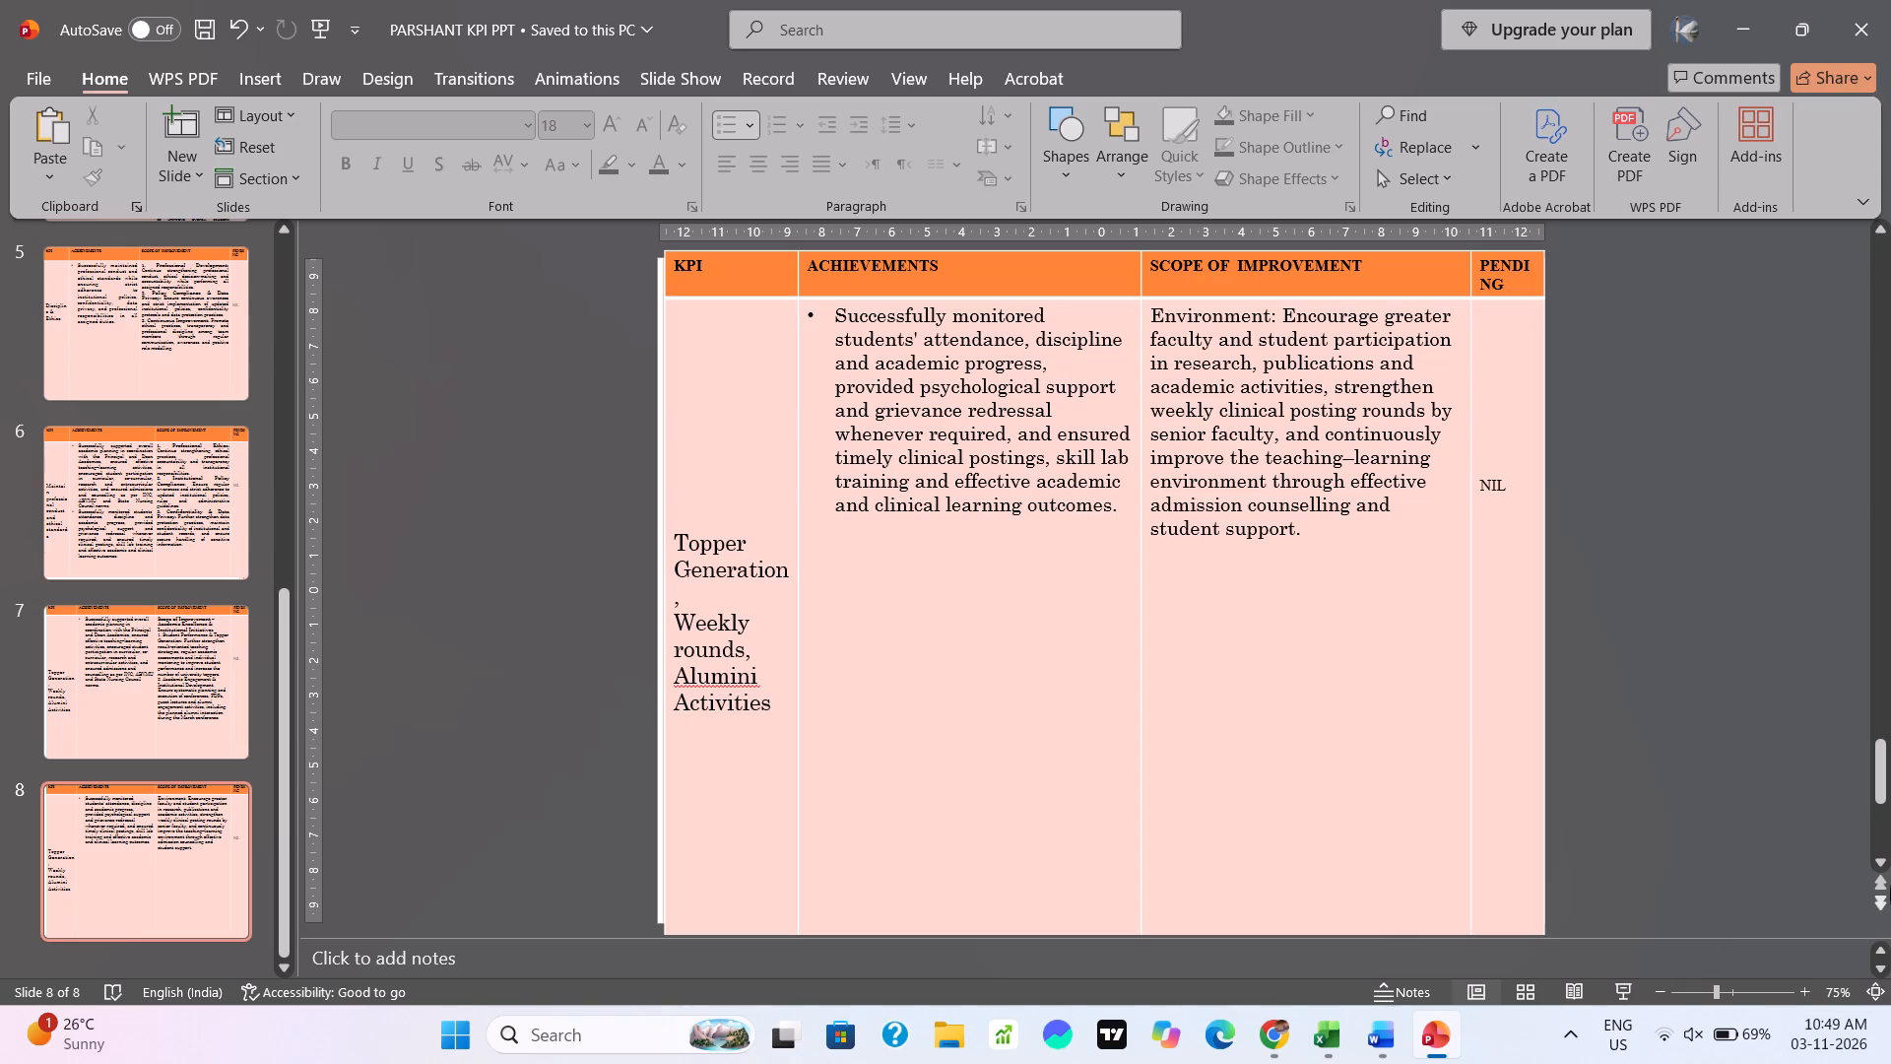
left_click(1880, 857)
left_click(1436, 902)
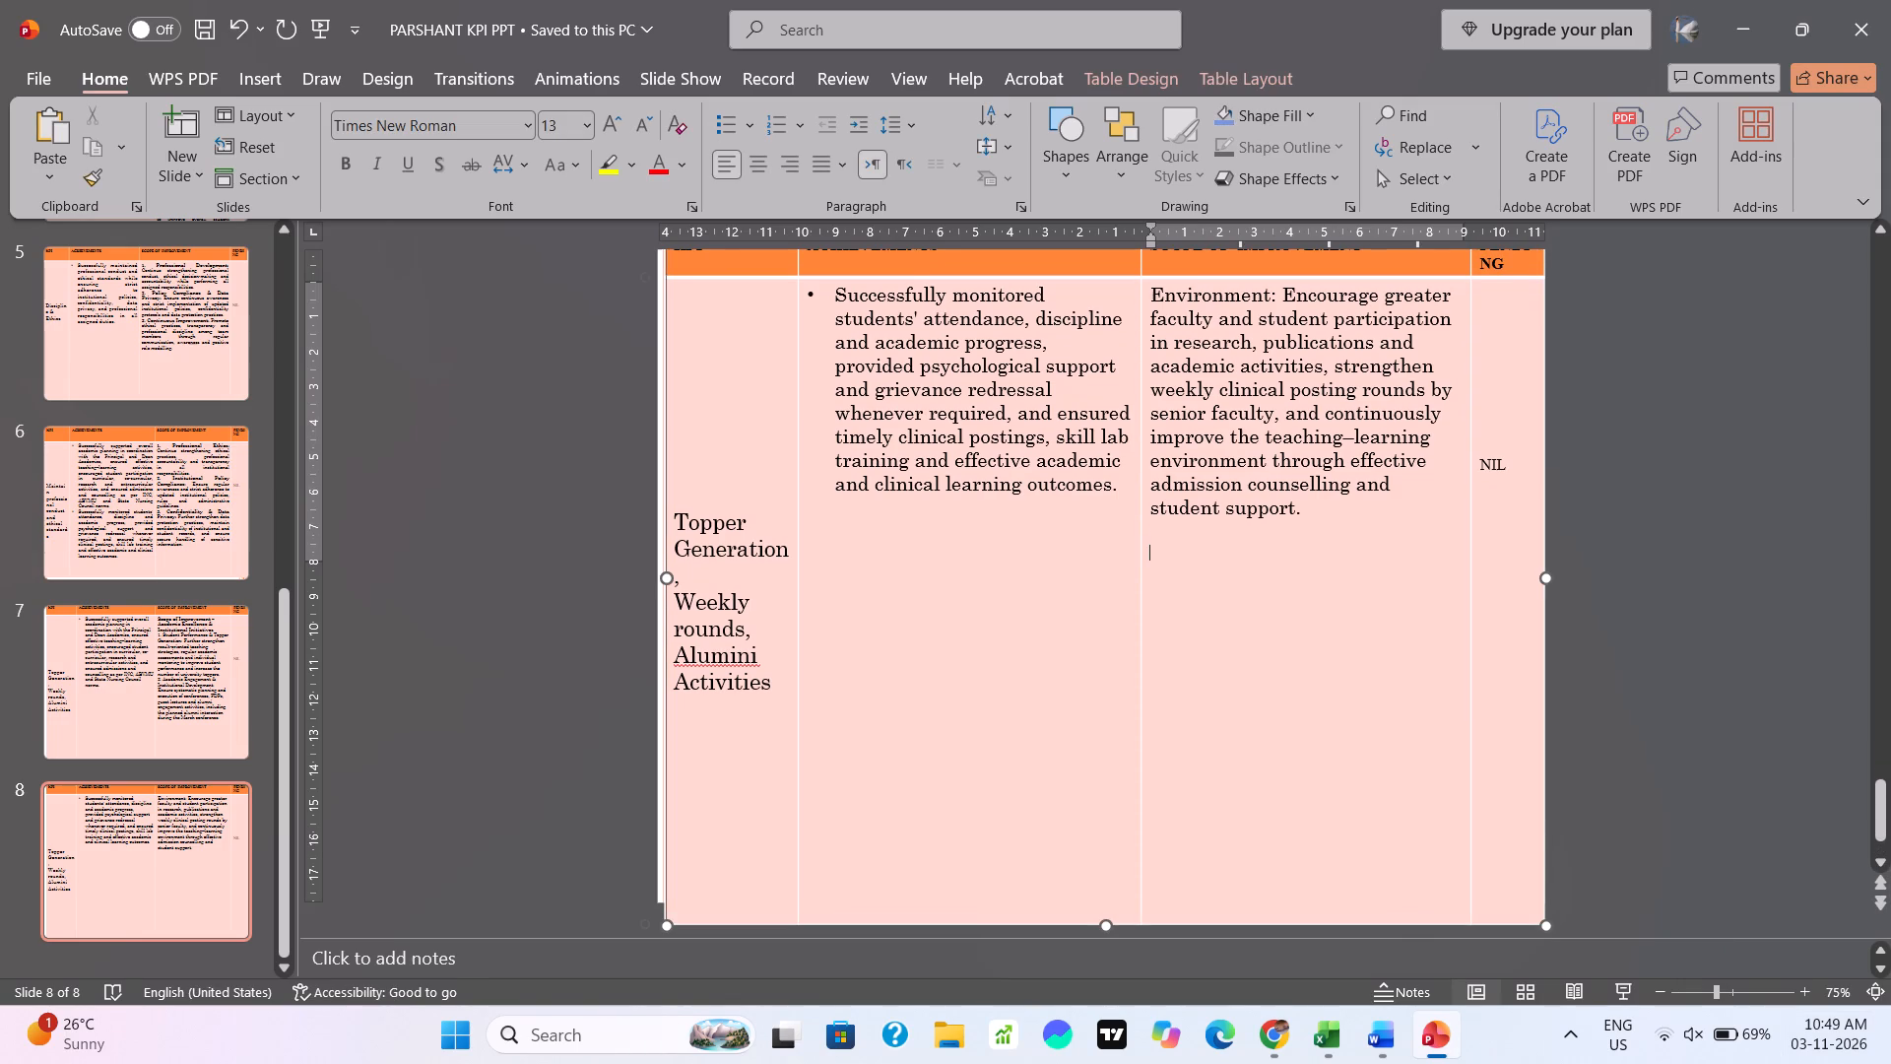
left_click_drag(1110, 925, 1100, 864)
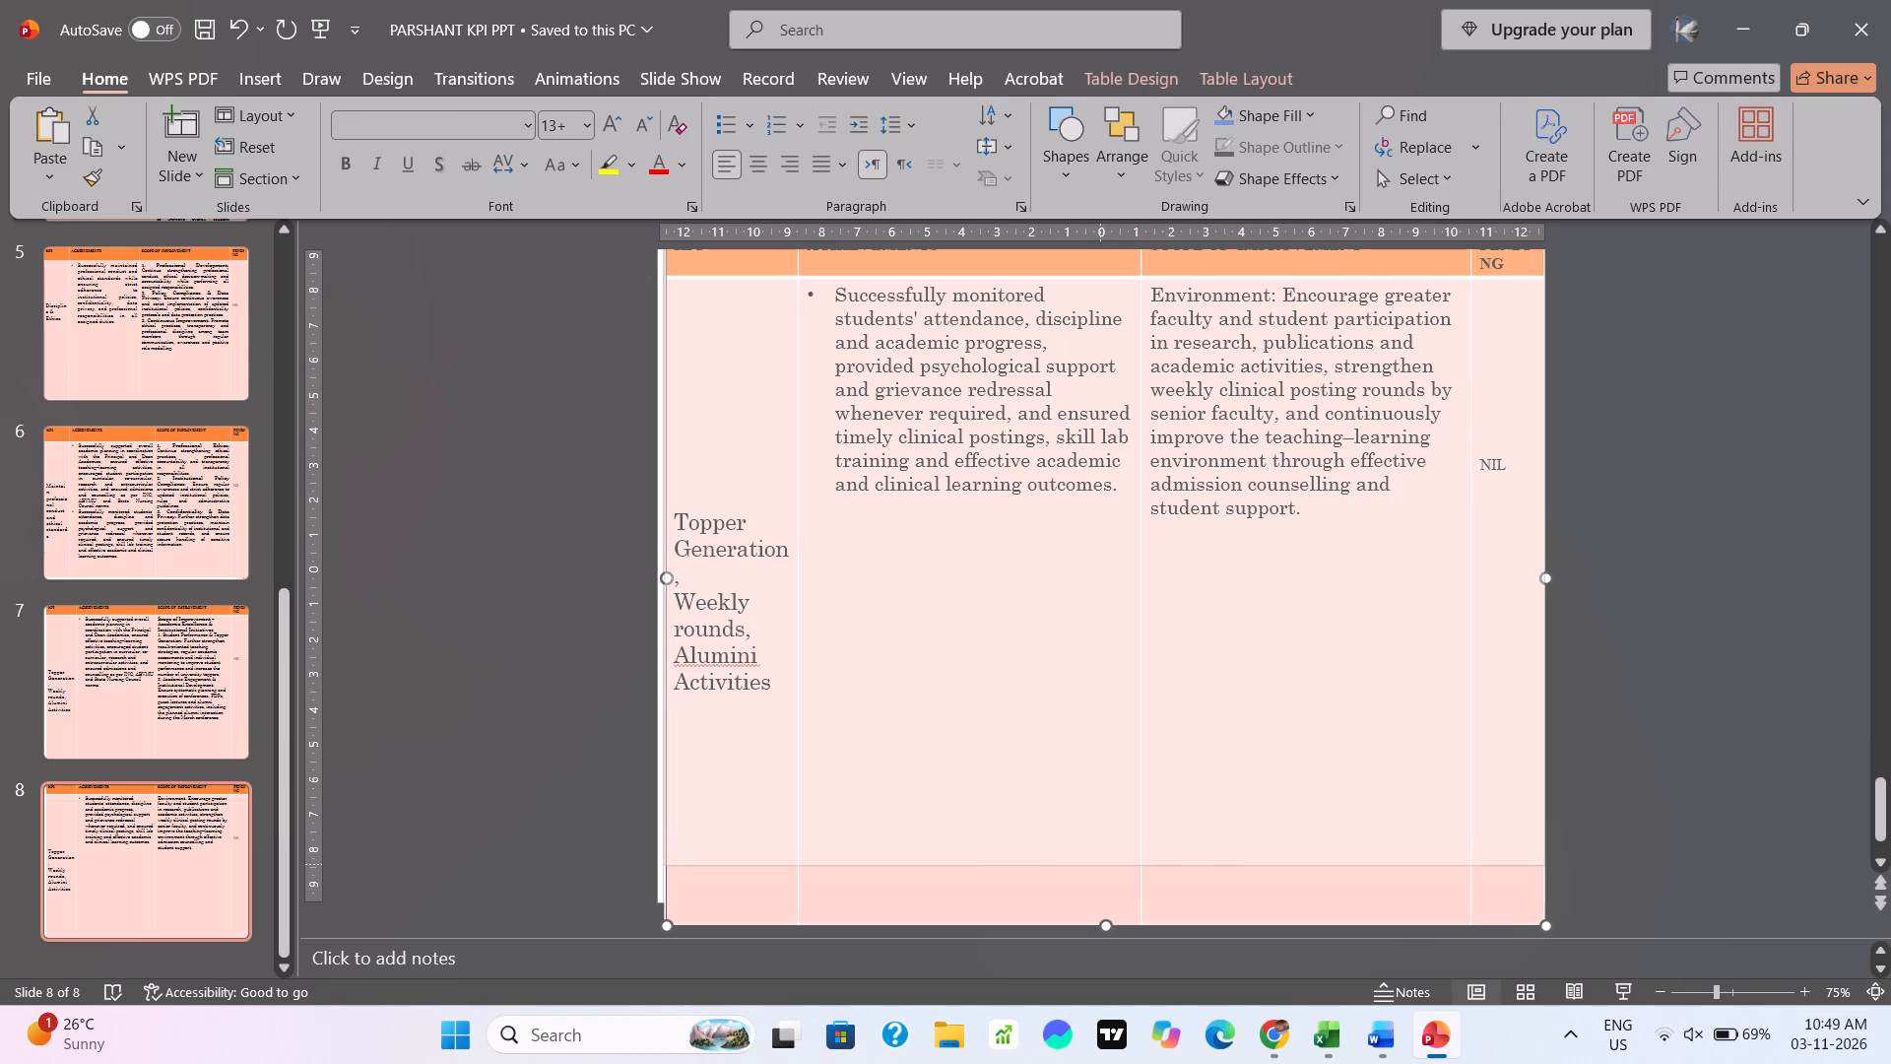
left_click_drag(1100, 864, 1097, 865)
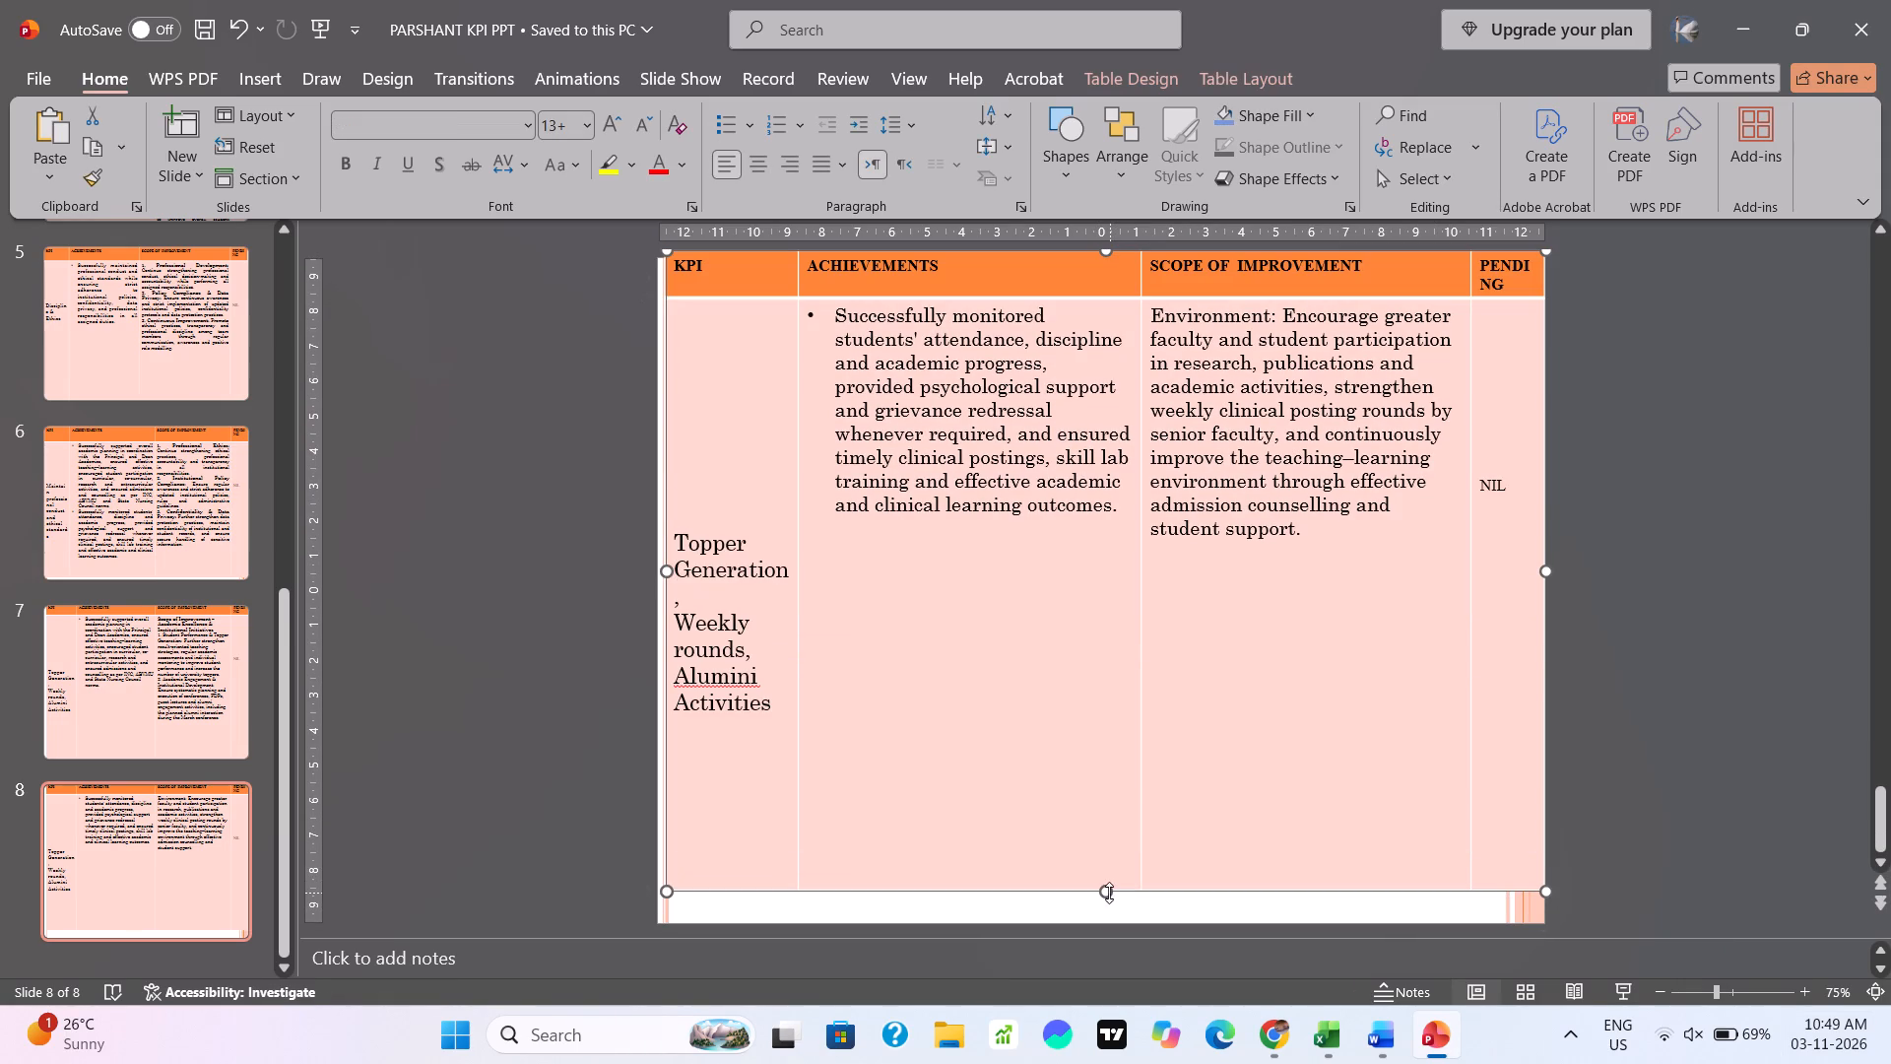
left_click_drag(1109, 893, 1109, 918)
Check how the tables on slides 8 and 6 fit within their slides.
left_click(182, 648)
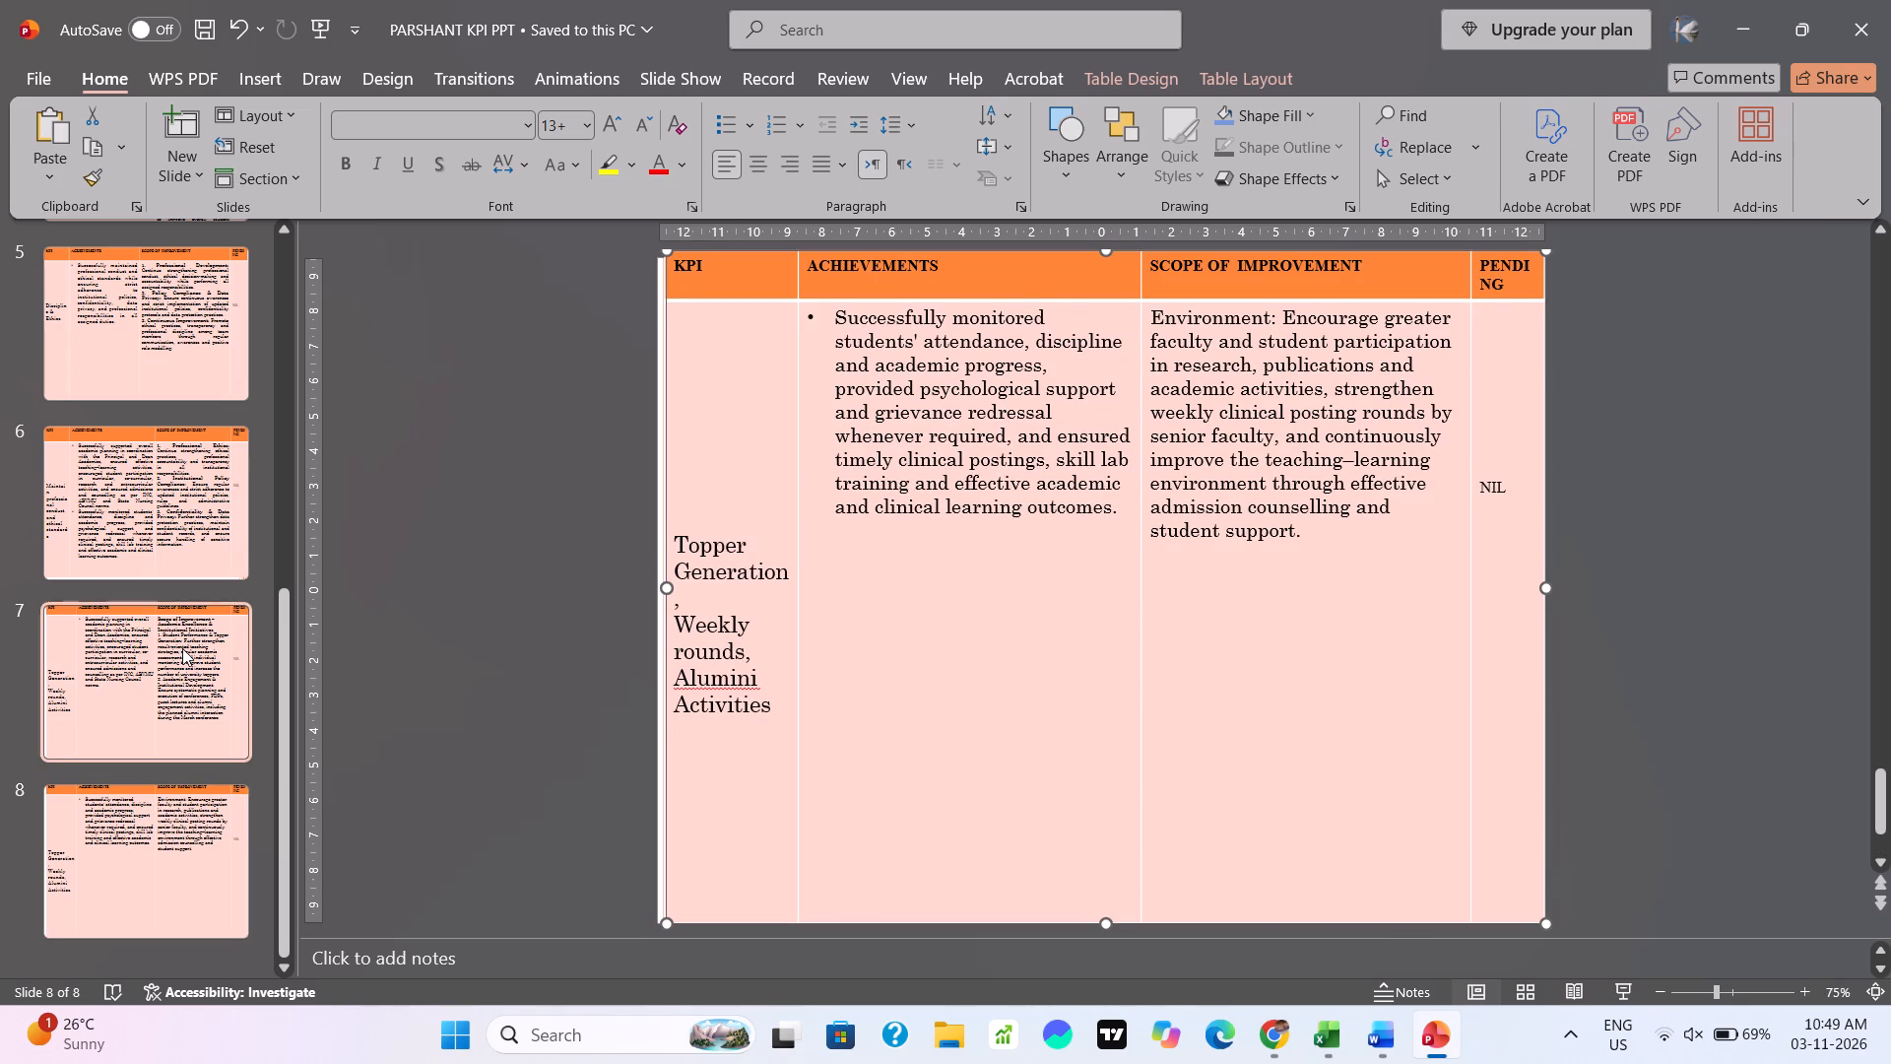
left_click(142, 819)
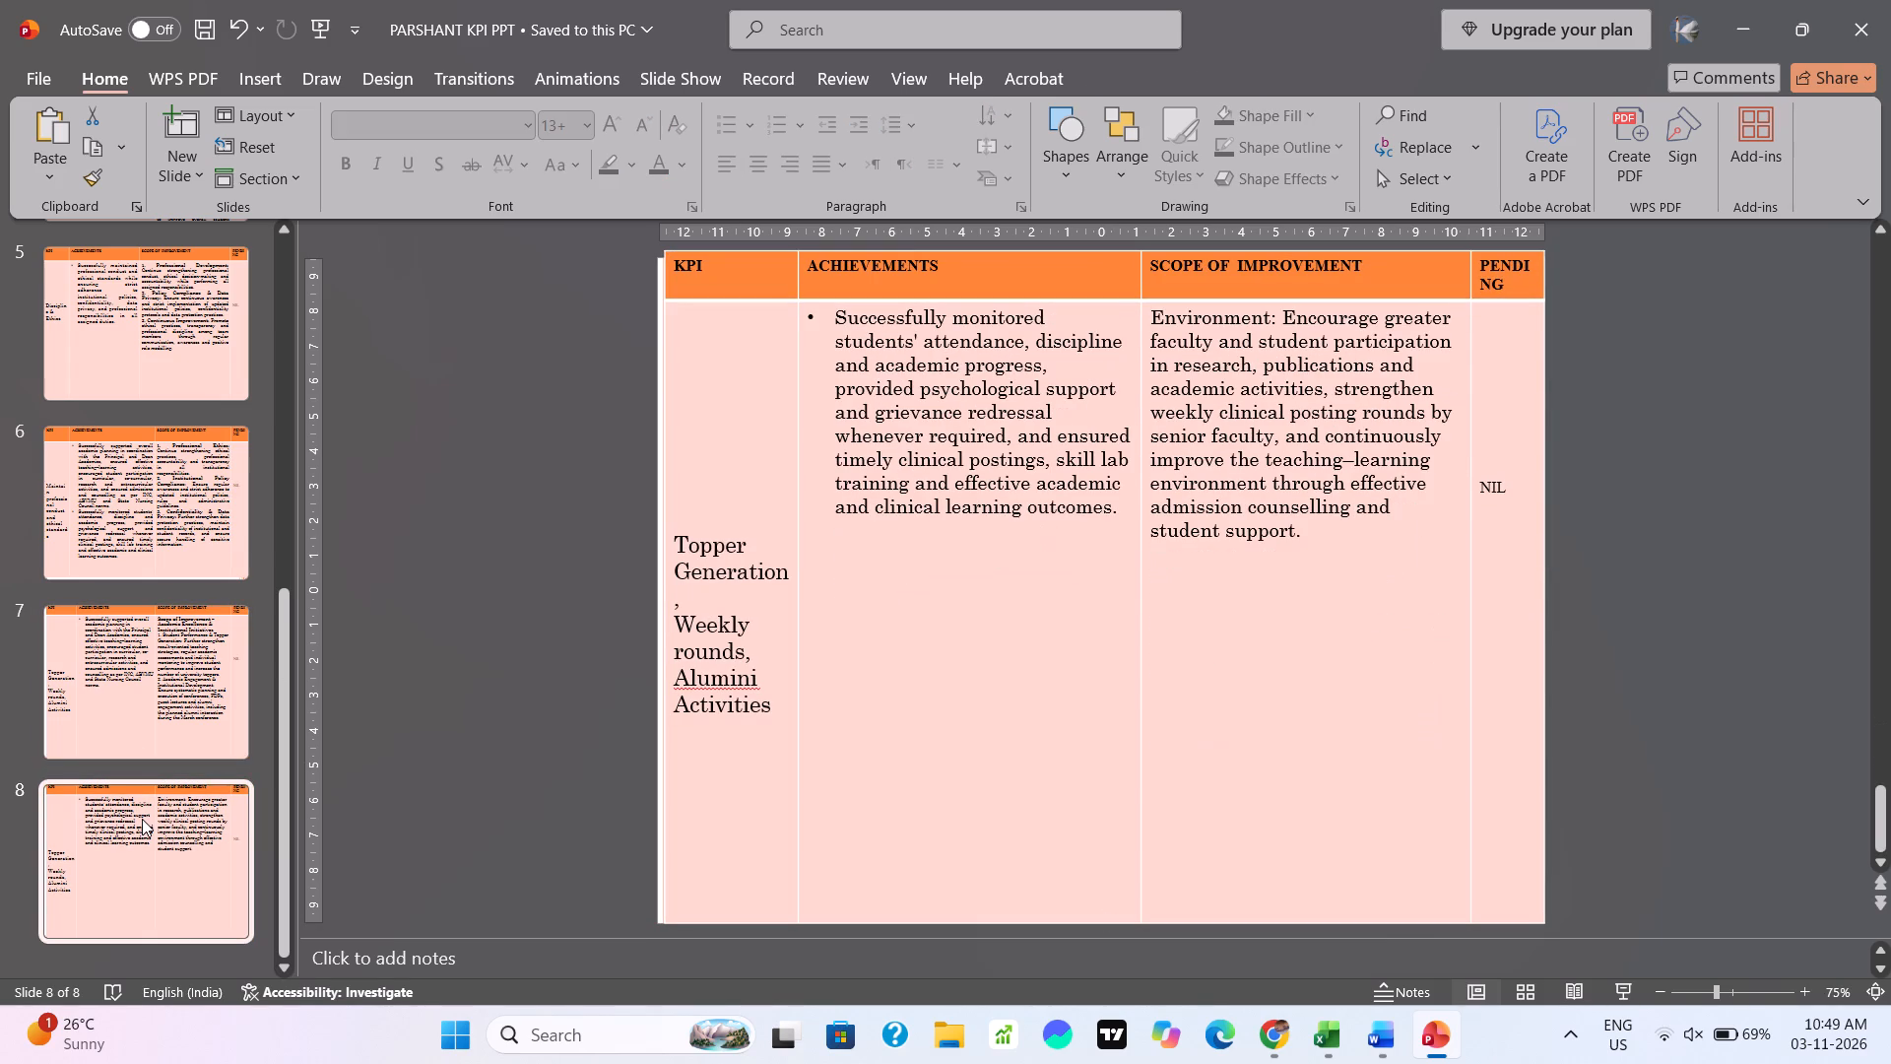
left_click(135, 525)
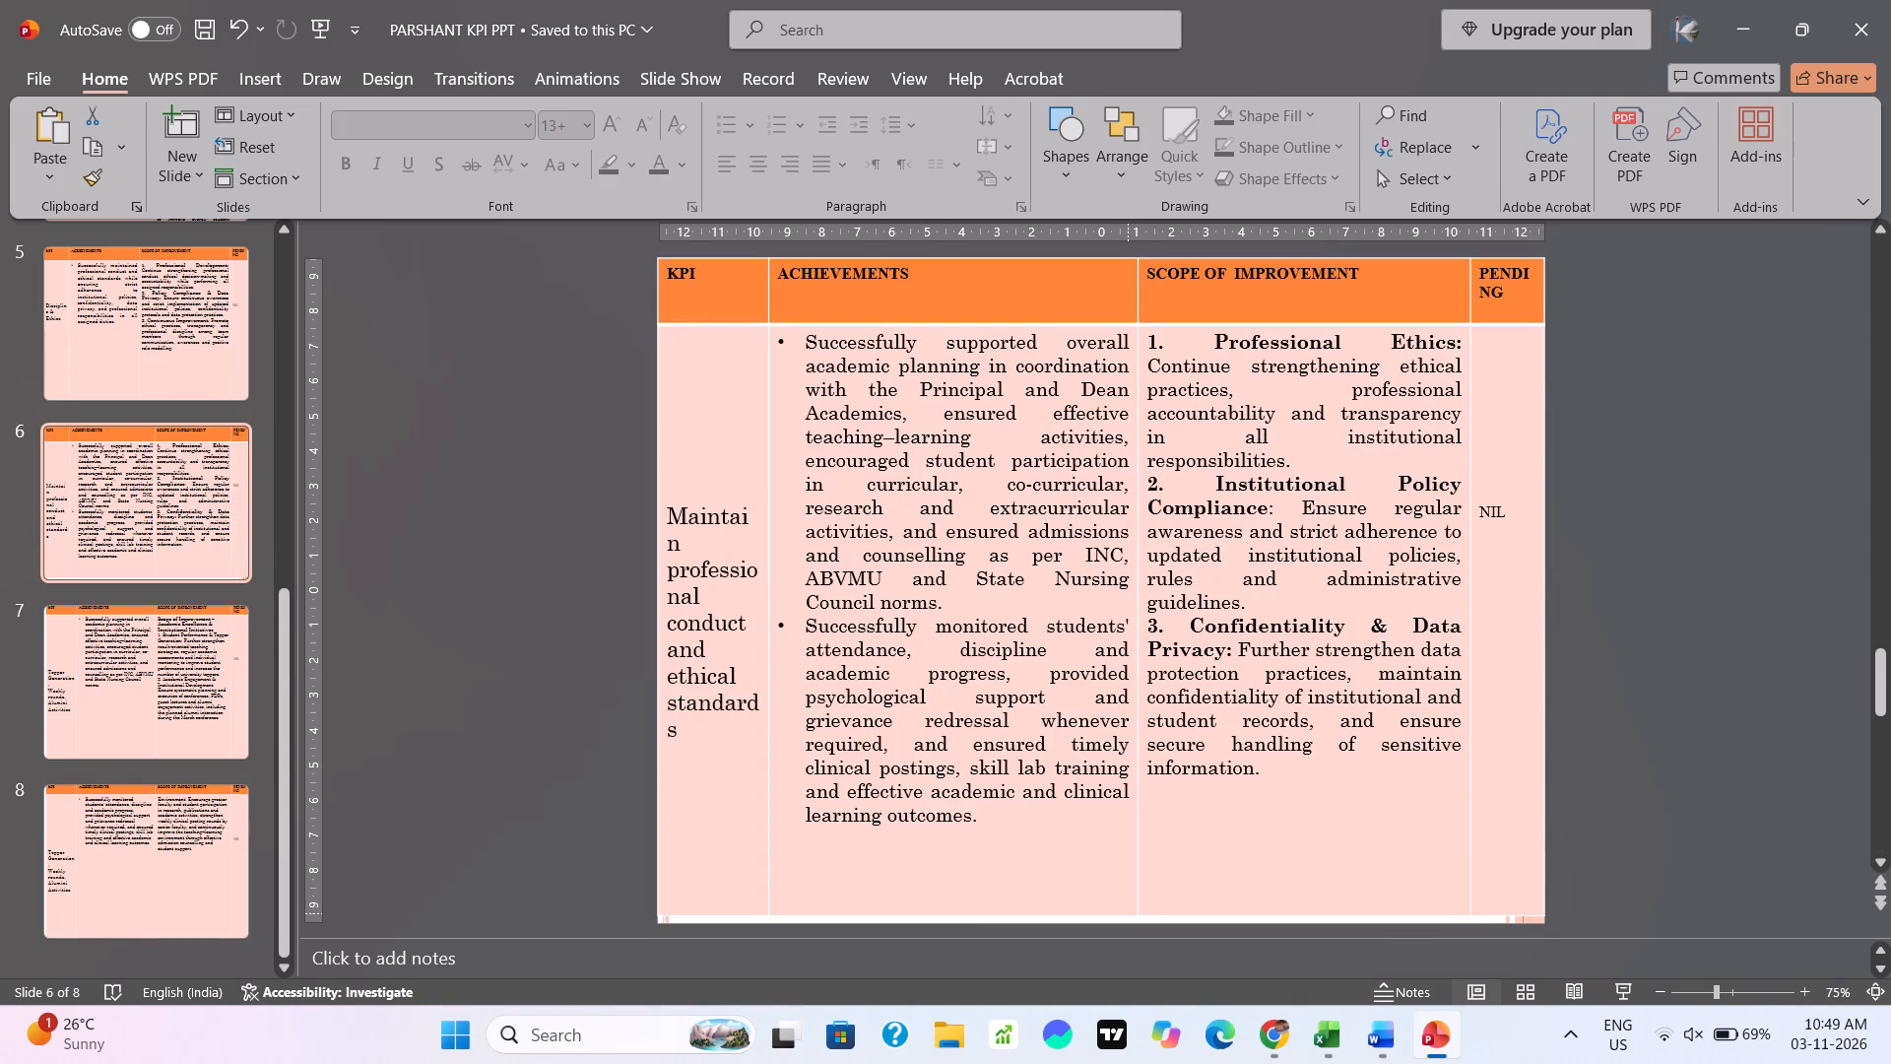
left_click(1154, 903)
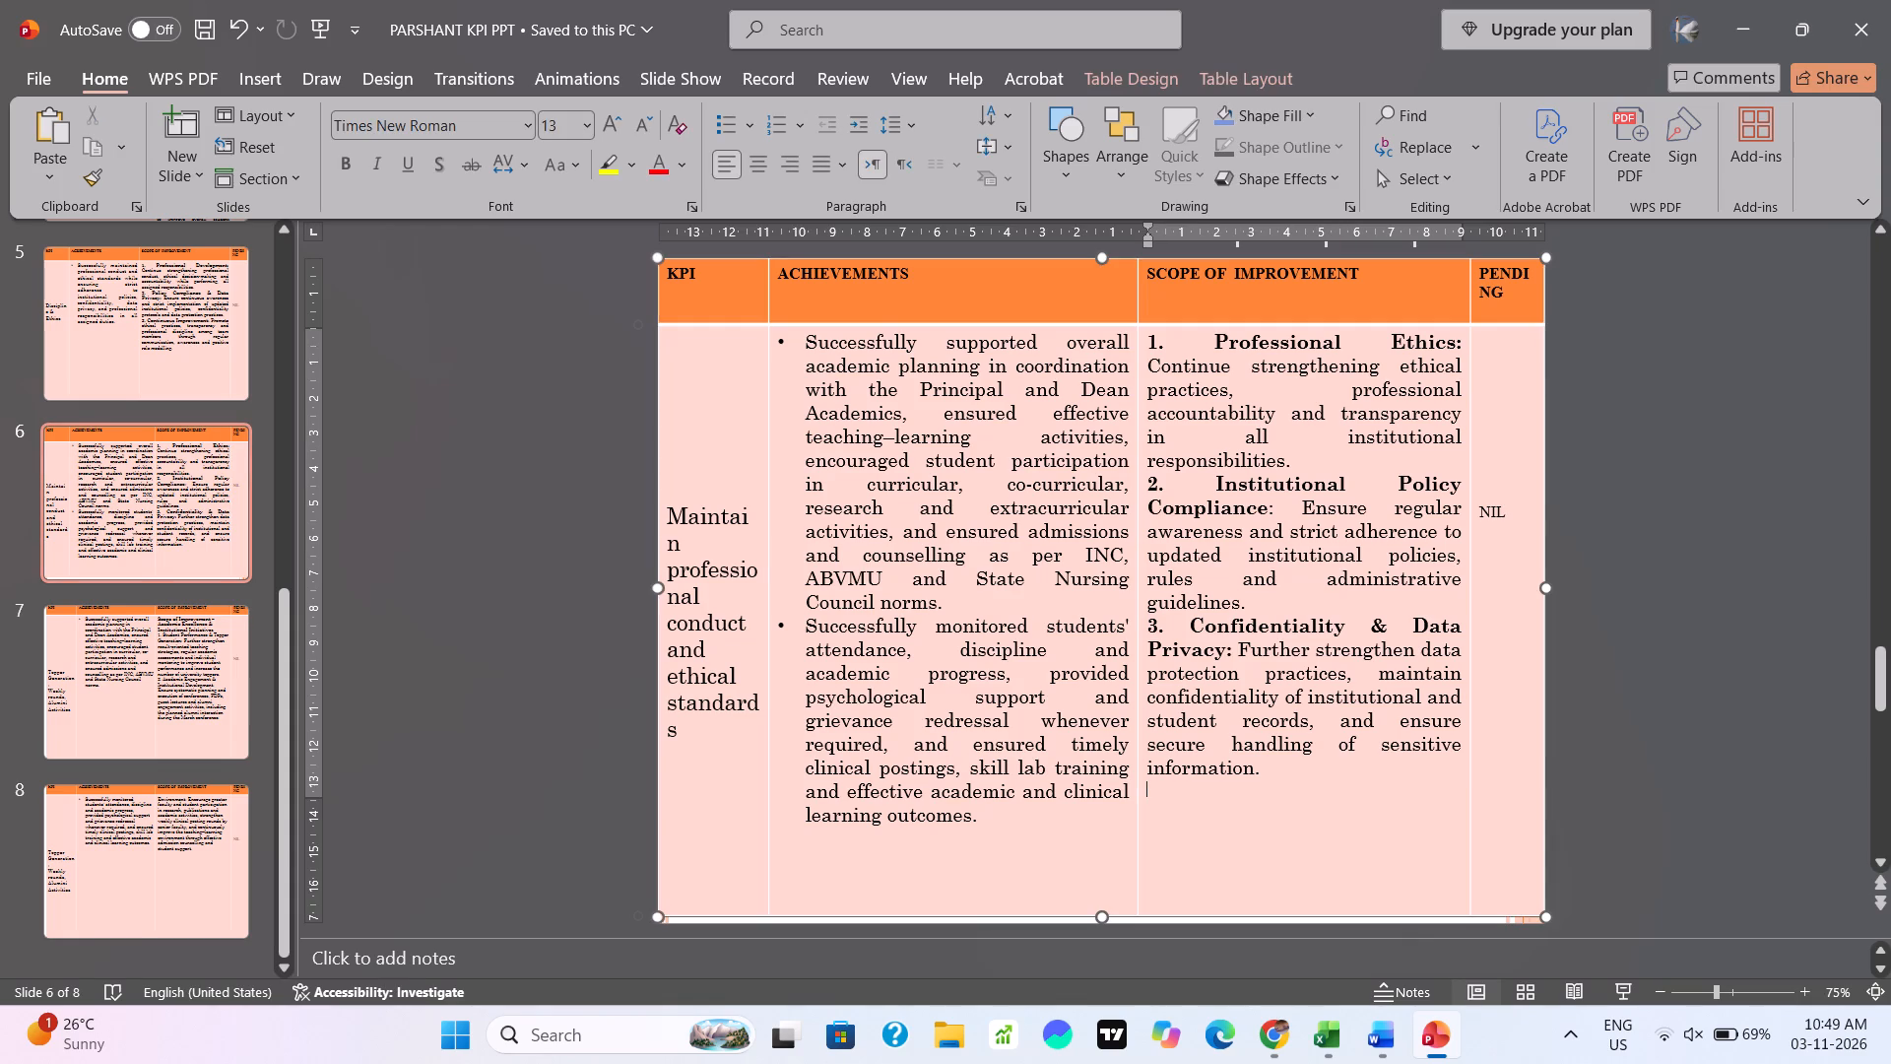
left_click(190, 339)
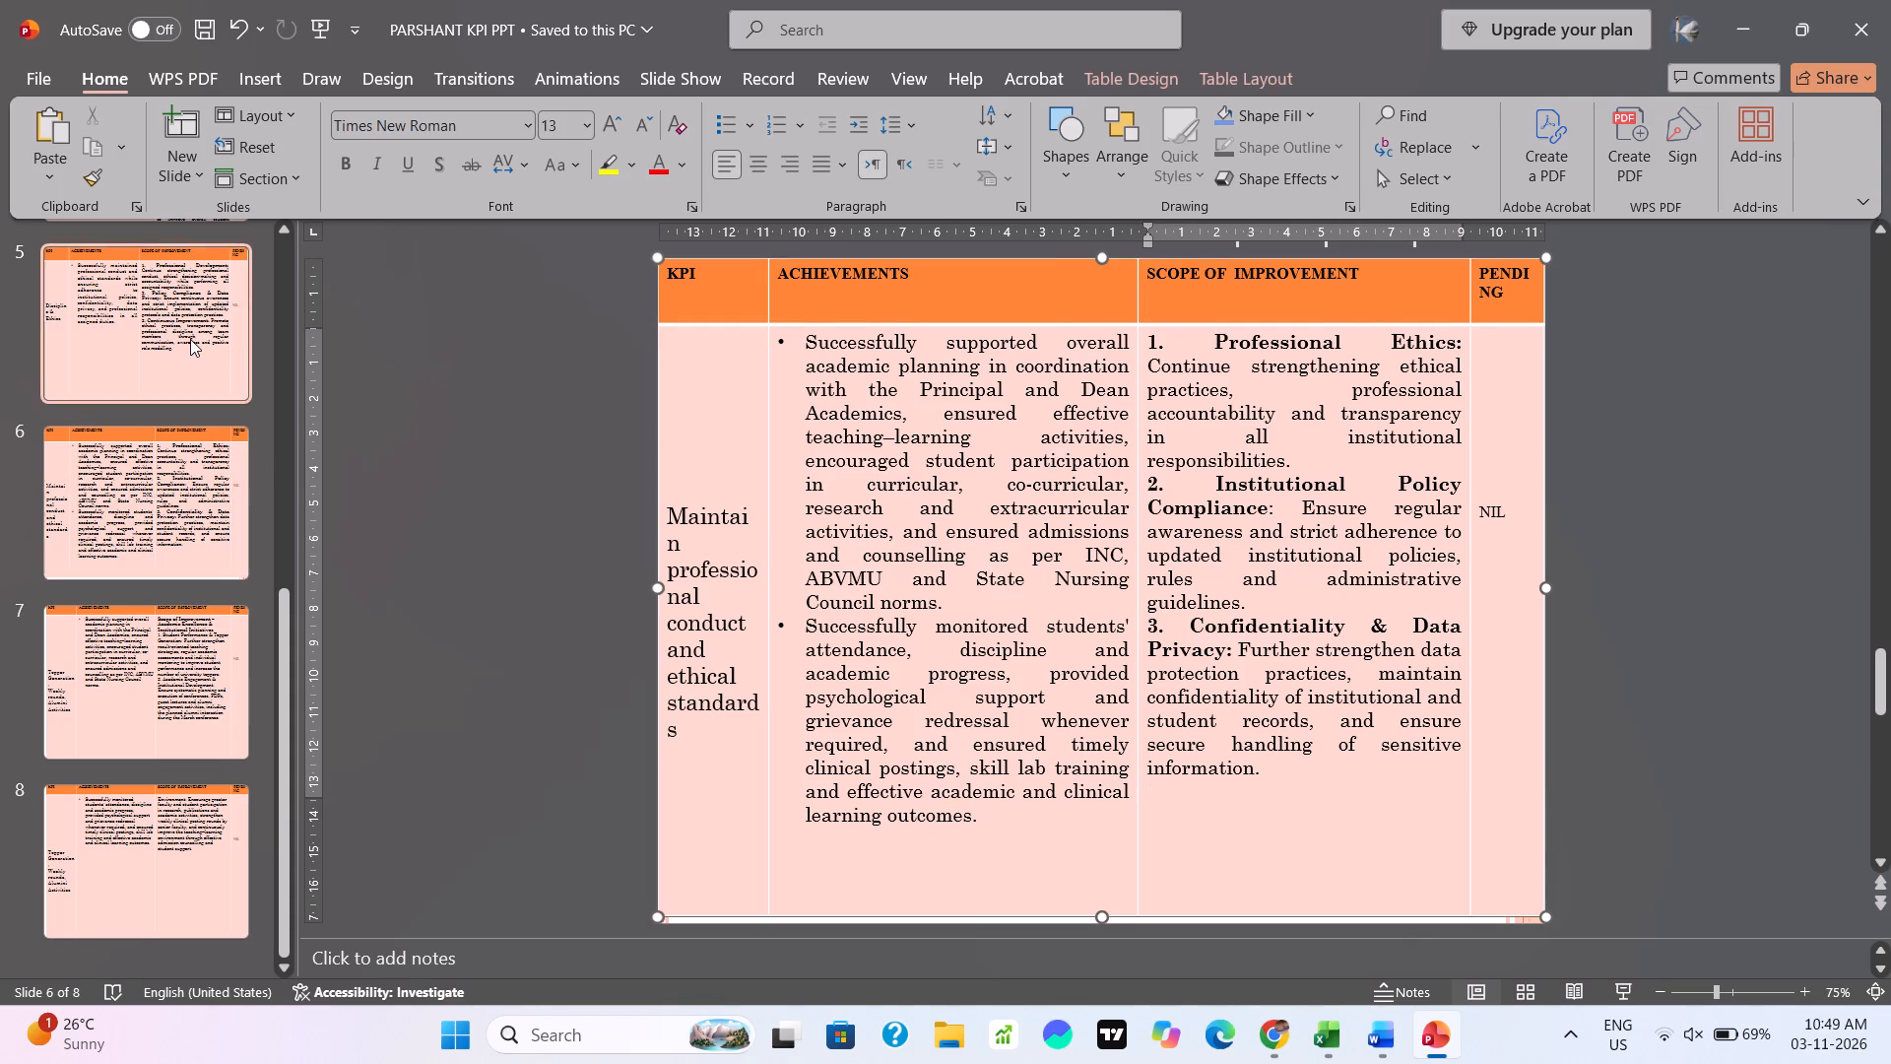
Play the slide show from the title slide through slide 3, and exit it there.
key("Up")
key("Up")
key("Up")
key("Up")
key("Up")
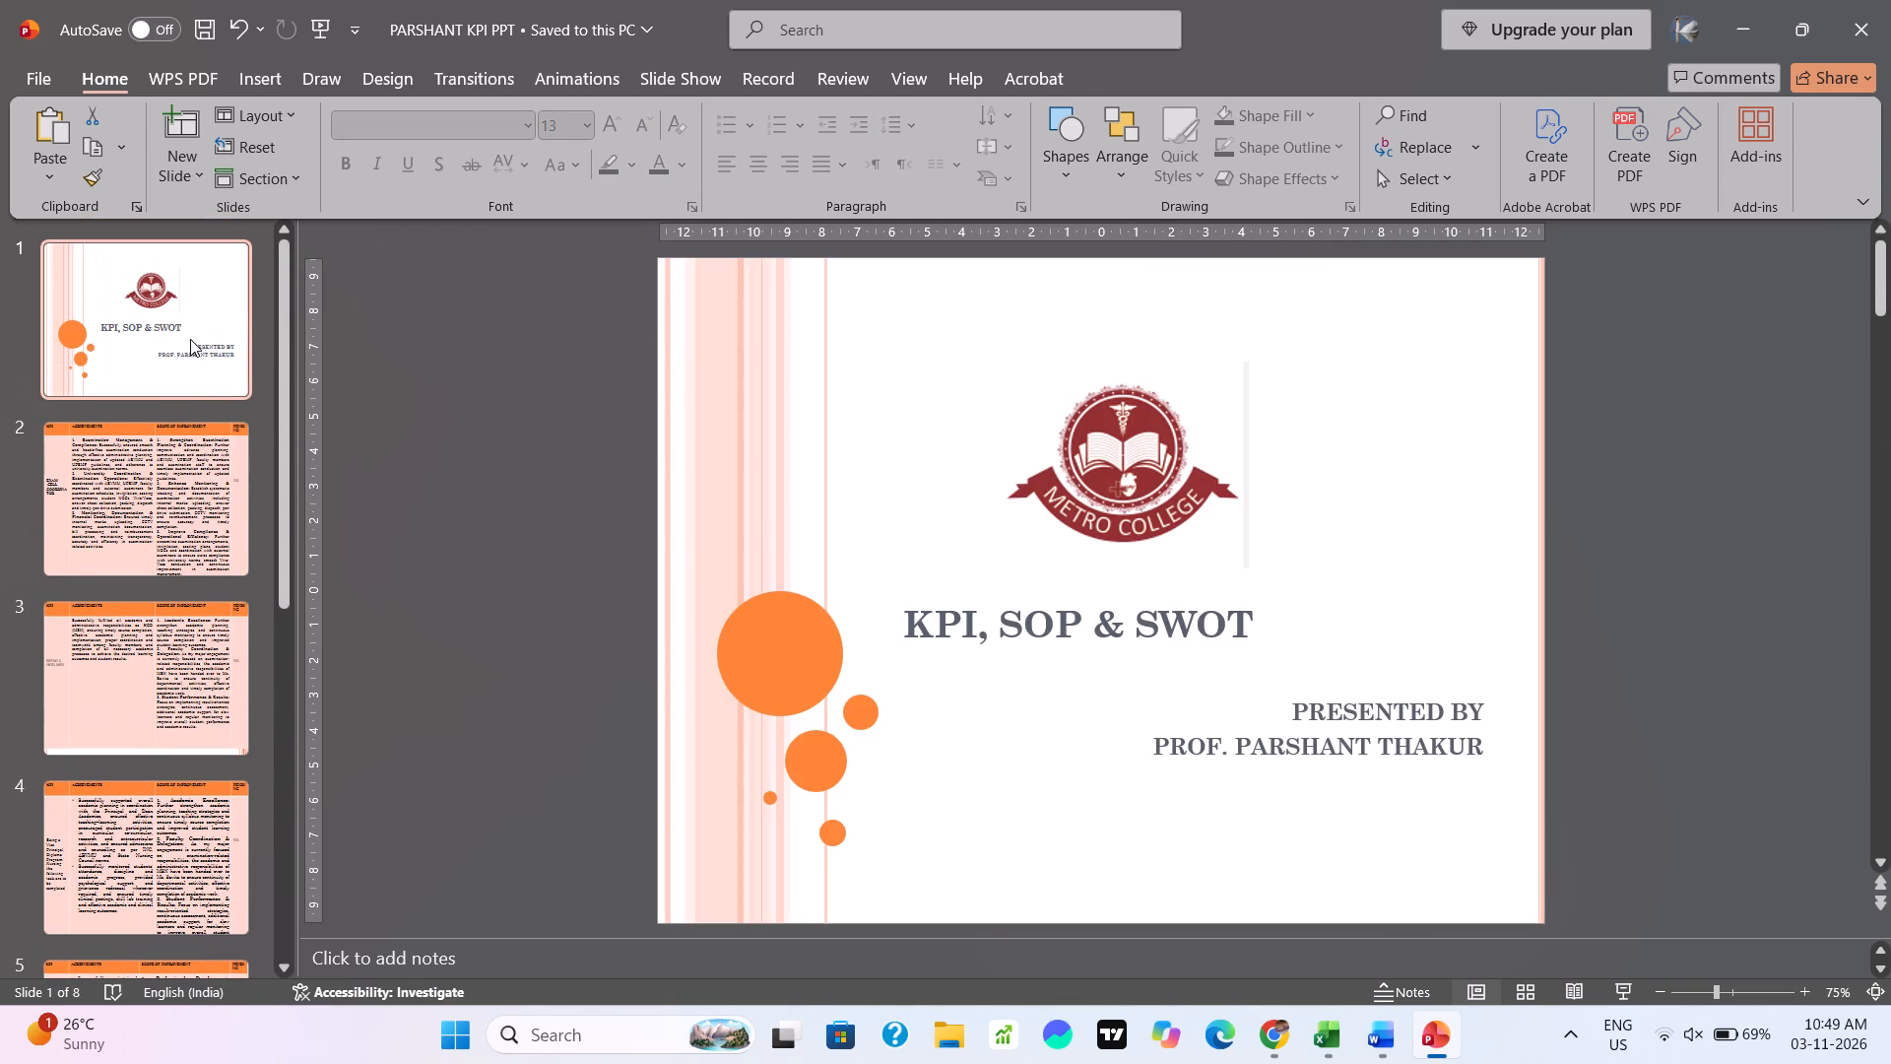
key("Up")
left_click(190, 339)
left_click(1615, 990)
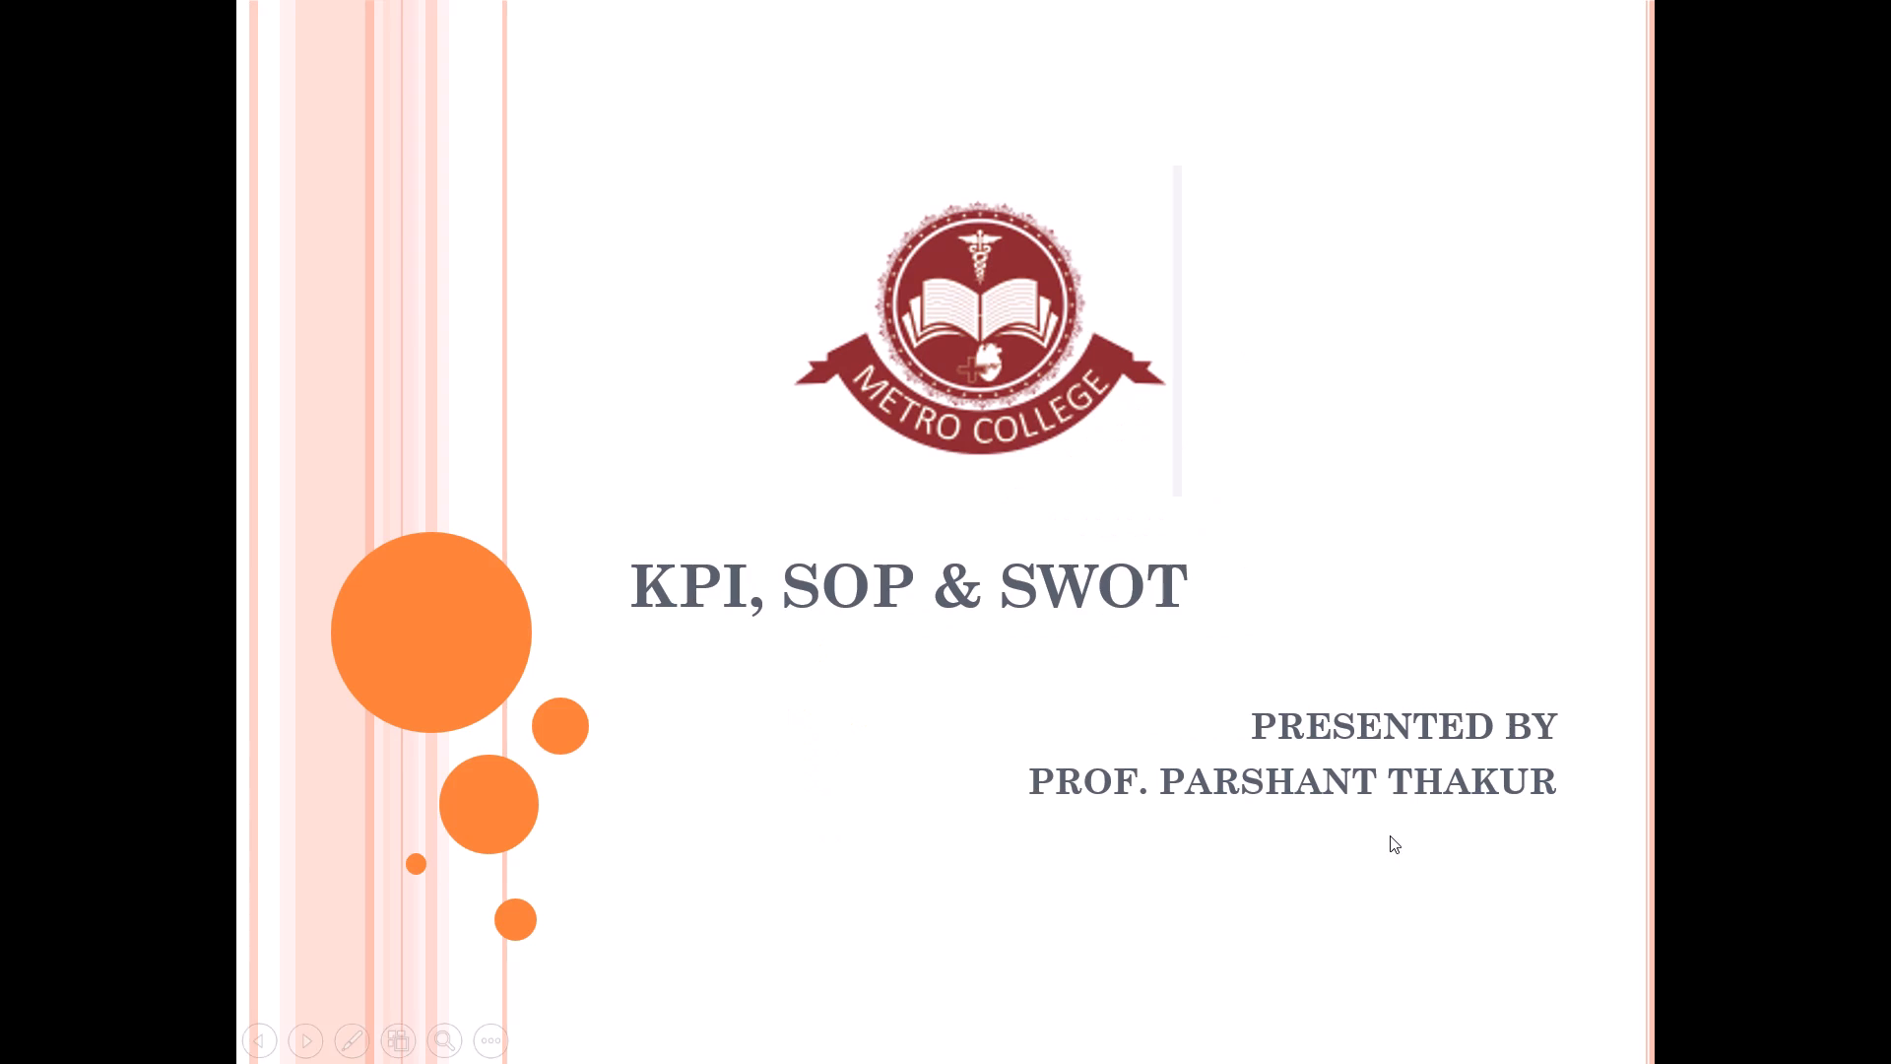
key("Down")
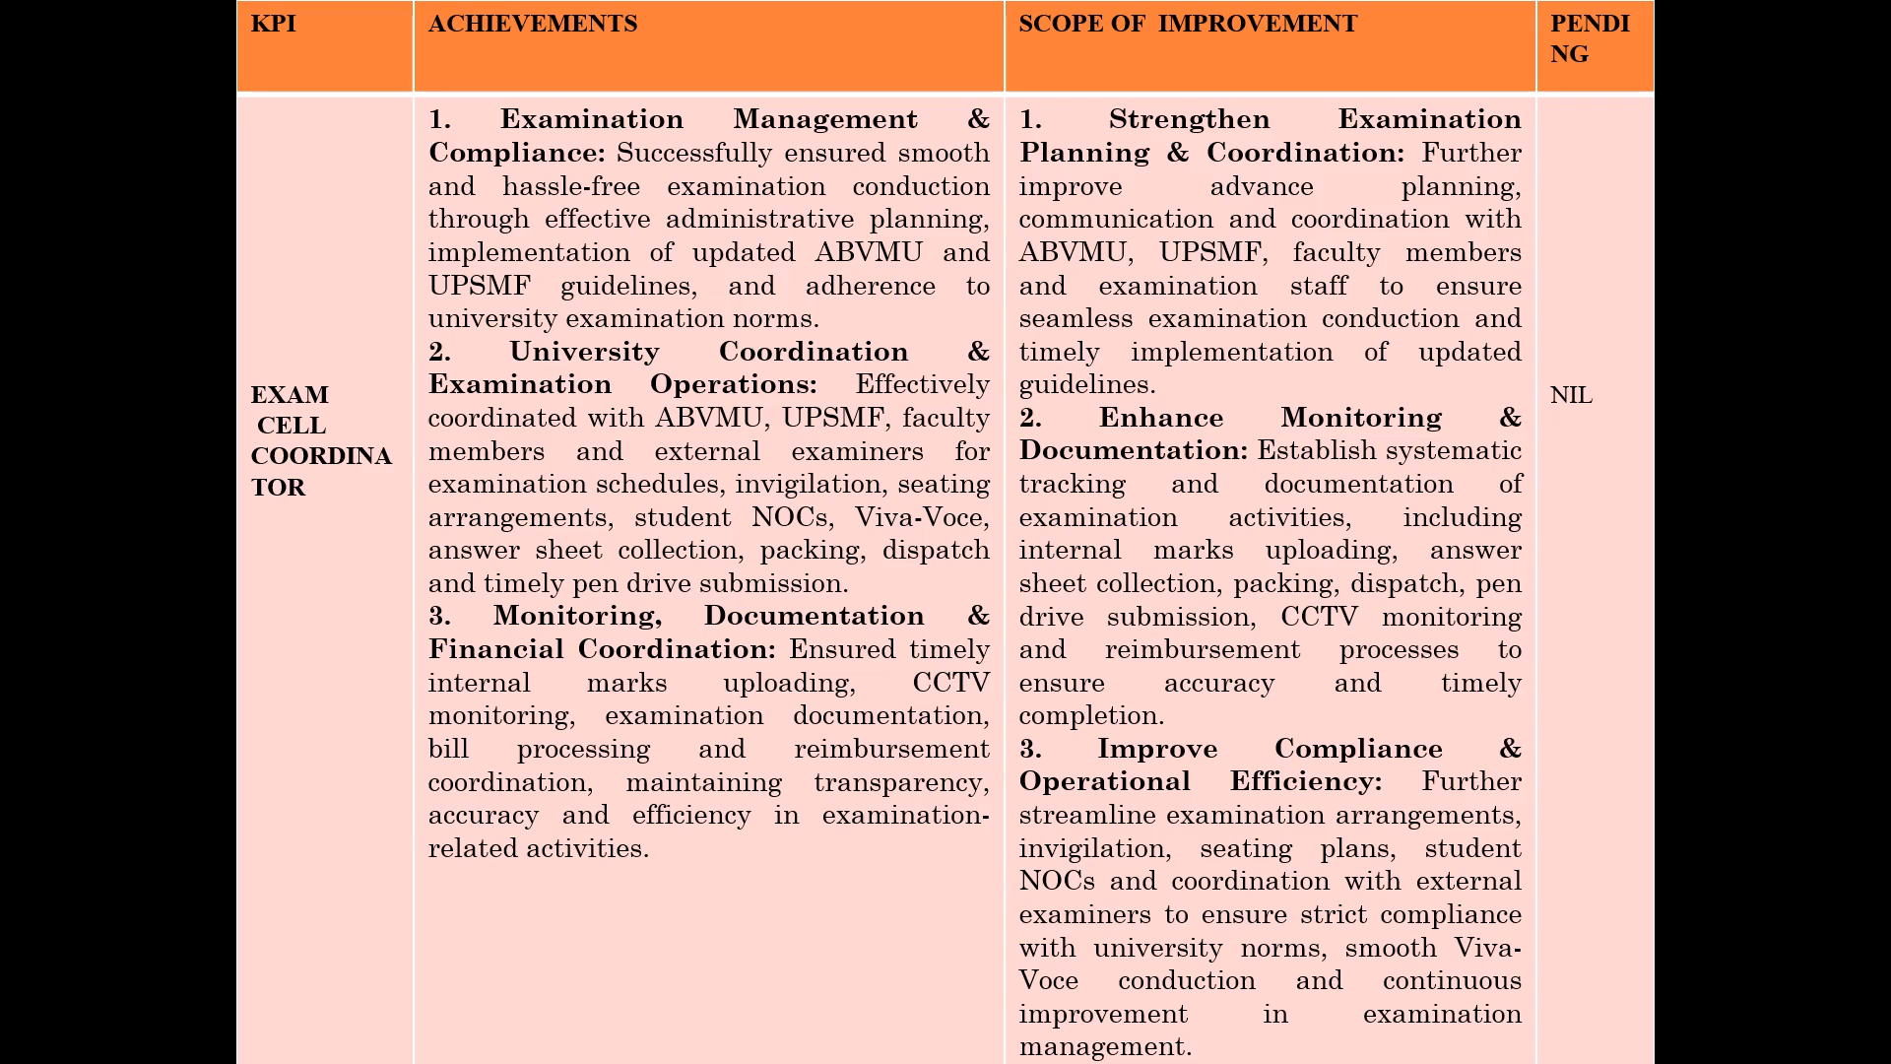
key("Down")
key("Escape")
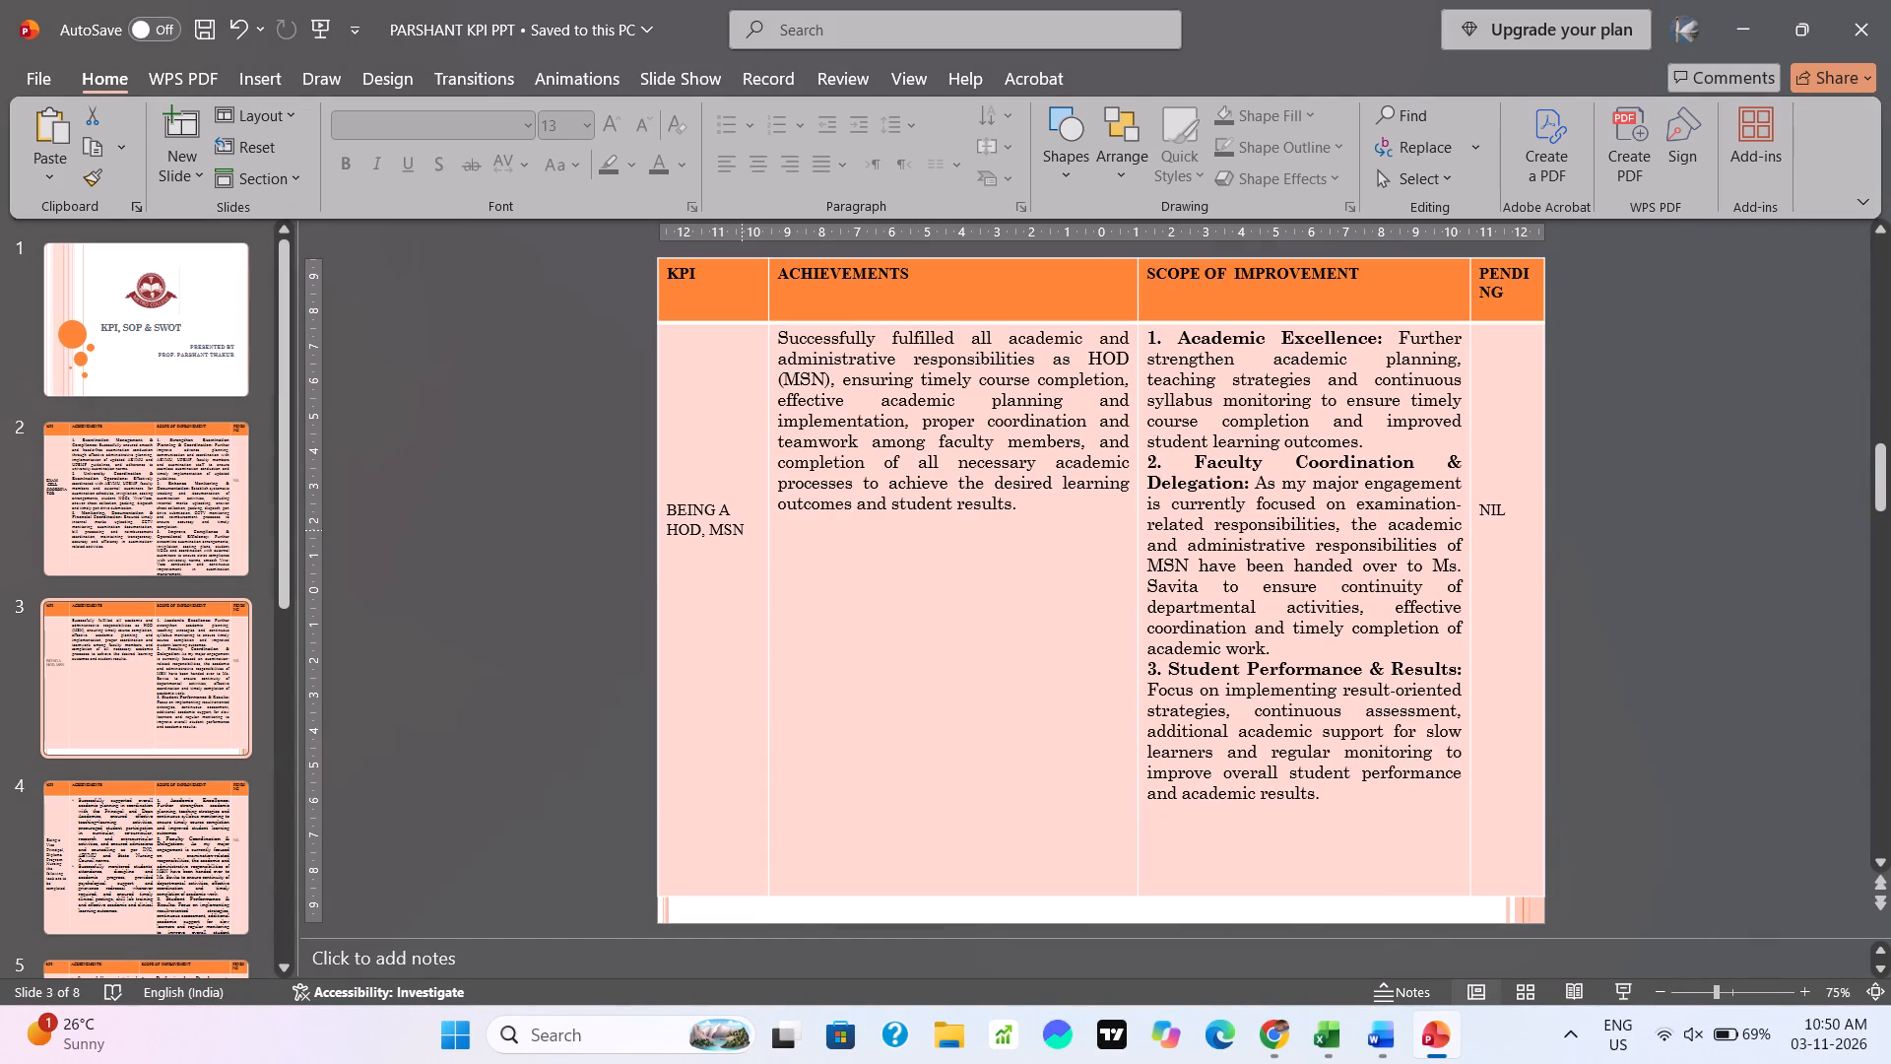
Make the KPI label "BEING A HOD, MSN" on slide 3 bold.
left_click_drag(744, 530, 760, 538)
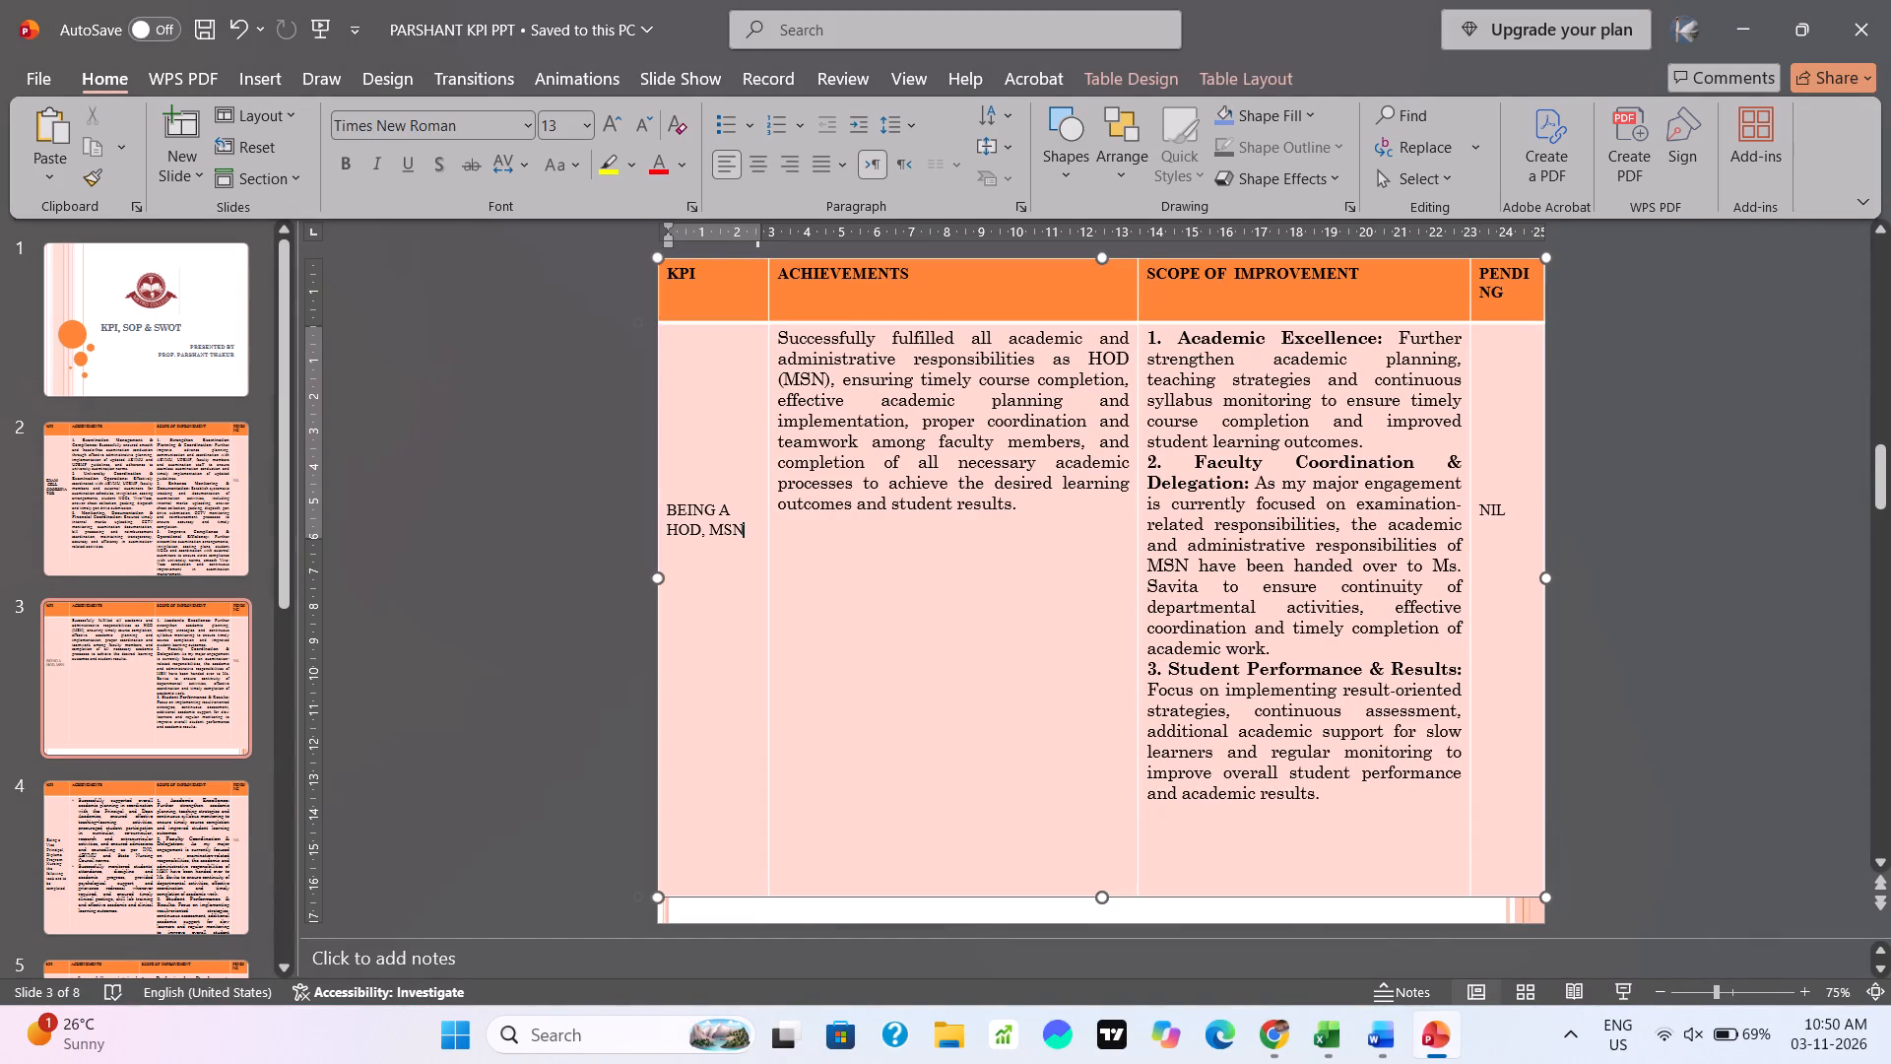
left_click(760, 538)
left_click_drag(746, 528, 675, 499)
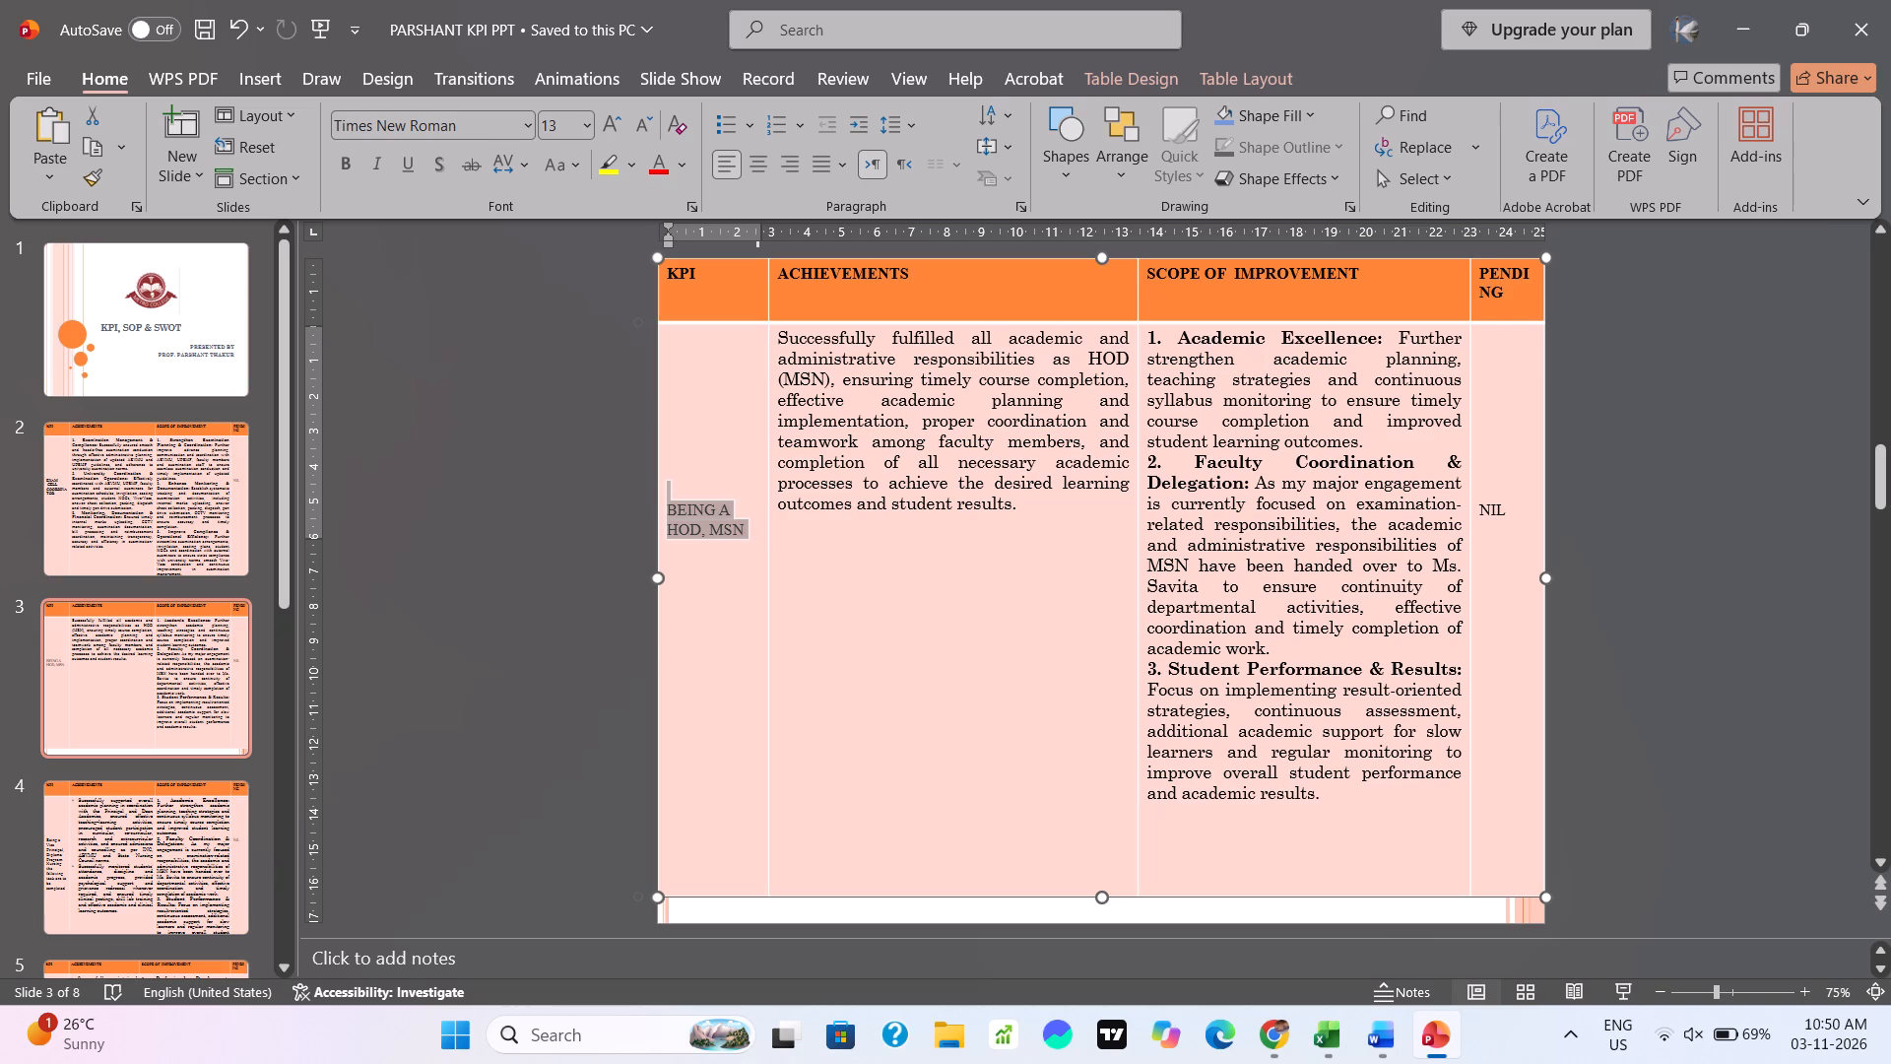
left_click_drag(675, 499, 672, 507)
key("ctrl+b")
Make slide 4's whole KPI label, starting "Being a Vice Principal, Diploma Program Nursing", bold.
left_click(224, 851)
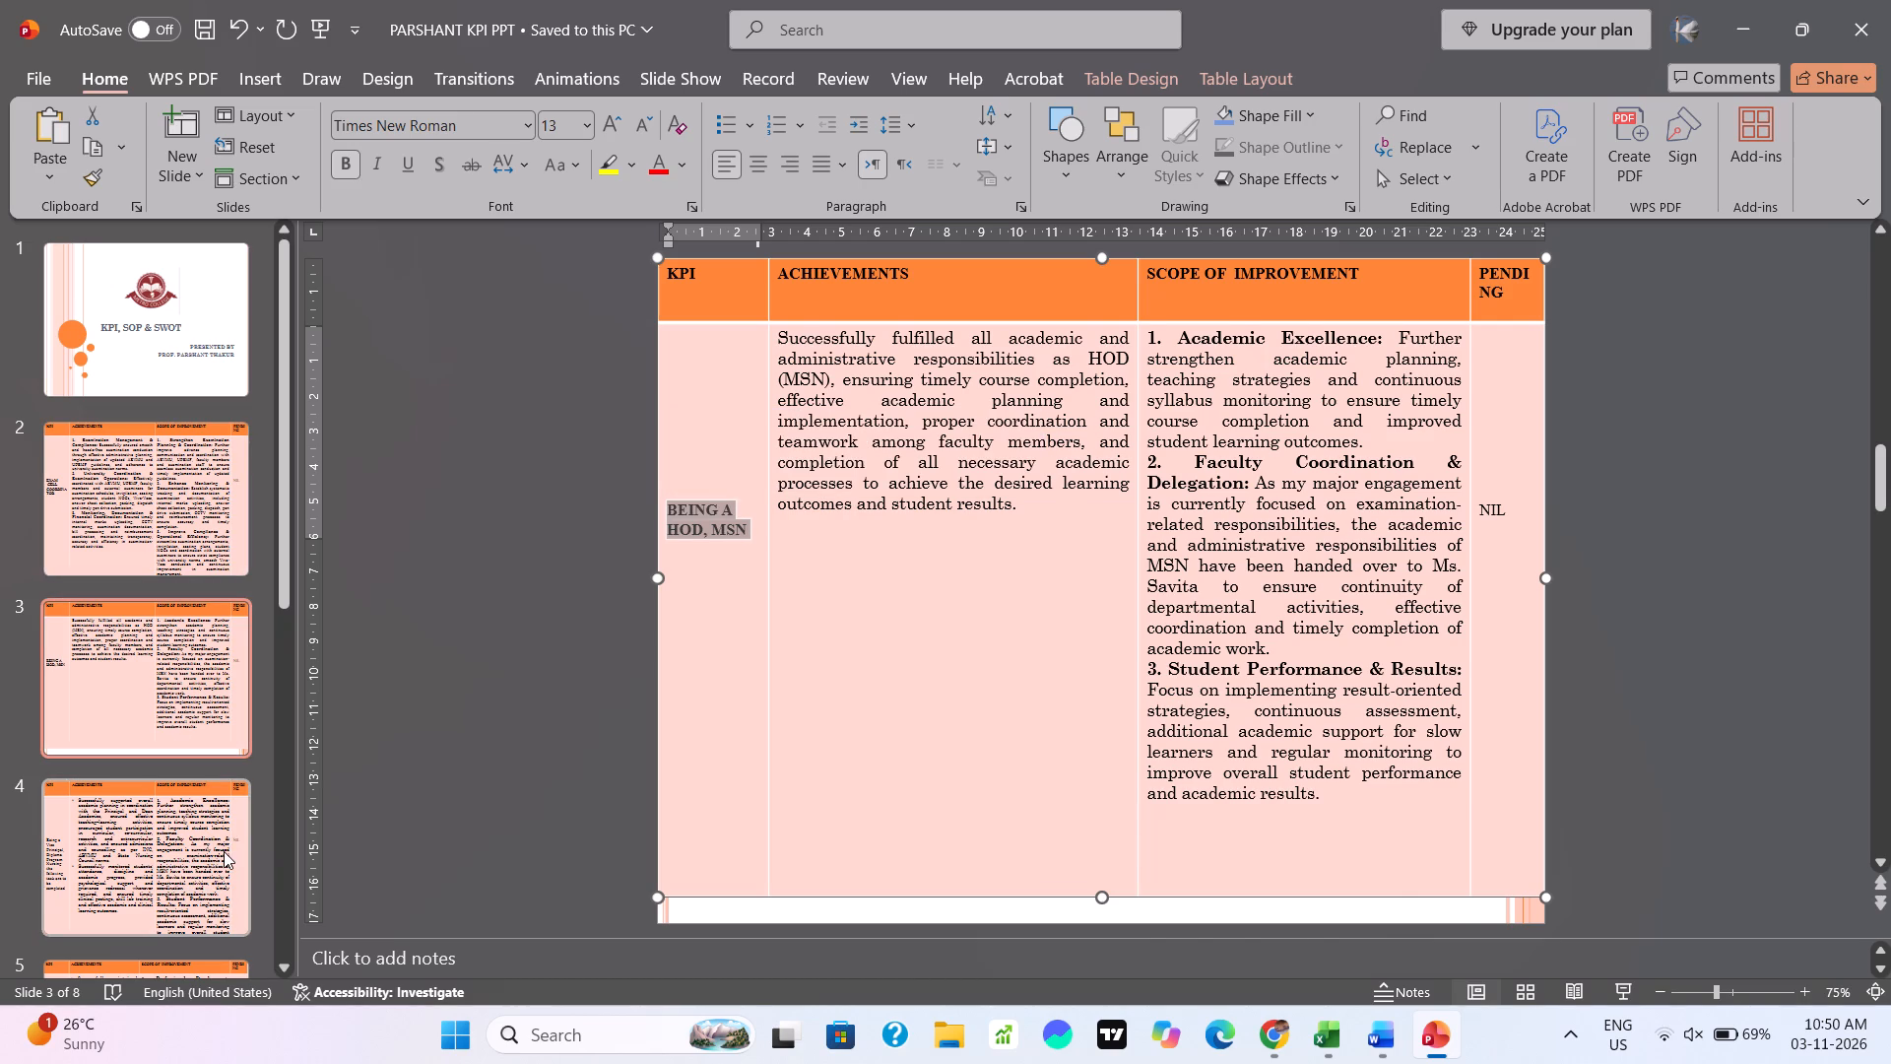
left_click_drag(747, 721, 699, 564)
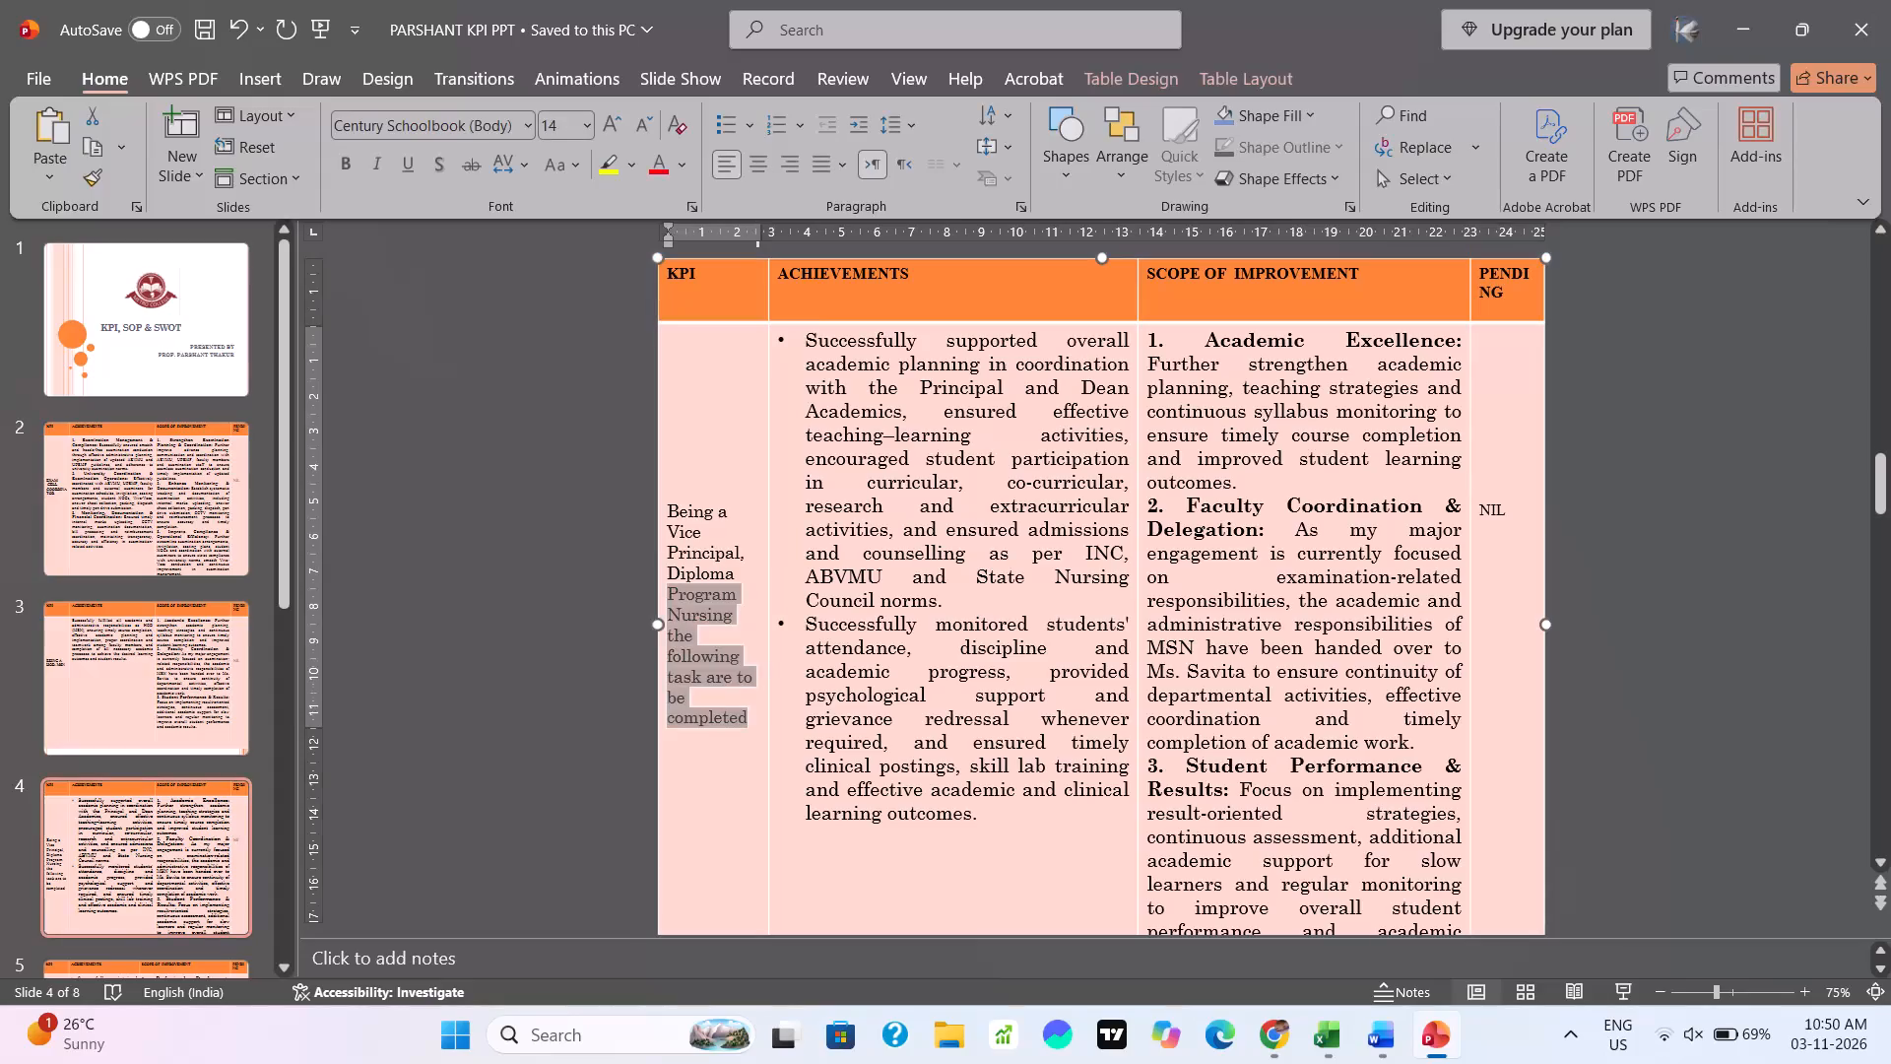
left_click_drag(699, 564, 656, 487)
key("ctrl+b")
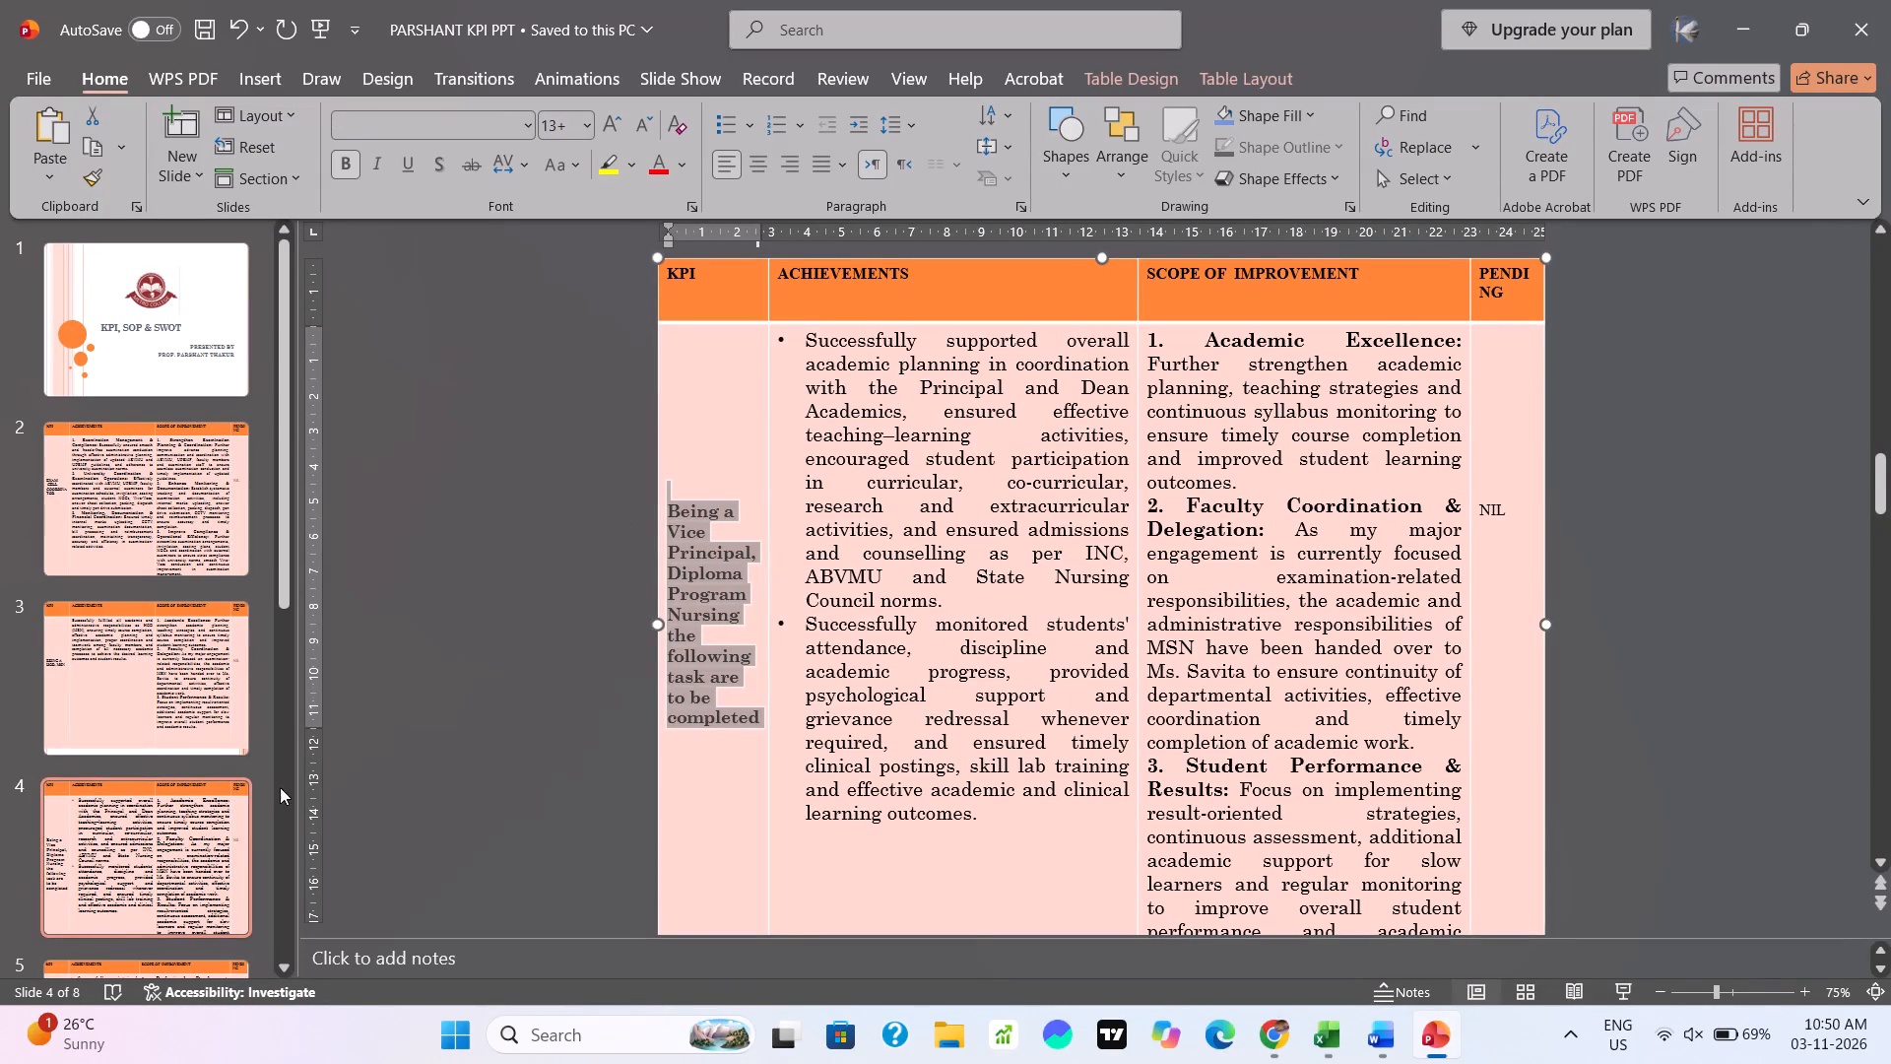
Make the KPI label "Discipline & Ethics" on slide 5 bold.
left_click(135, 882)
key("Down")
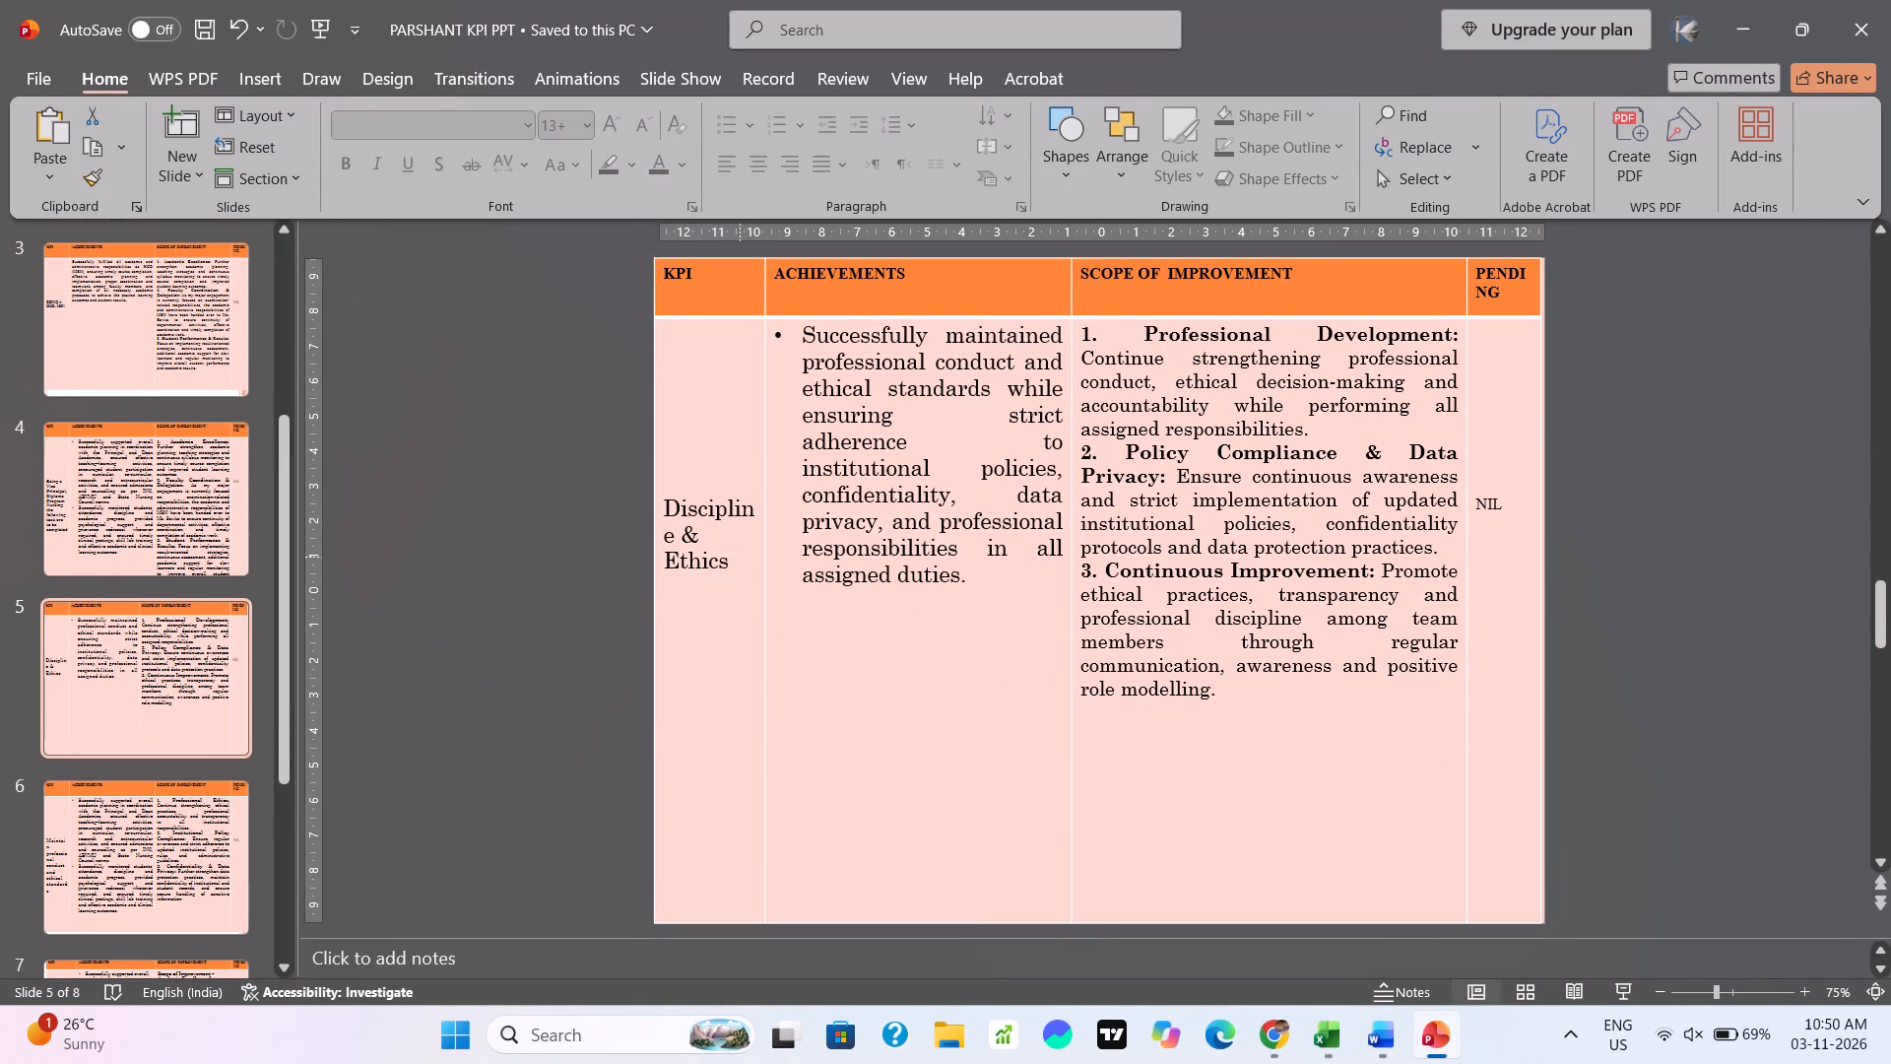
left_click_drag(739, 559, 672, 511)
key("ctrl+b")
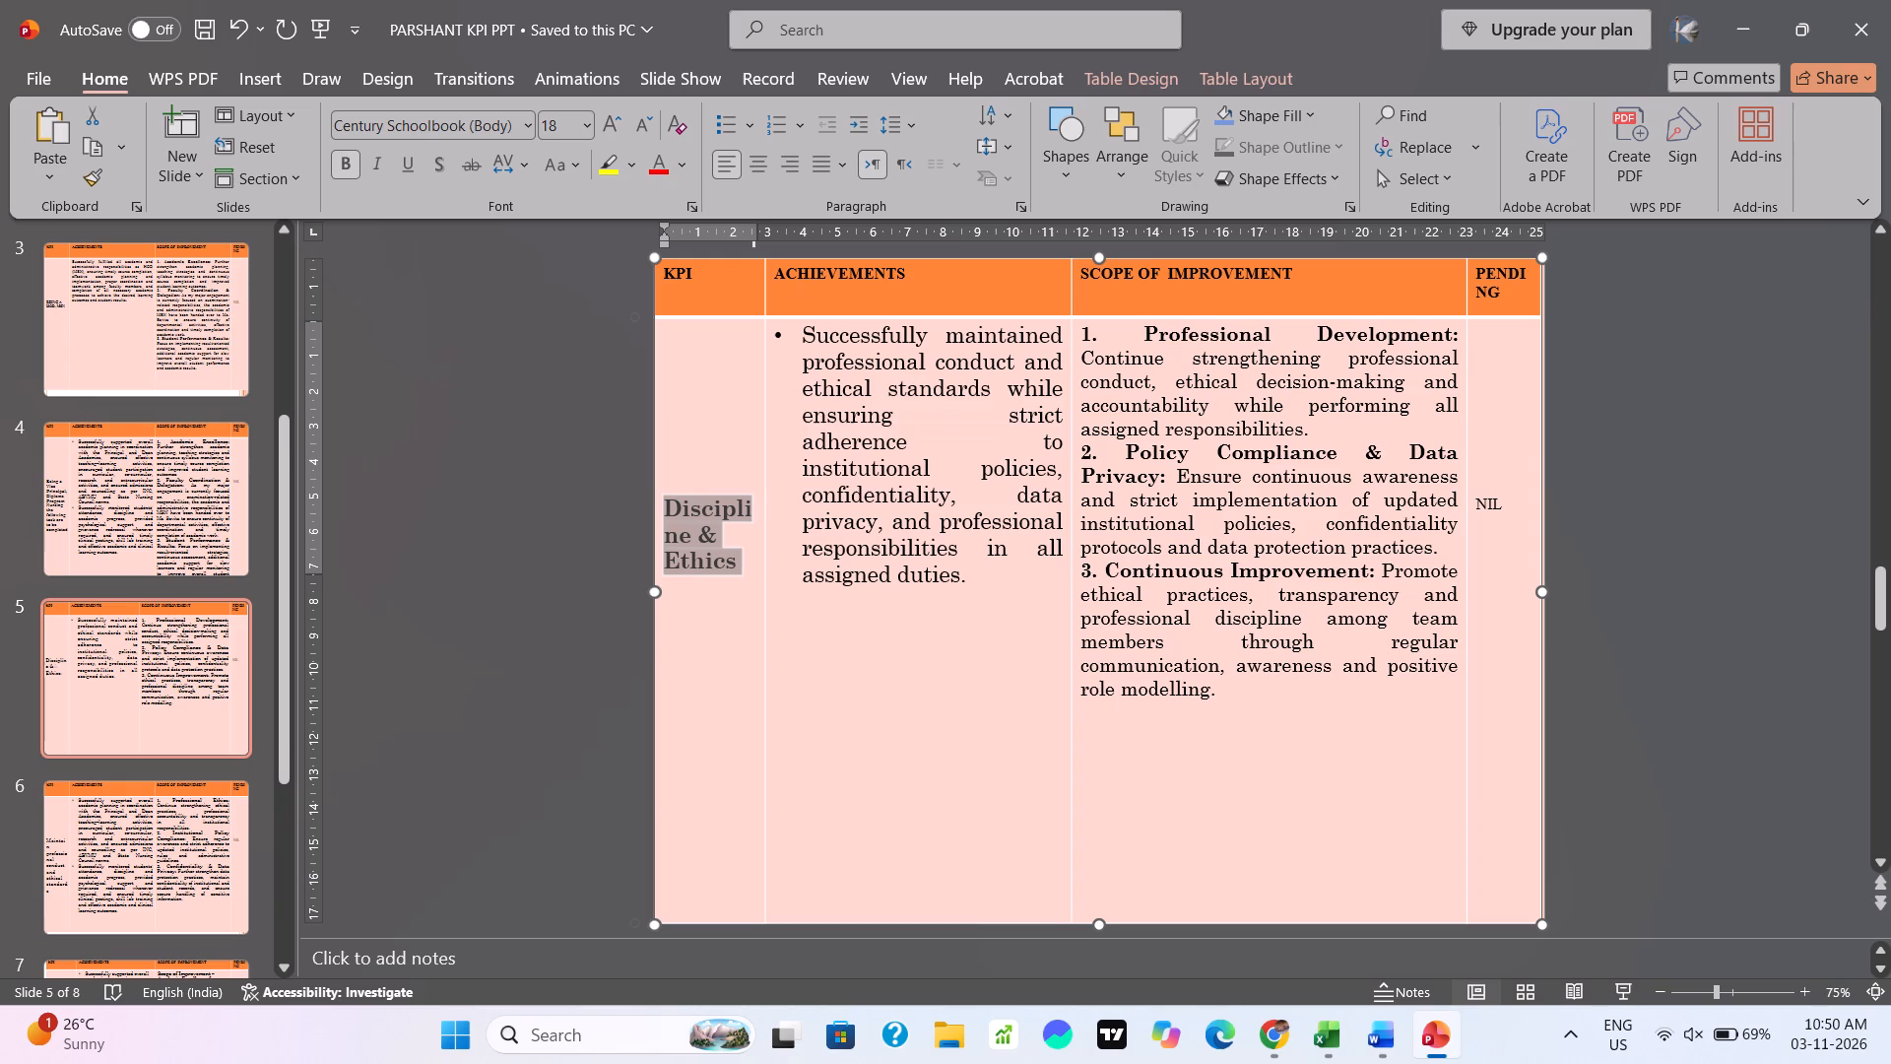
Make the KPI label "Maintain professional conduct and ethical standards" on slide 6 bold.
left_click(138, 835)
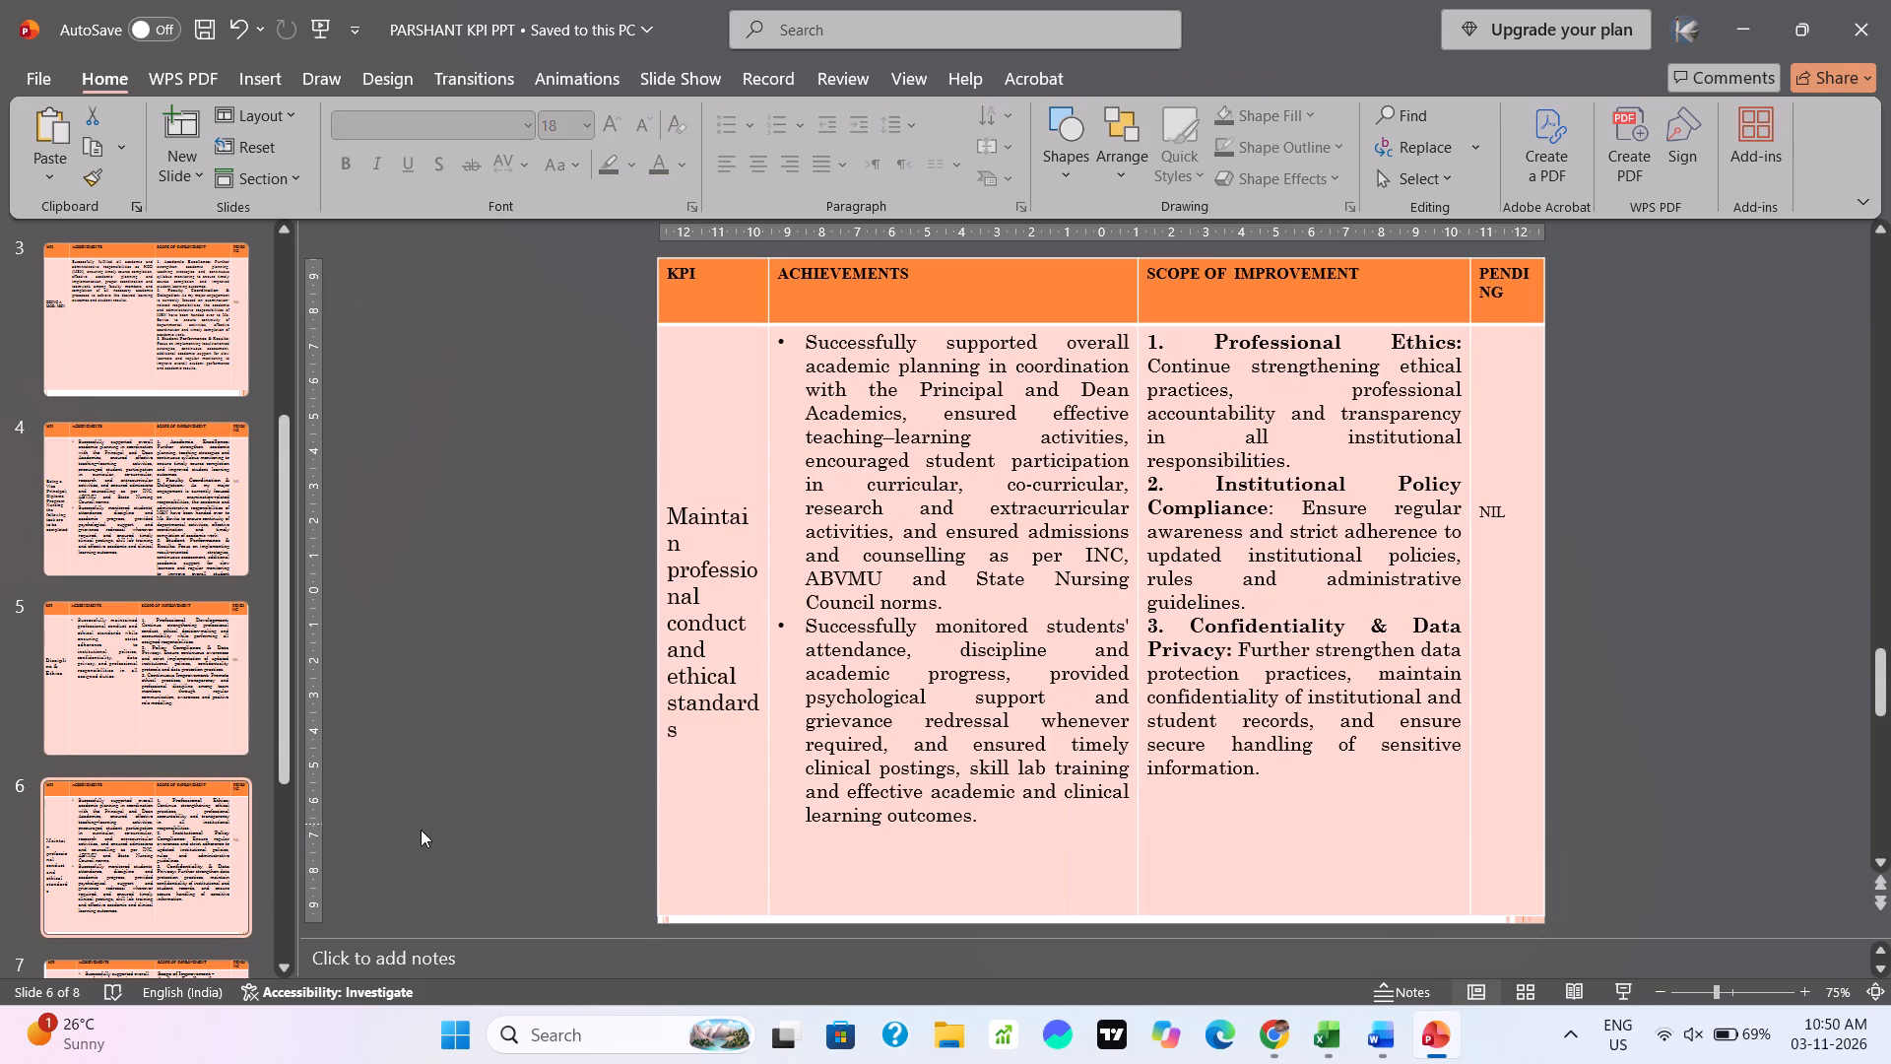
left_click_drag(685, 736, 671, 485)
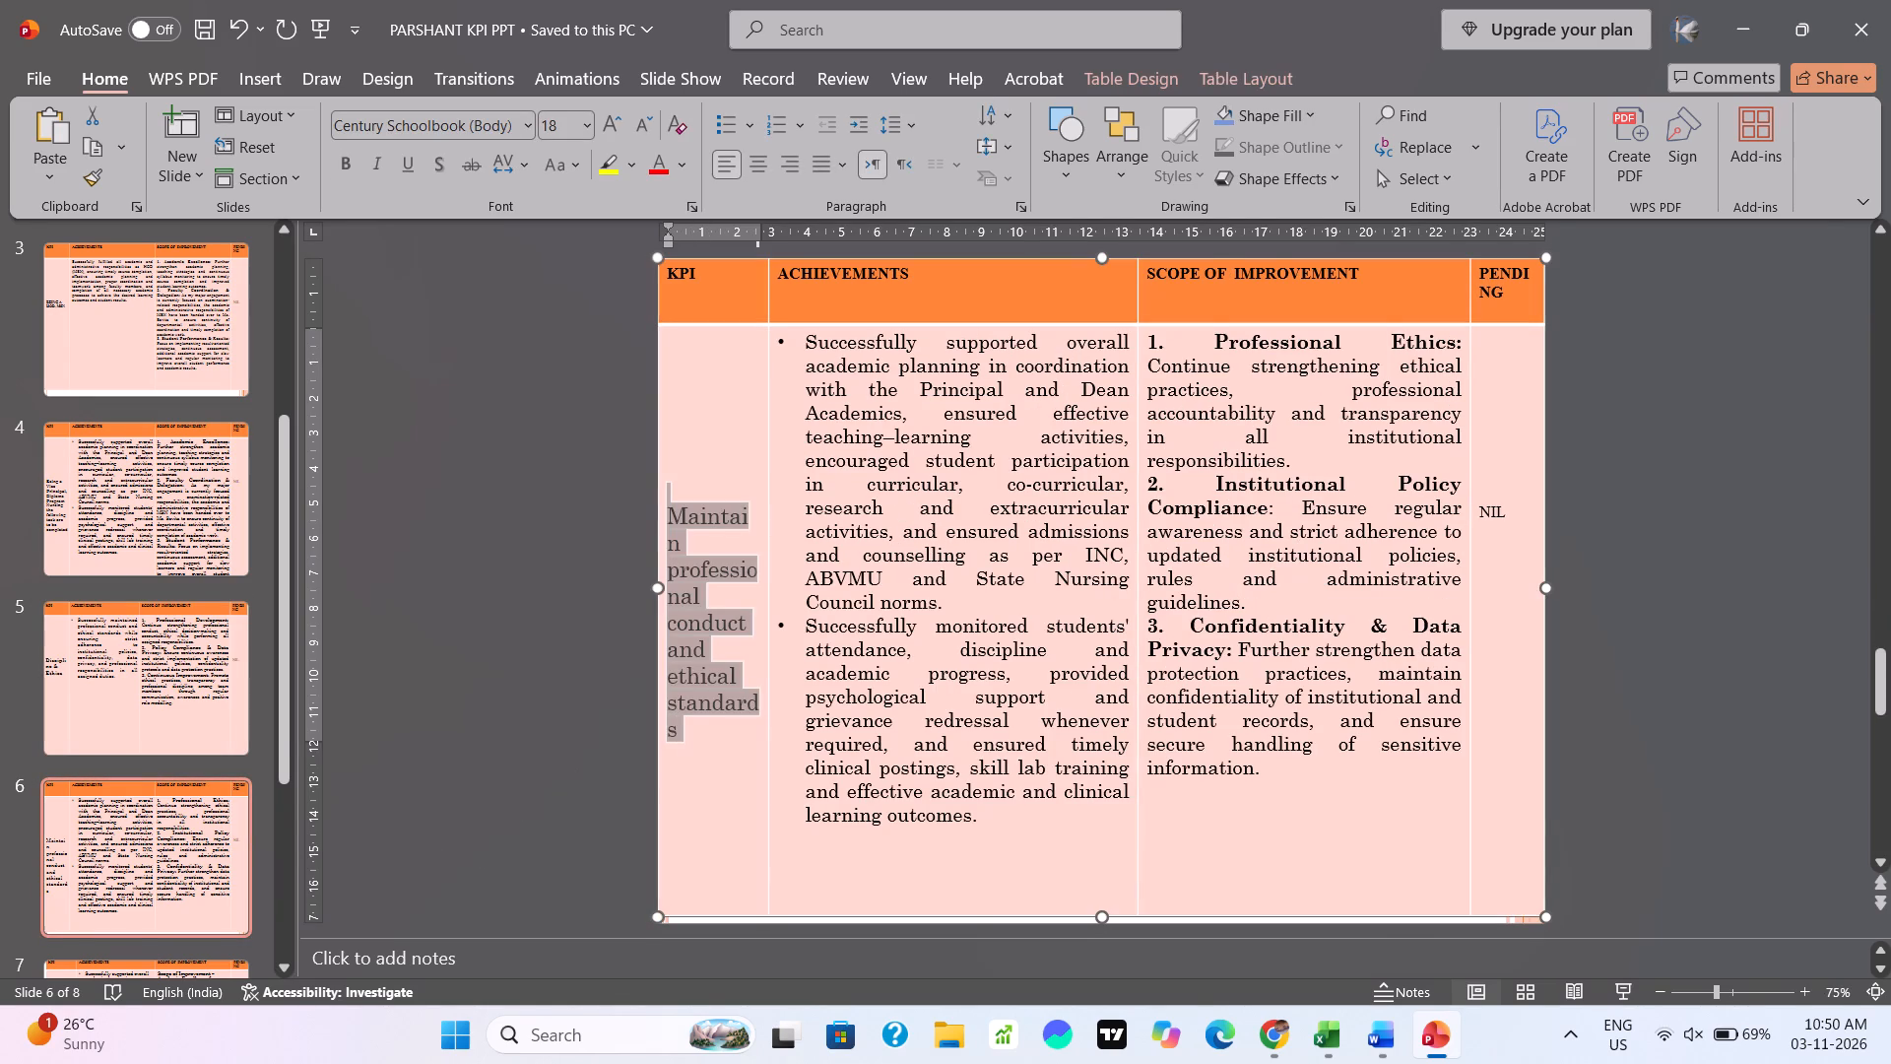
left_click_drag(671, 485, 673, 500)
key("ctrl+b")
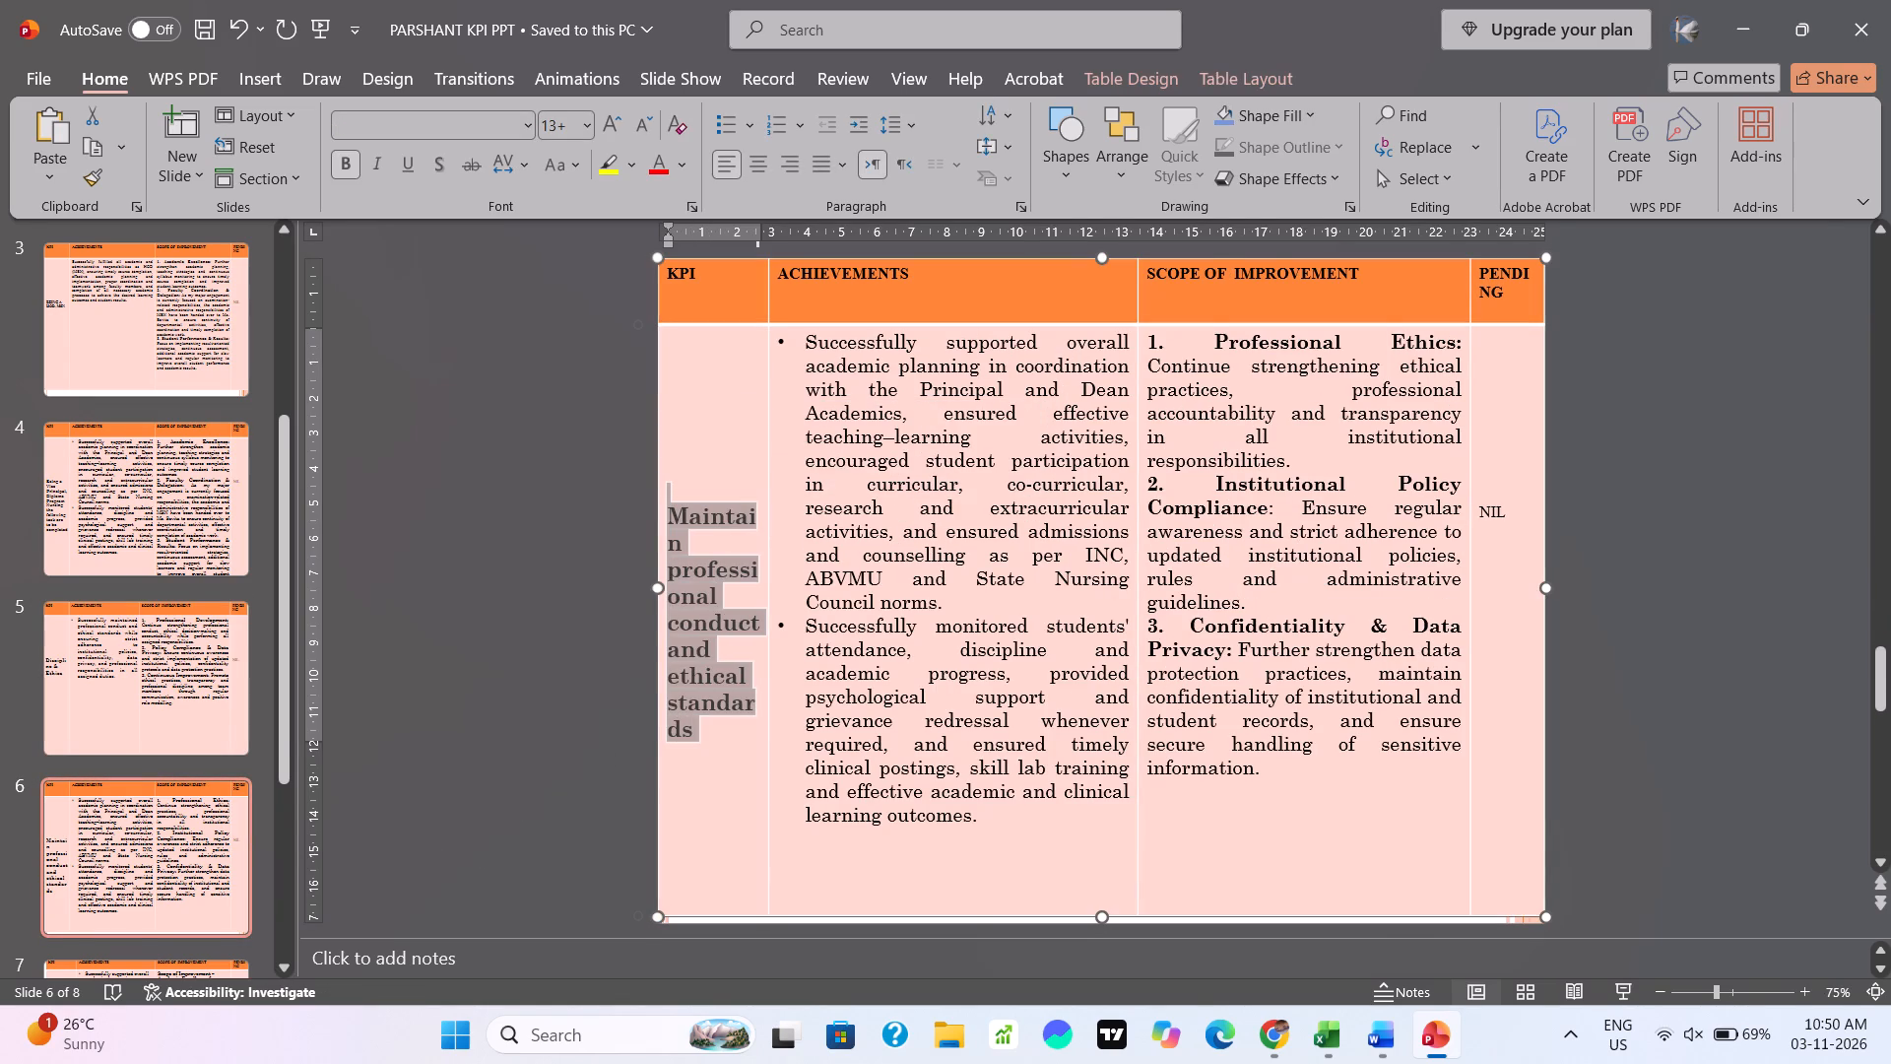
Make the KPI label "Topper Generation, Weekly rounds, Alumini Activities" on slide 7 bold.
left_click(68, 858)
key("Down")
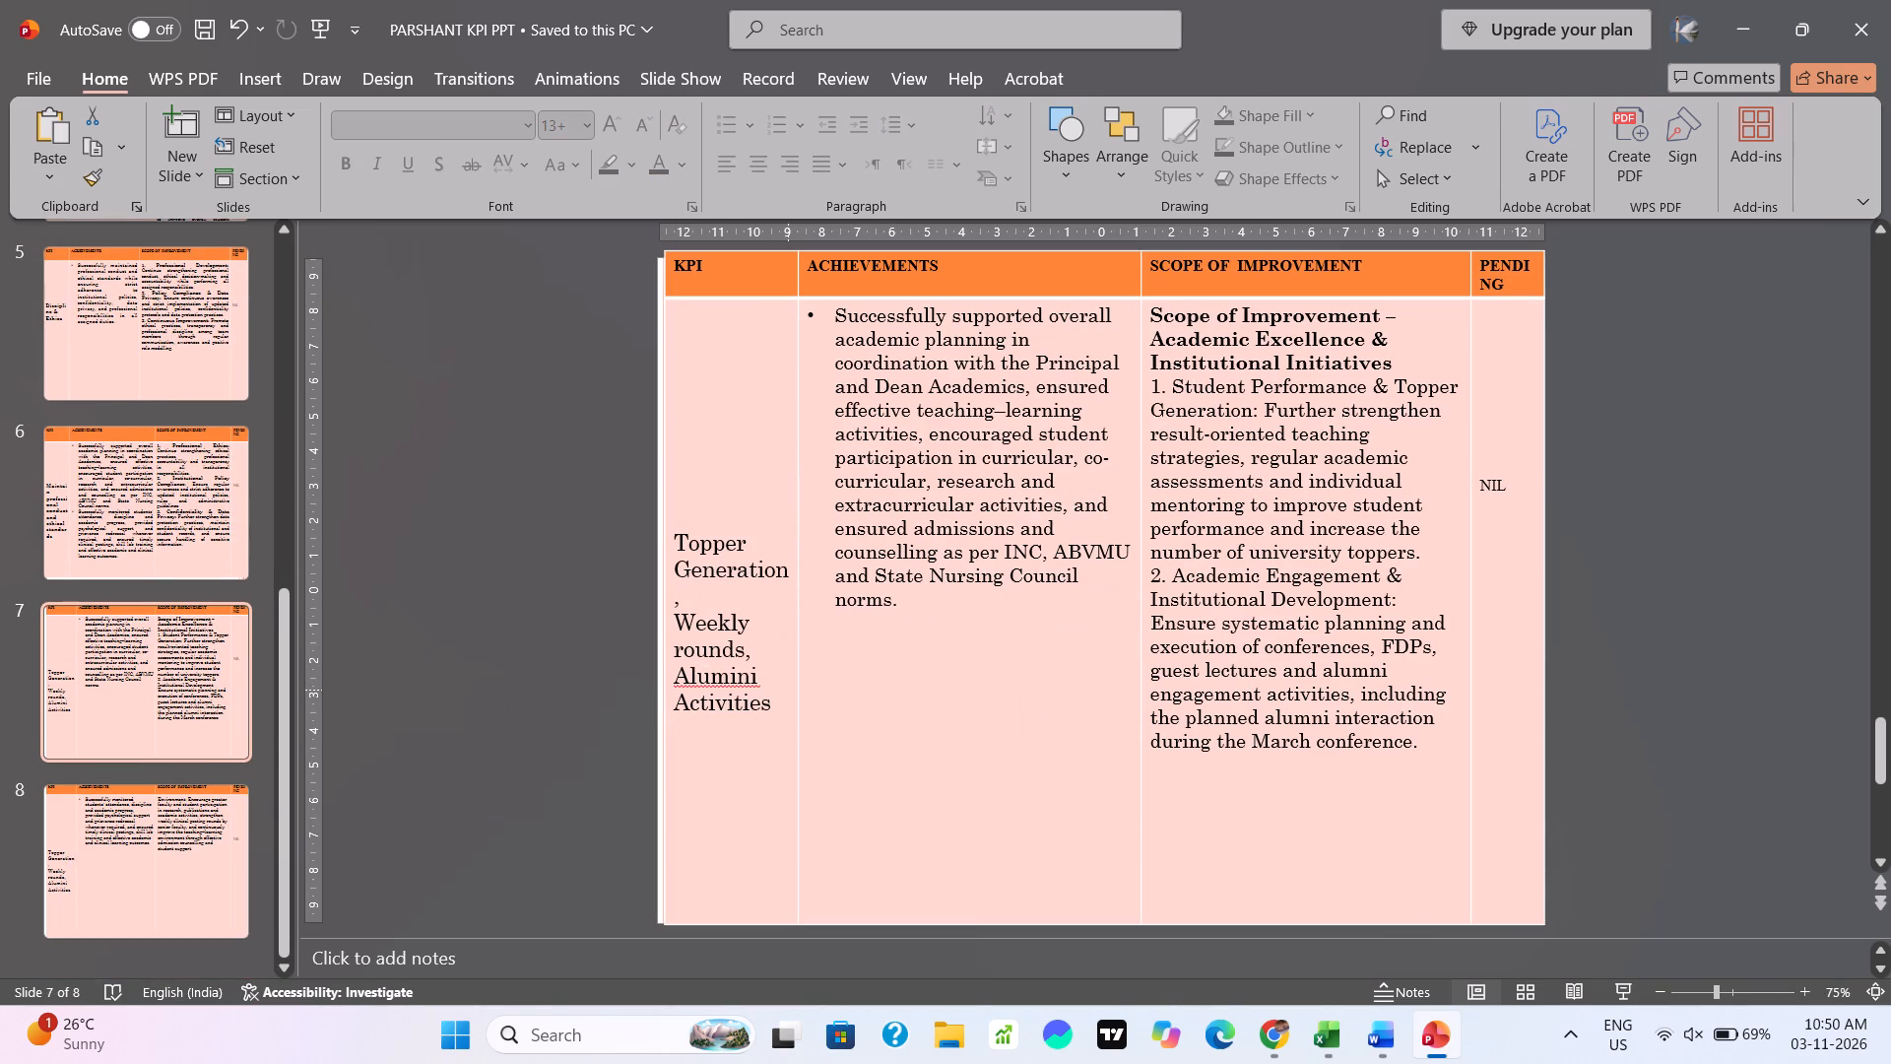
left_click_drag(773, 703, 685, 540)
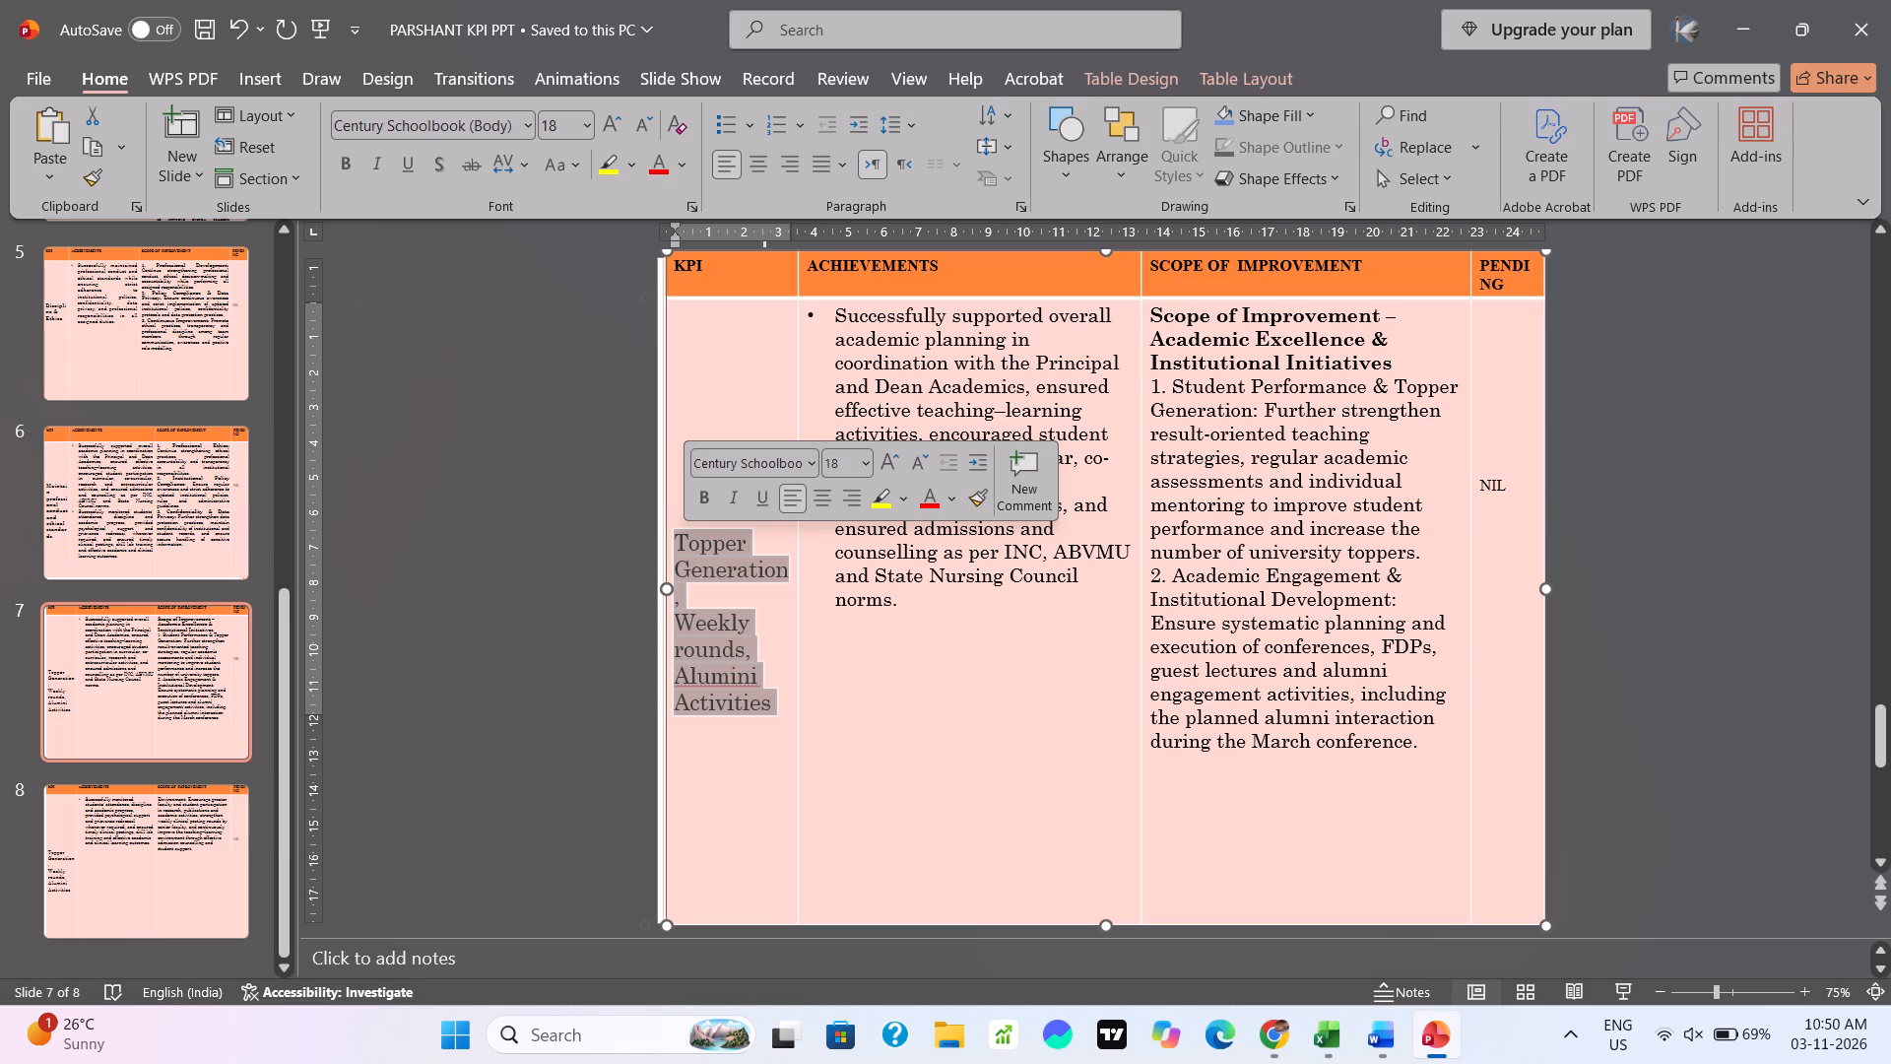
key("ctrl+b")
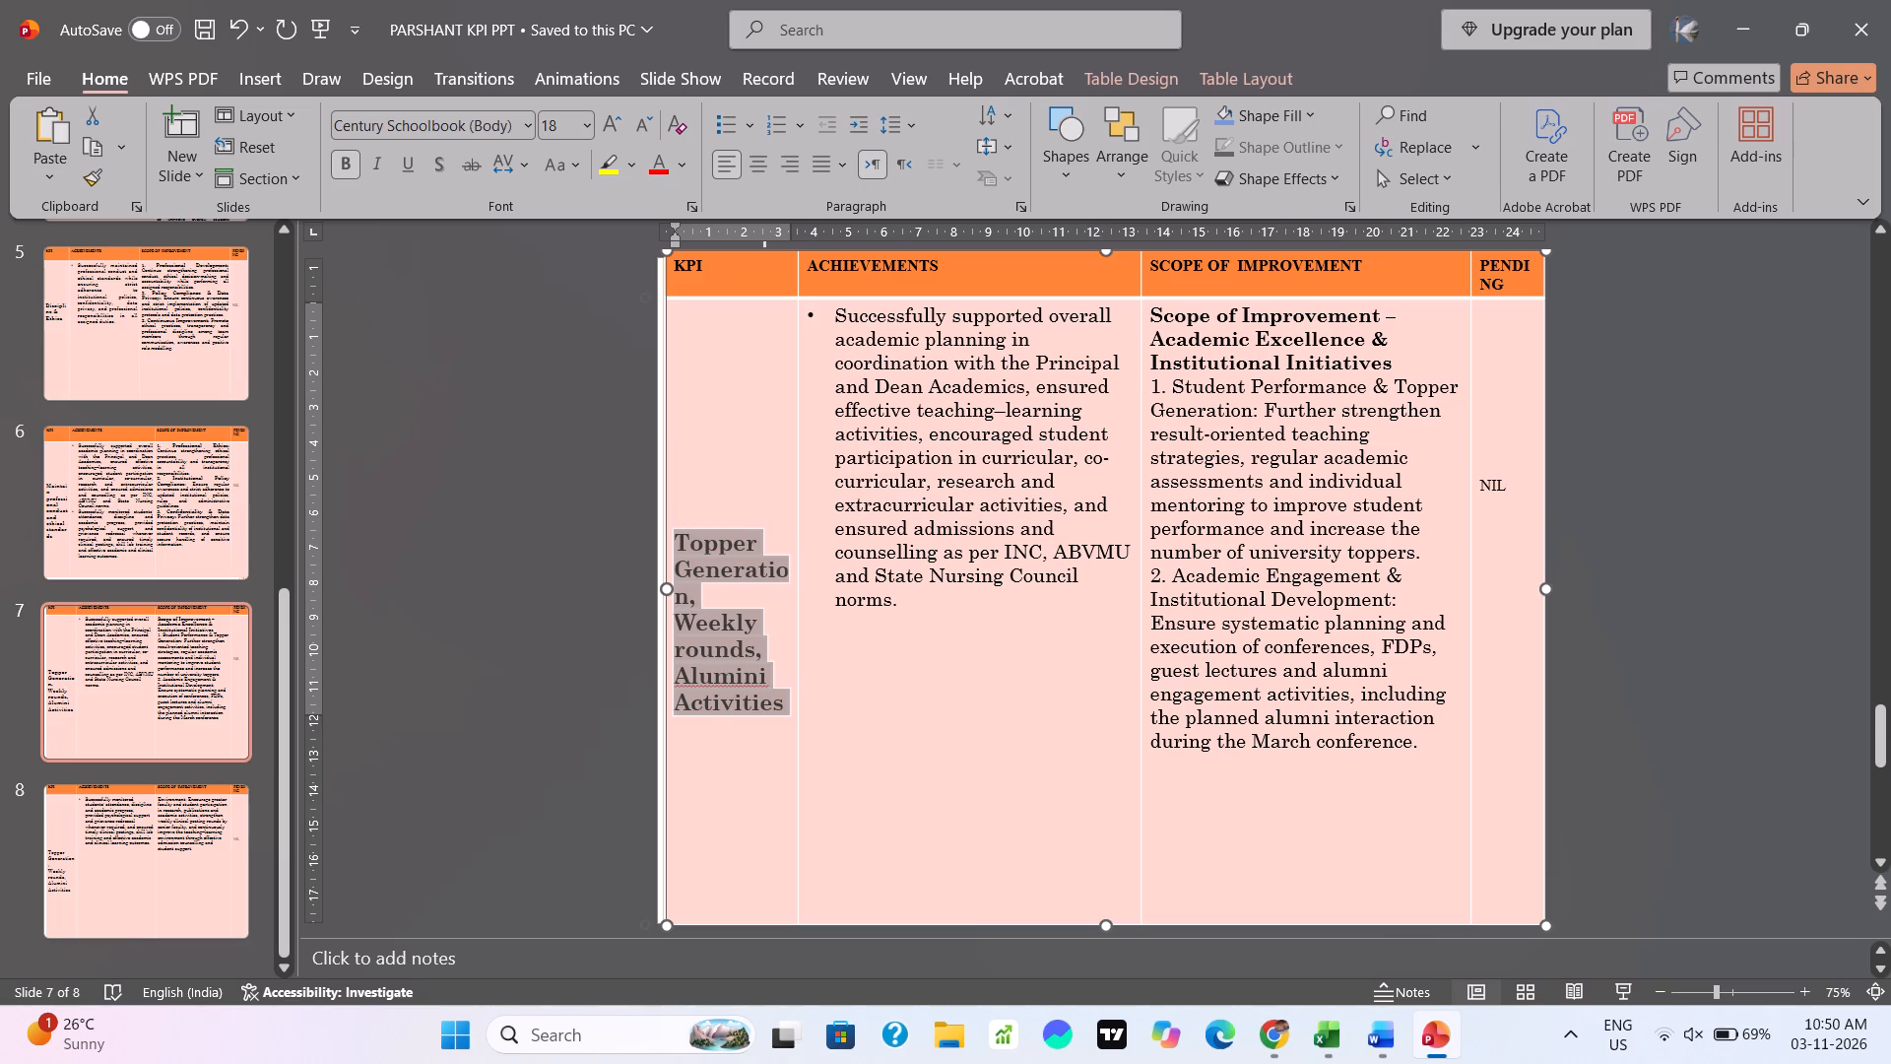
left_click(947, 655)
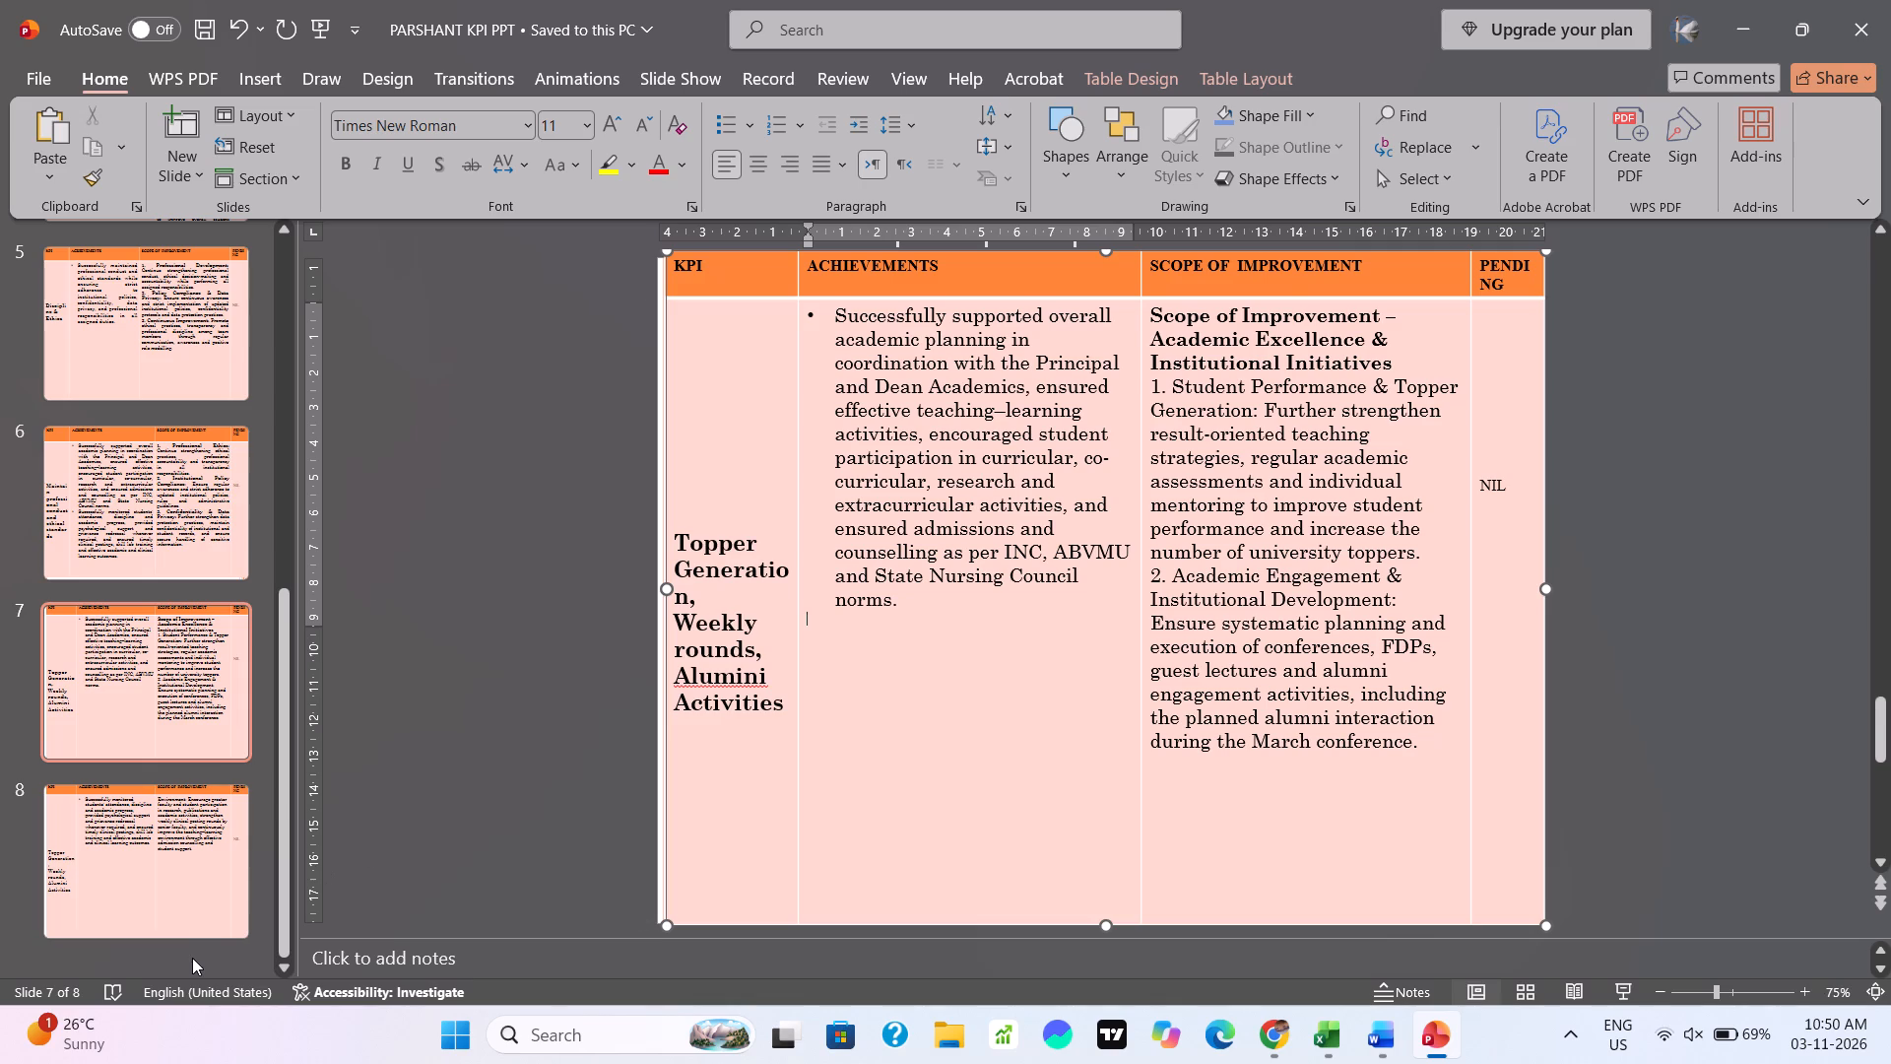
Delete "Topper Generation," from slide 8's KPI label, leaving "Weekly rounds, Alumini Activities".
left_click(192, 958)
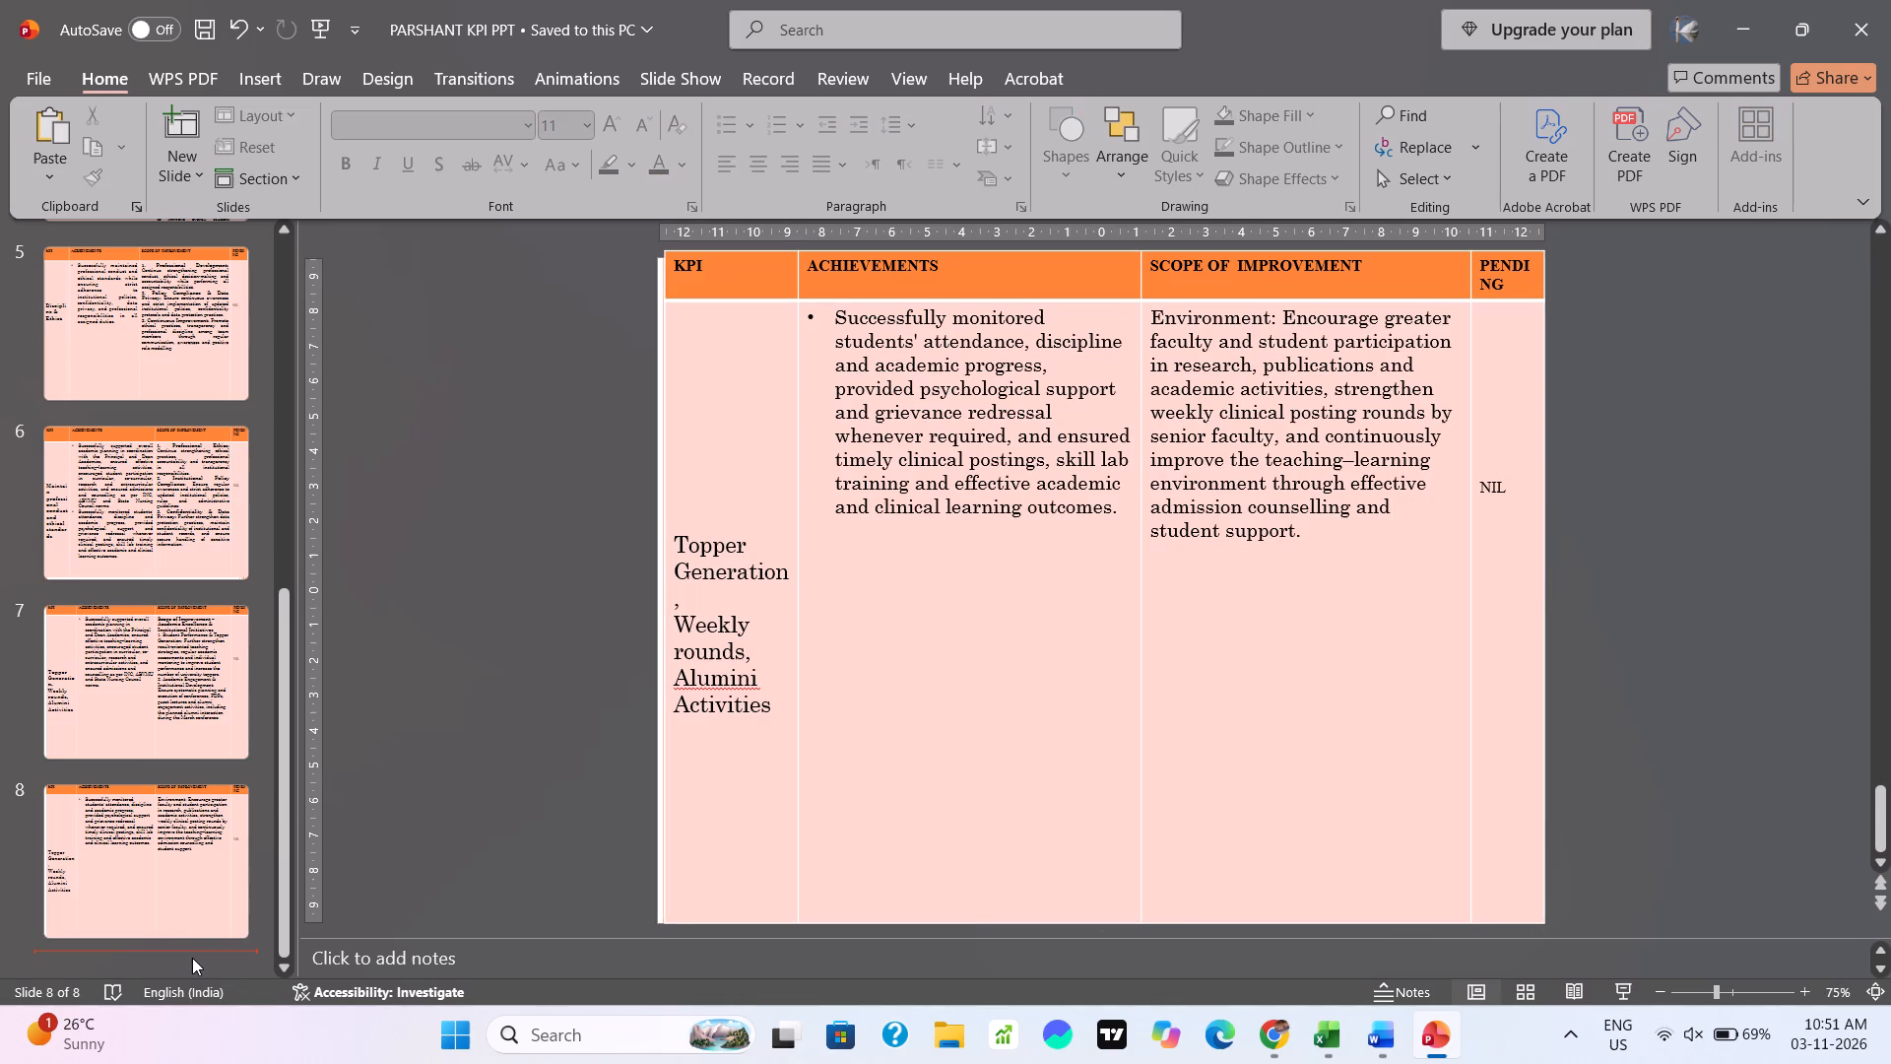
left_click(158, 830)
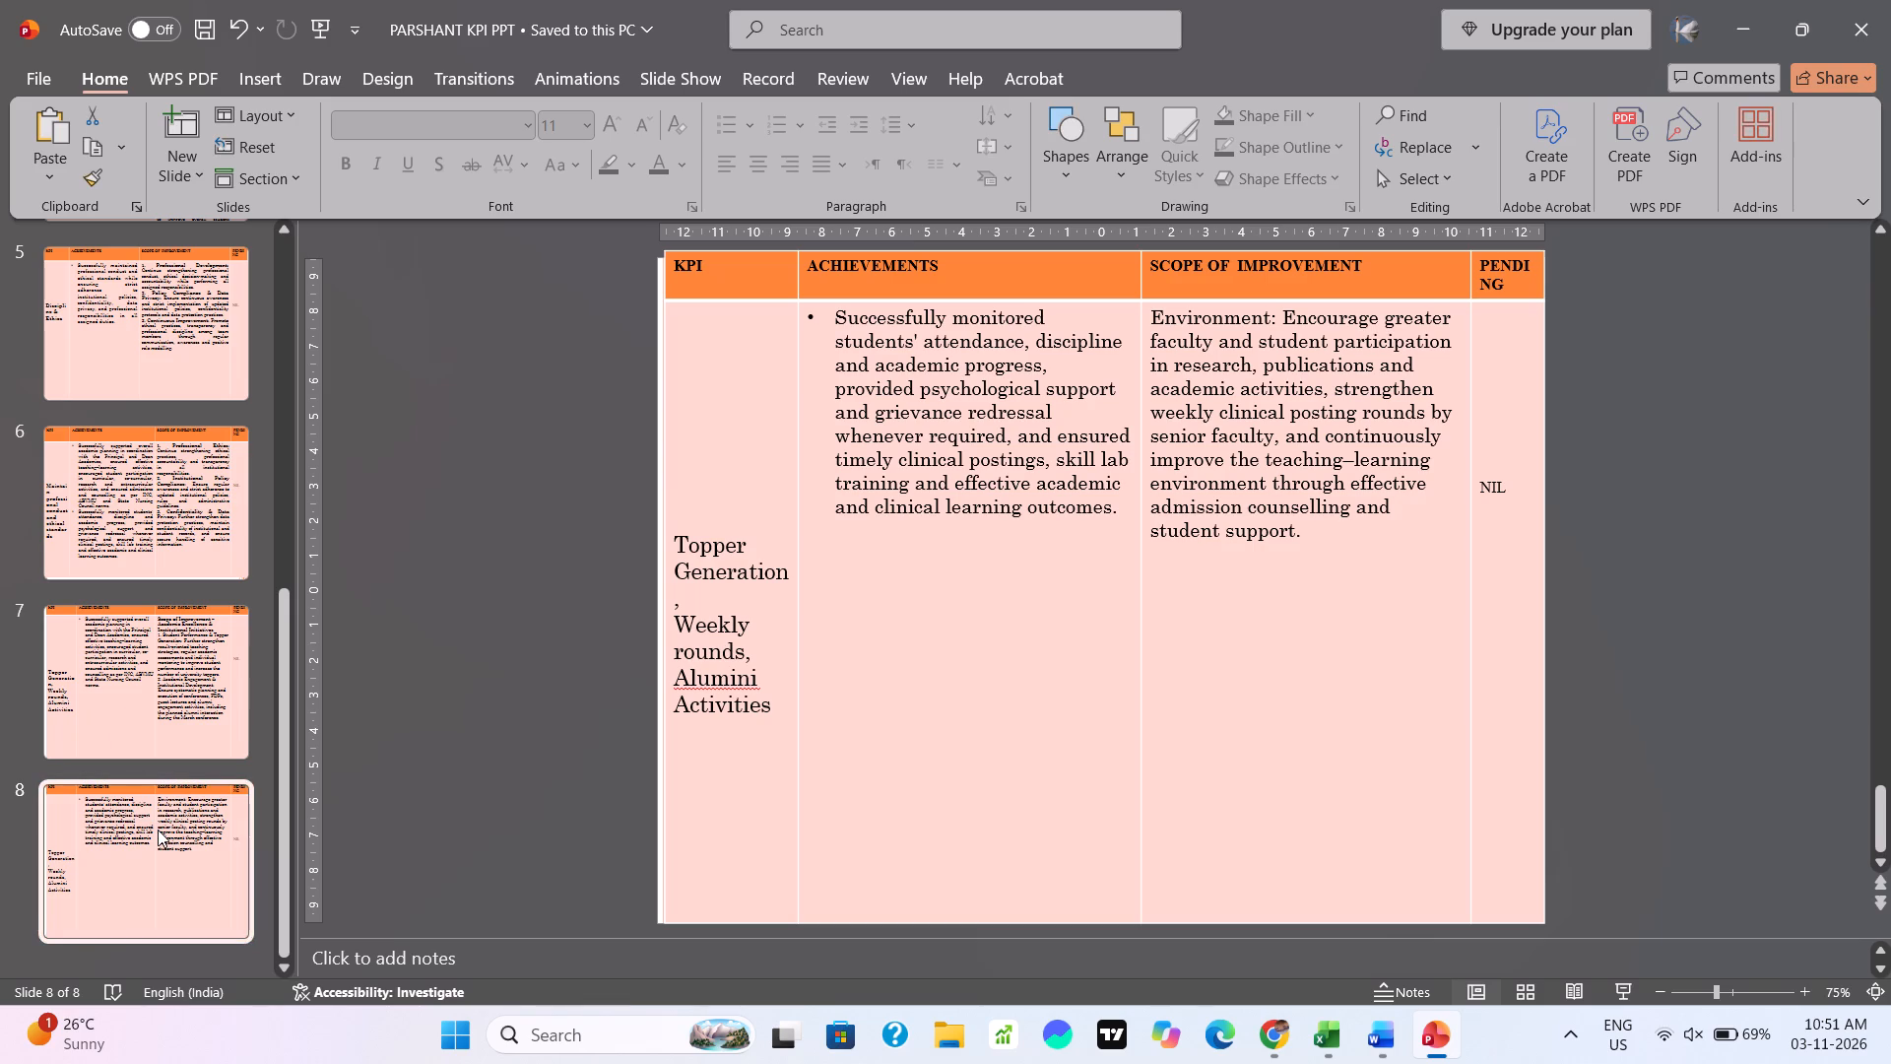
left_click(157, 694)
left_click(193, 833)
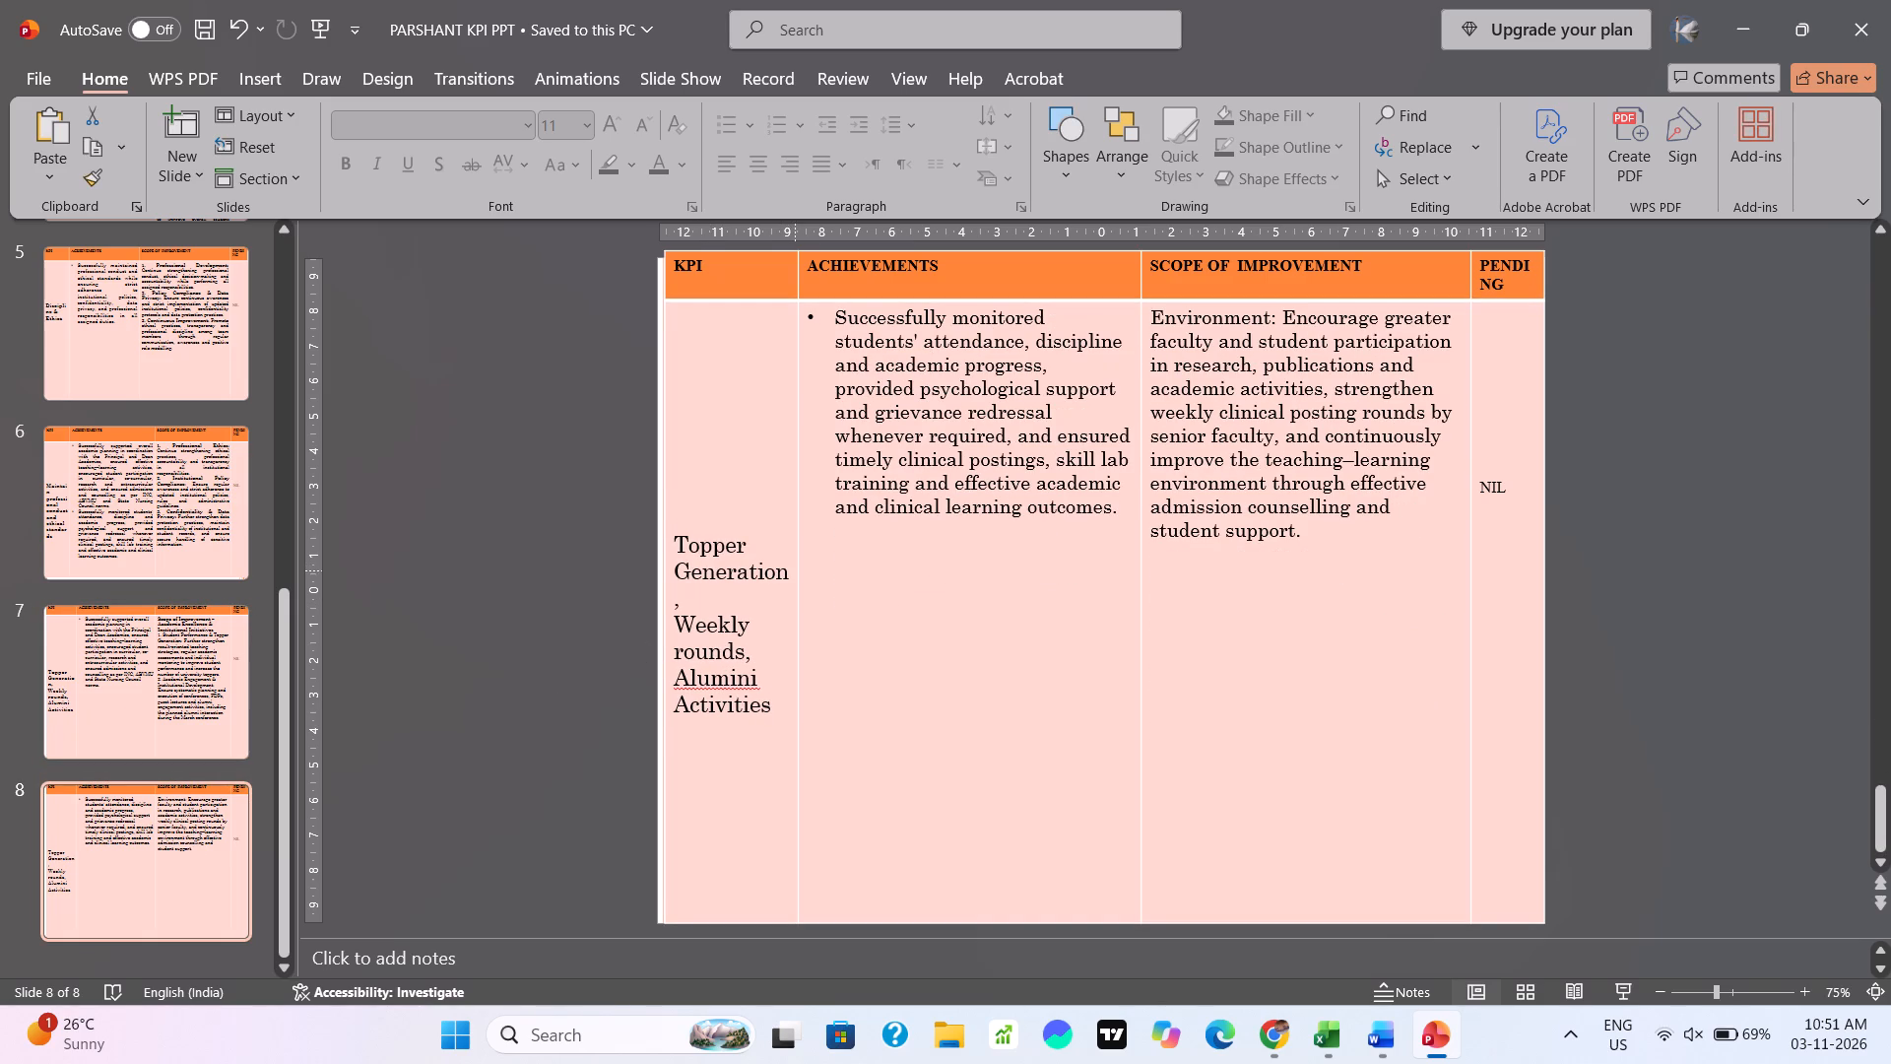
left_click_drag(785, 575, 672, 544)
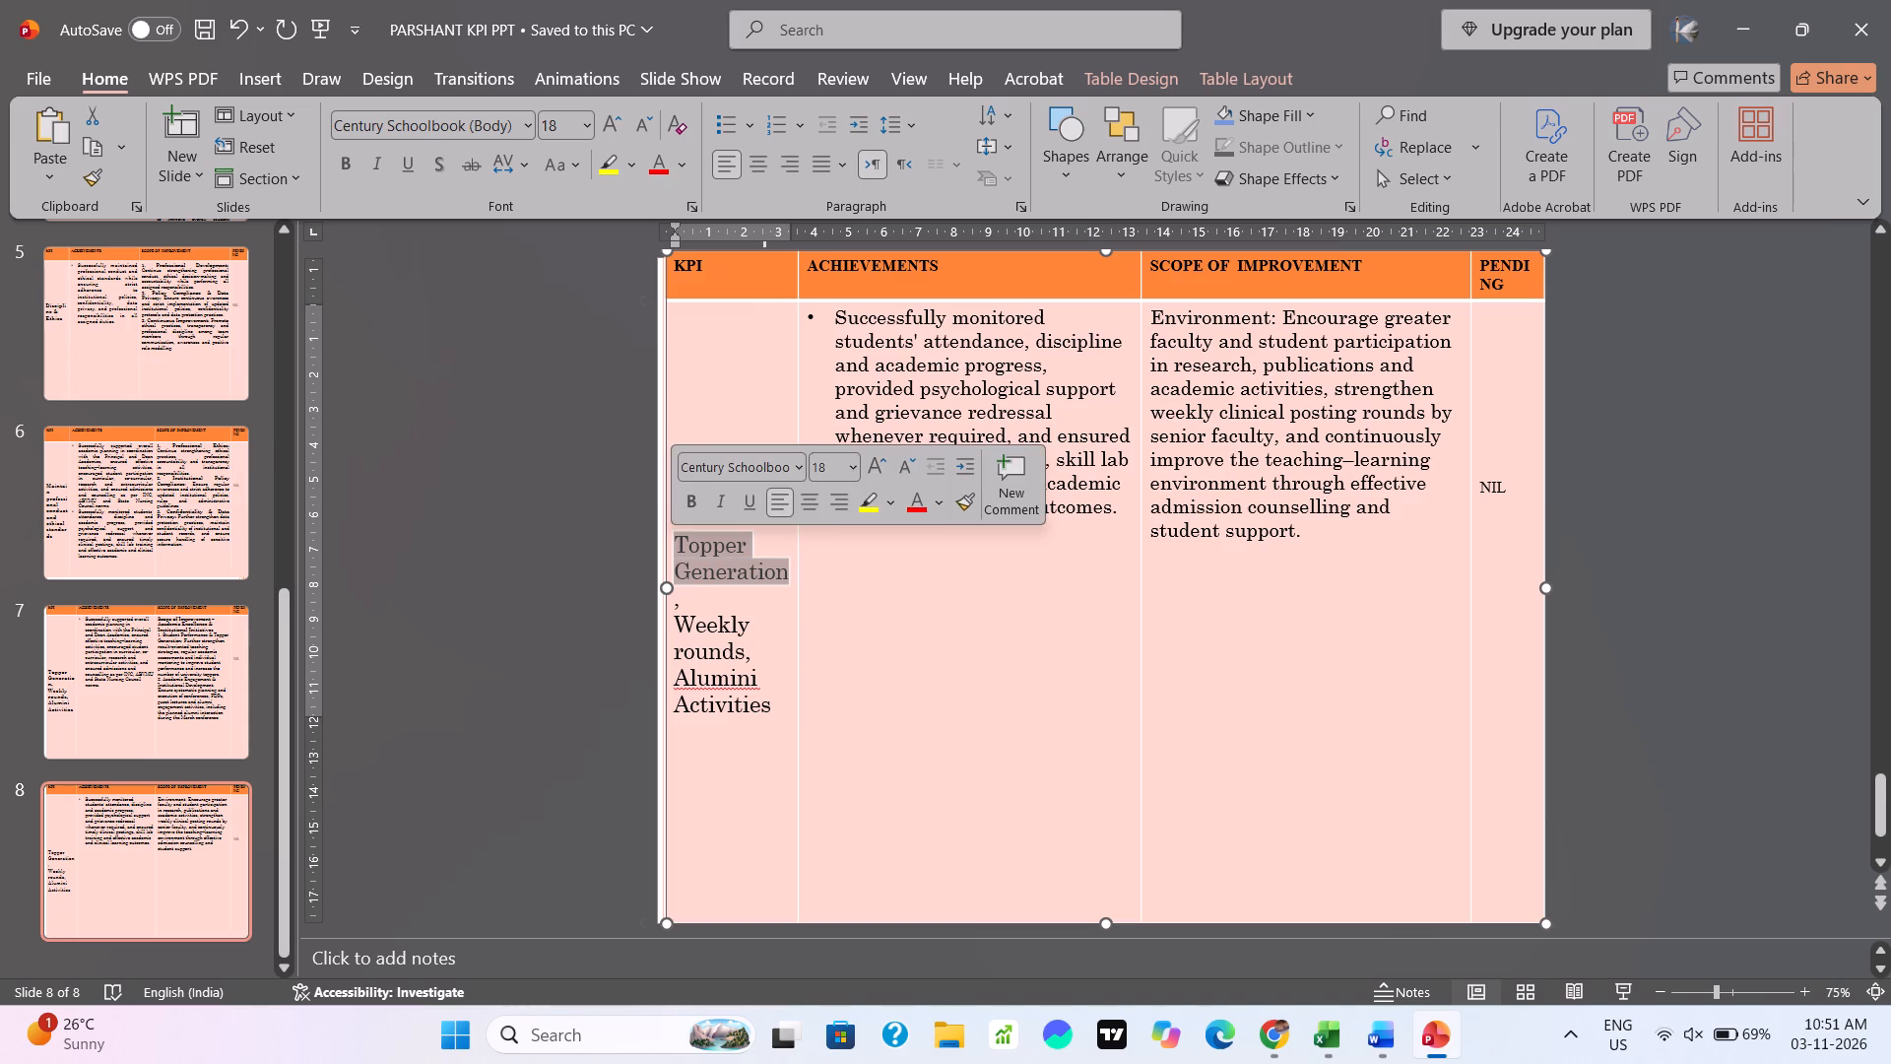
key("Delete")
left_click(686, 549)
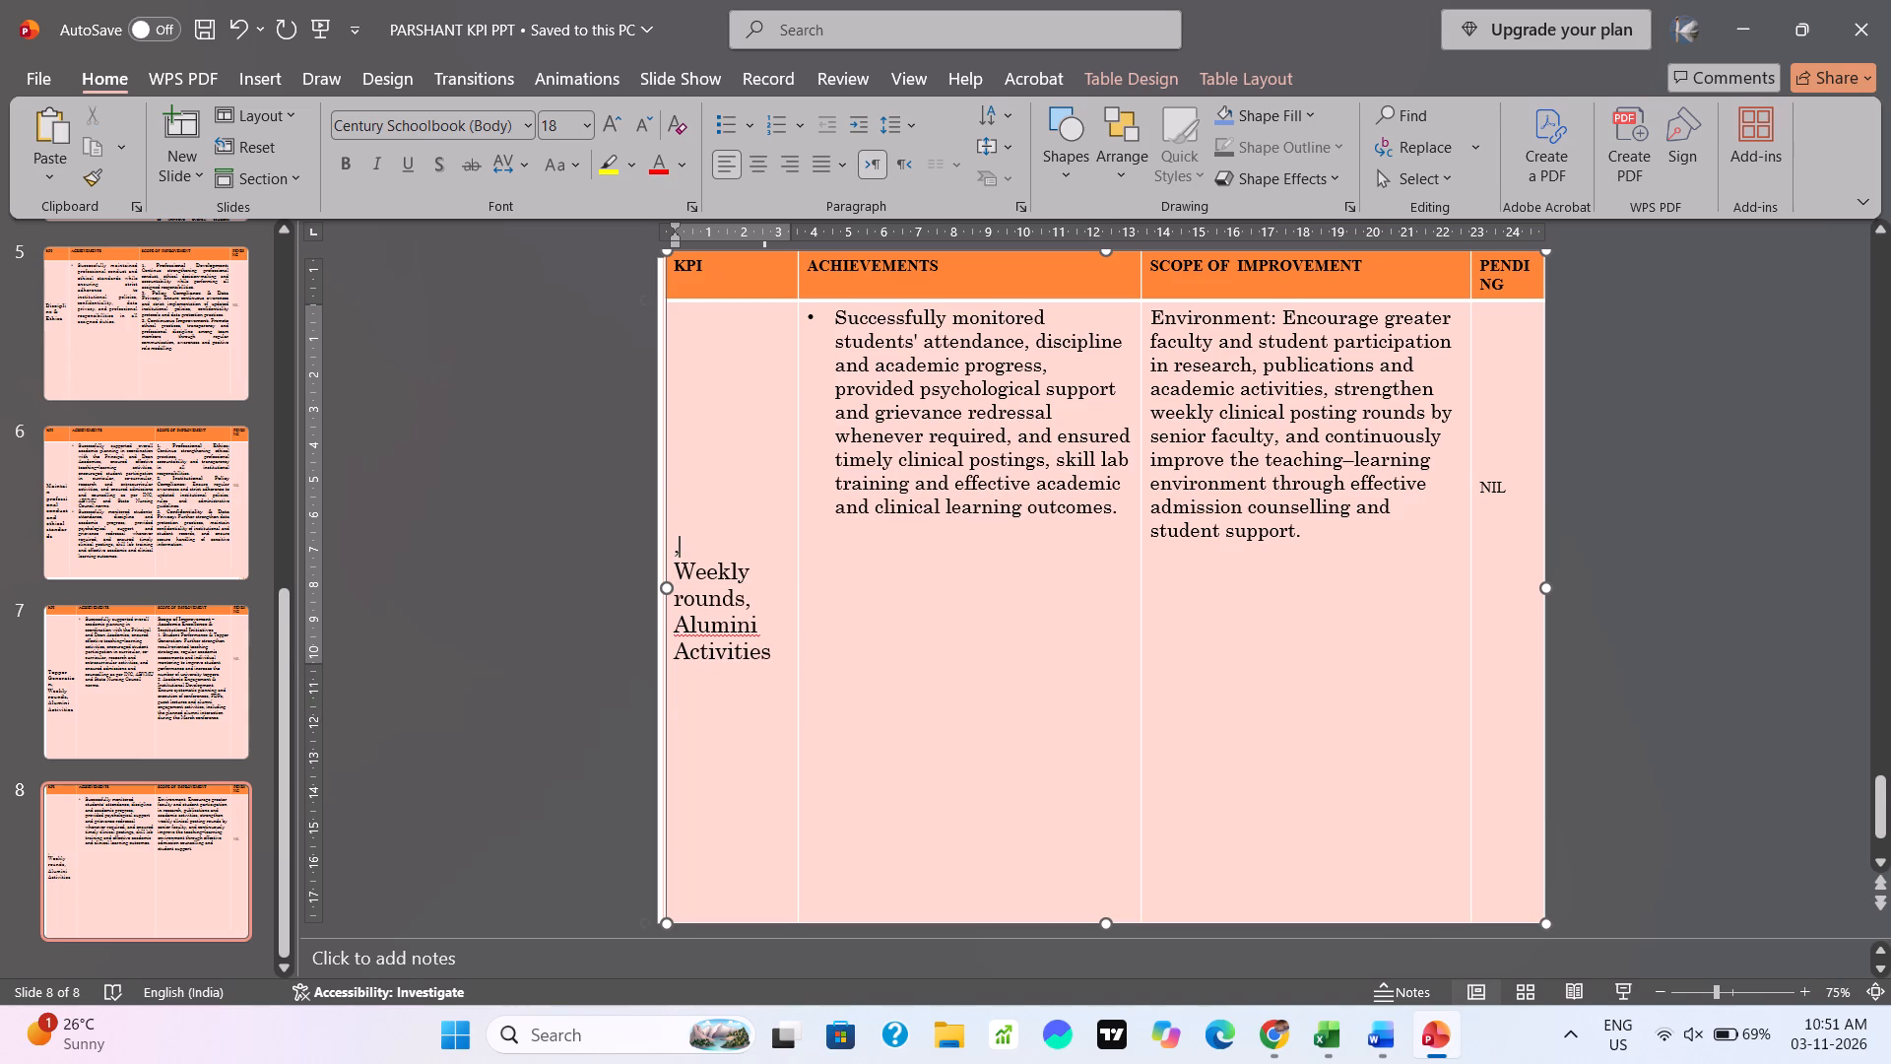
key("BackSpace")
Remove the empty line above slide 8's KPI label "Weekly rounds, Alumini Activities" and make the label bold.
key("BackSpace")
left_click_drag(773, 623, 705, 546)
key("ctrl+b")
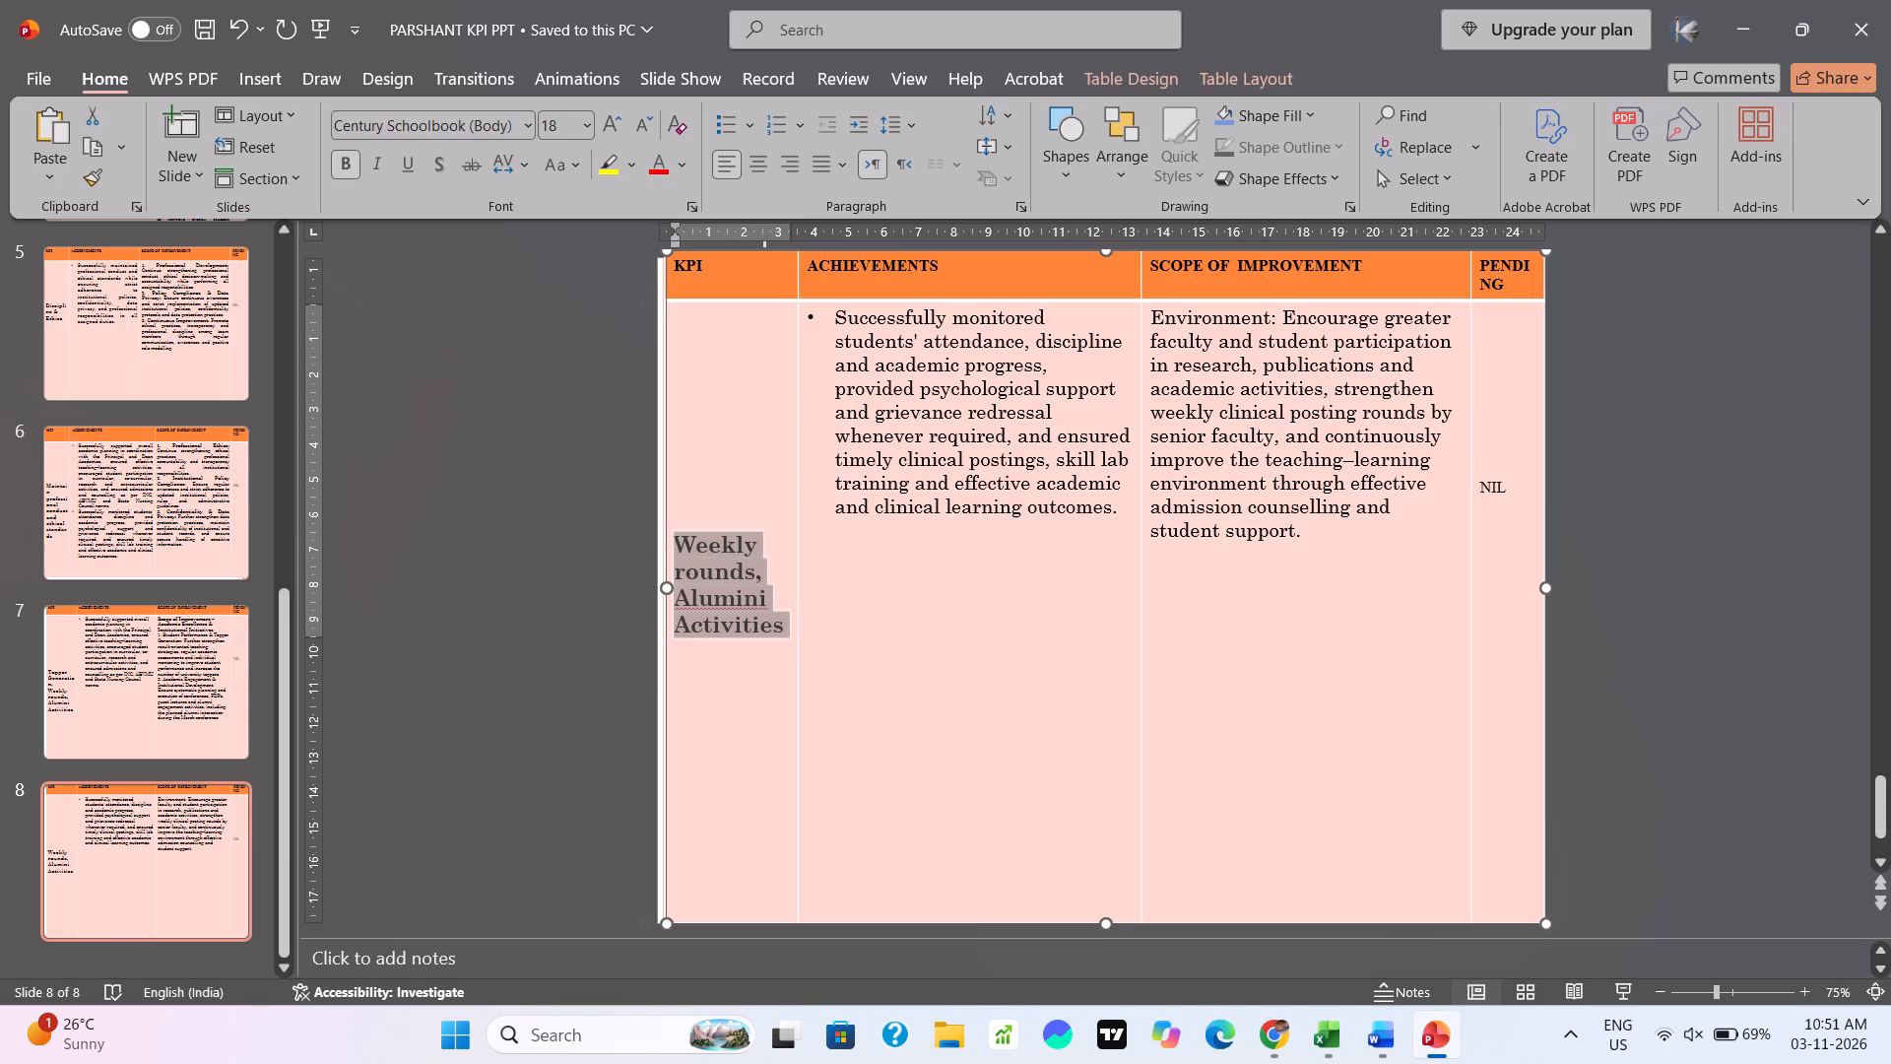
left_click(1014, 757)
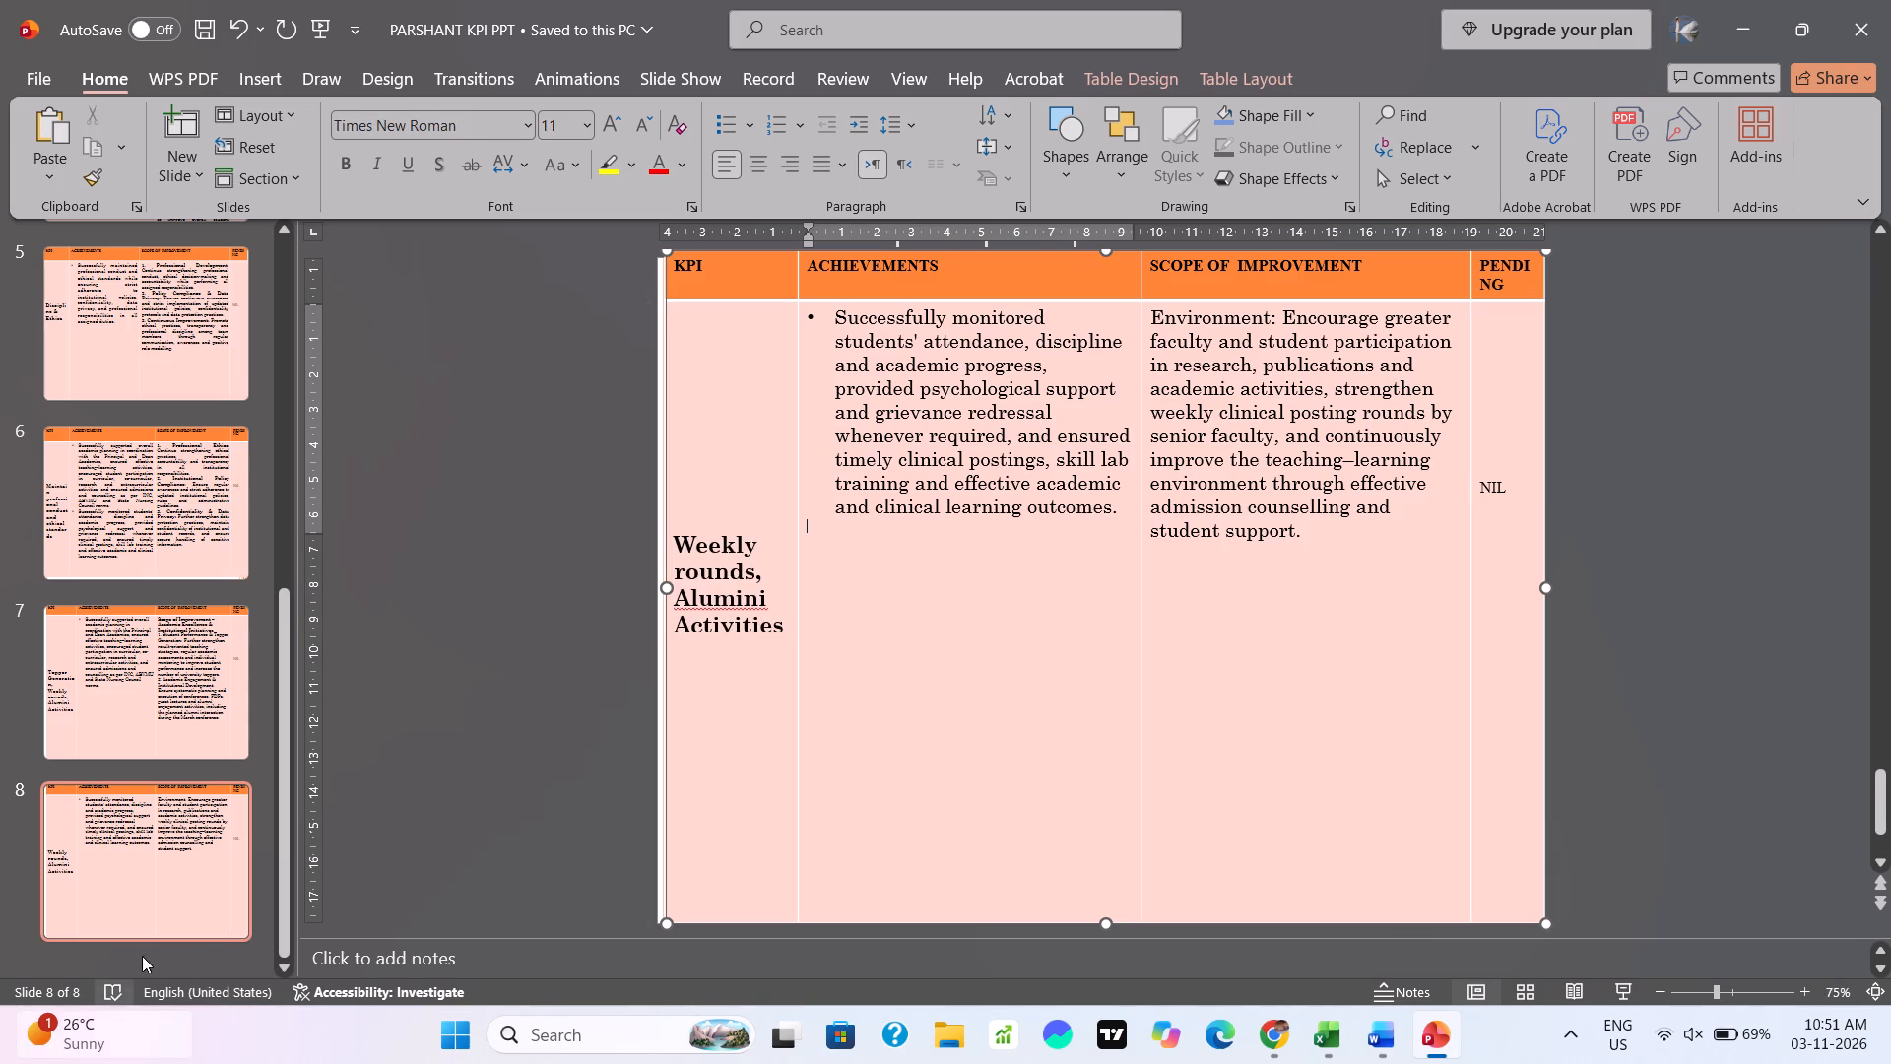
Add a new slide after slide 8, at the end of the presentation.
left_click(169, 955)
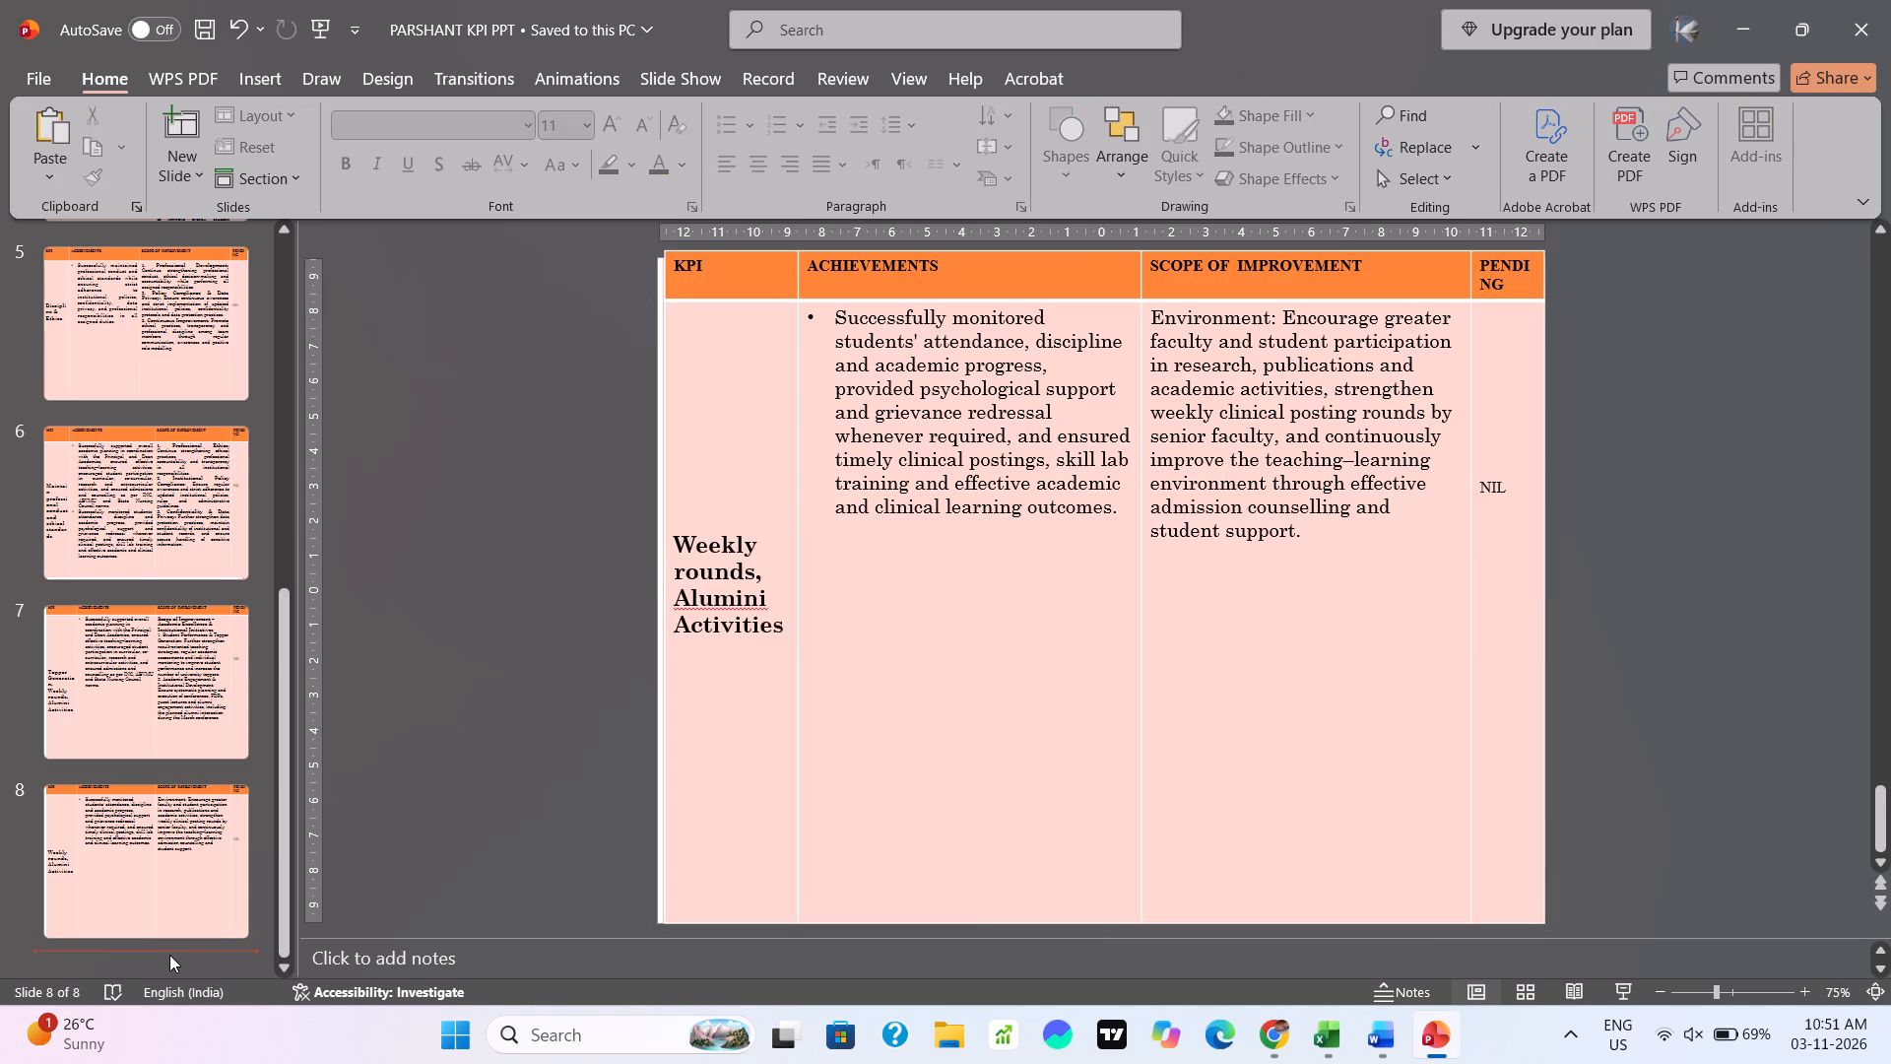
key("Return")
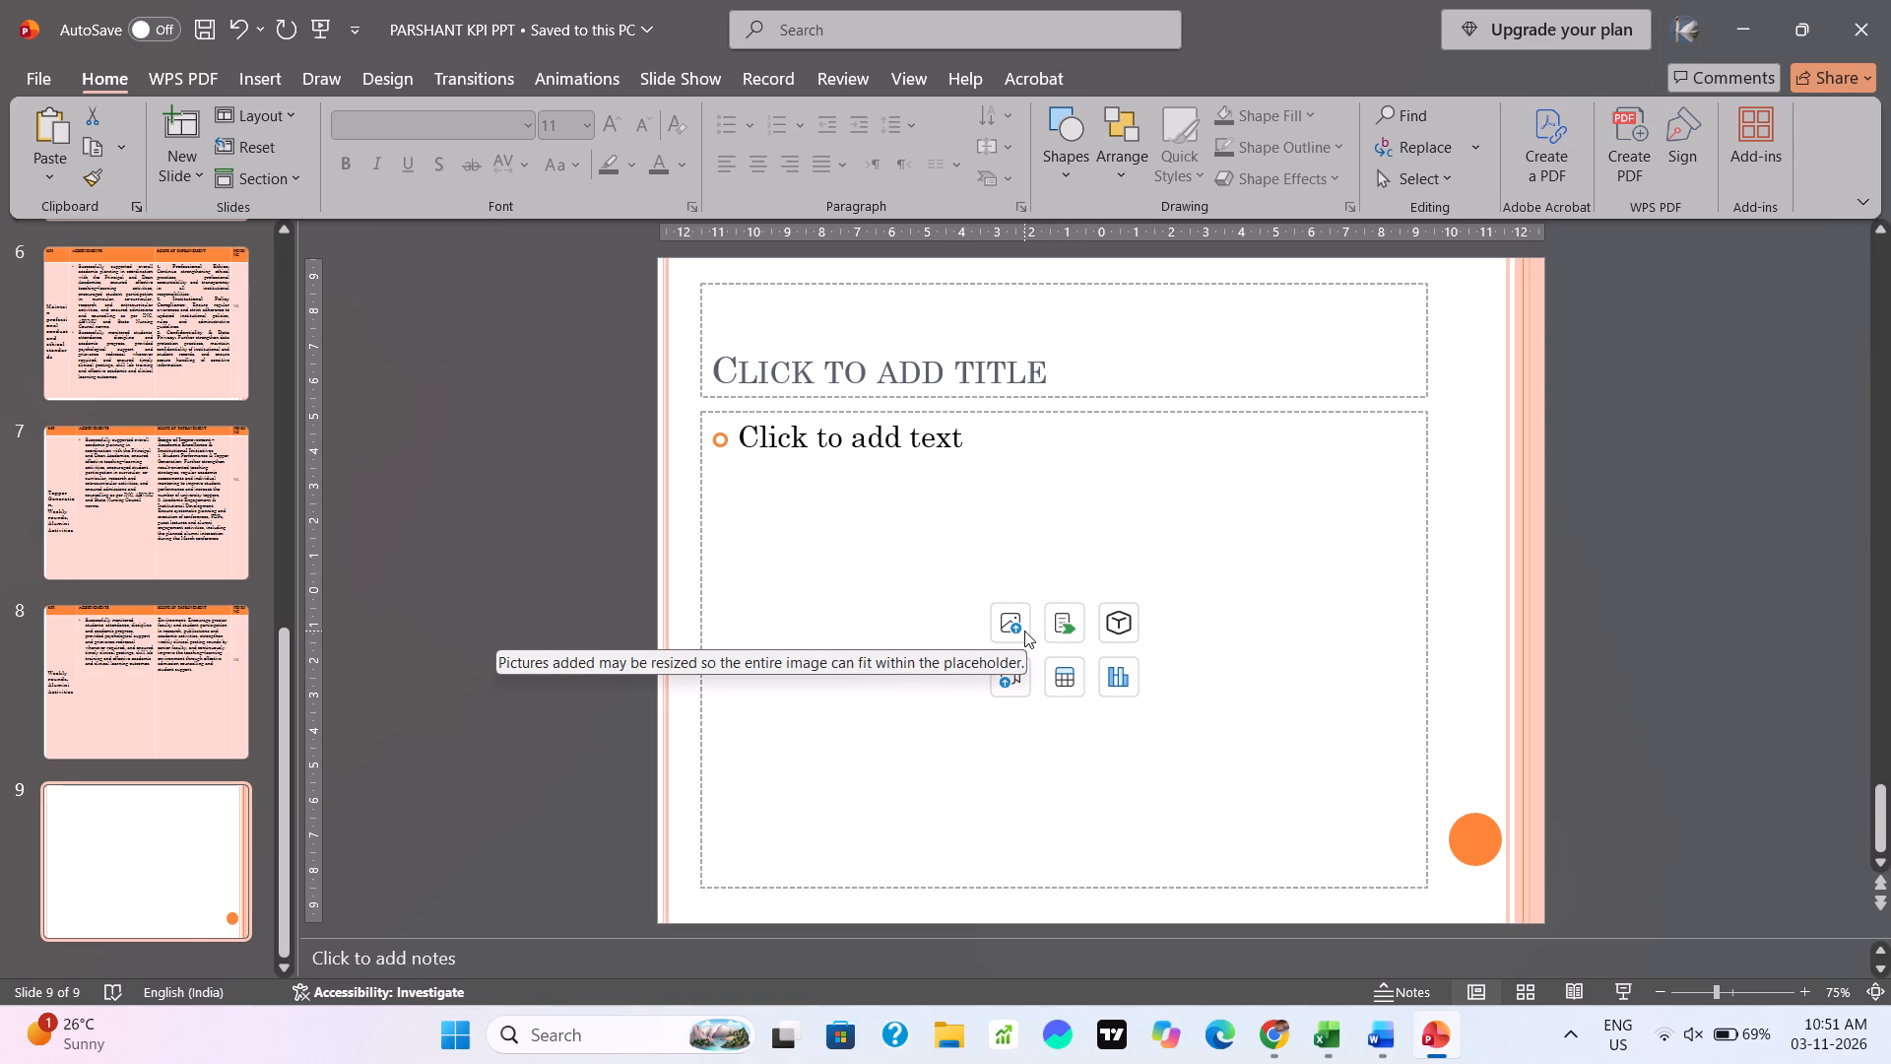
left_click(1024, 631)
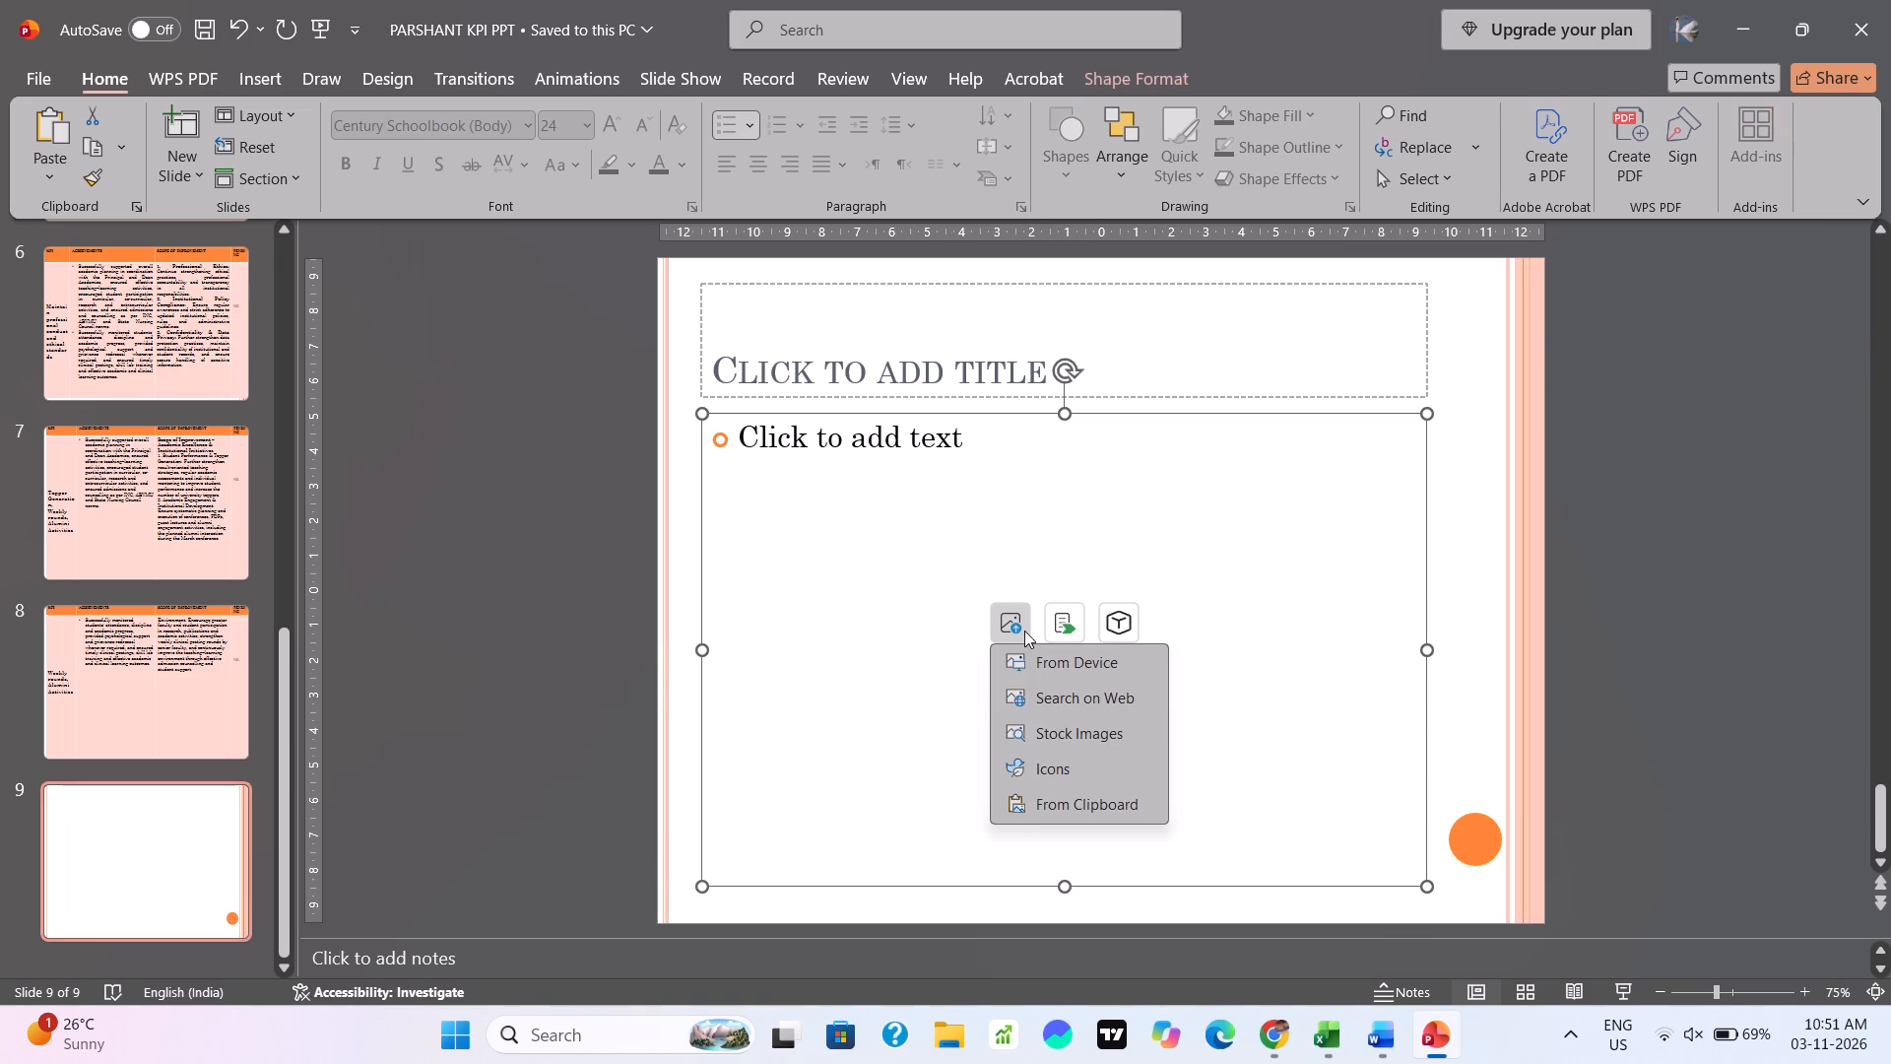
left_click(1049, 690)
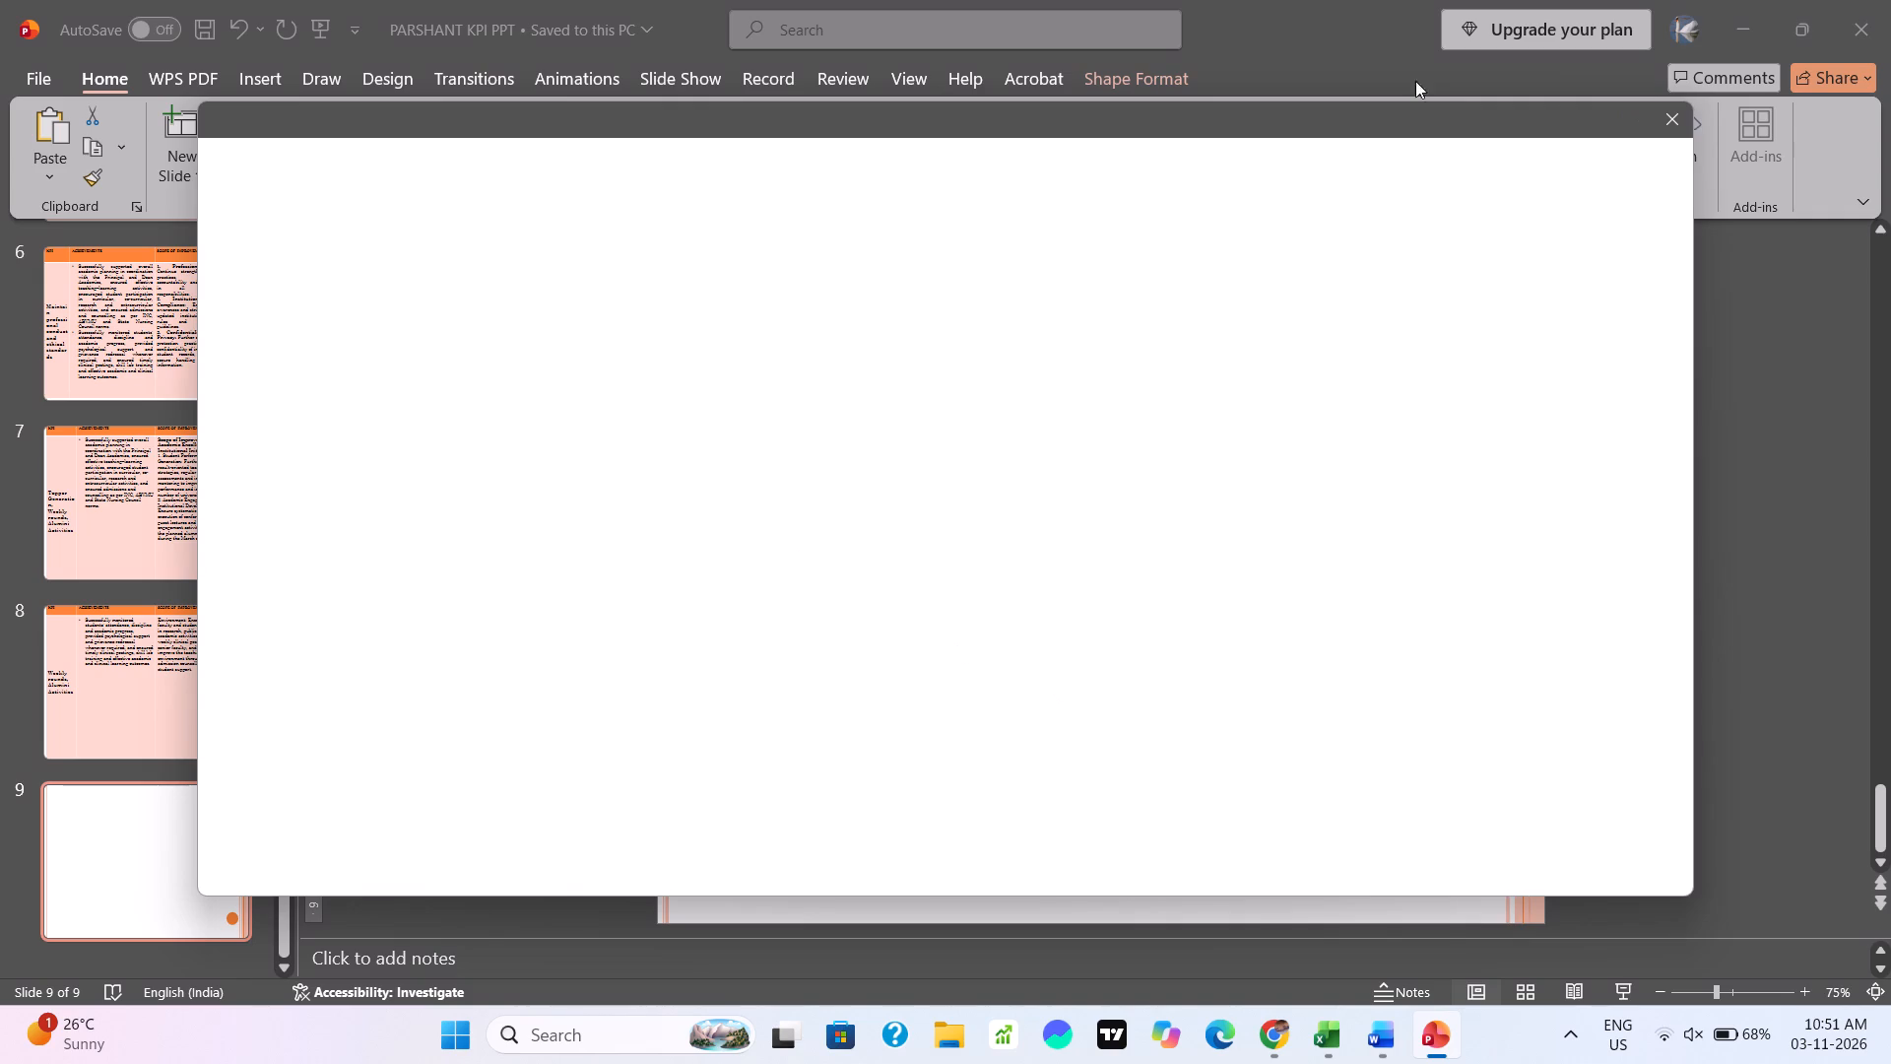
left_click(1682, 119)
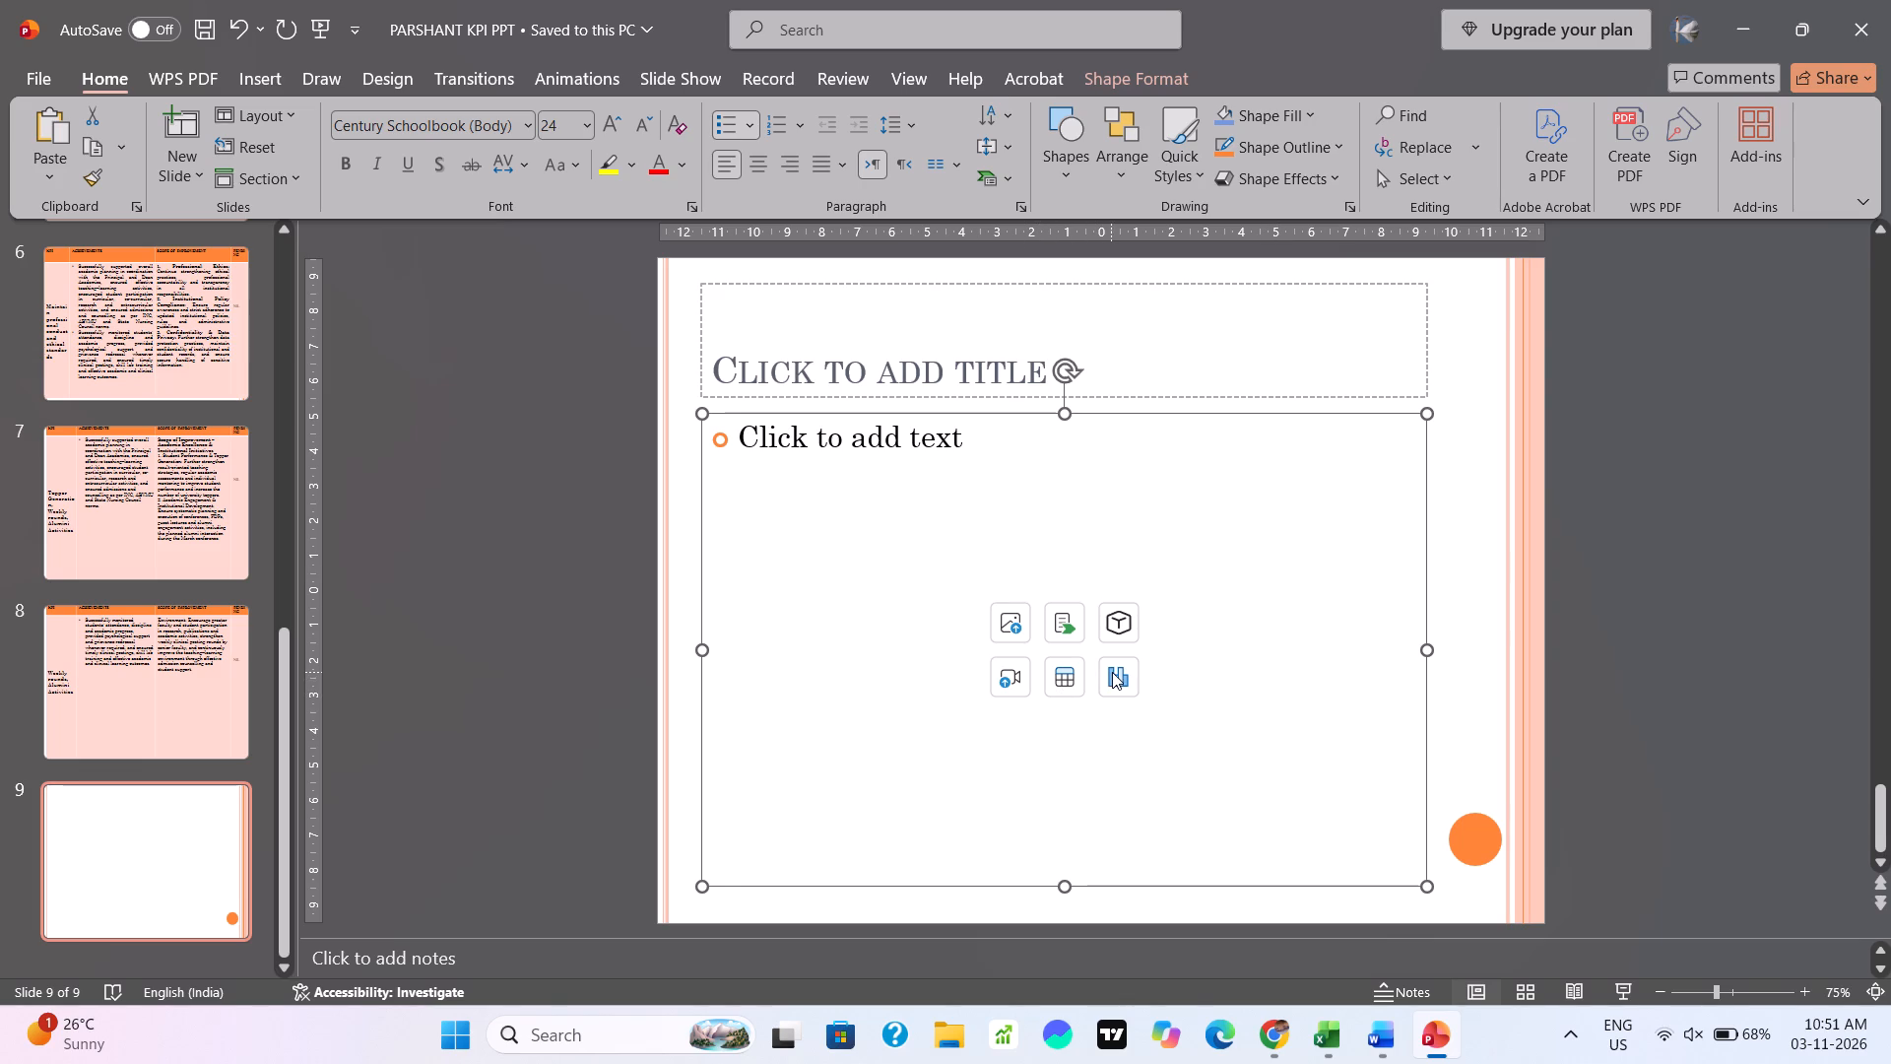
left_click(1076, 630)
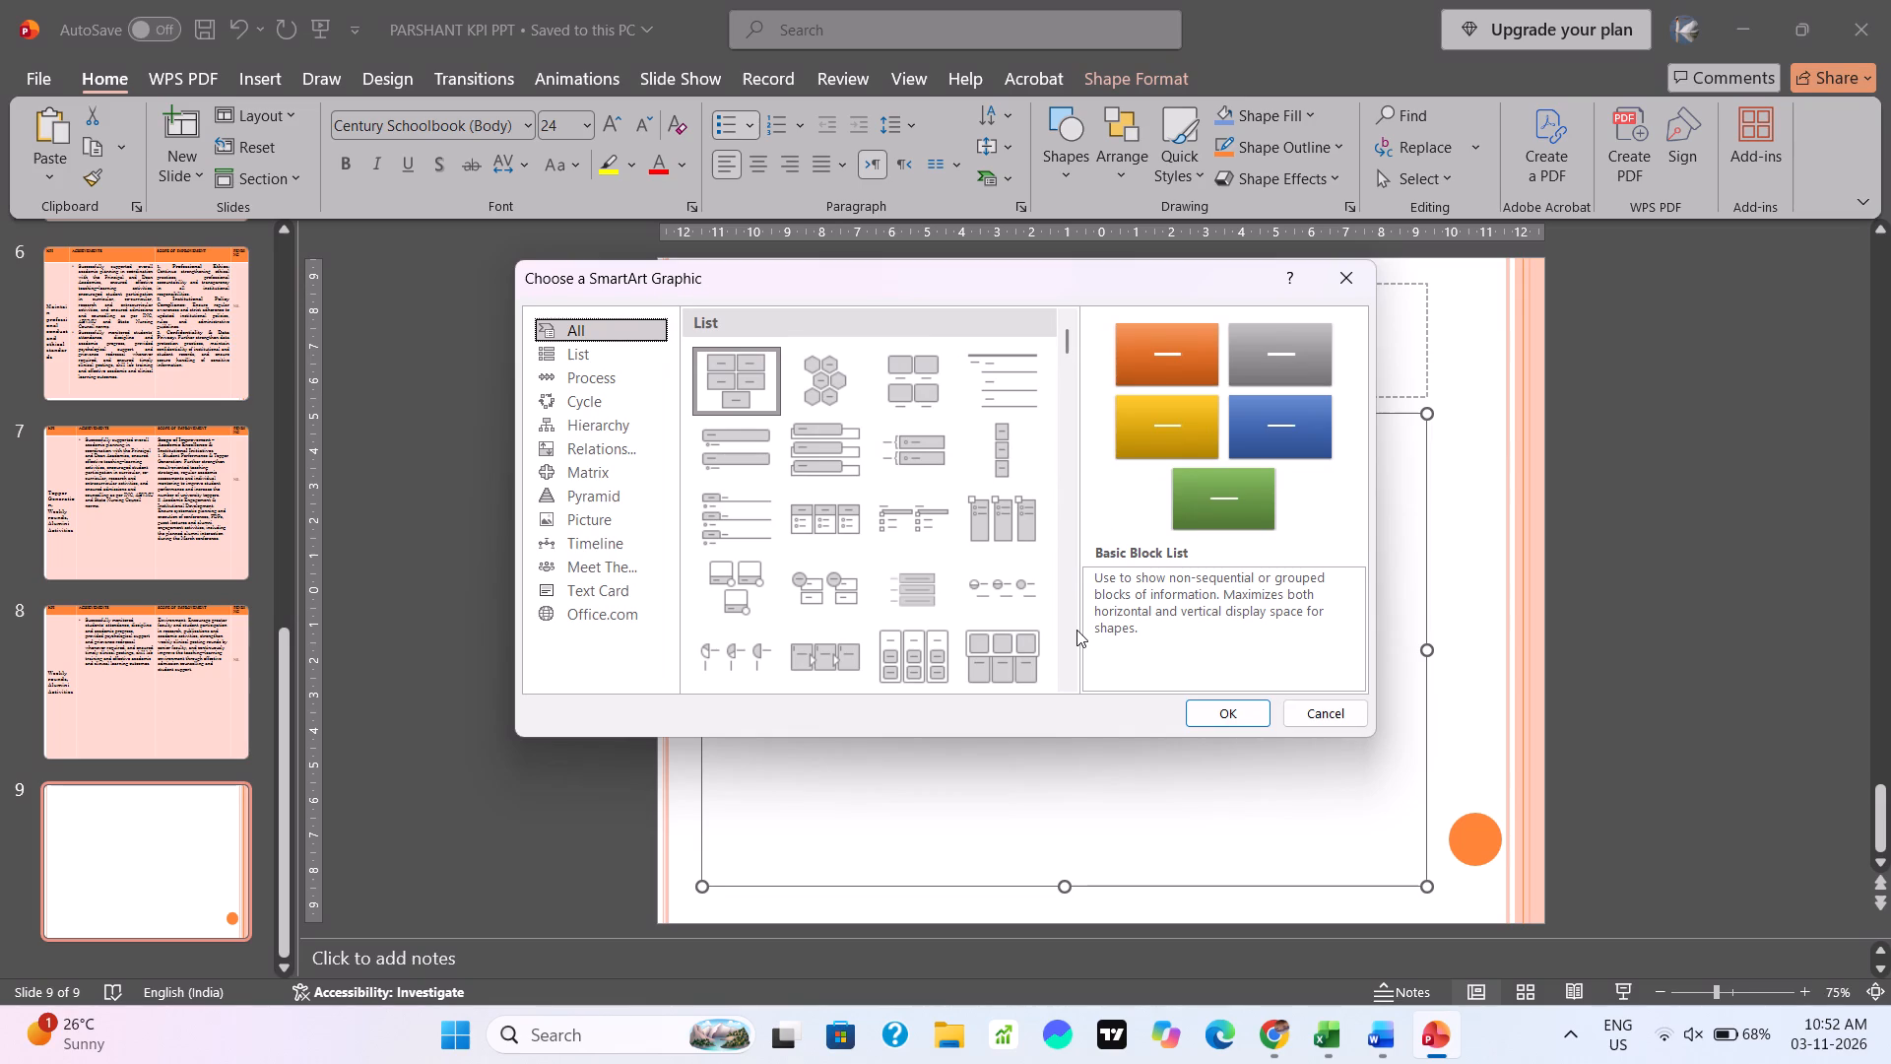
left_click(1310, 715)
Search online pictures for "THANK YOU" and insert the purple-lettered card with flowers, pen and gift box into slide 9's content placeholder.
left_click(1017, 624)
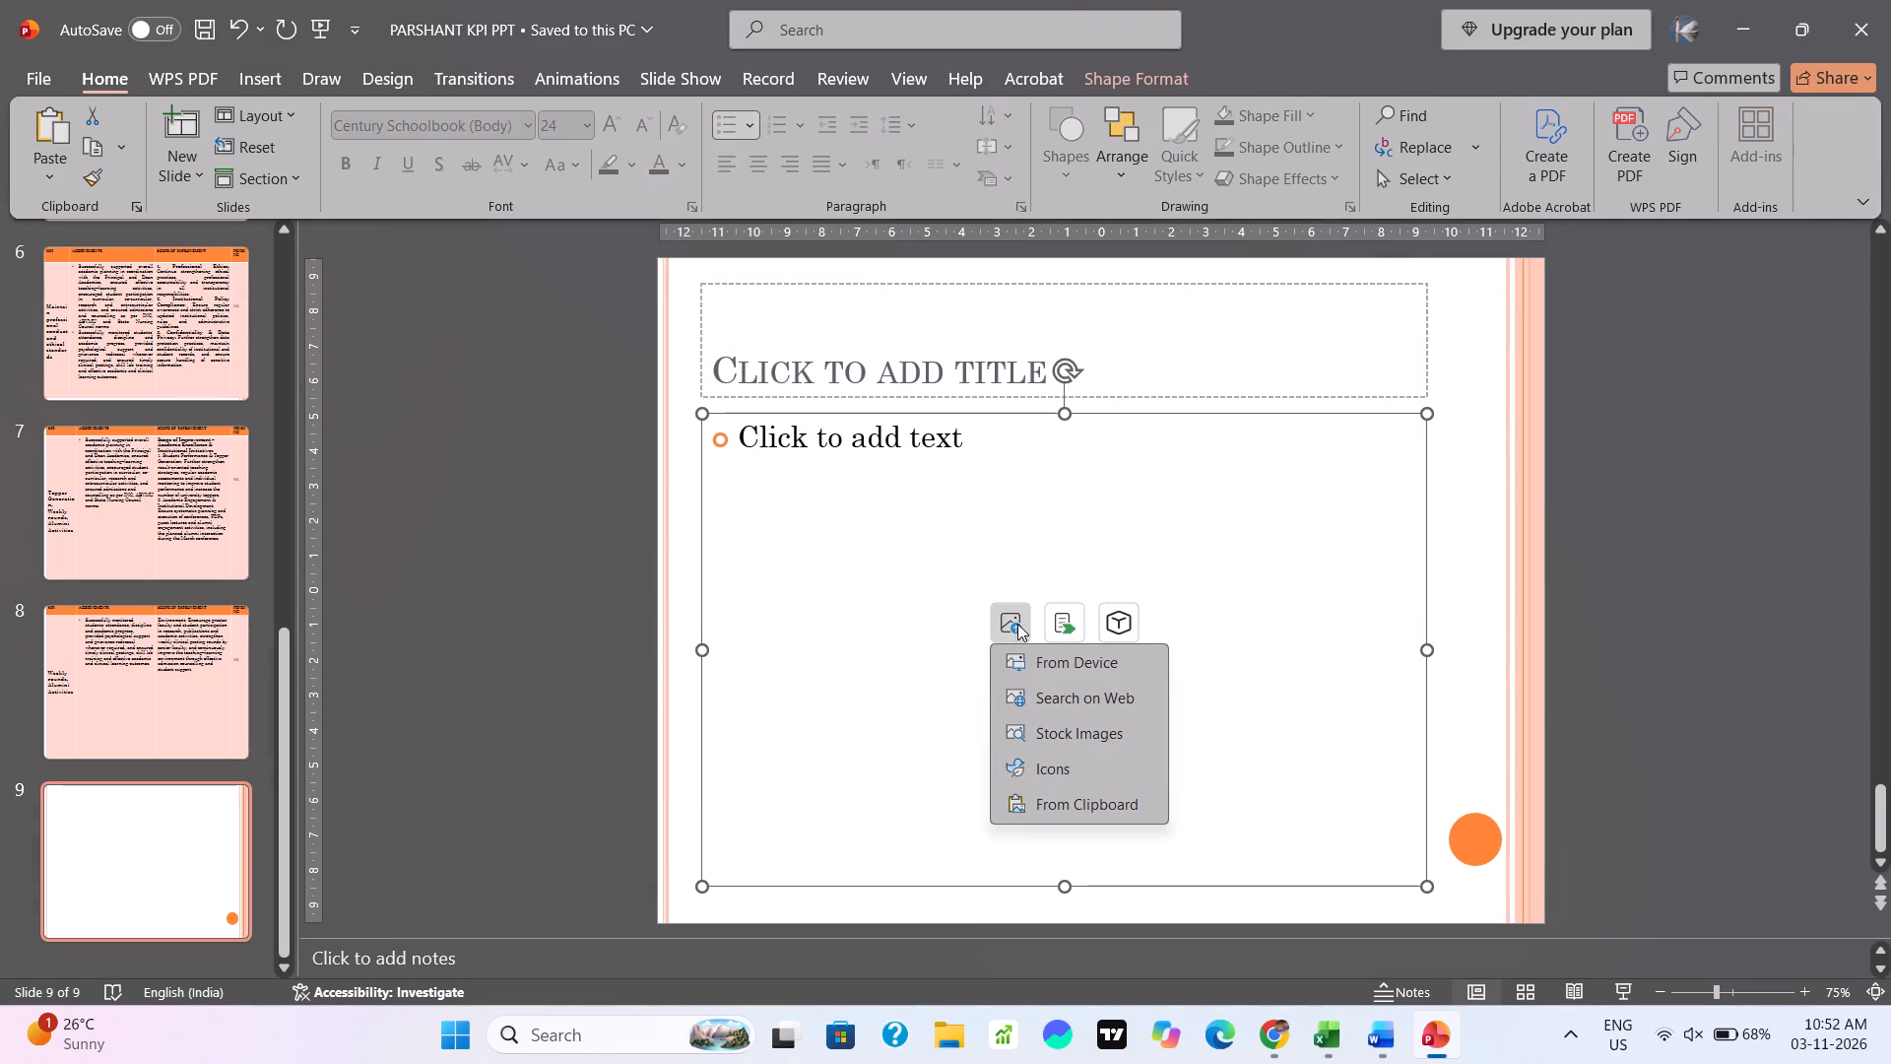
left_click(1043, 697)
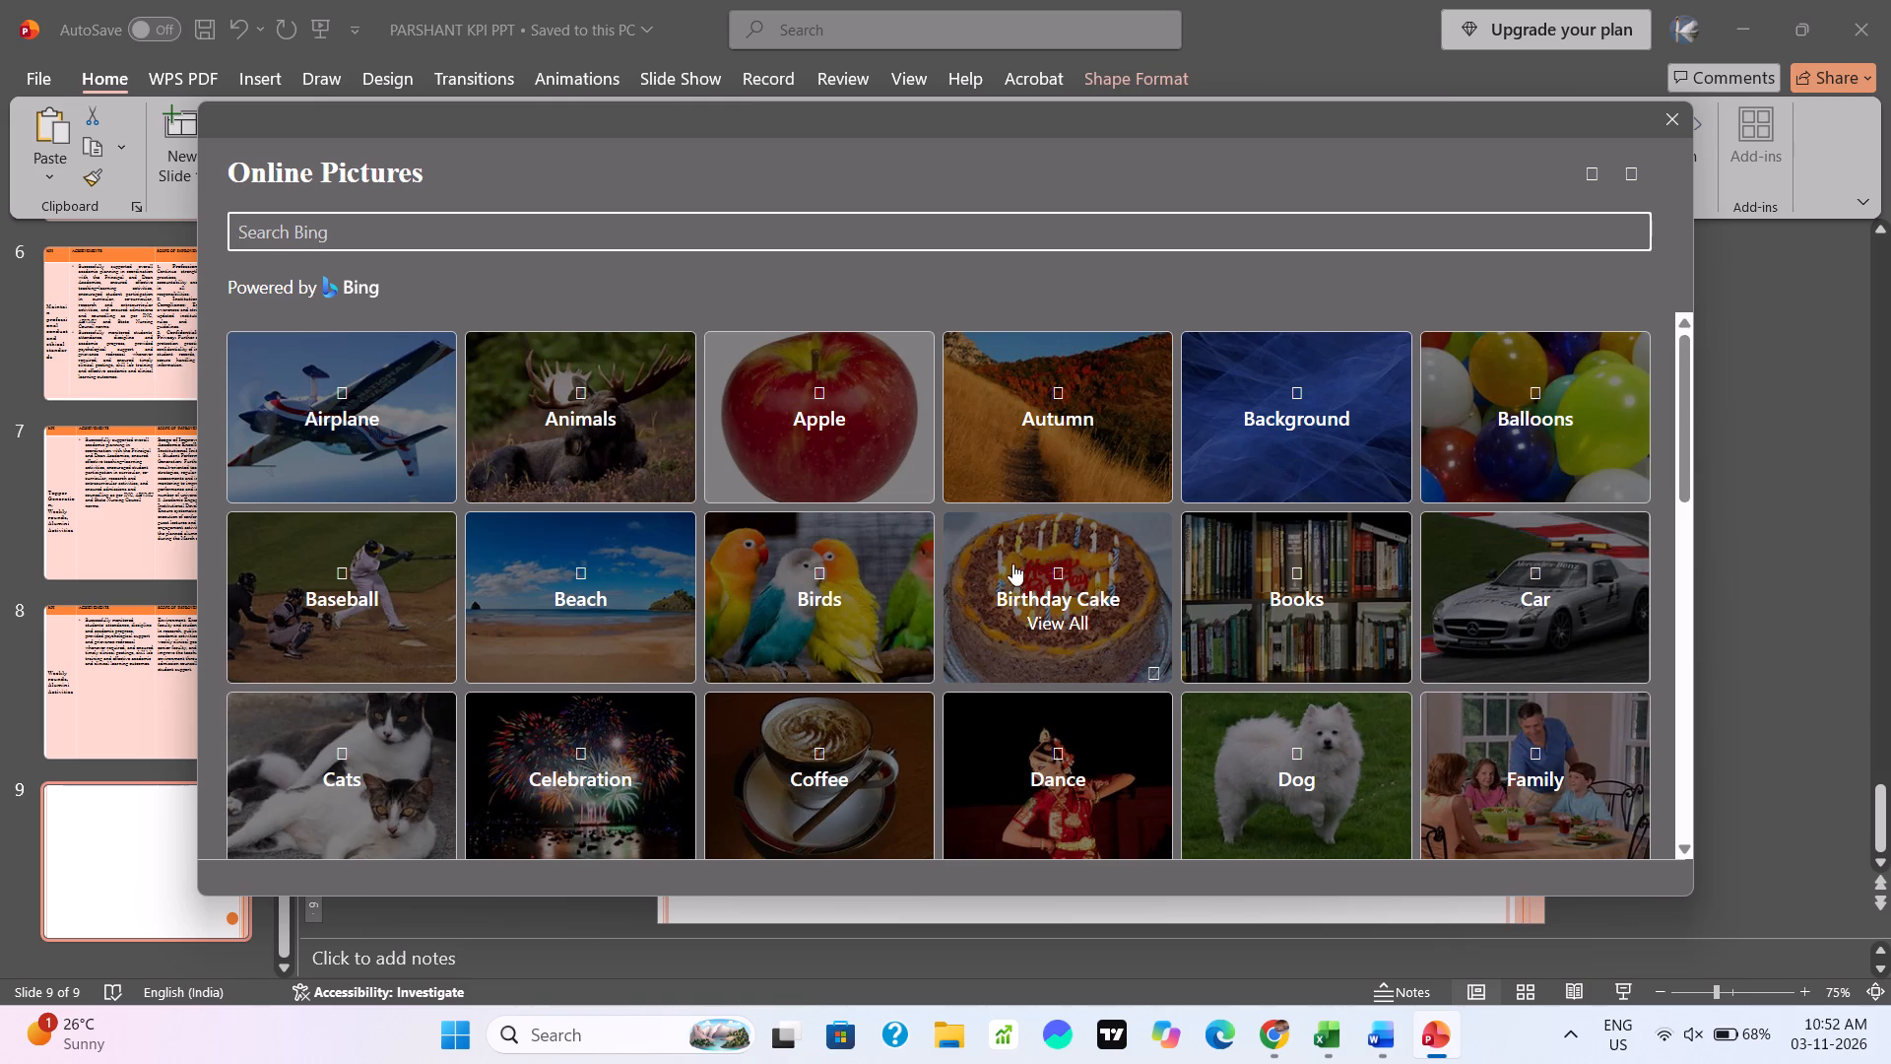
type("TH")
type("ANK YOU")
key("Return")
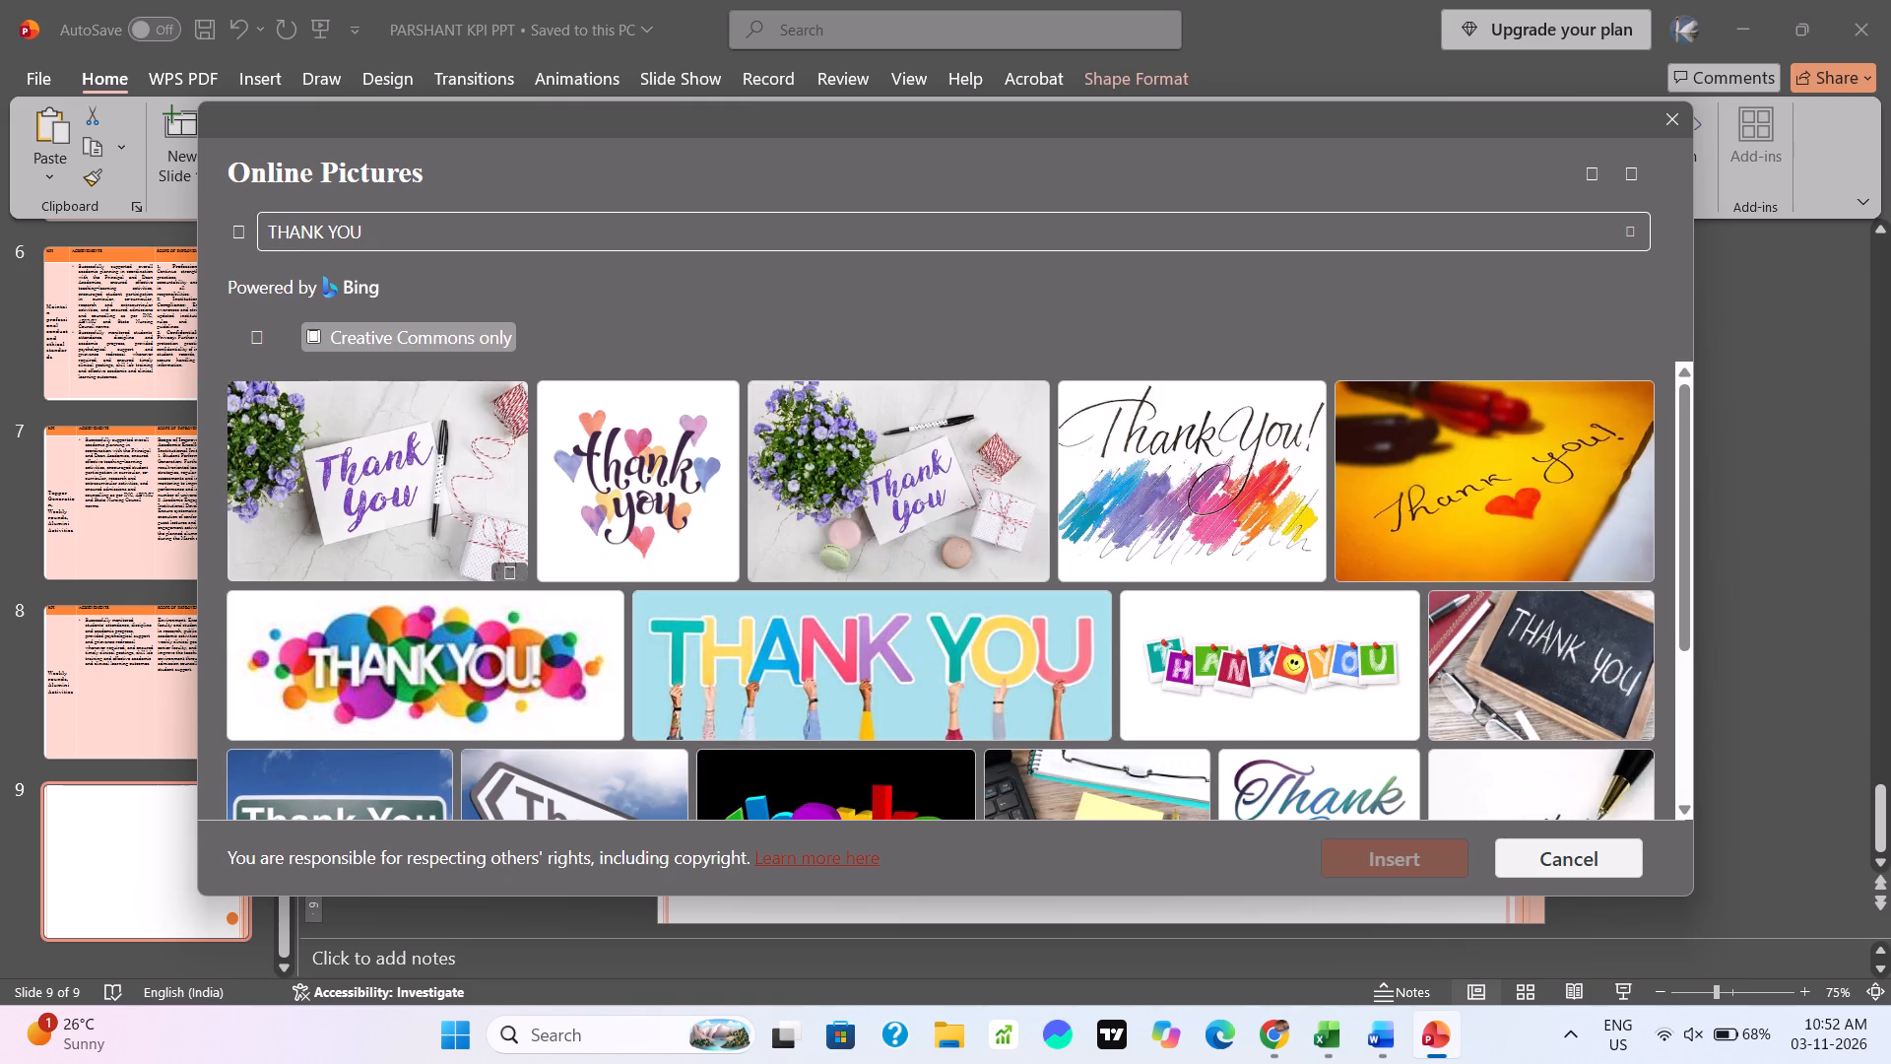
left_click(398, 428)
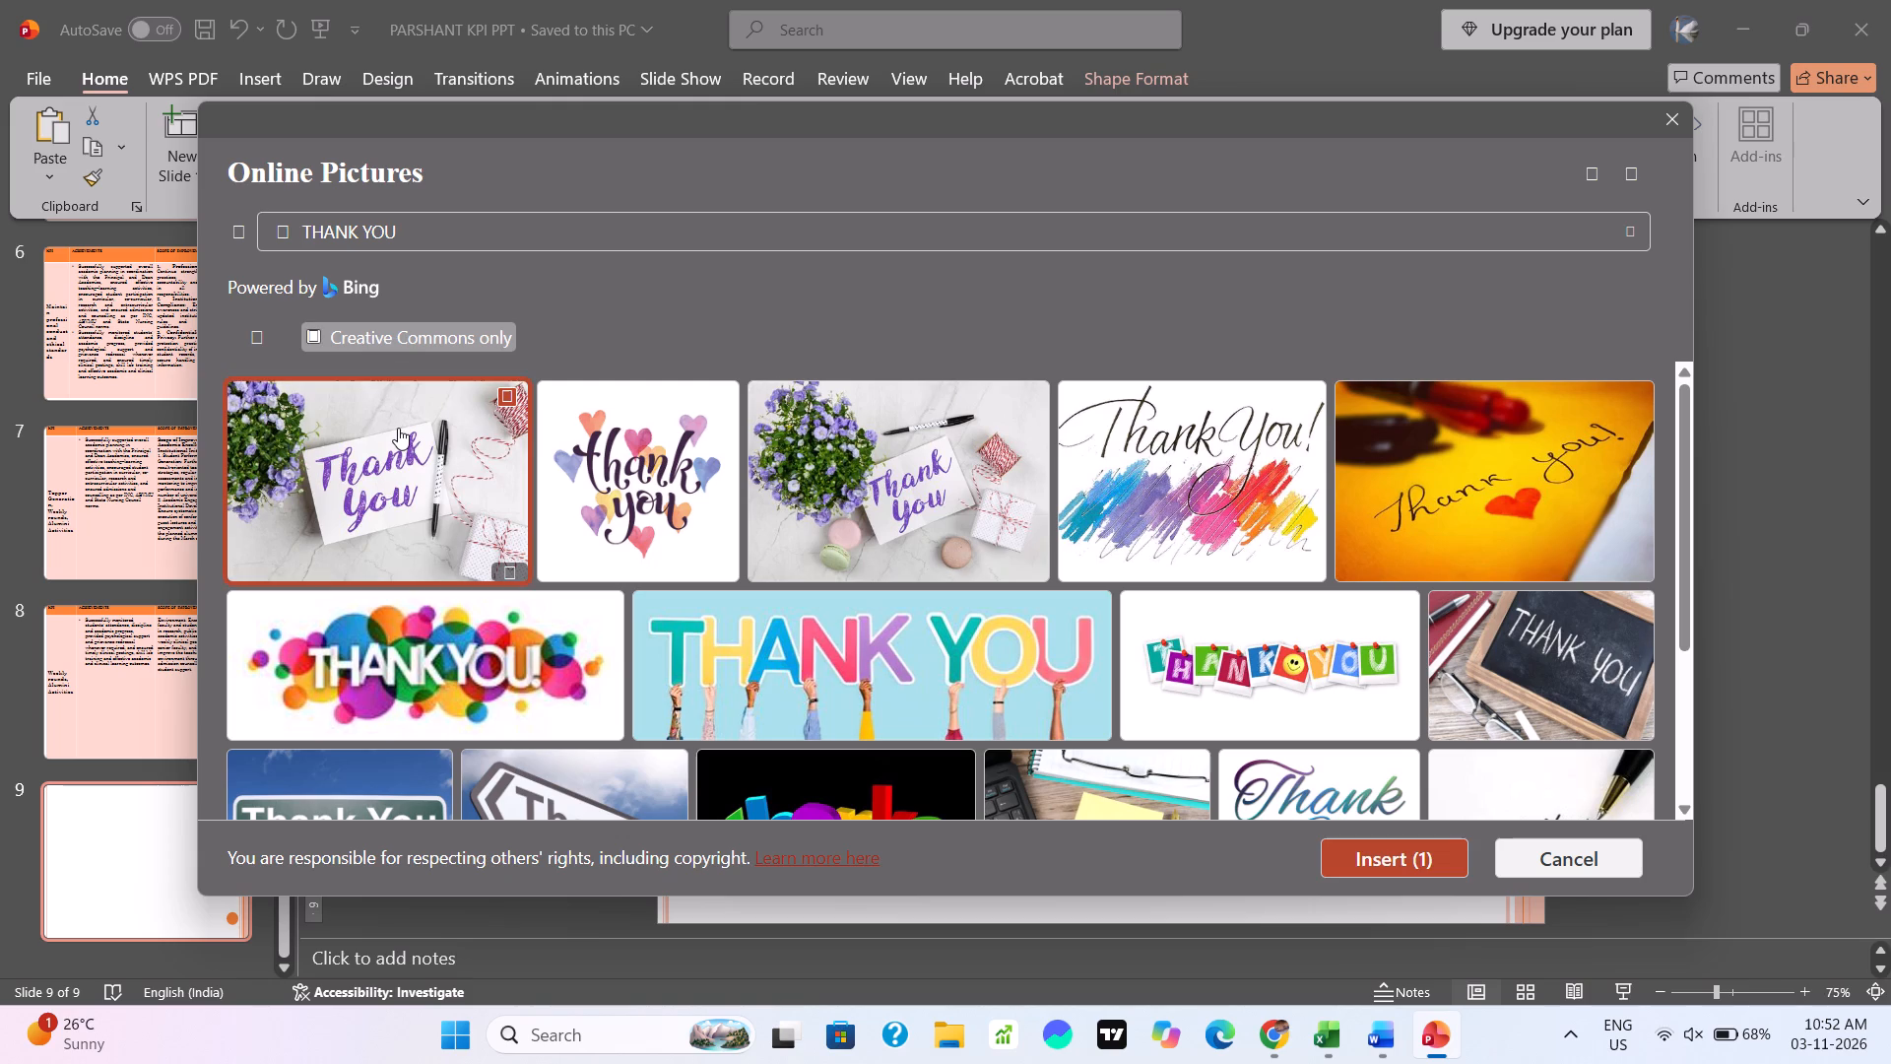
left_click(1399, 840)
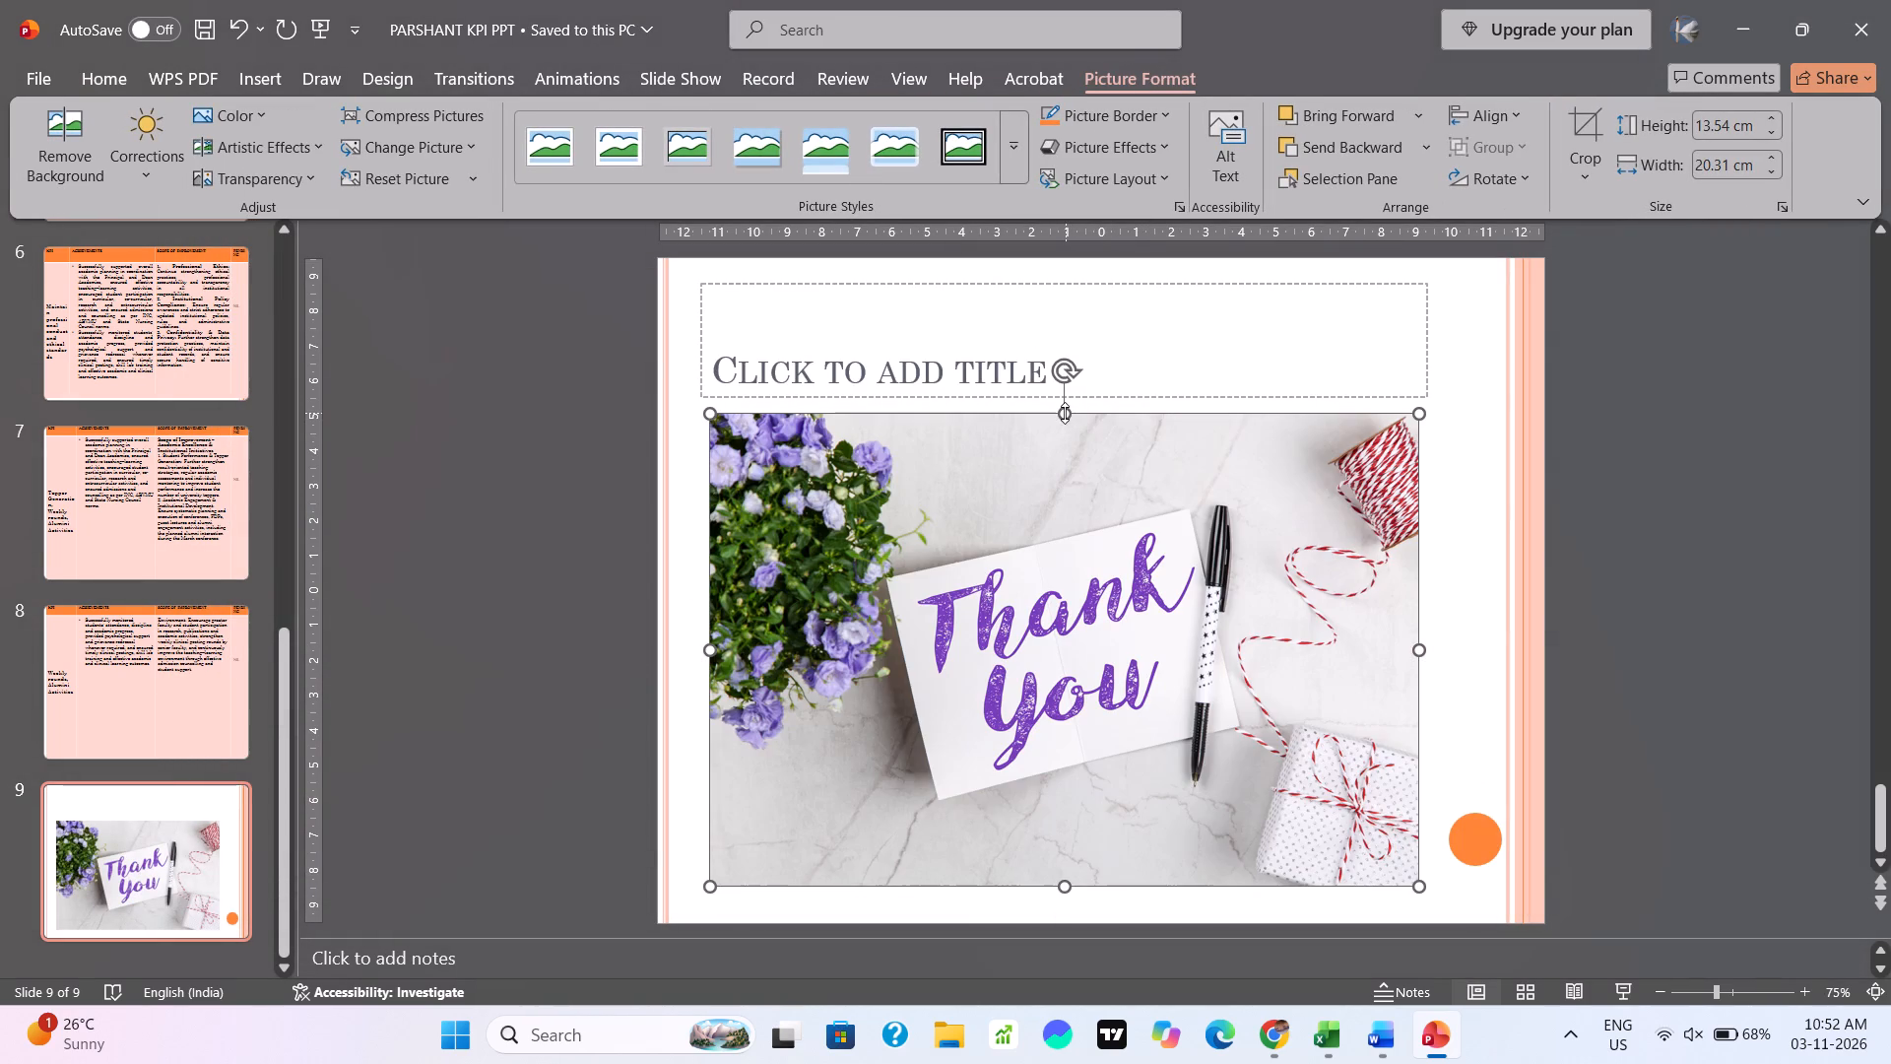
Stretch the Thank You picture on slide 9 to cover nearly the whole slide, about 19.05 cm high and 24.98 cm wide.
left_click_drag(1065, 413, 1030, 288)
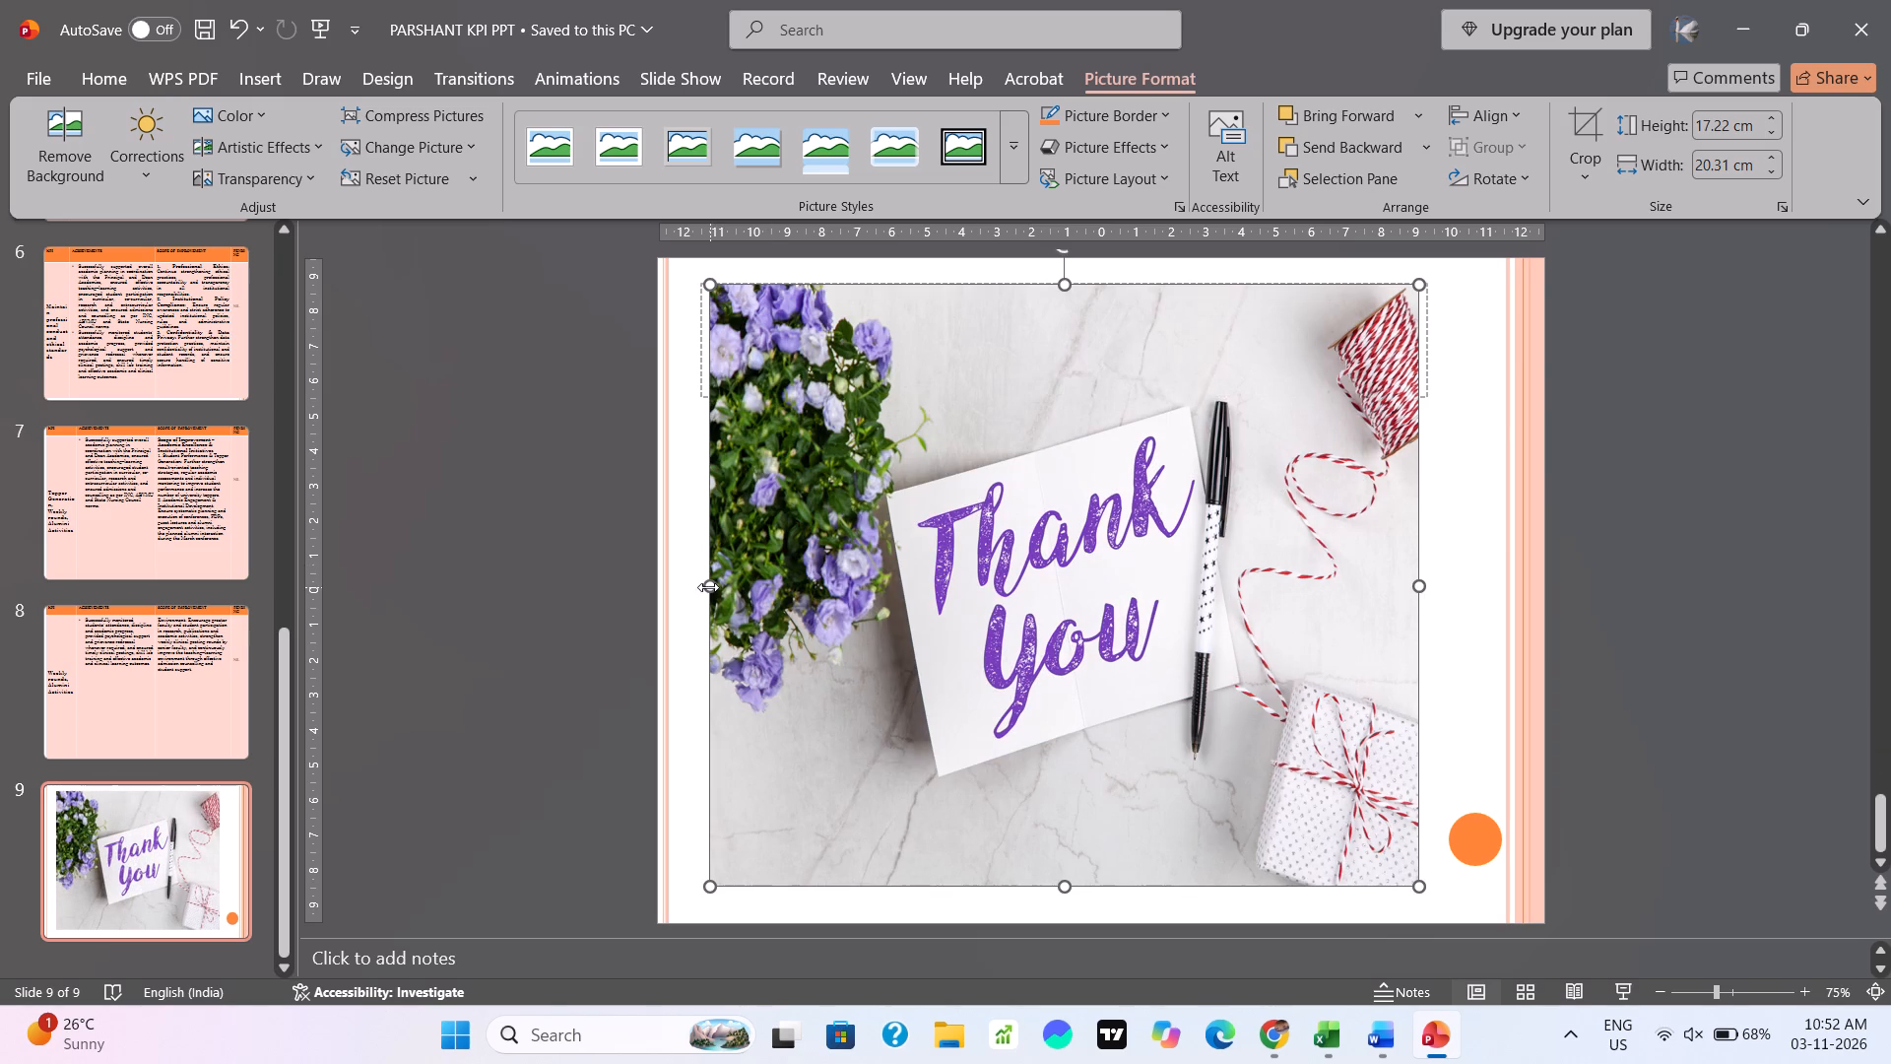
left_click_drag(708, 587, 670, 593)
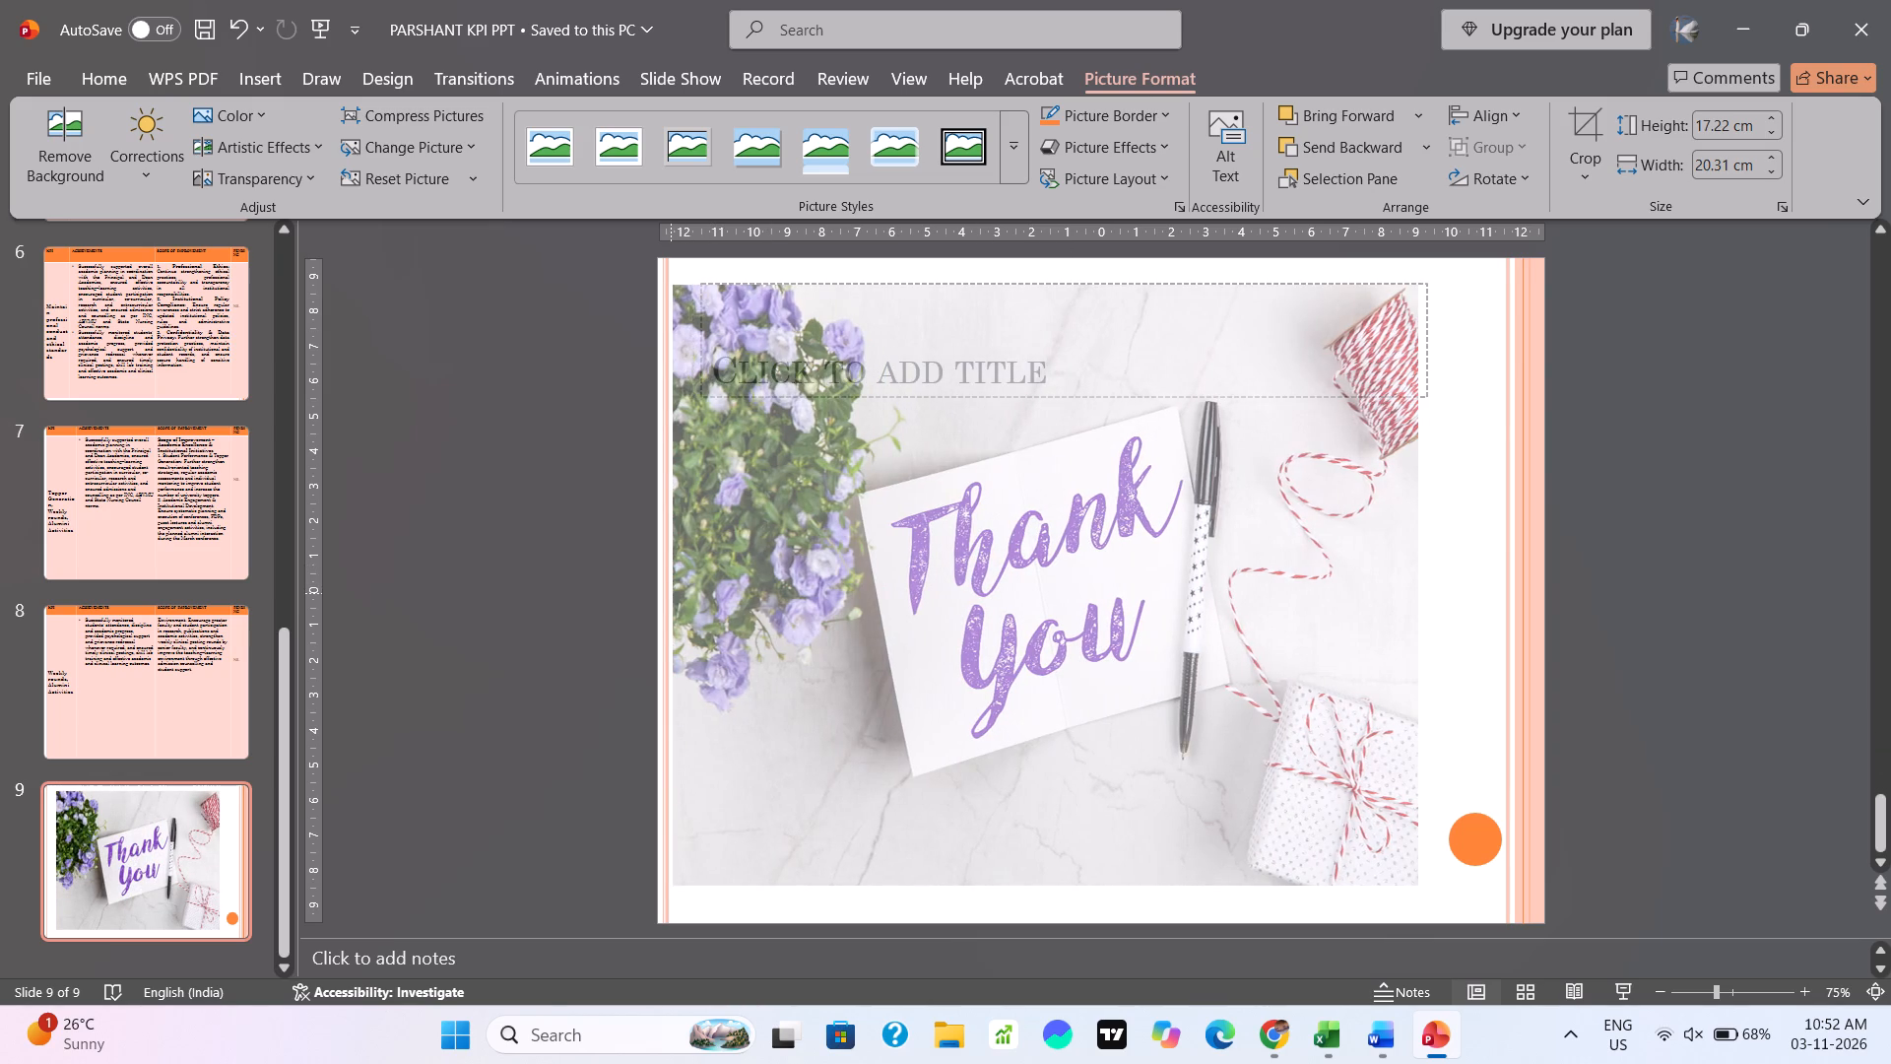
left_click_drag(670, 593, 668, 595)
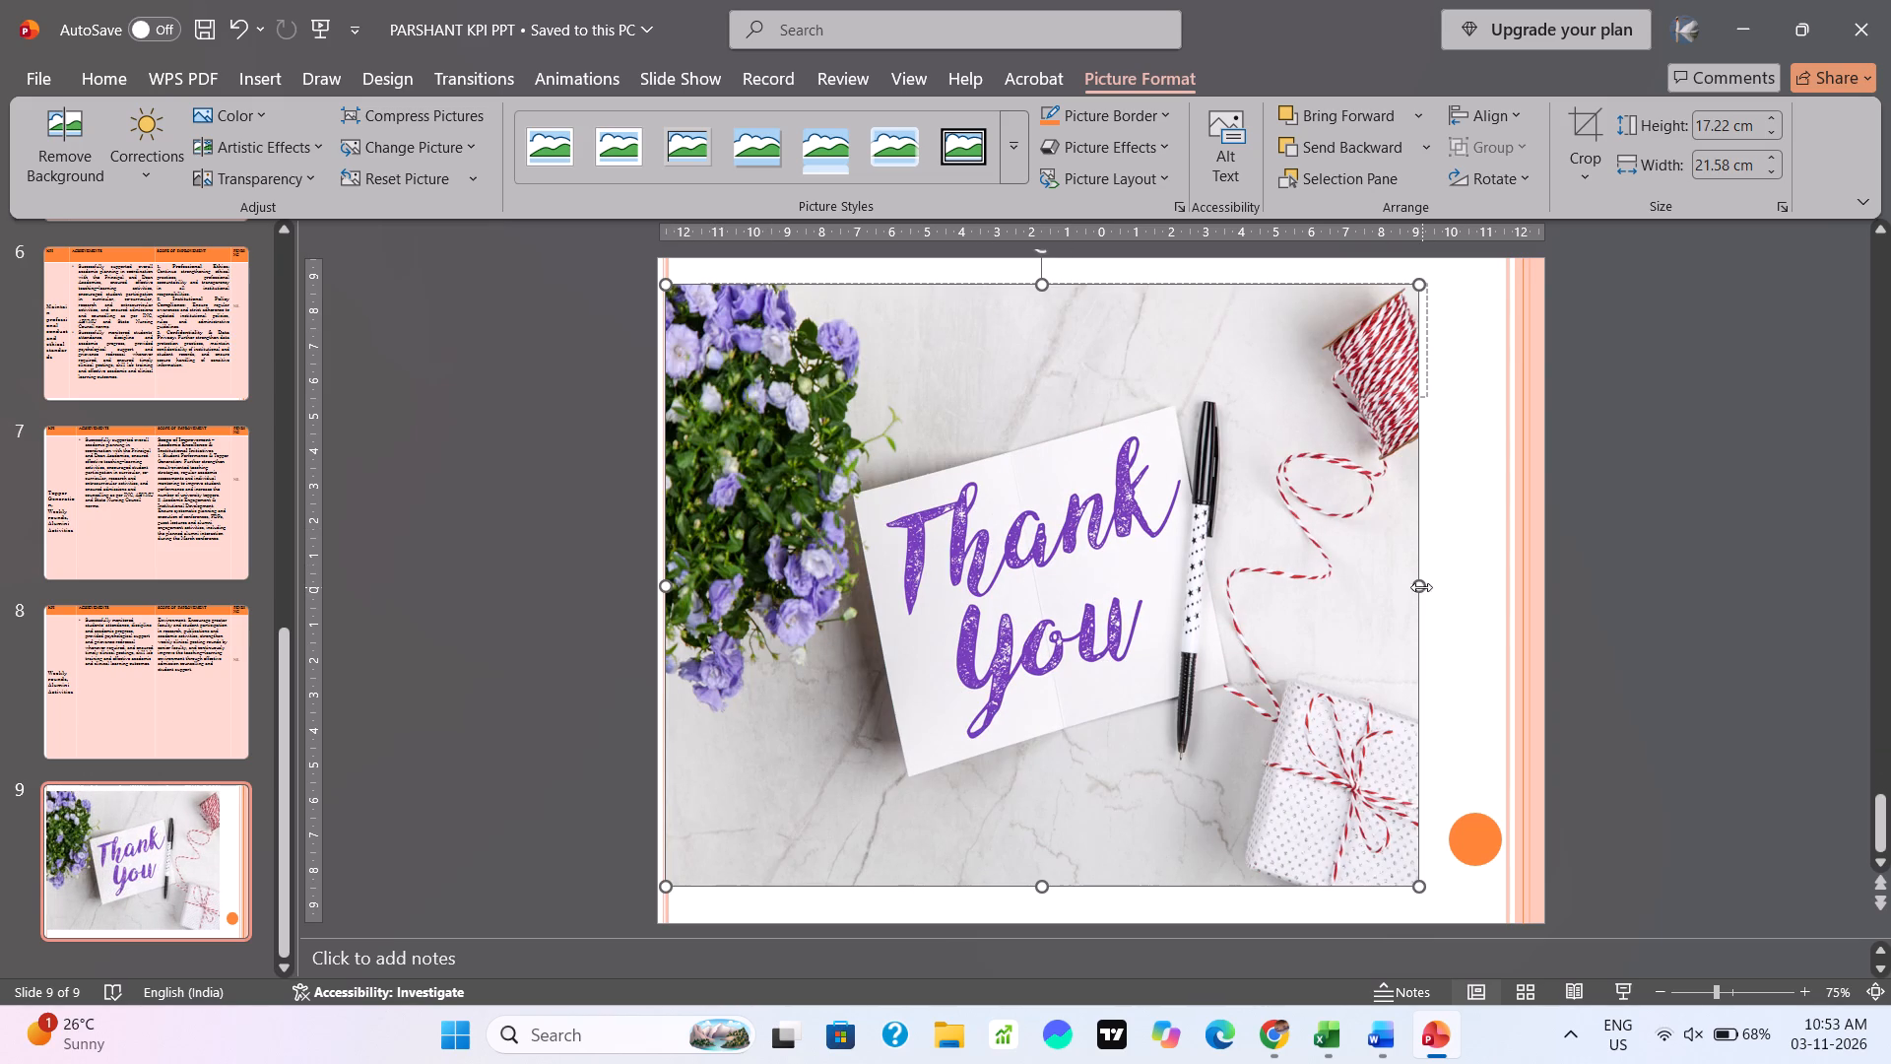
left_click_drag(1420, 584, 1526, 583)
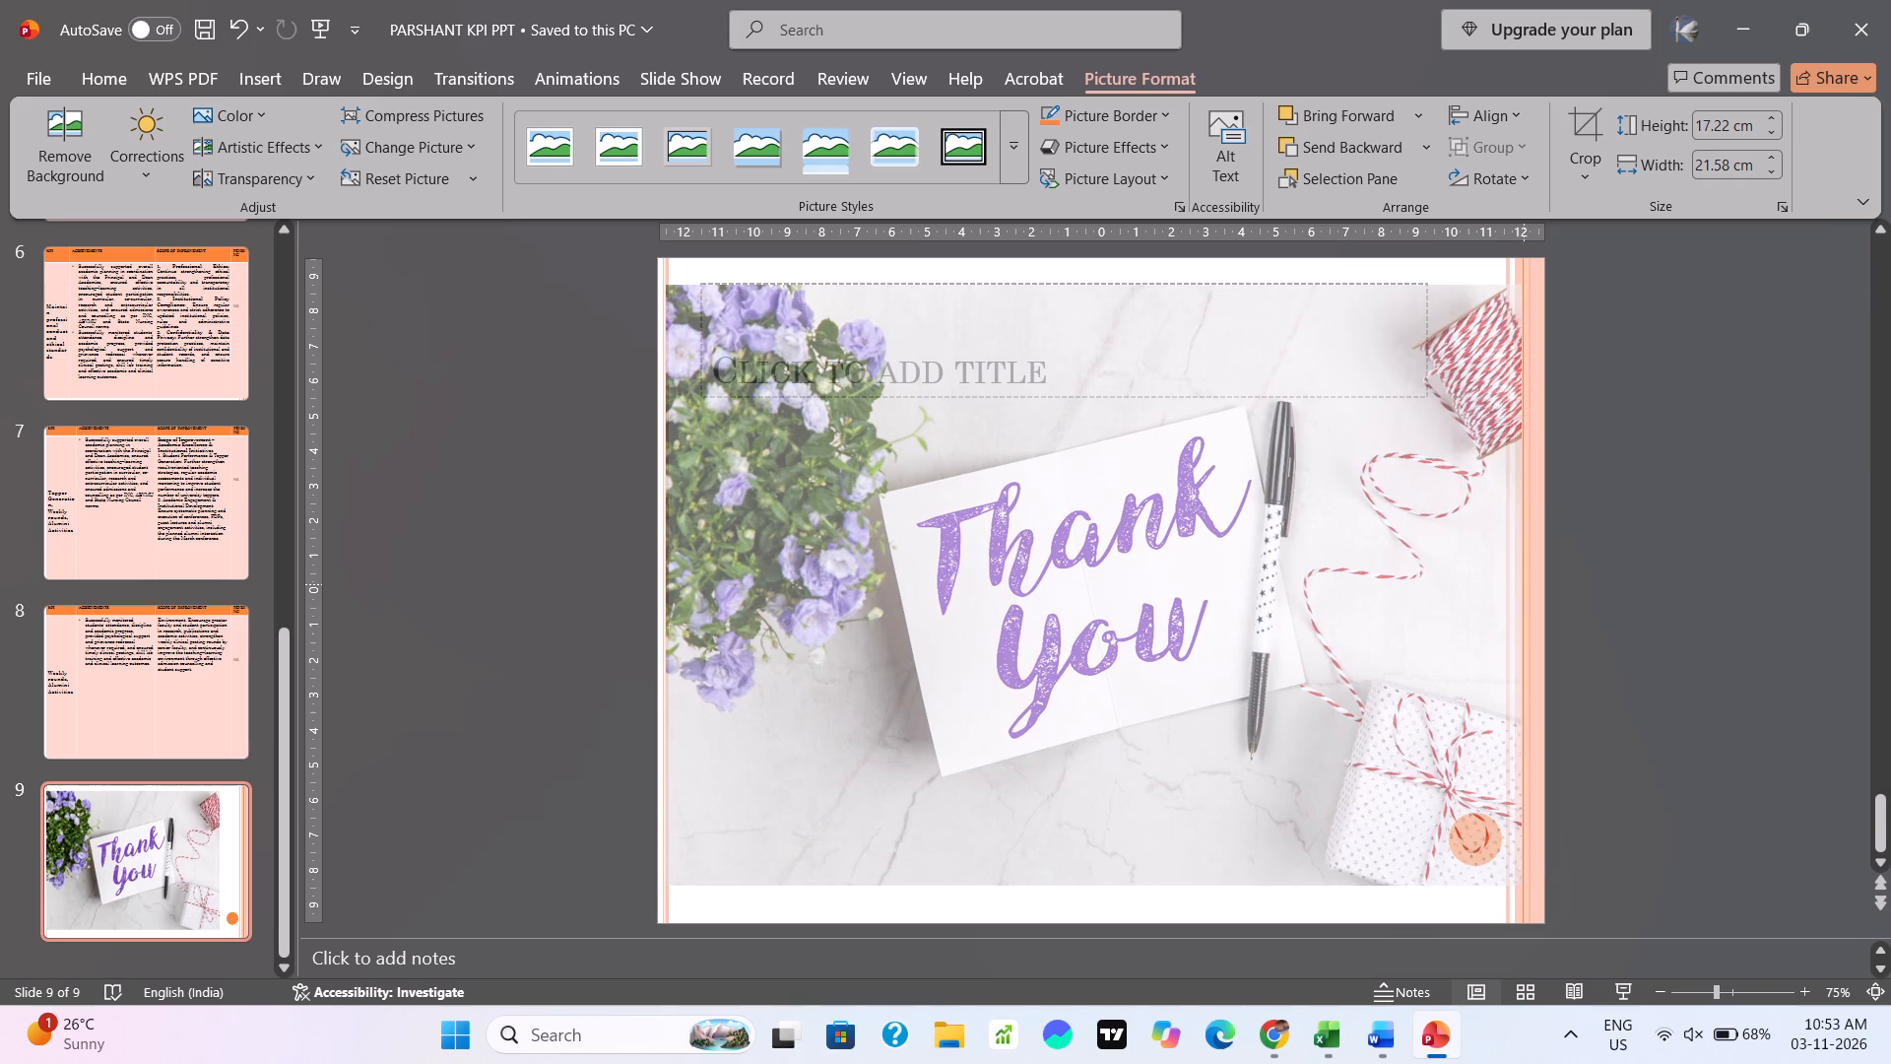
left_click_drag(1526, 583, 1535, 581)
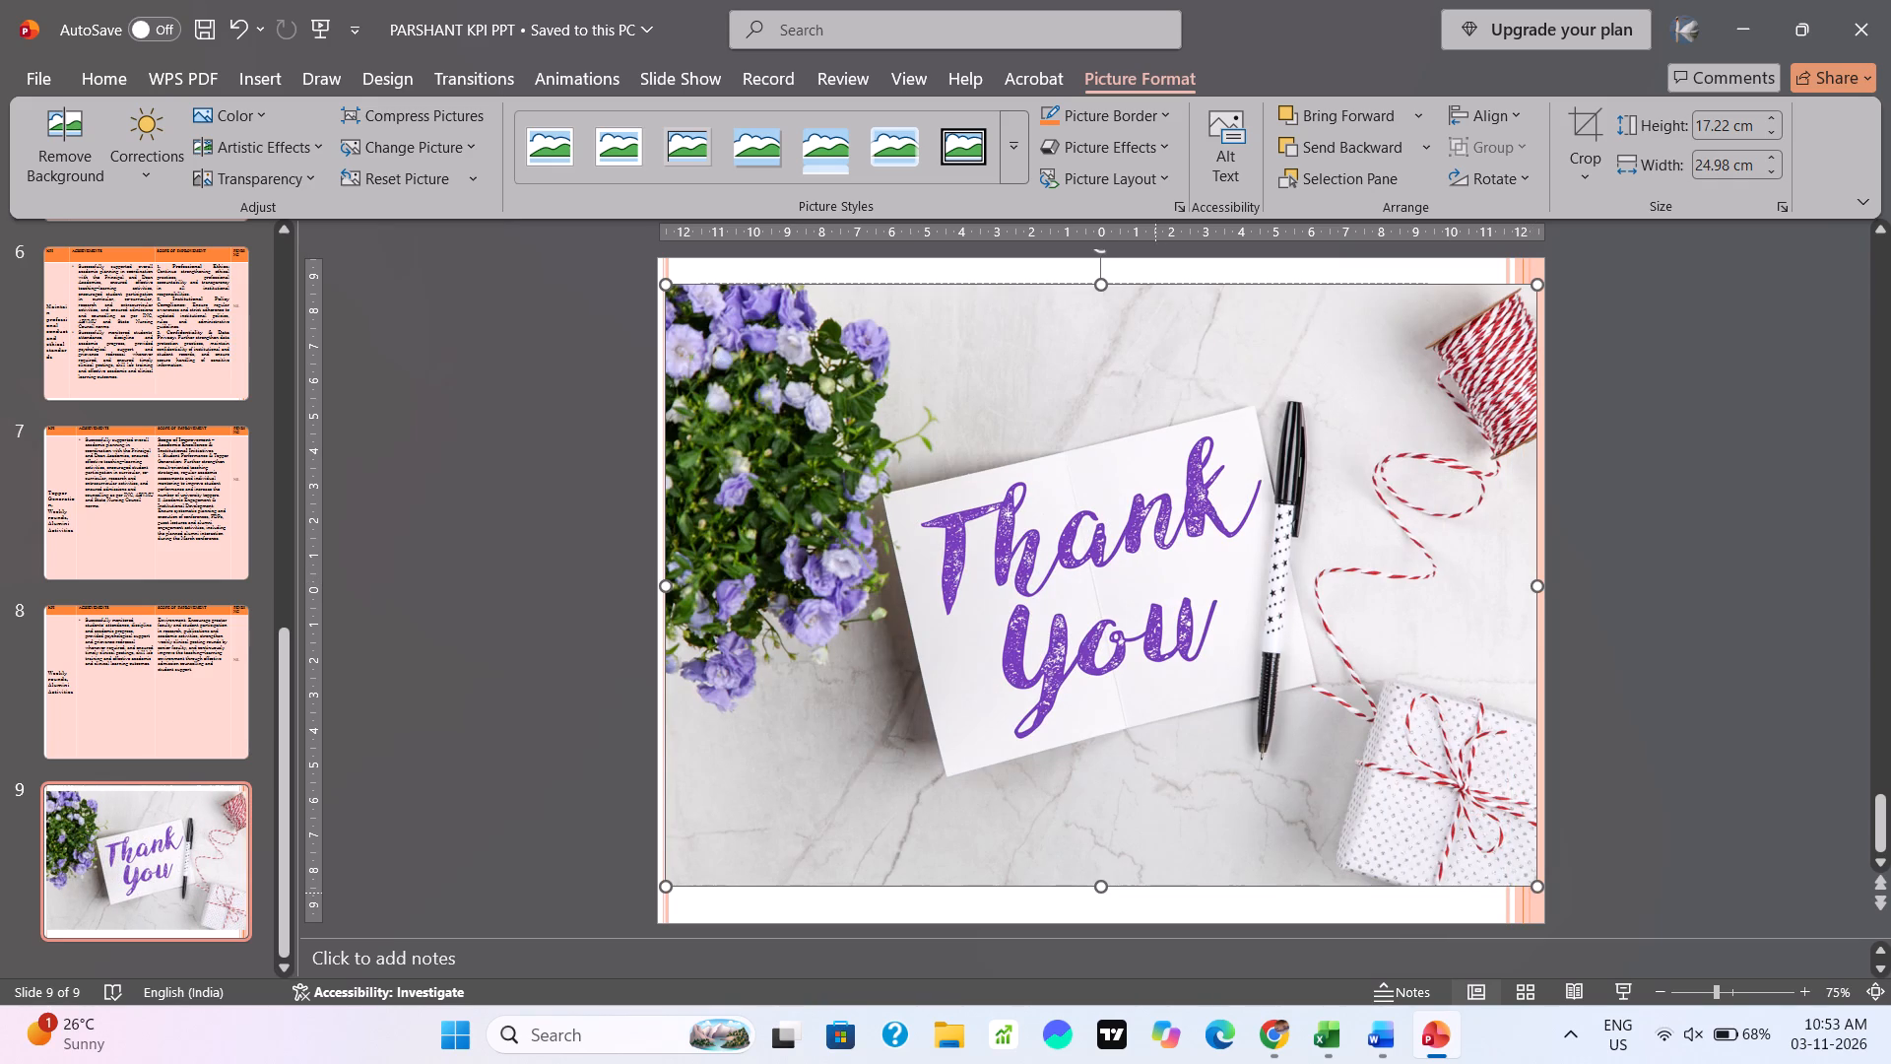
left_click_drag(1094, 889, 1097, 920)
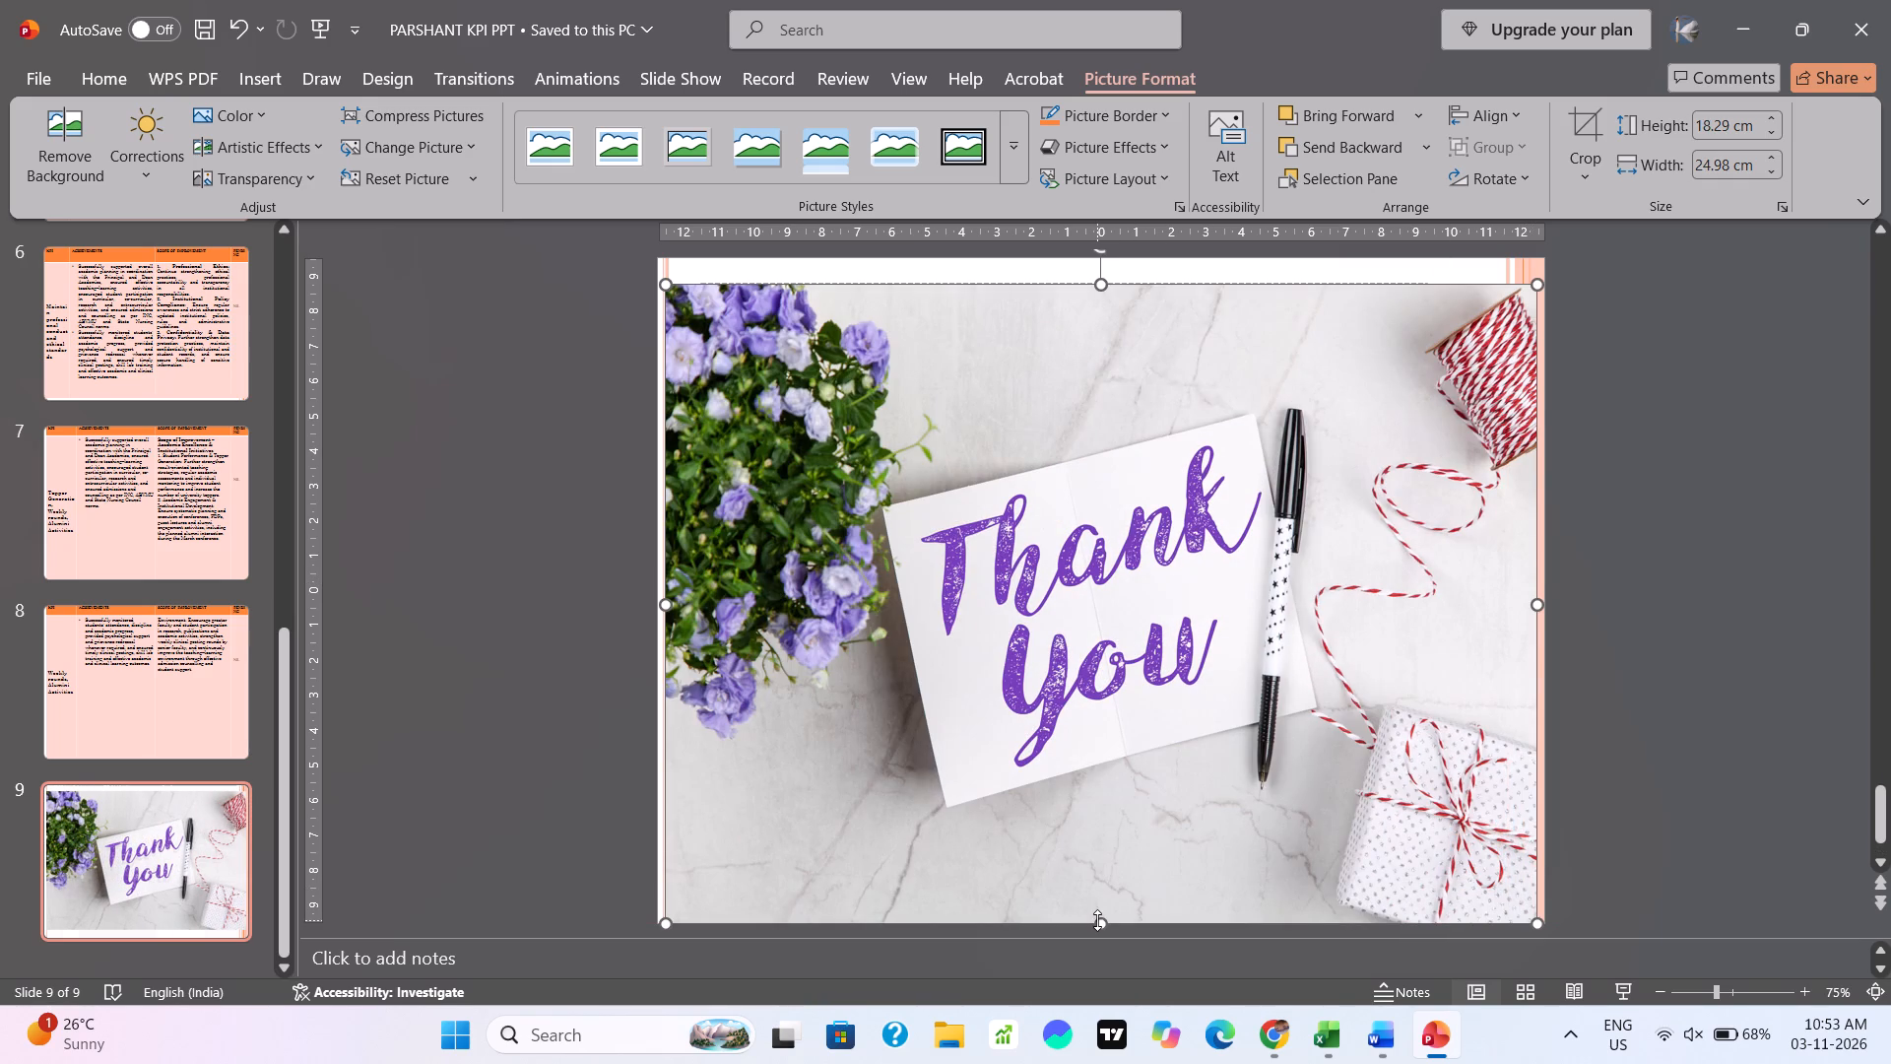
left_click_drag(1101, 288, 1099, 274)
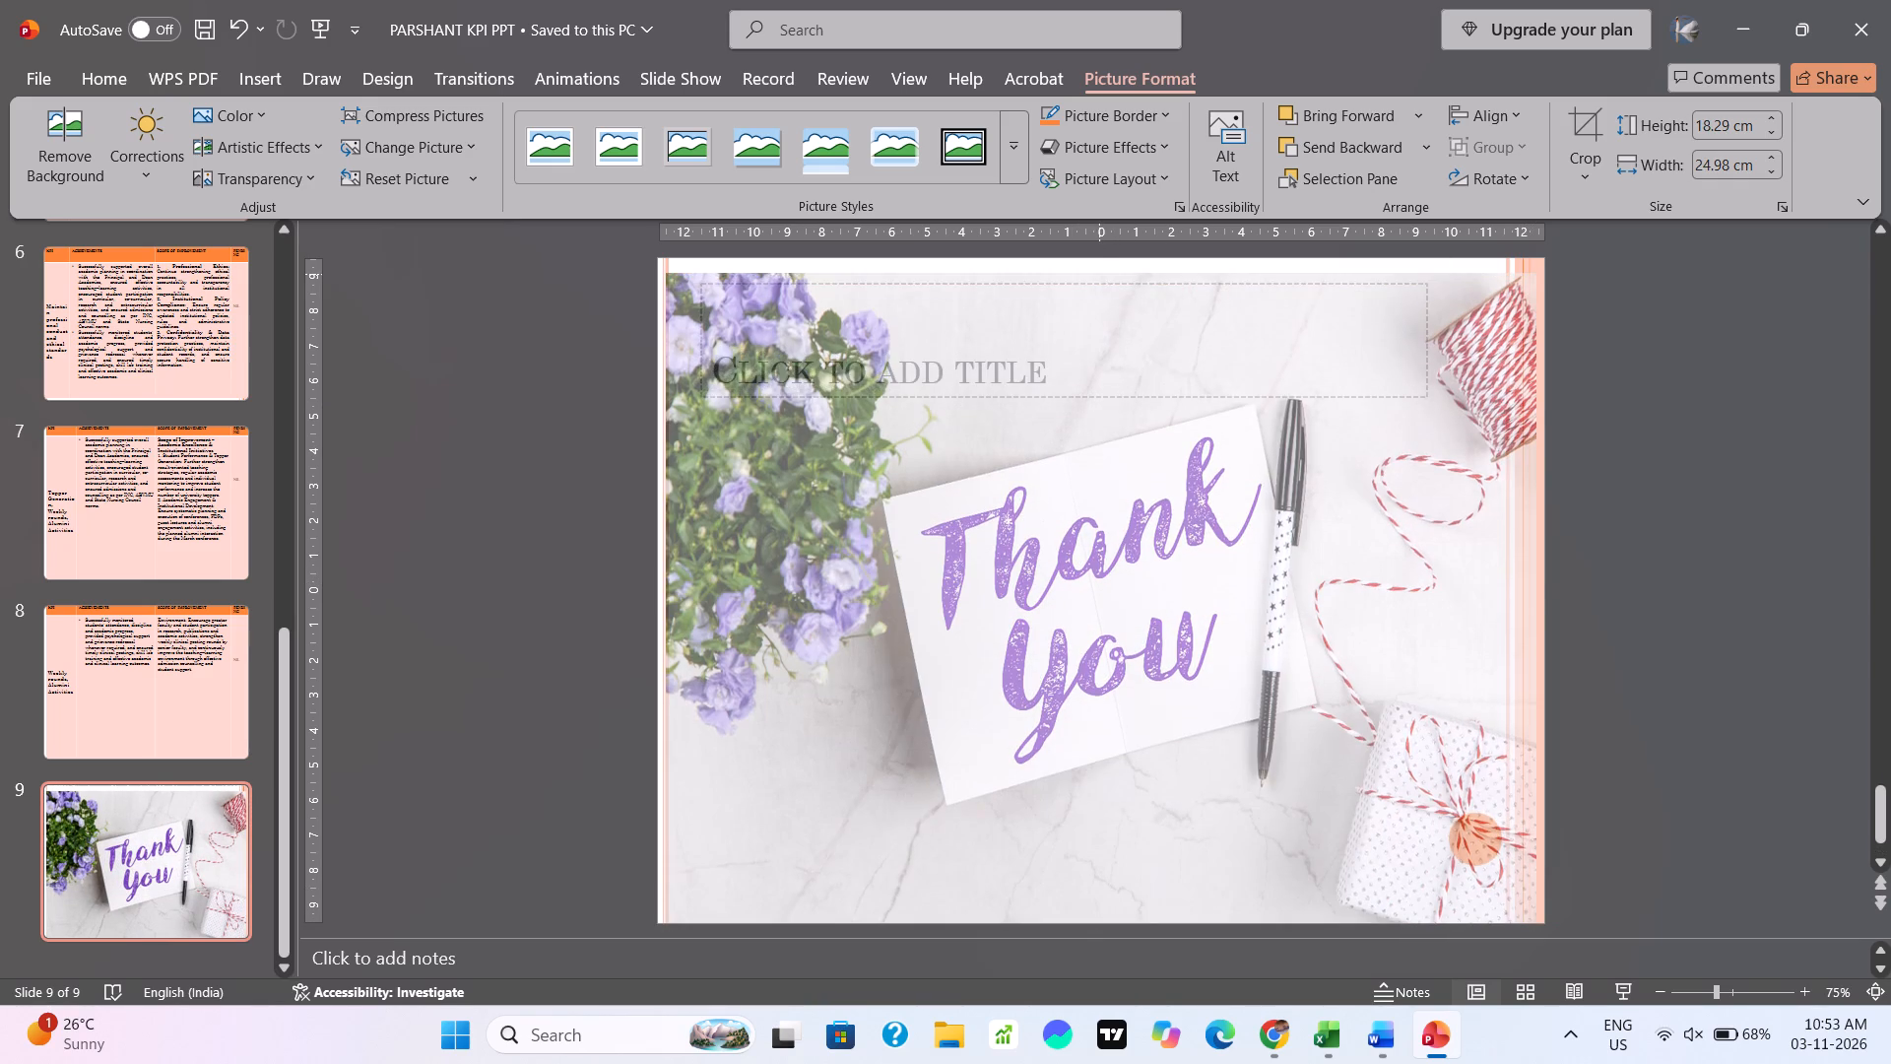
left_click_drag(1099, 274, 1091, 264)
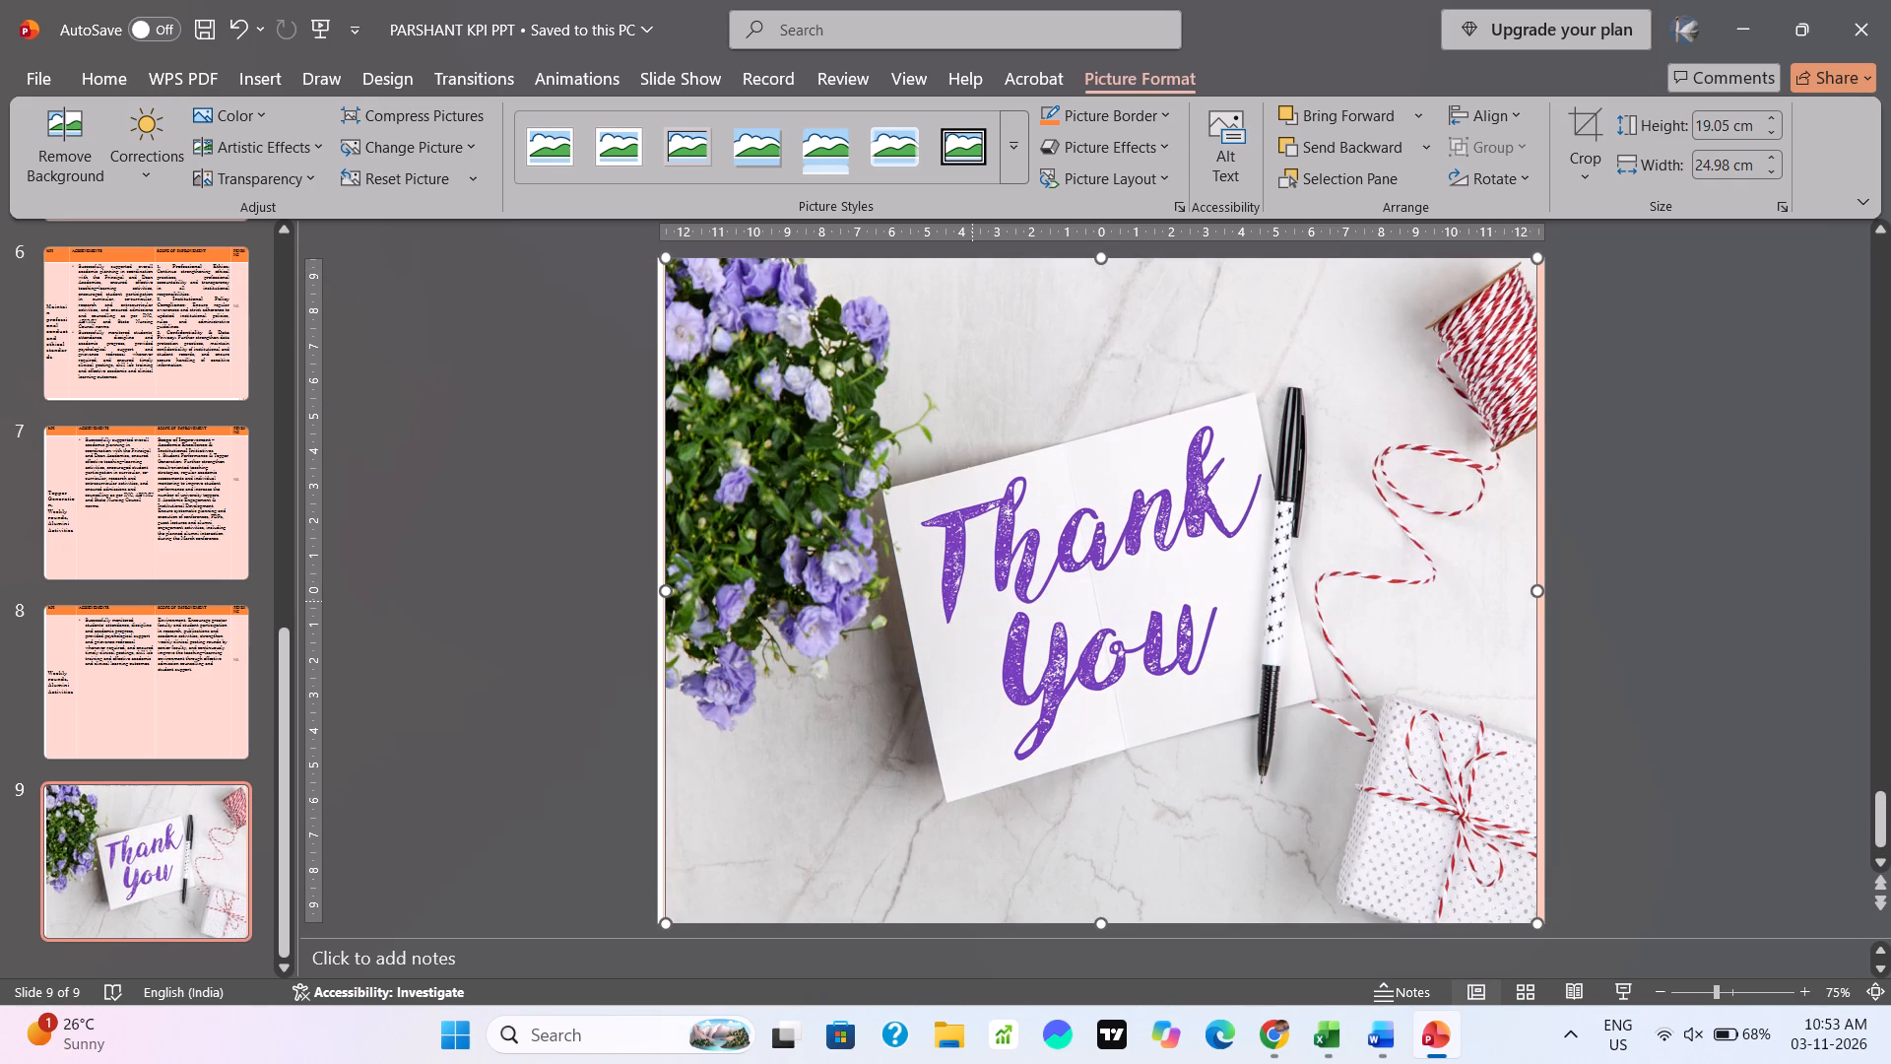
Review all the slides from the title through the Thank You slide as a slide show, then return to slide 1 in the editing view.
left_click(185, 869)
left_click(158, 714)
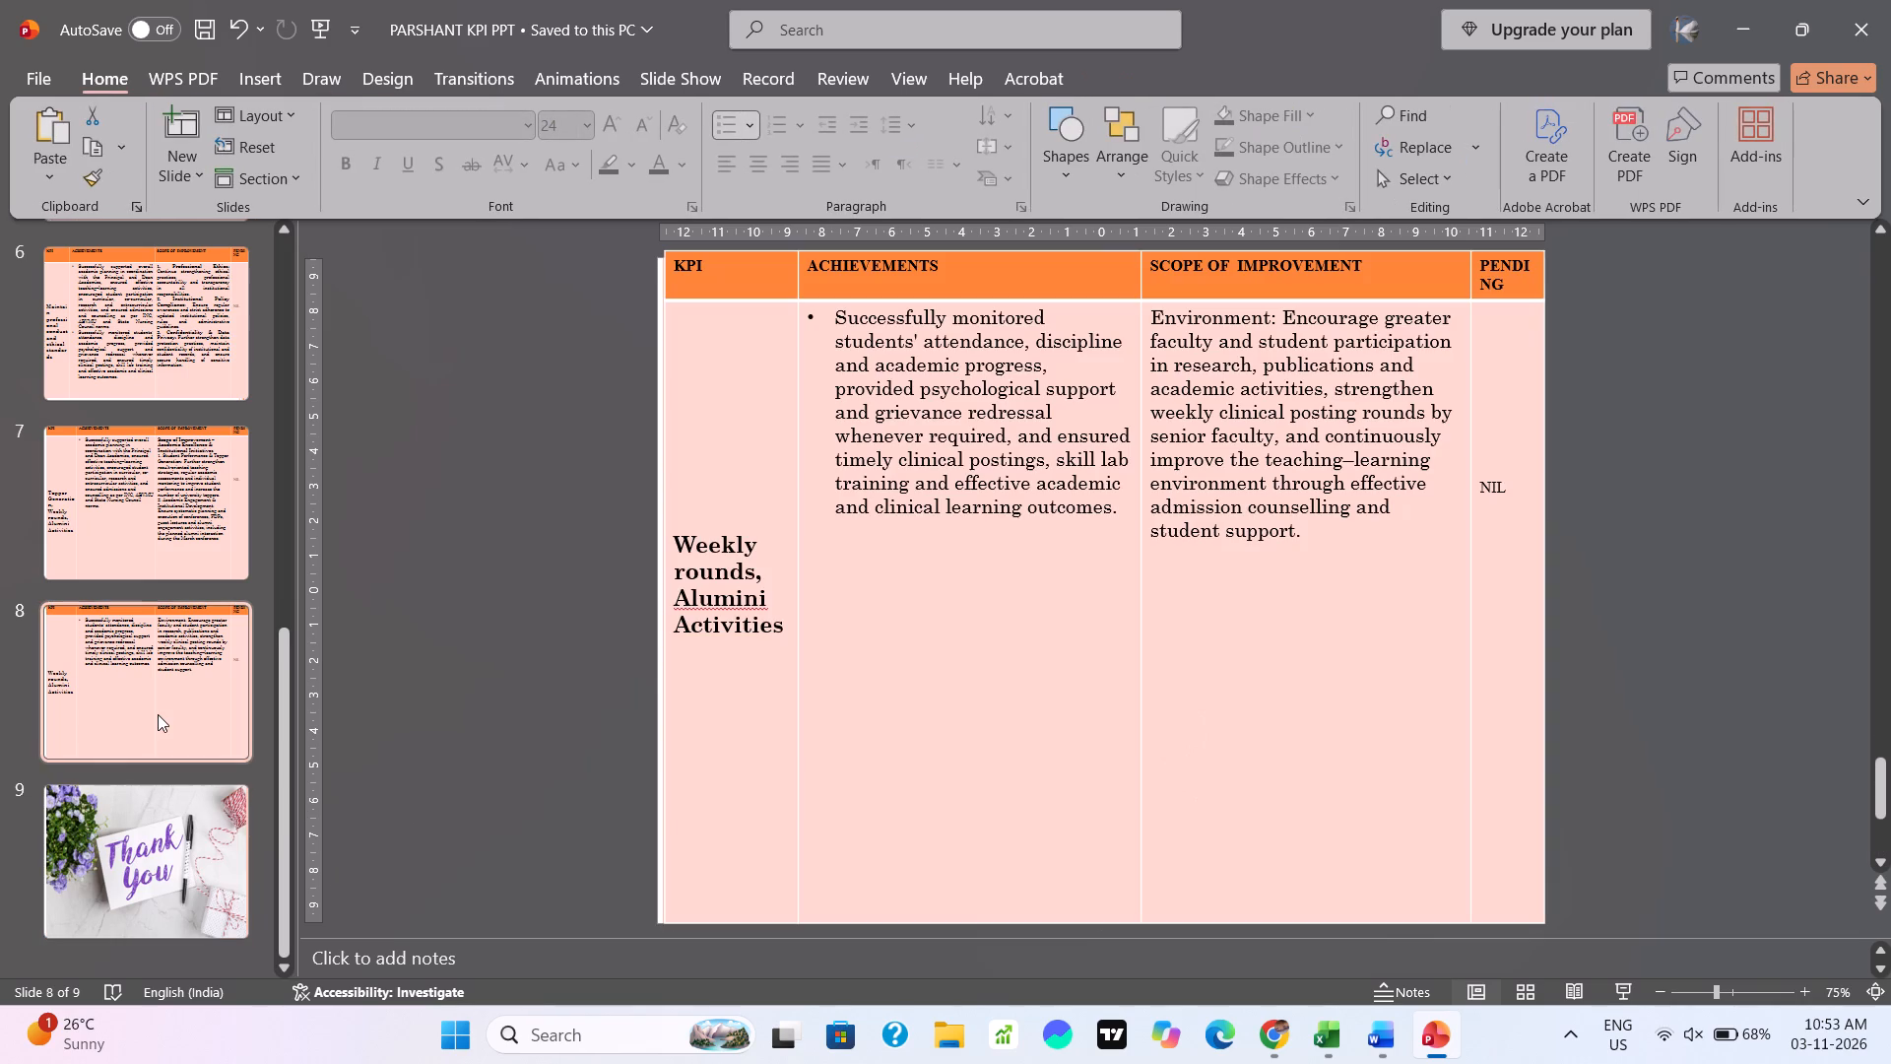
left_click(1605, 992)
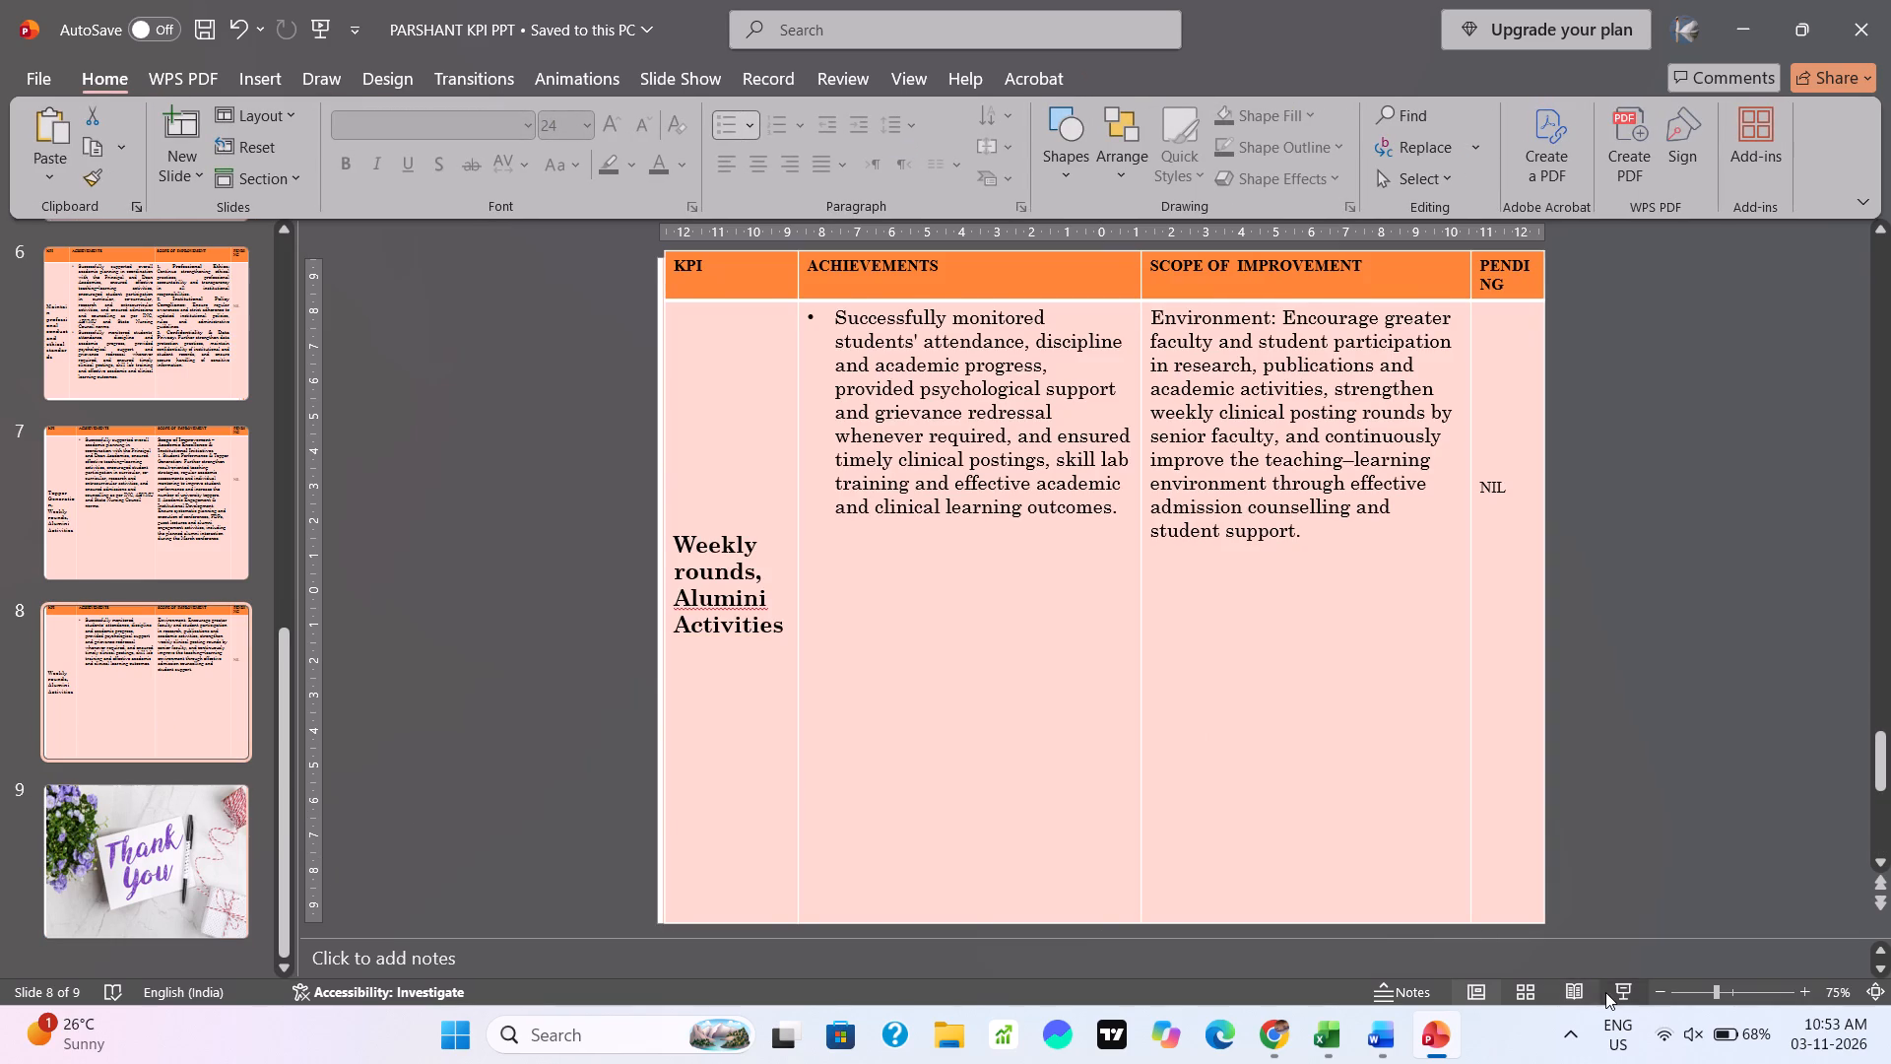
key("Down")
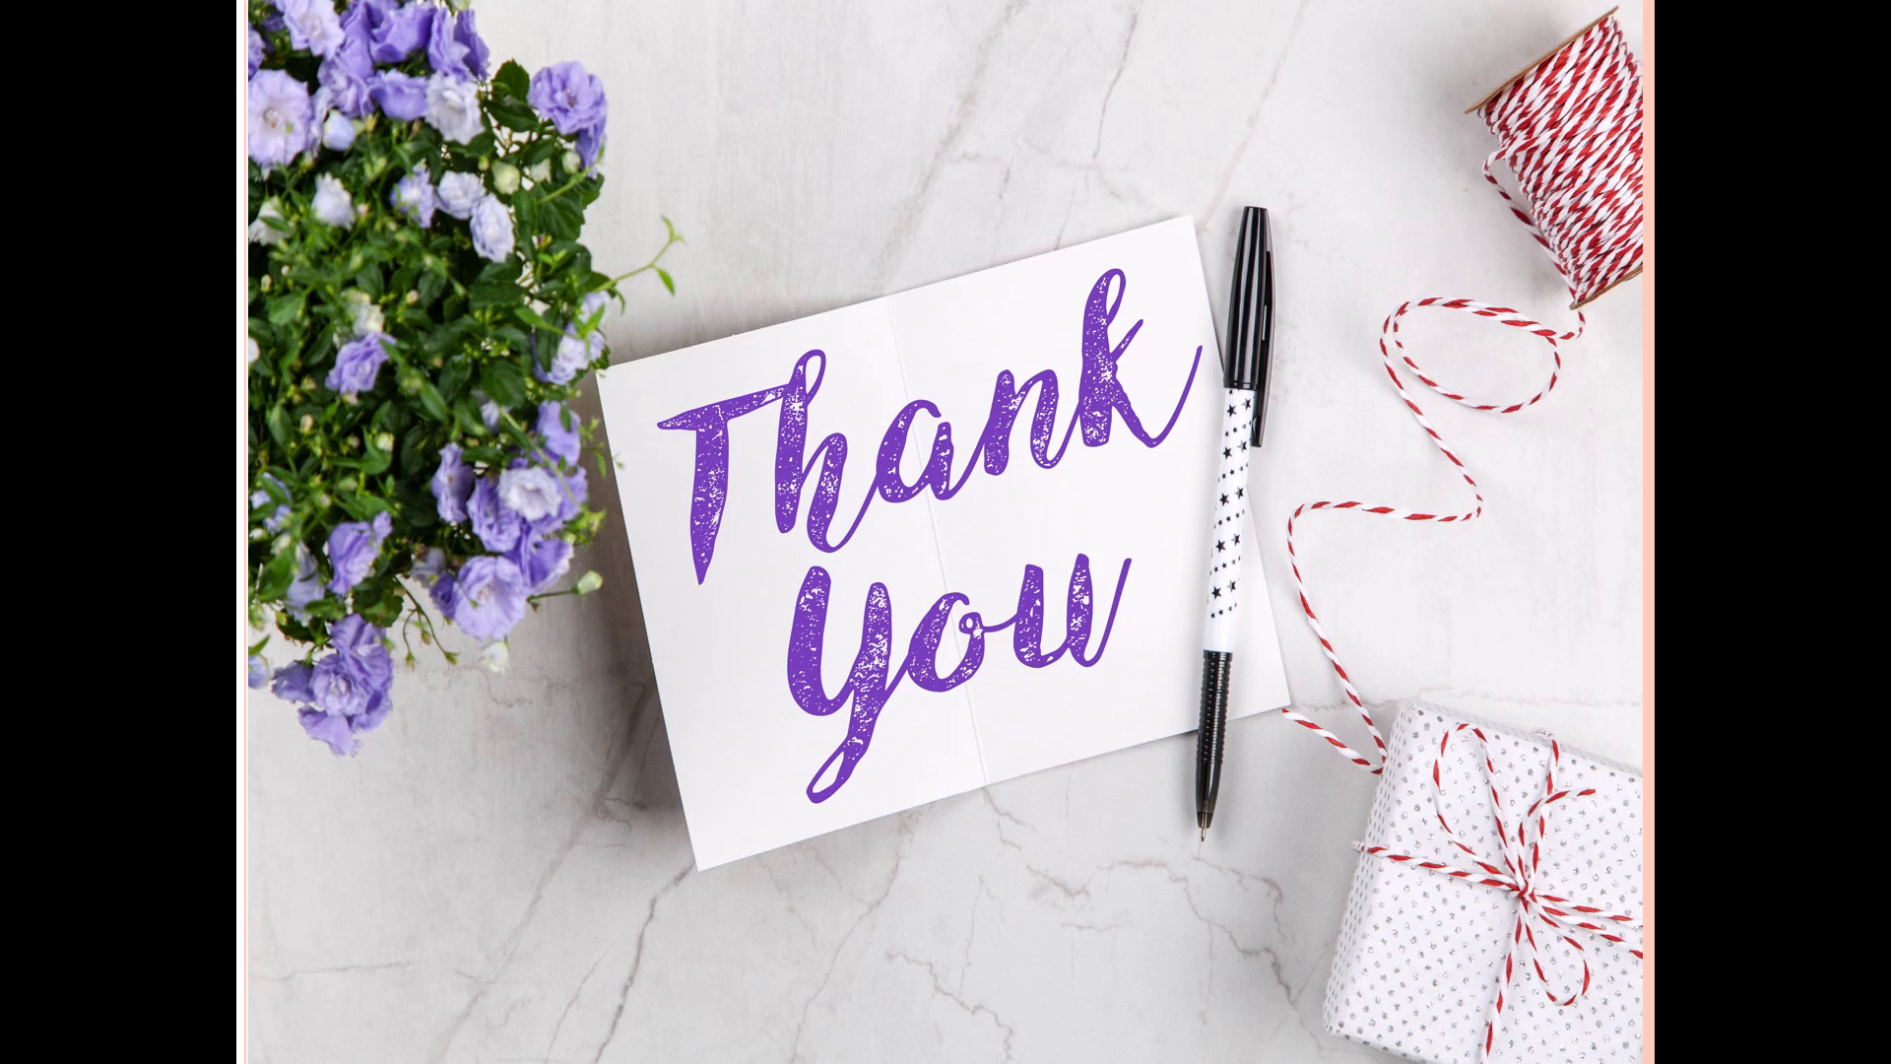
key("Up")
key("Up")
key("Up")
key("Up")
key("Up")
key("Up")
key("Up")
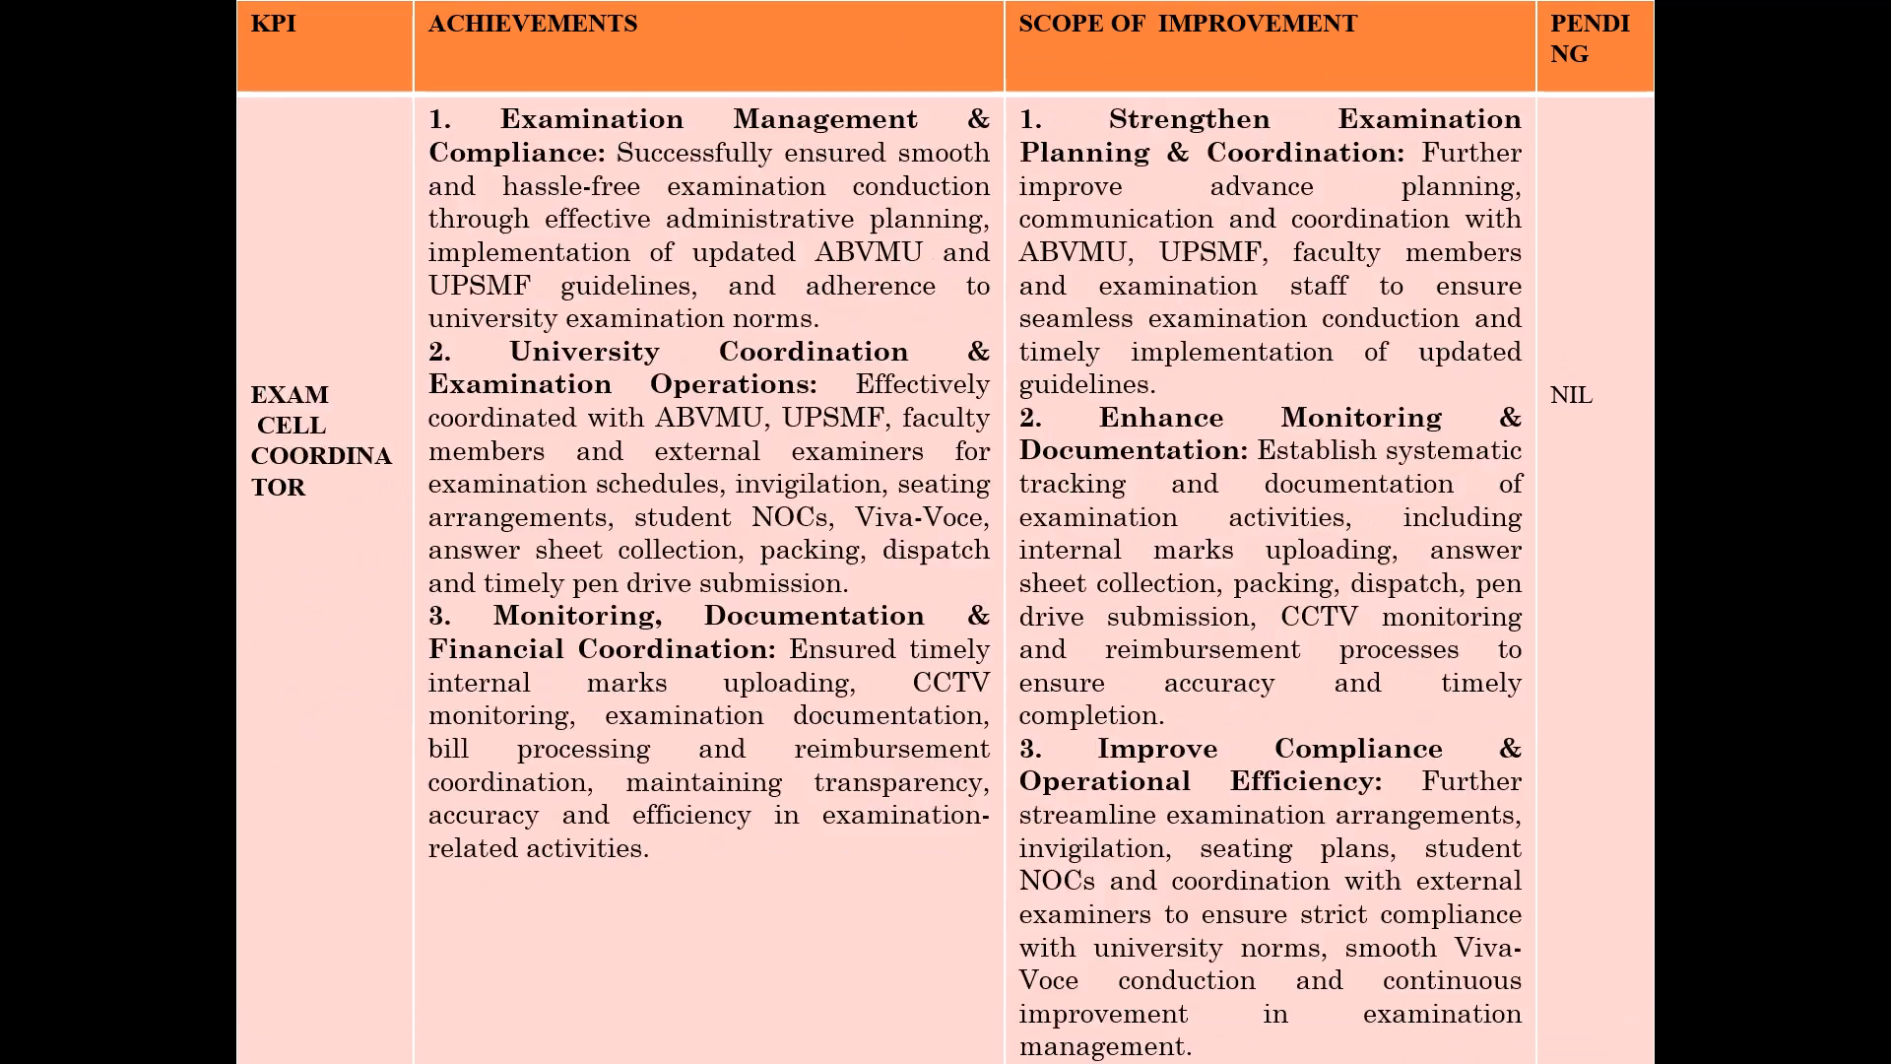
key("Up")
key("Up")
key("Down")
key("Down")
key("Down")
key("Down")
key("Down")
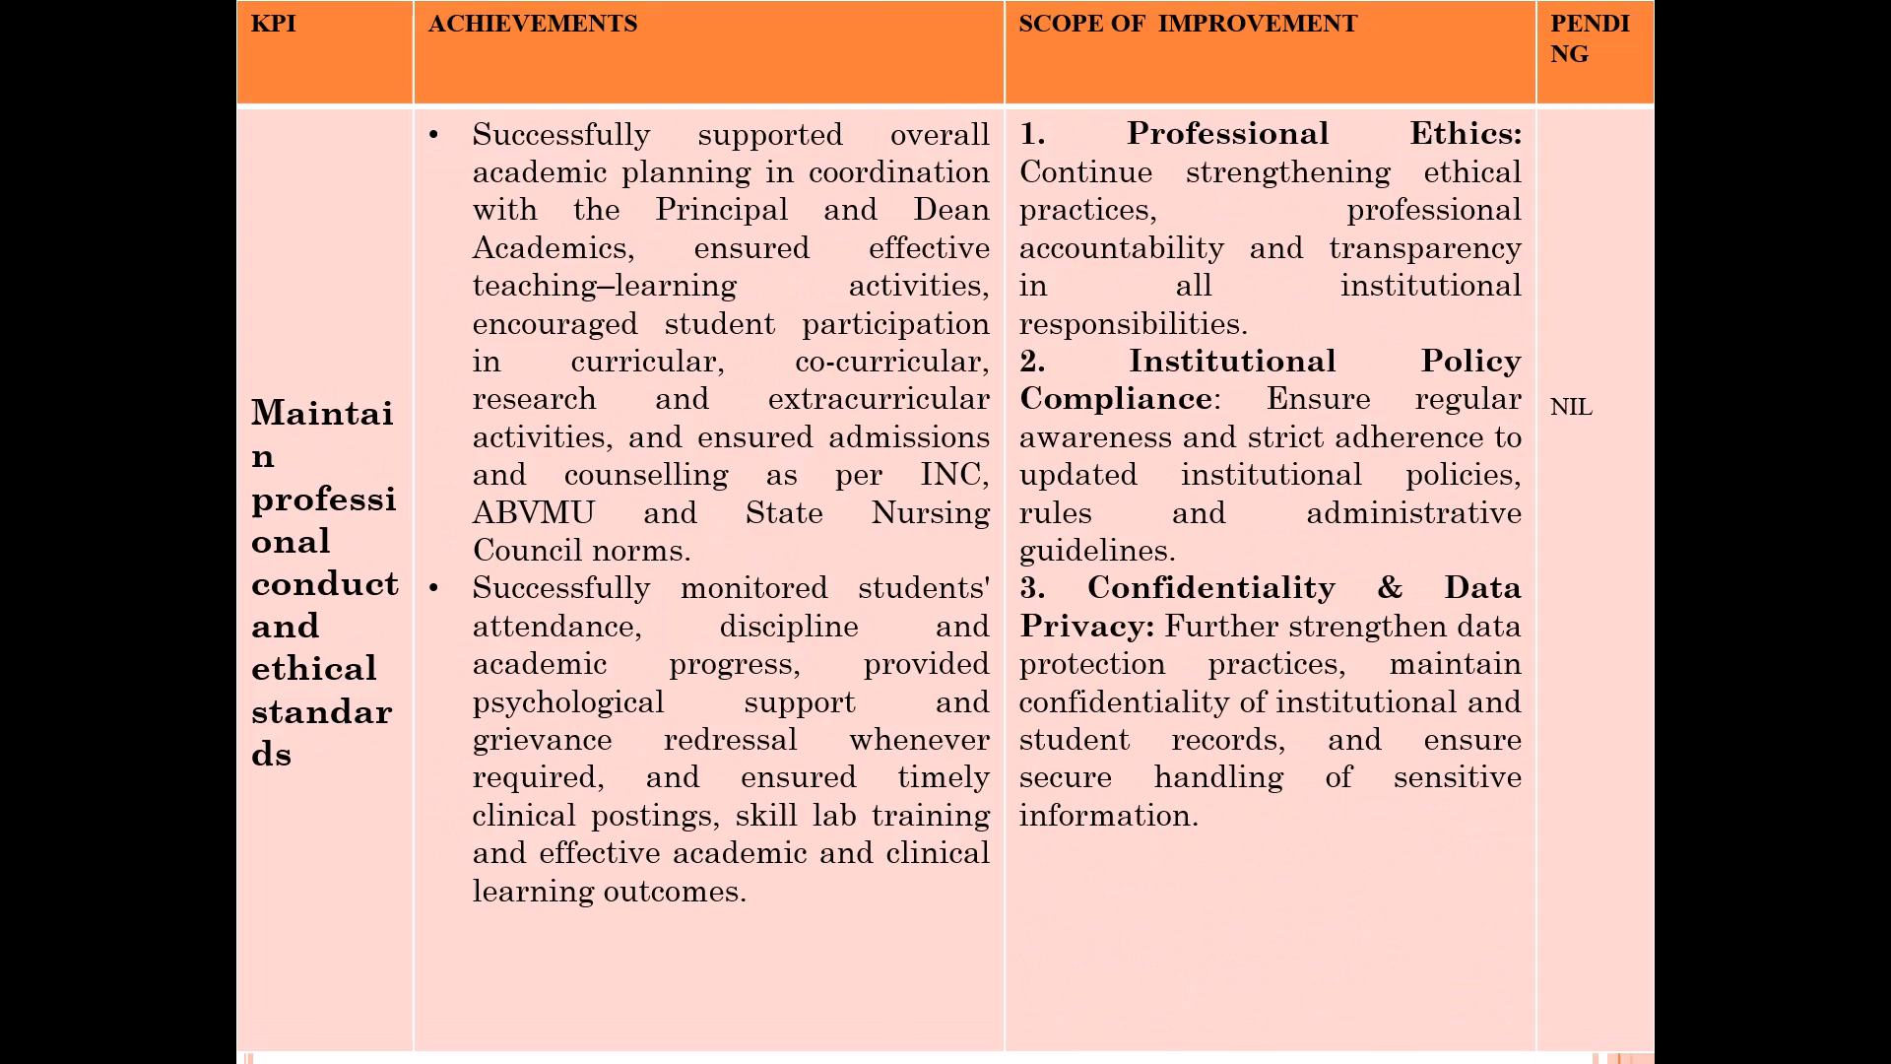
key("Down")
key("Down")
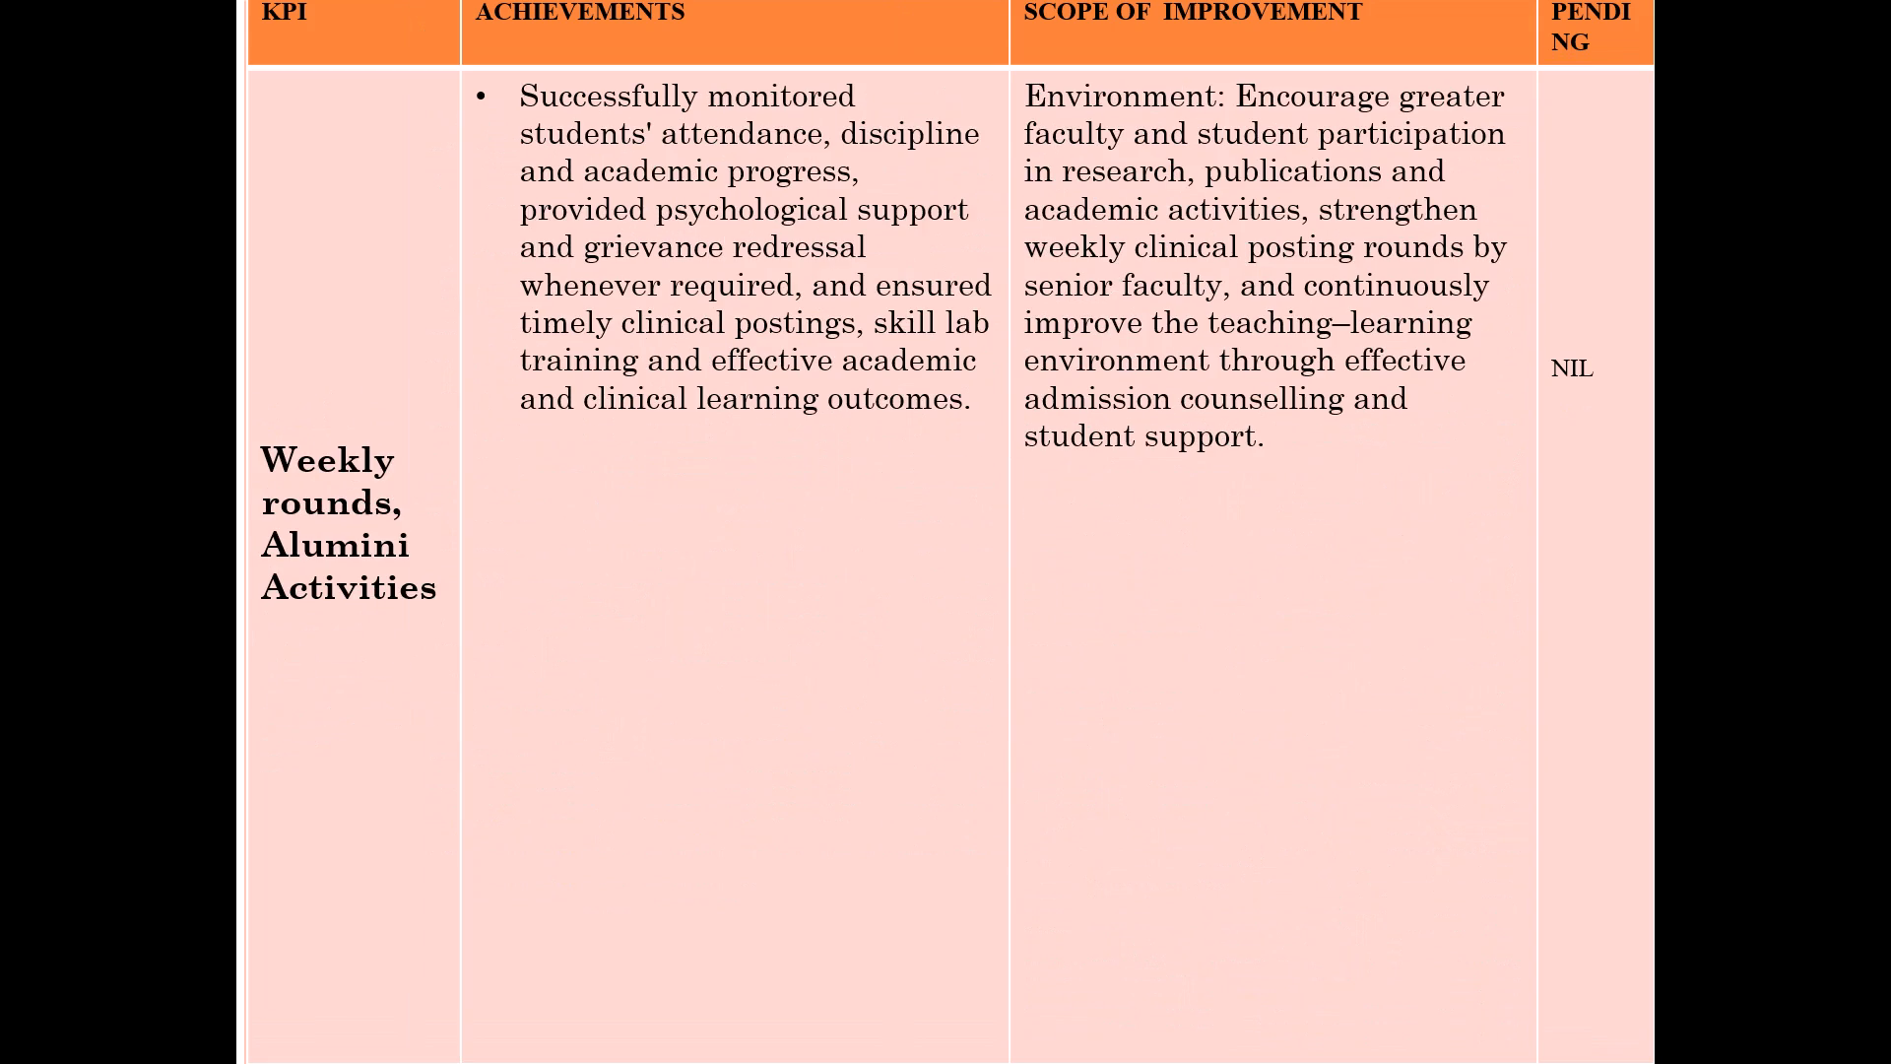
key("Down")
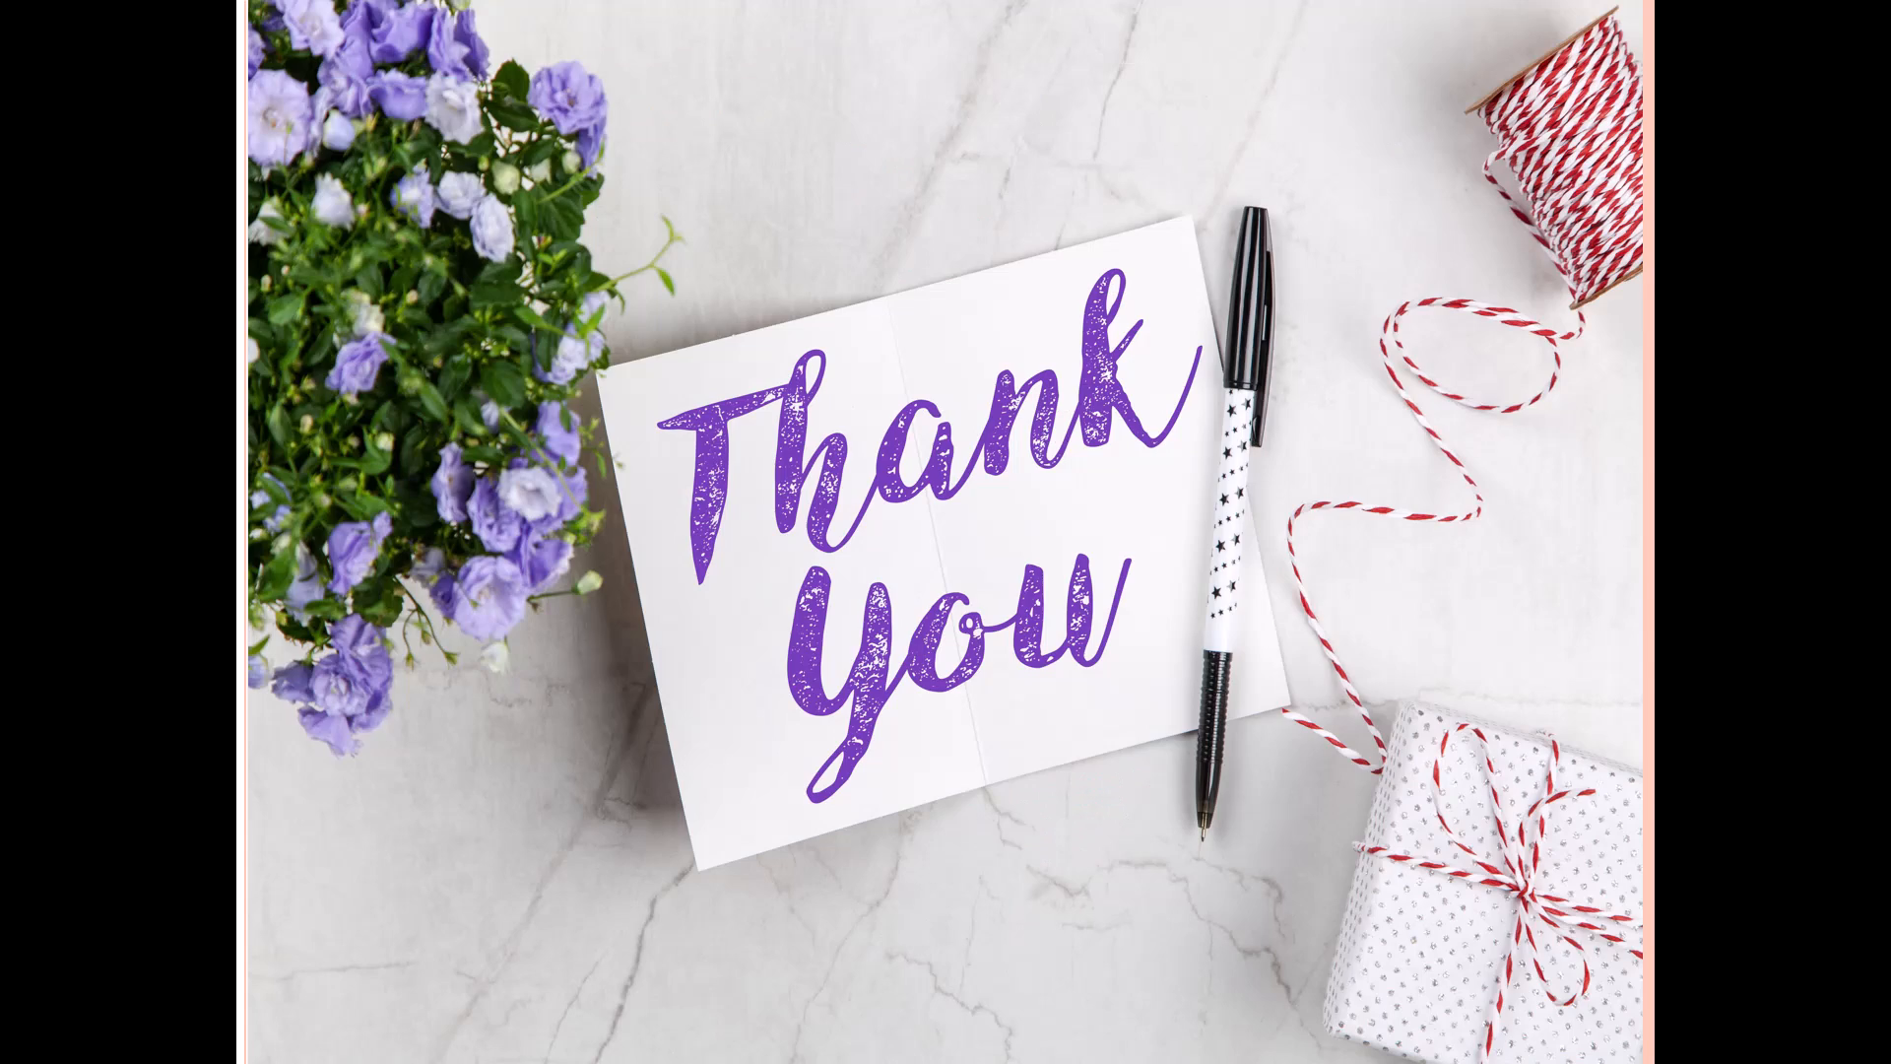
key("Up")
key("Up")
key("Up")
key("Up")
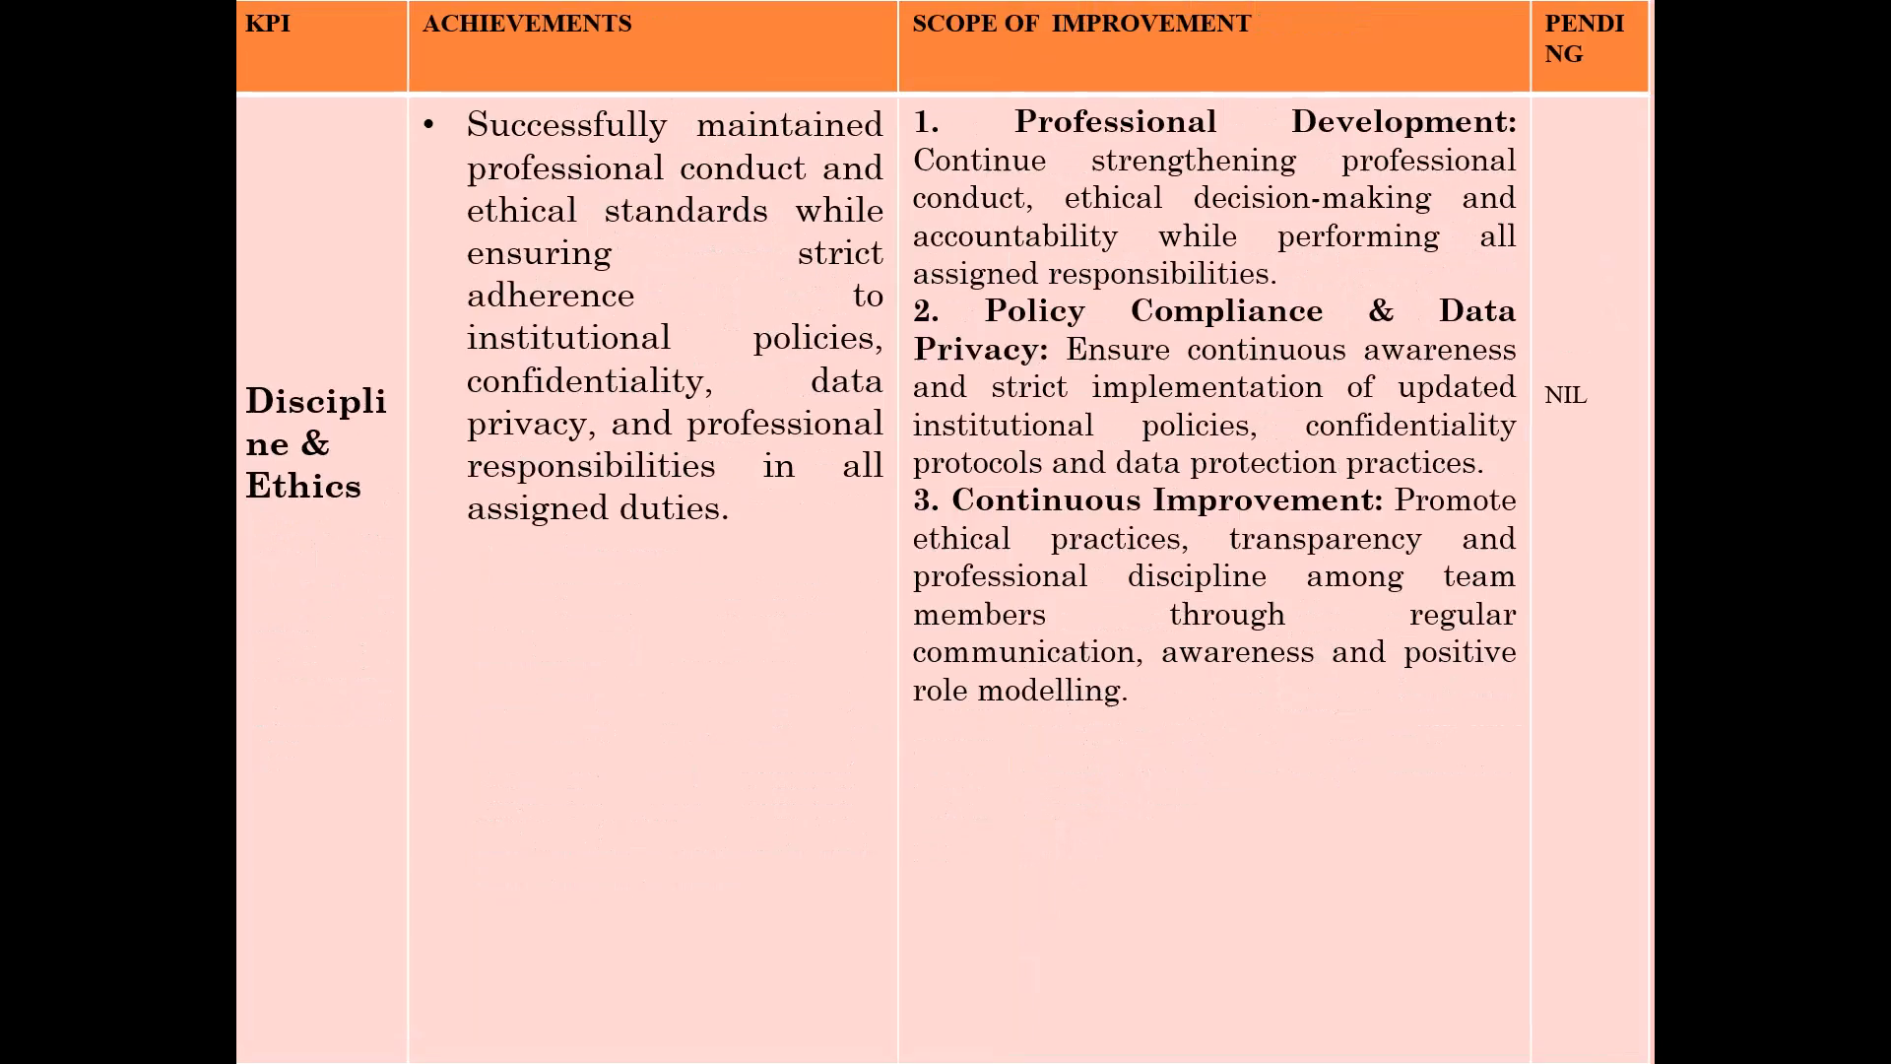
key("Up")
key("Up")
key("Up")
key("Up")
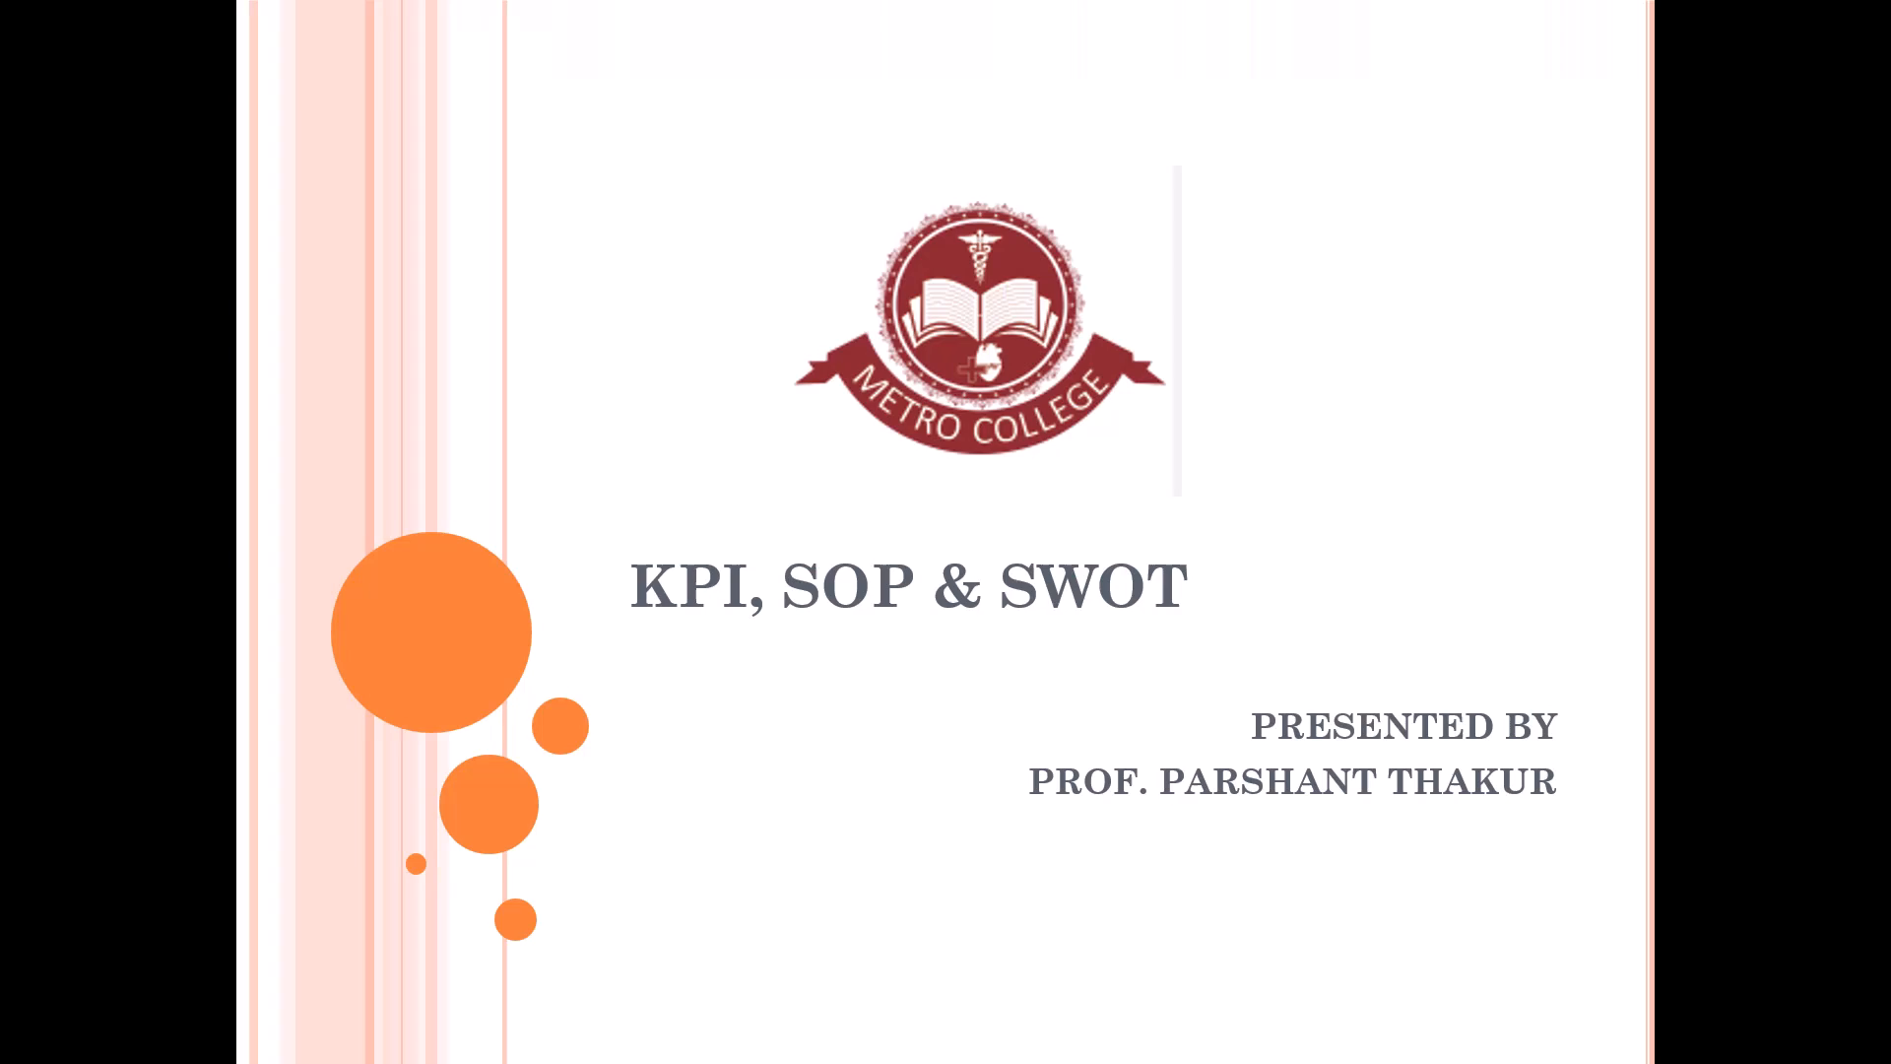
key("Down")
key("Down")
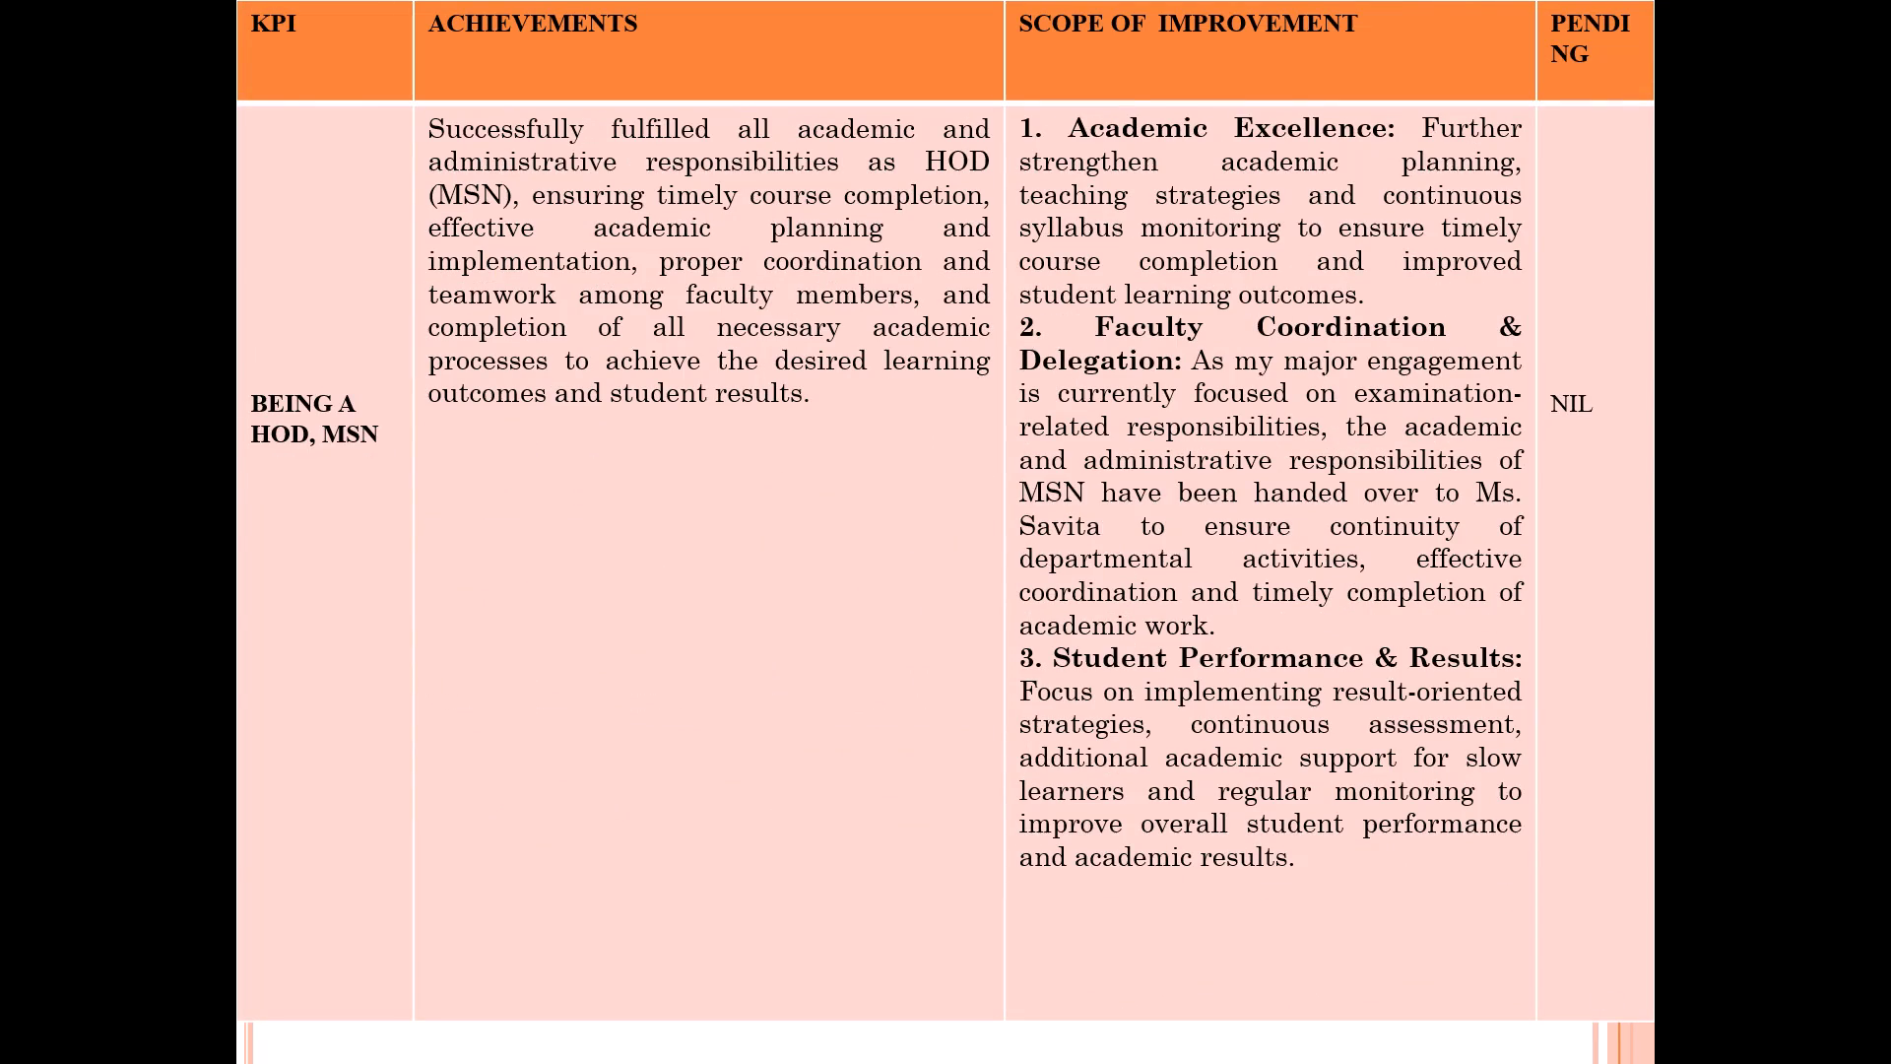
key("Escape")
key("Up")
key("Up")
key("Up")
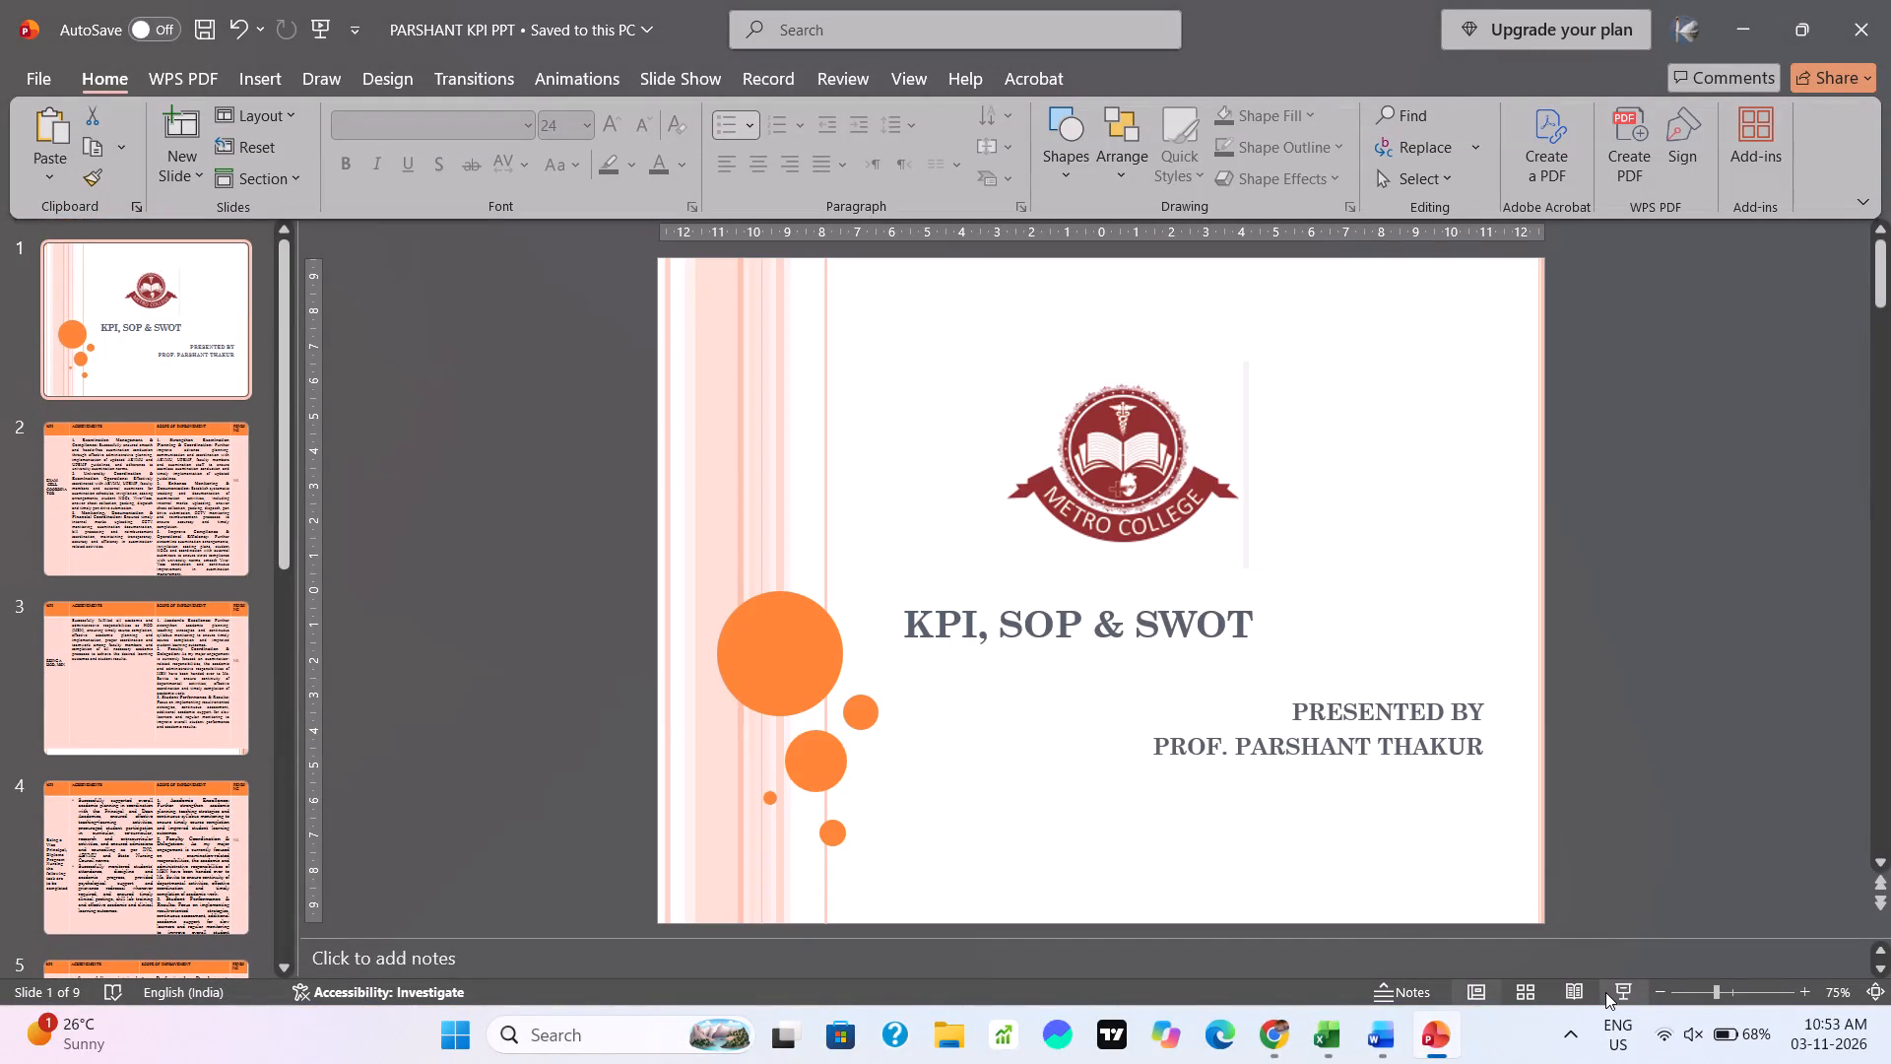
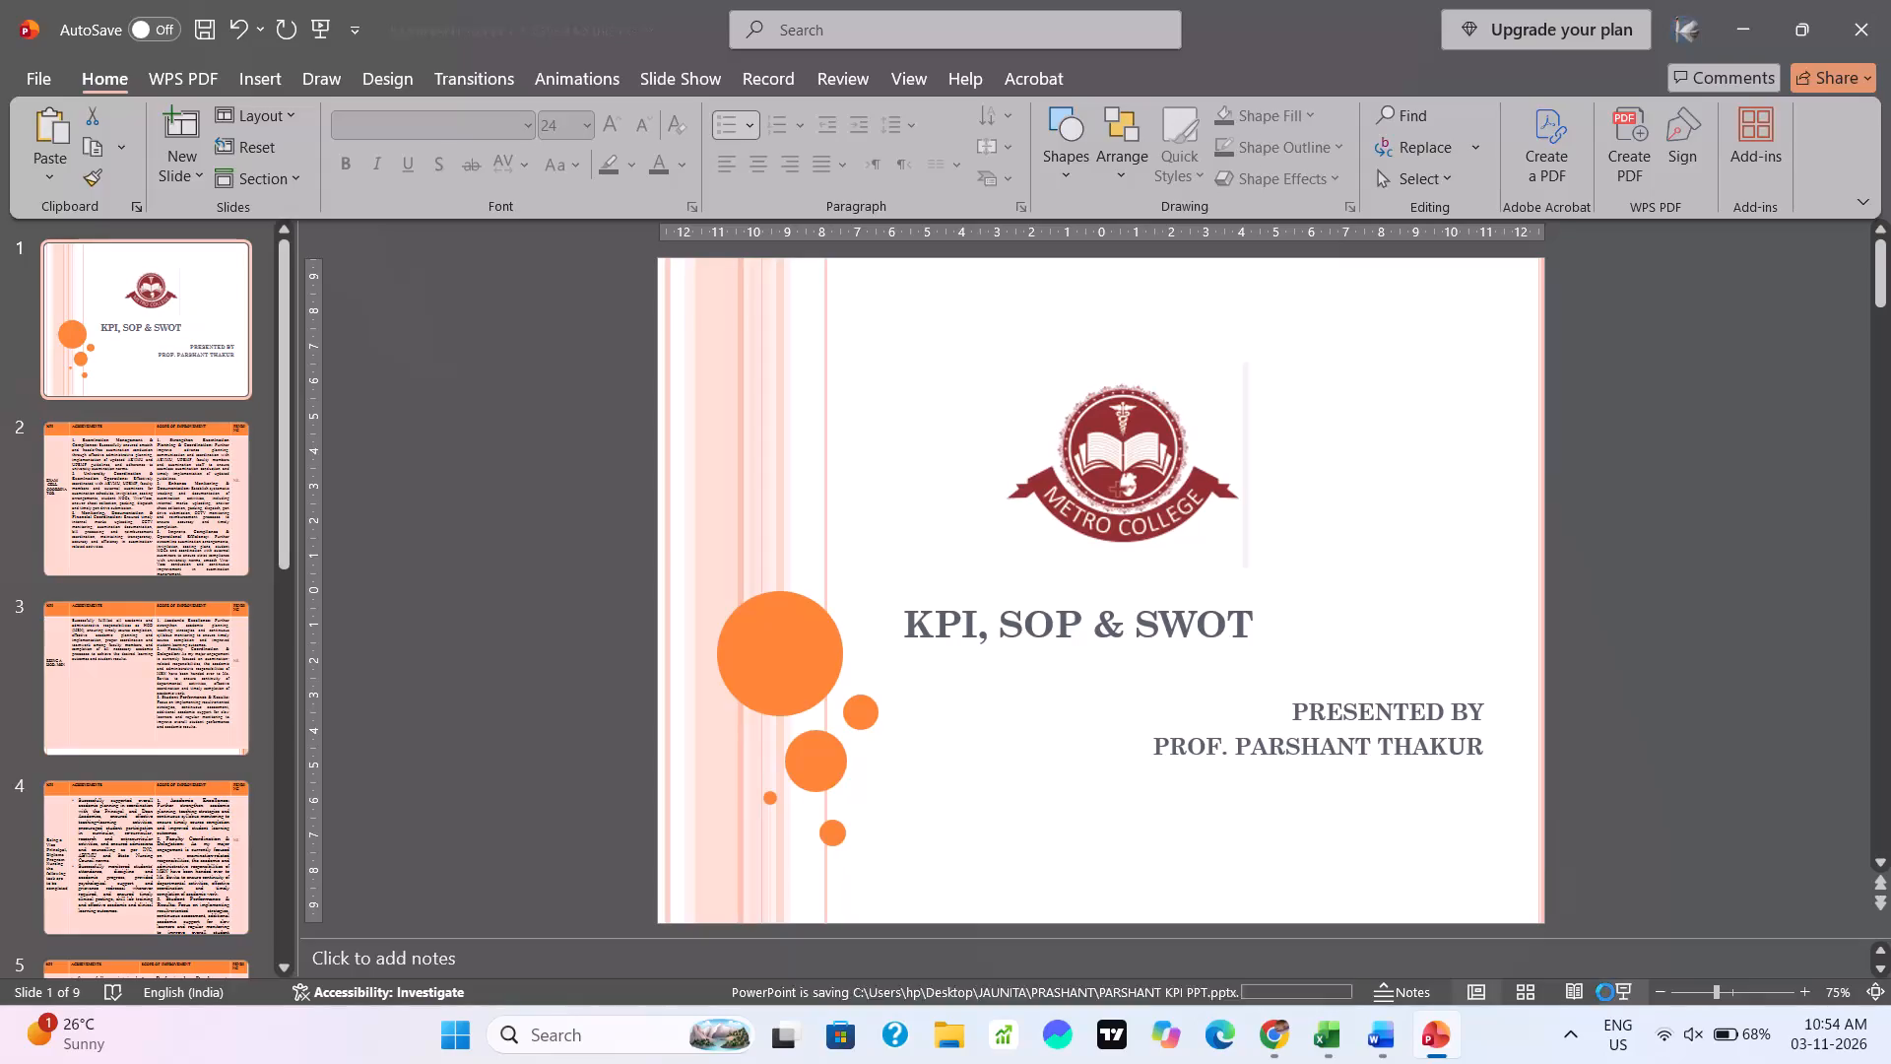
Save the presentation.
key("ctrl+s")
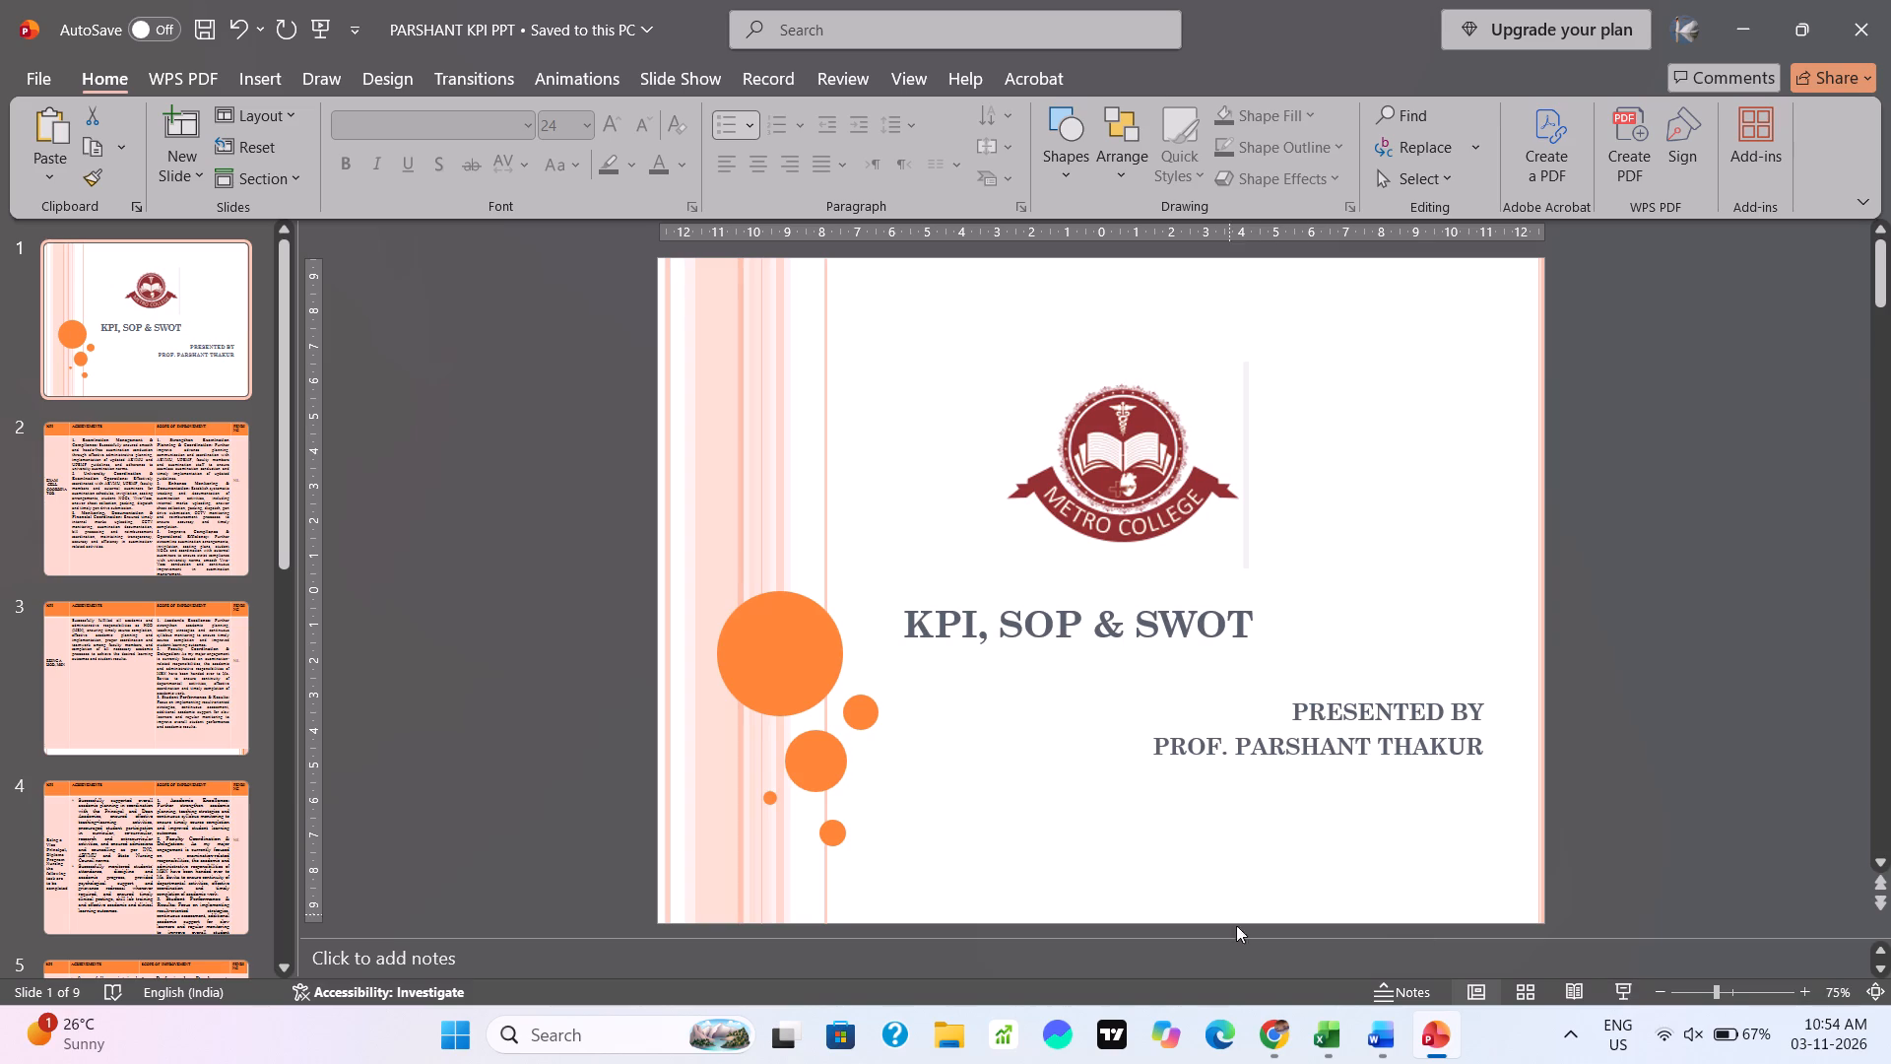
Run the slide show from the title slide through the closing Thank You slide, checking each KPI table slide, and return to editing.
left_click(1622, 994)
key("Down")
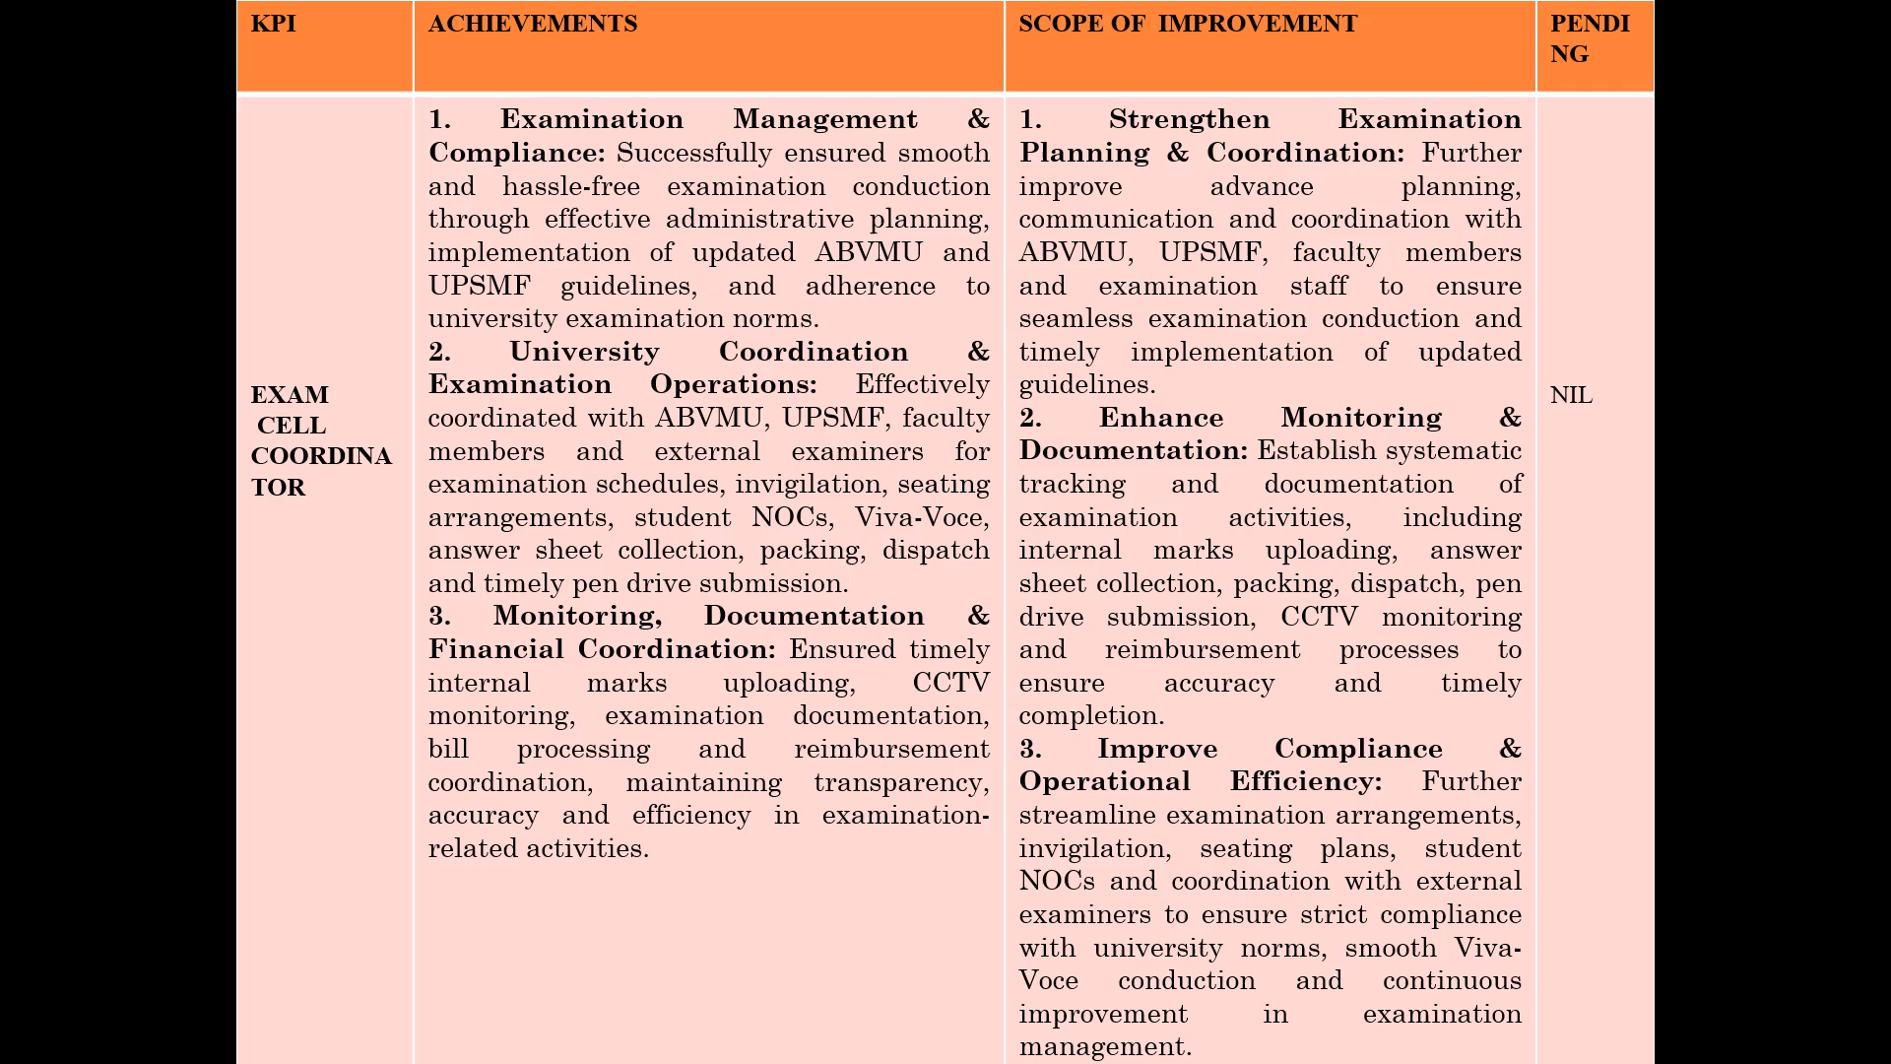
key("Down")
key("Down")
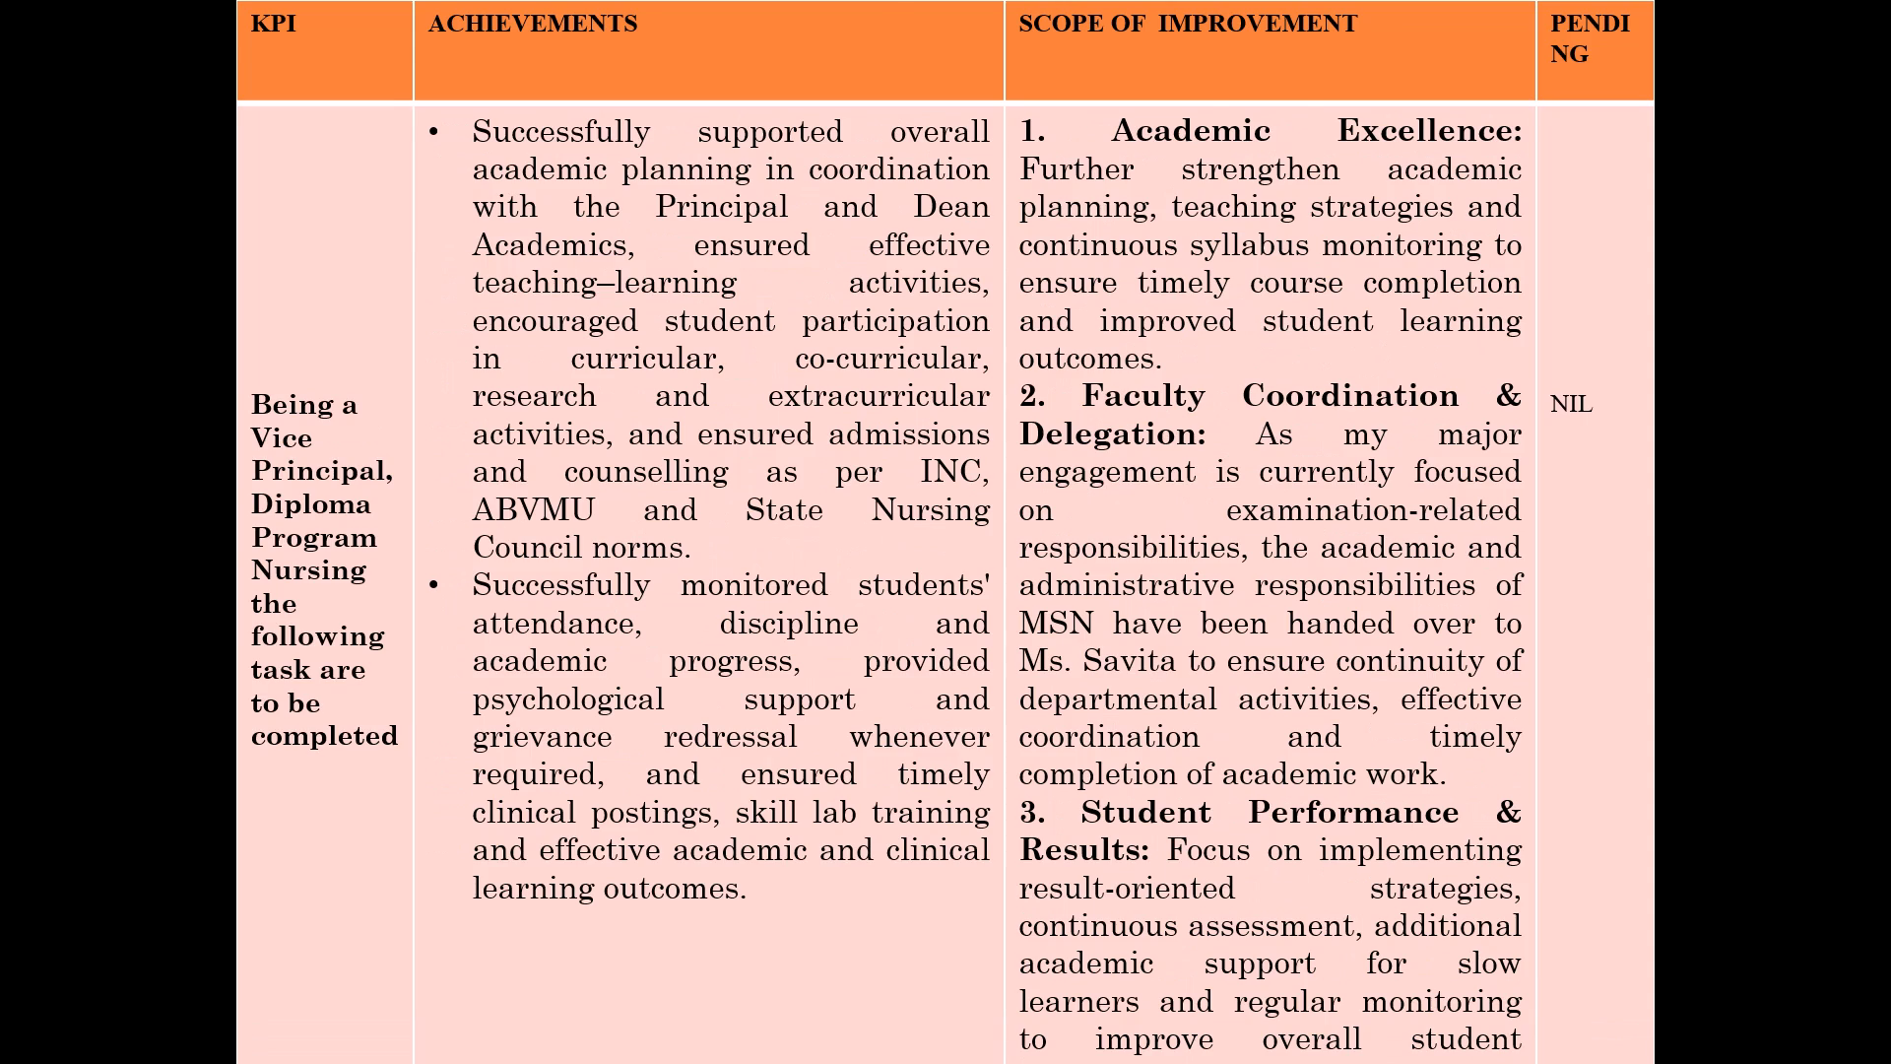
key("Down")
key("Down")
key("Down")
key("Down")
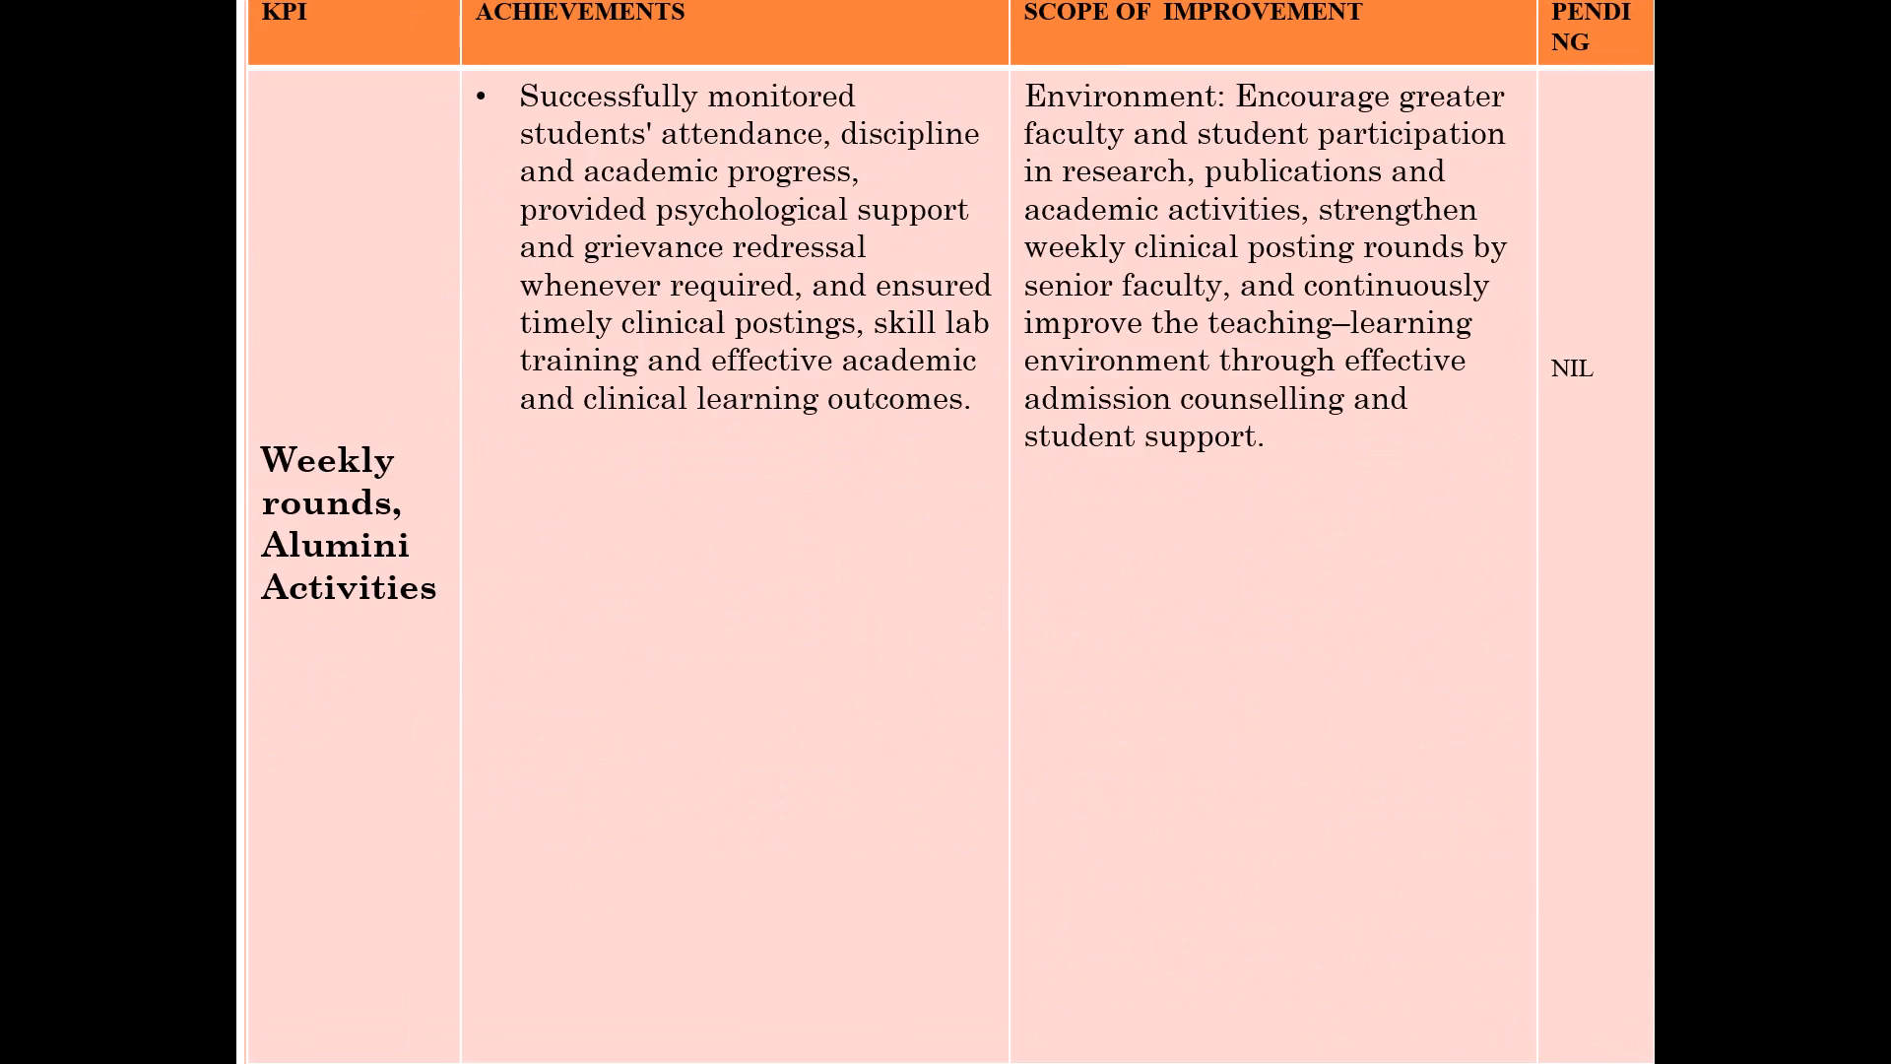
key("Down")
key("Escape")
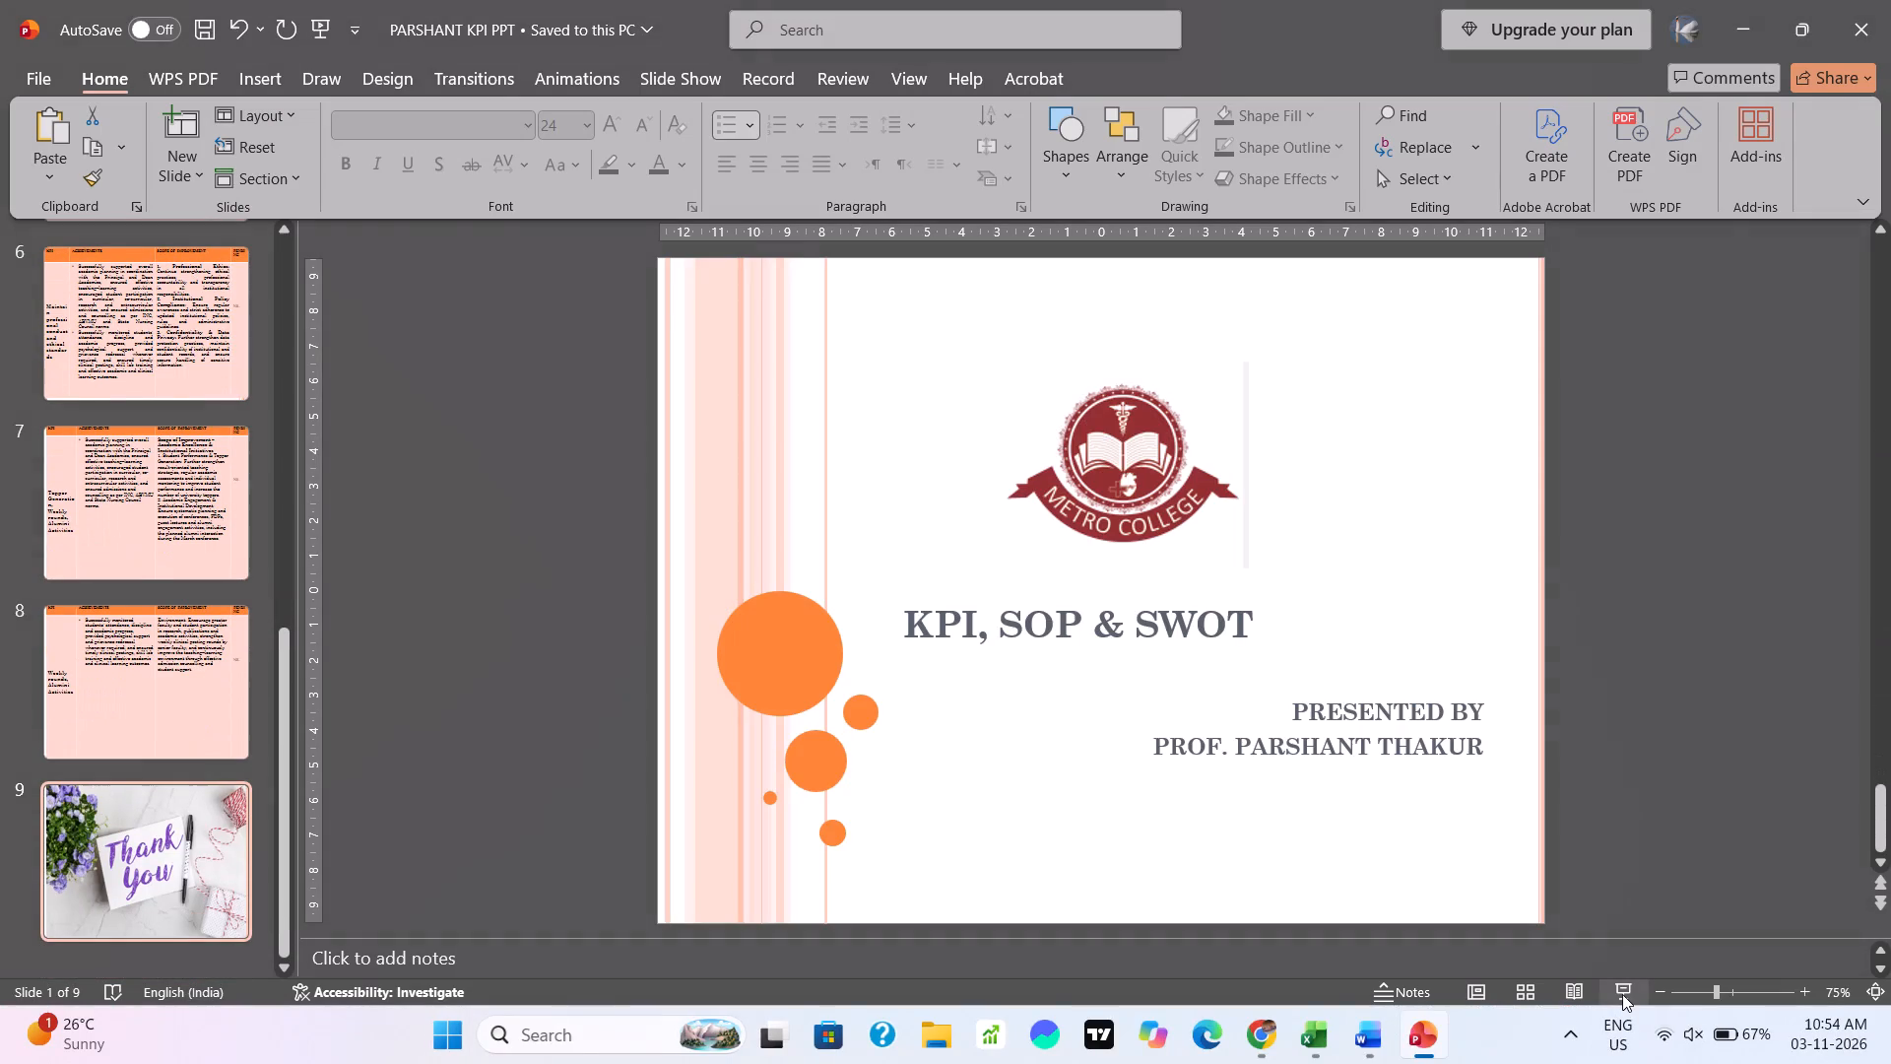